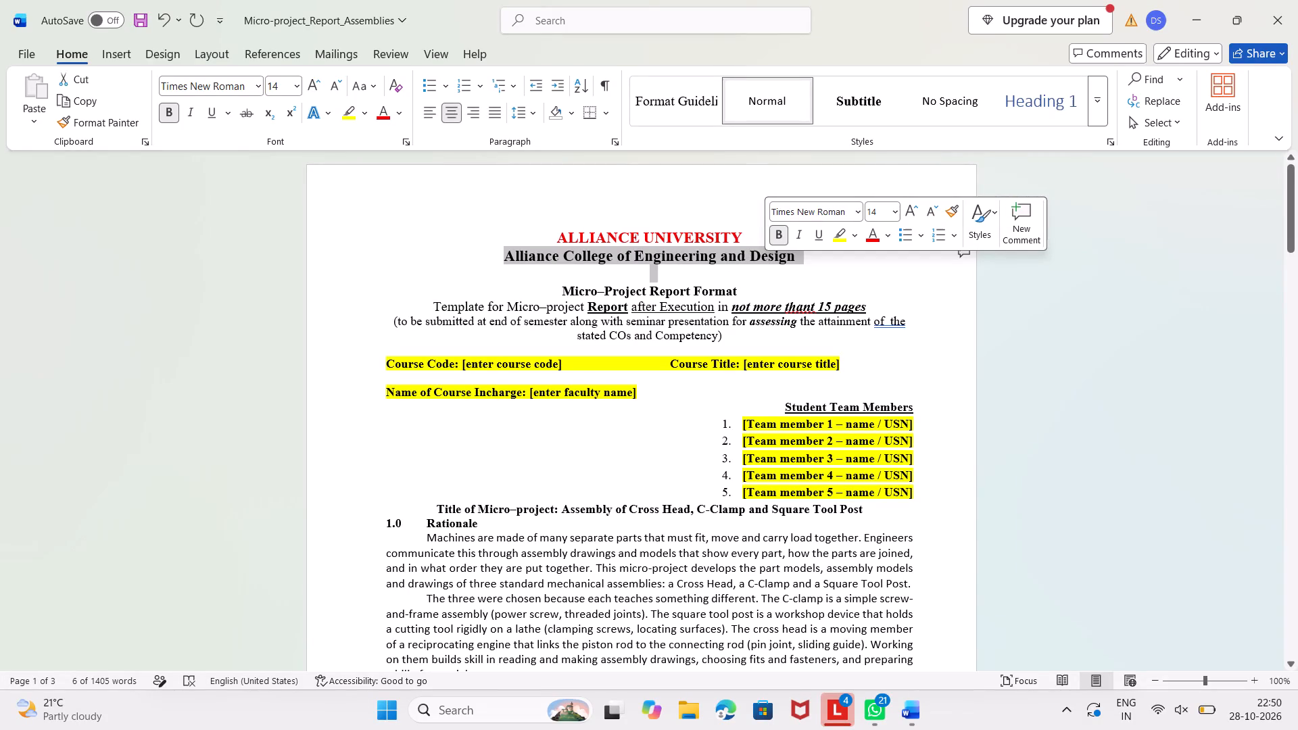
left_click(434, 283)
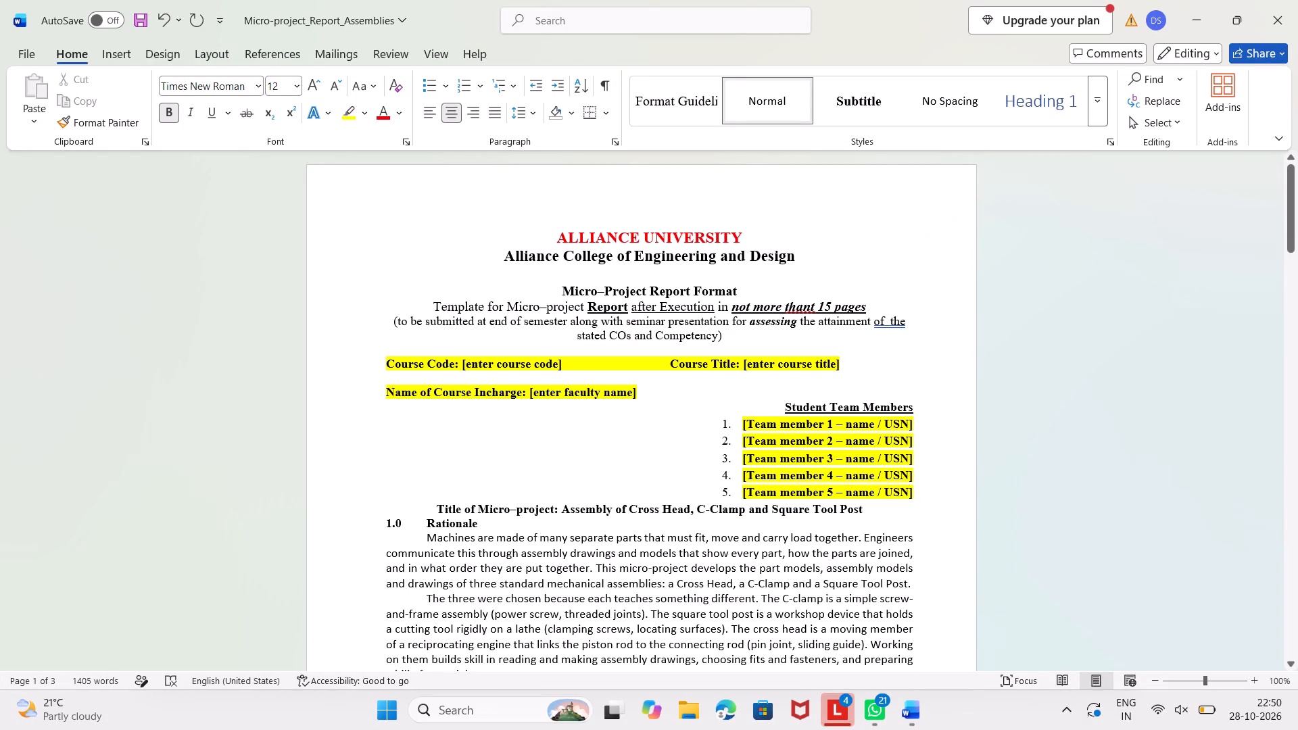
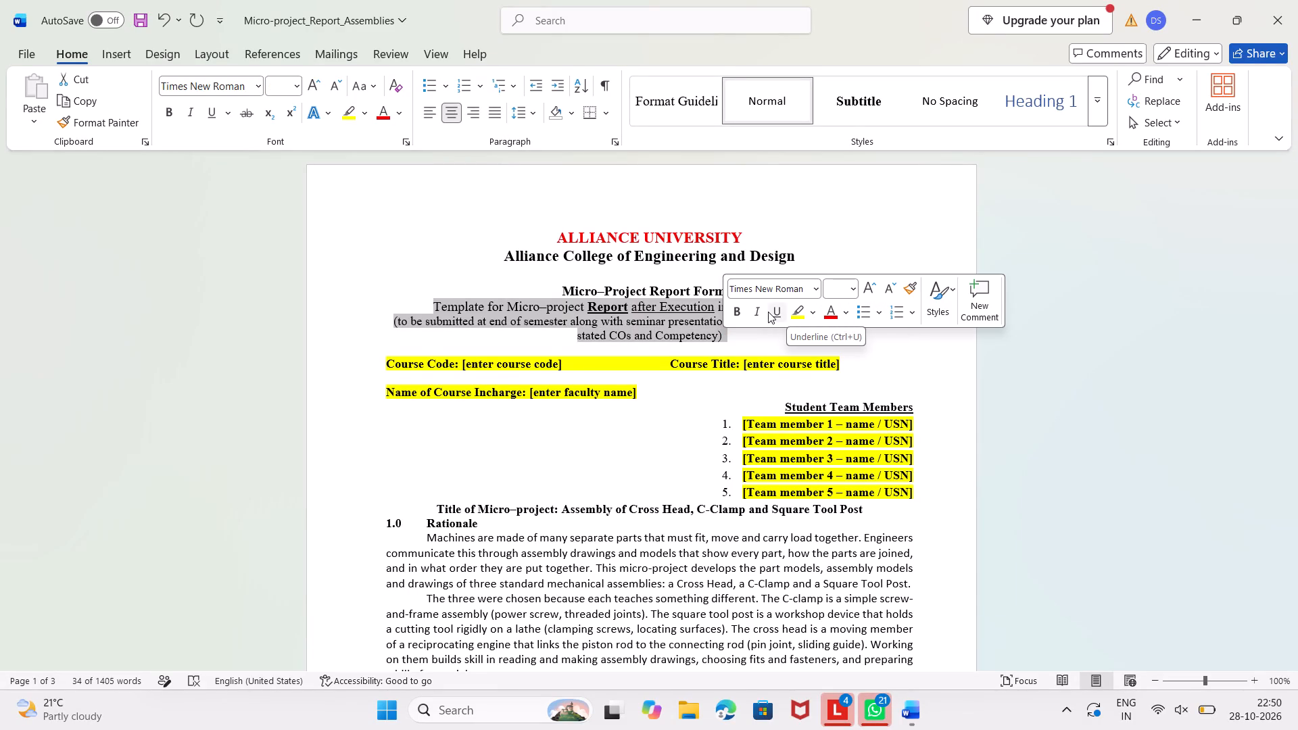
Delete the template and submission instruction lines beneath the Micro–Project Report Format heading.
key("BackSpace")
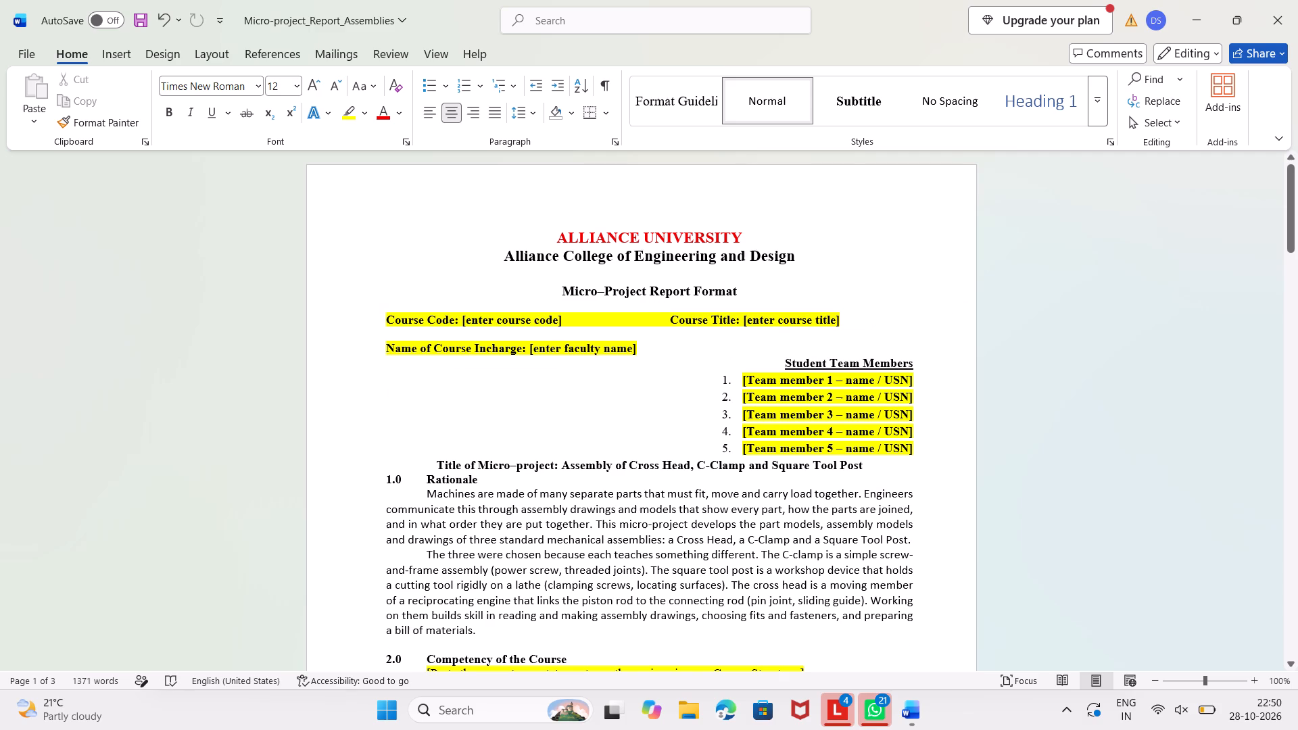
Remove the word "Format" from the heading so that it reads "Micro–Project Report".
left_click_drag(694, 290, 706, 290)
left_click_drag(706, 290, 752, 295)
key("BackSpace")
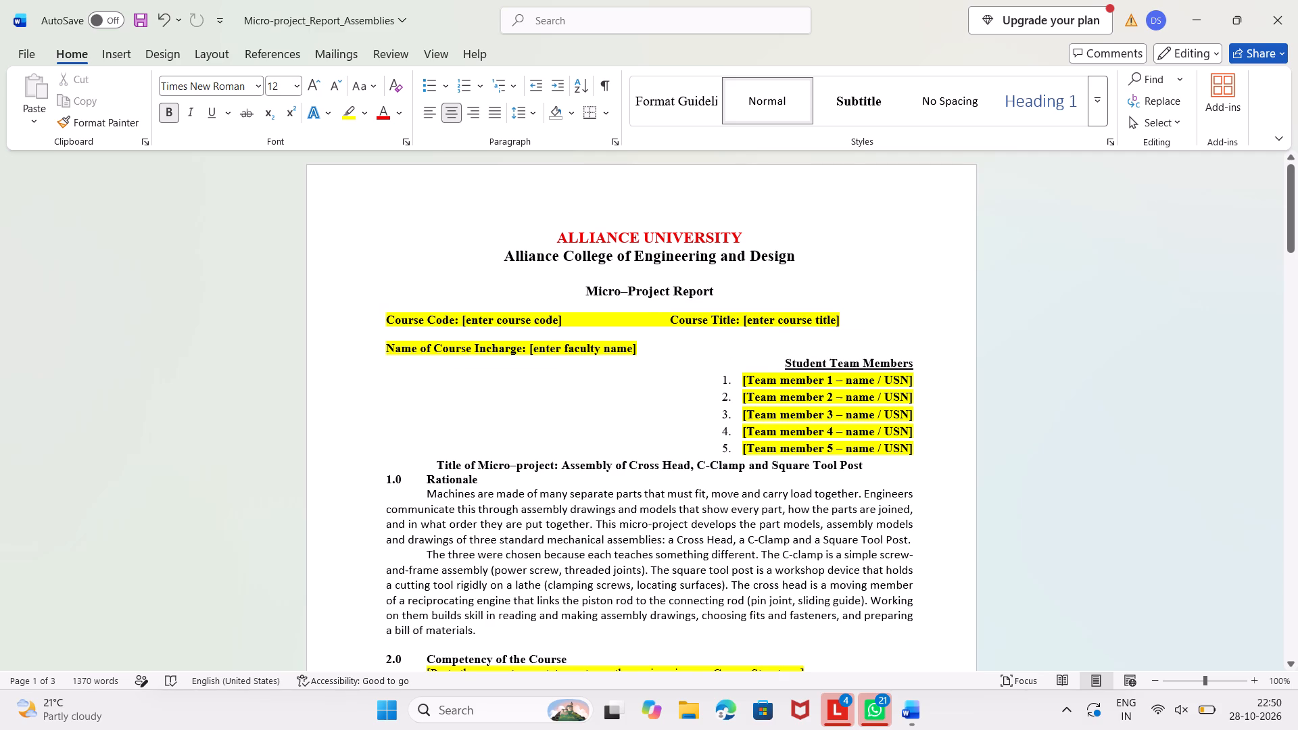
Remove the blank line above "Micro–Project Report" and centre that heading under the college name using leading spaces.
left_click(577, 292)
key("BackSpace")
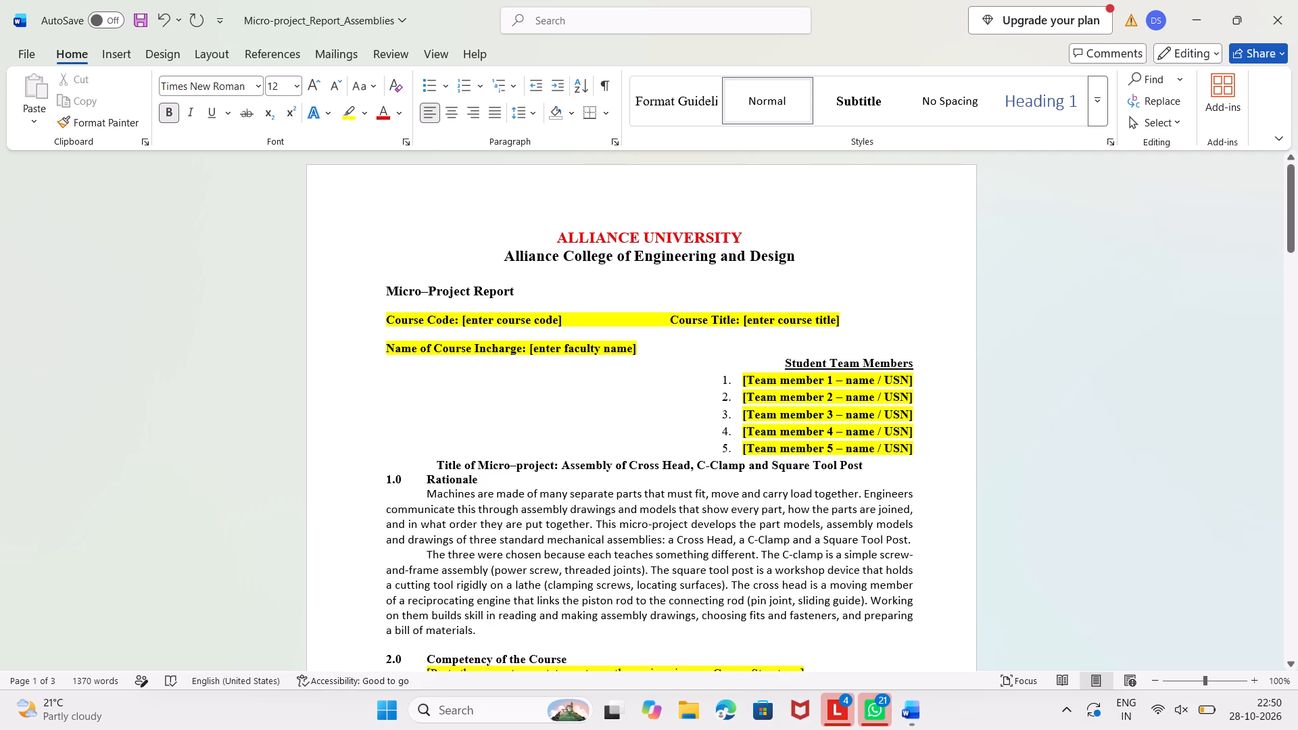
key("BackSpace")
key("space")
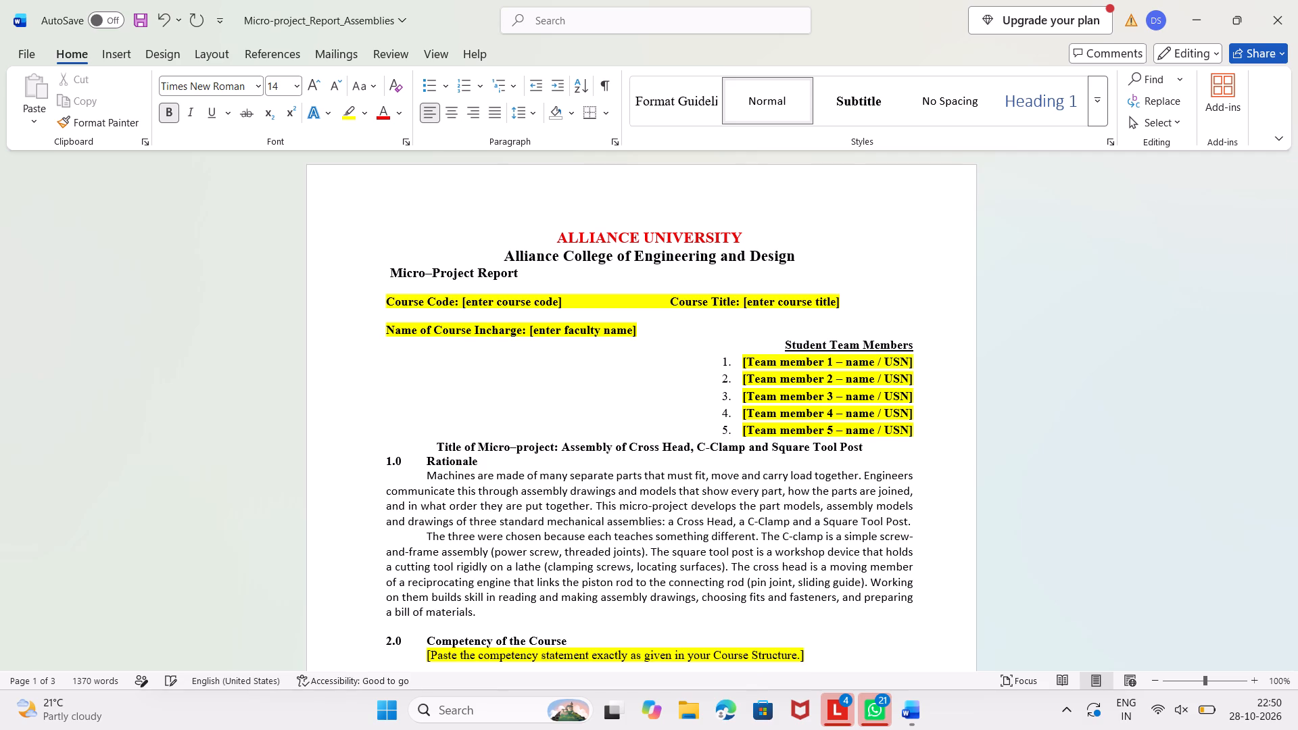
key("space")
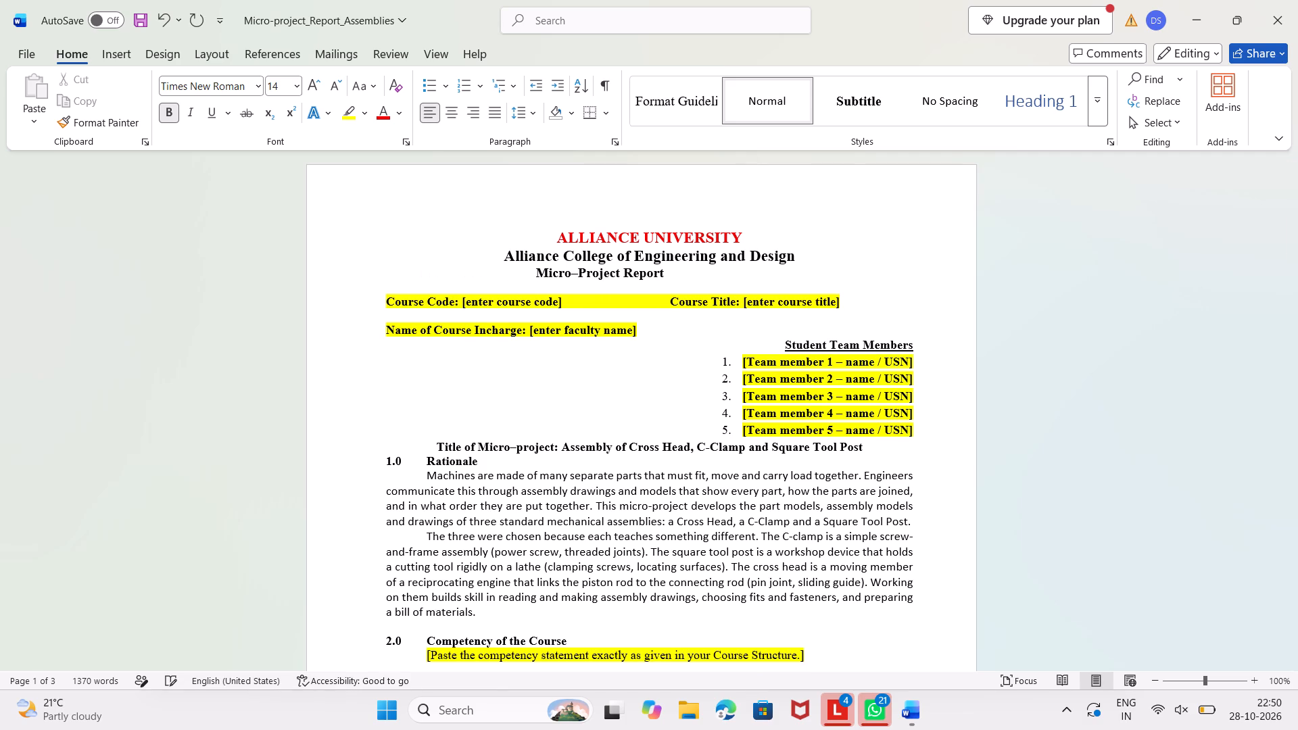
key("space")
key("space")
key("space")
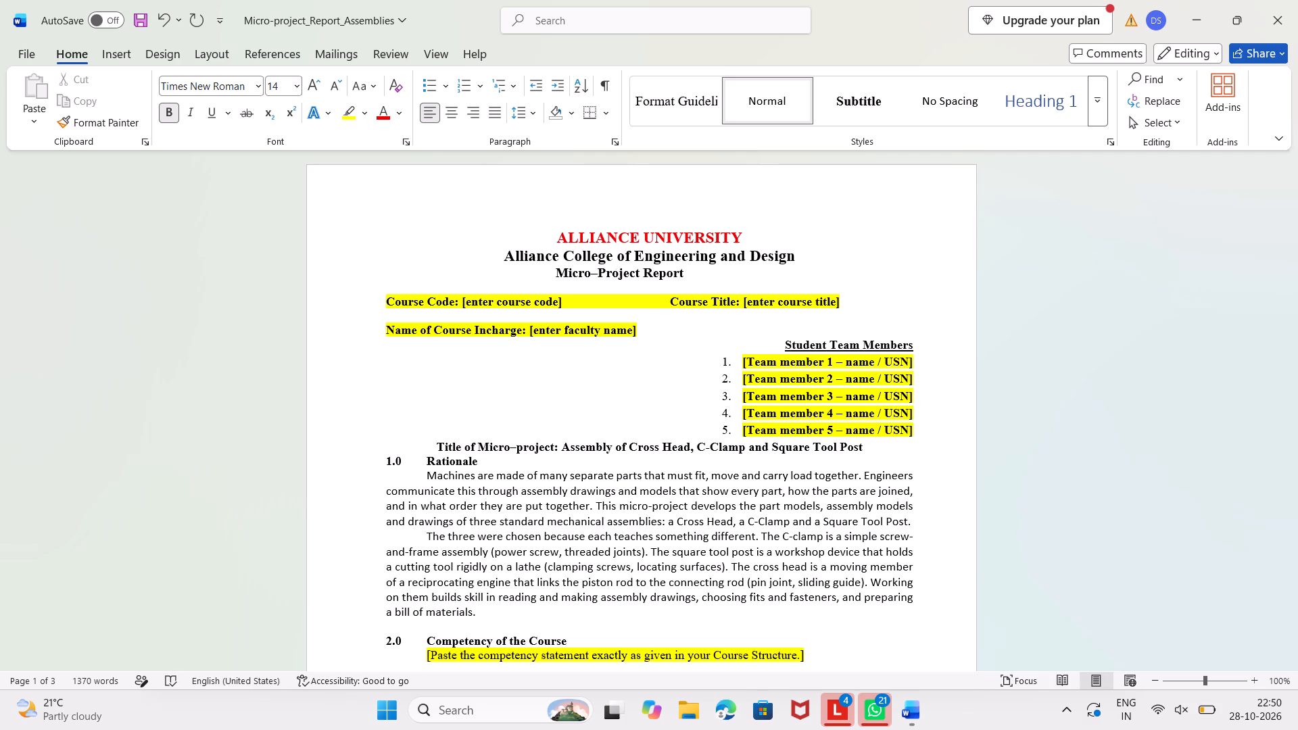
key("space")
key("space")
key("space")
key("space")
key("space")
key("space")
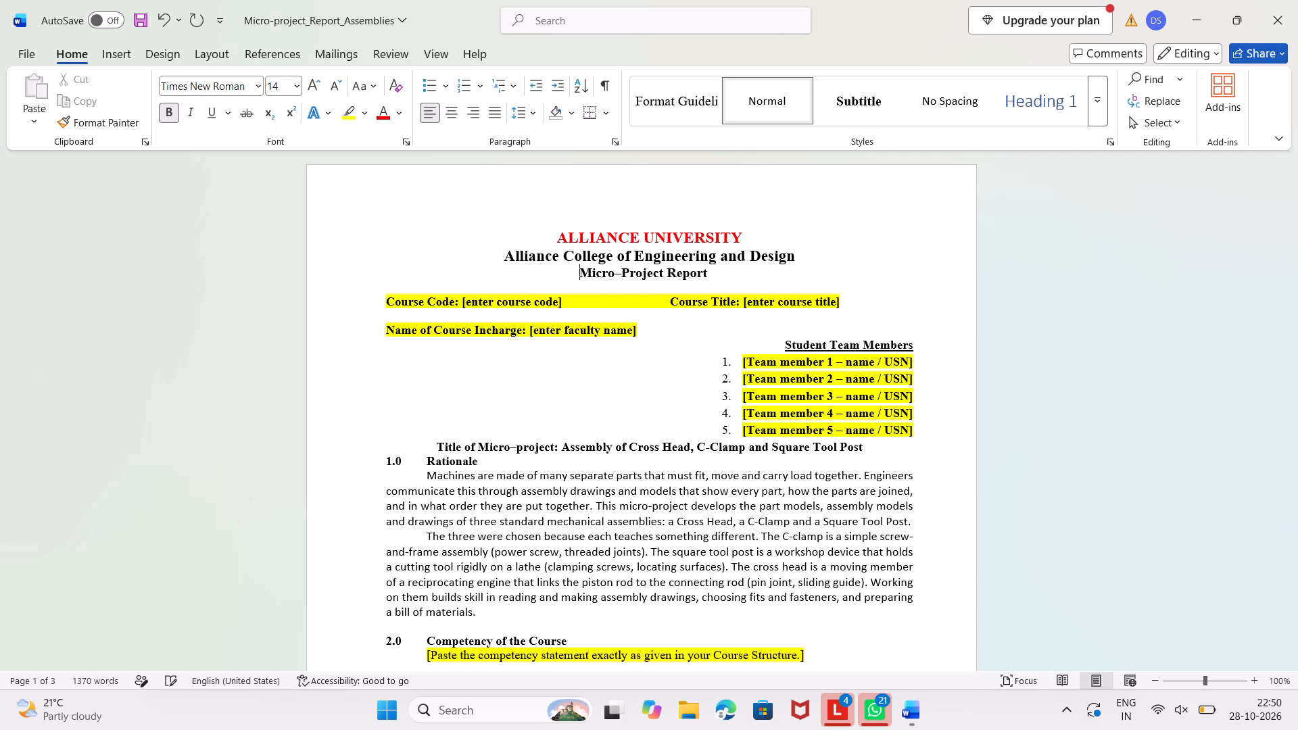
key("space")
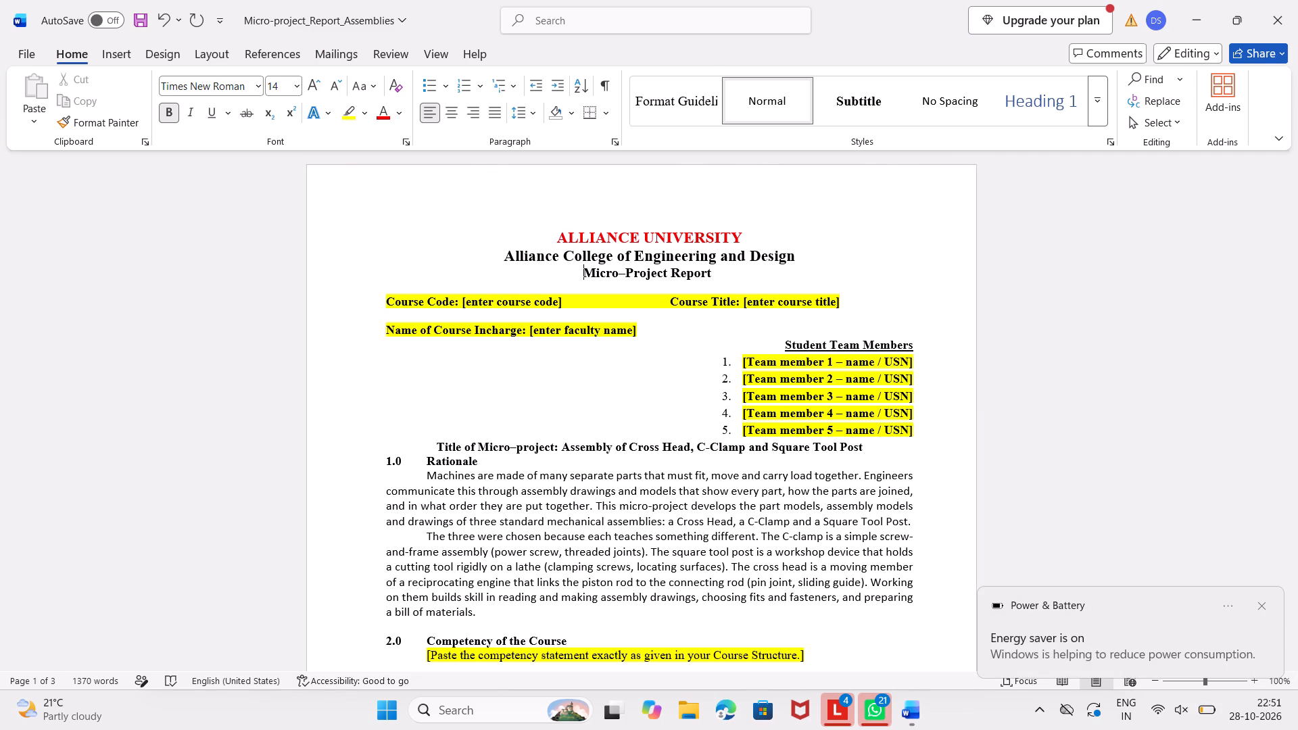
Indent the "Course Code" text with leading spaces so that it sits roughly beneath the "Micro–Project Report" heading.
left_click(378, 302)
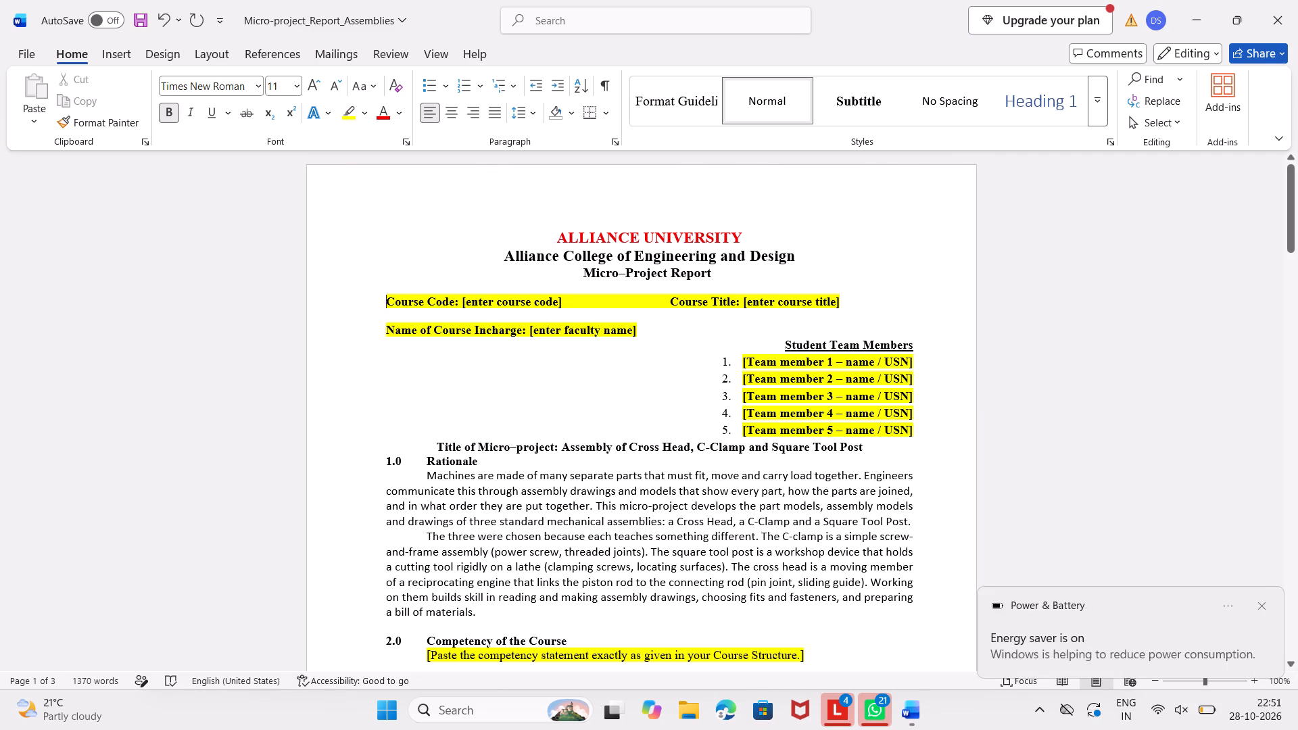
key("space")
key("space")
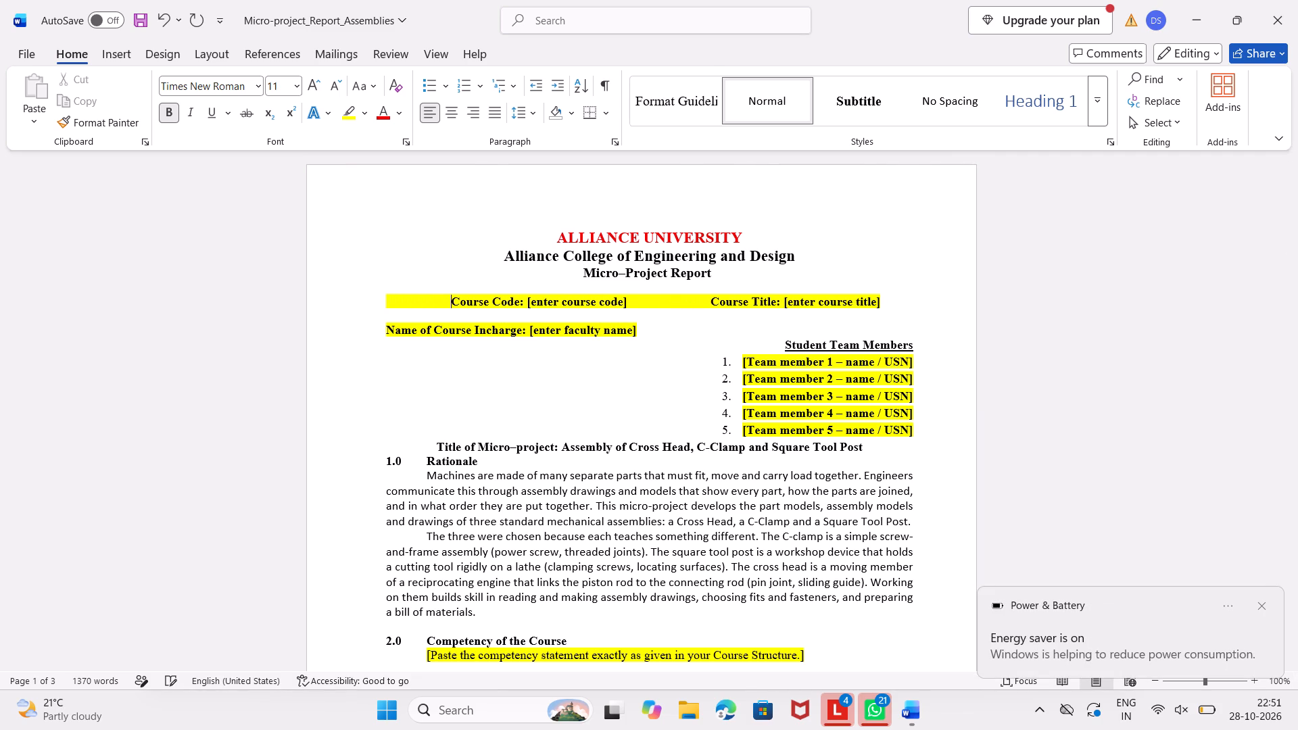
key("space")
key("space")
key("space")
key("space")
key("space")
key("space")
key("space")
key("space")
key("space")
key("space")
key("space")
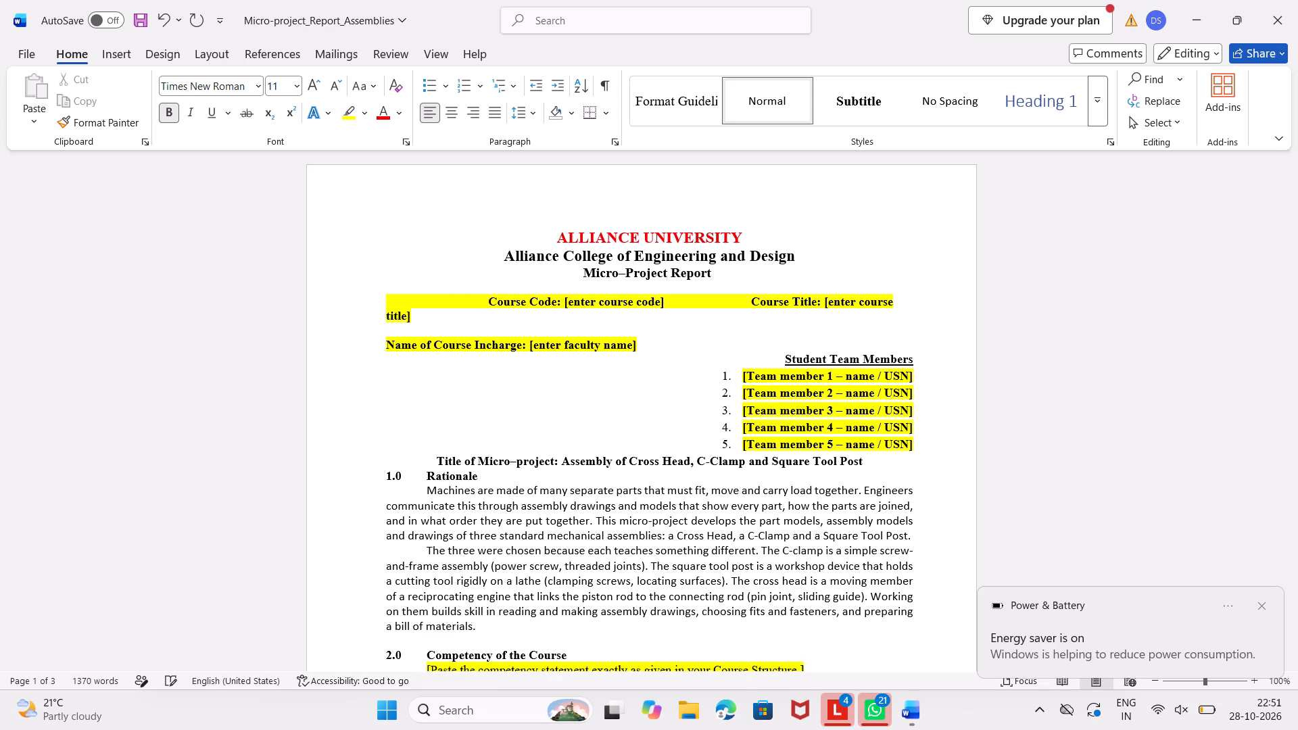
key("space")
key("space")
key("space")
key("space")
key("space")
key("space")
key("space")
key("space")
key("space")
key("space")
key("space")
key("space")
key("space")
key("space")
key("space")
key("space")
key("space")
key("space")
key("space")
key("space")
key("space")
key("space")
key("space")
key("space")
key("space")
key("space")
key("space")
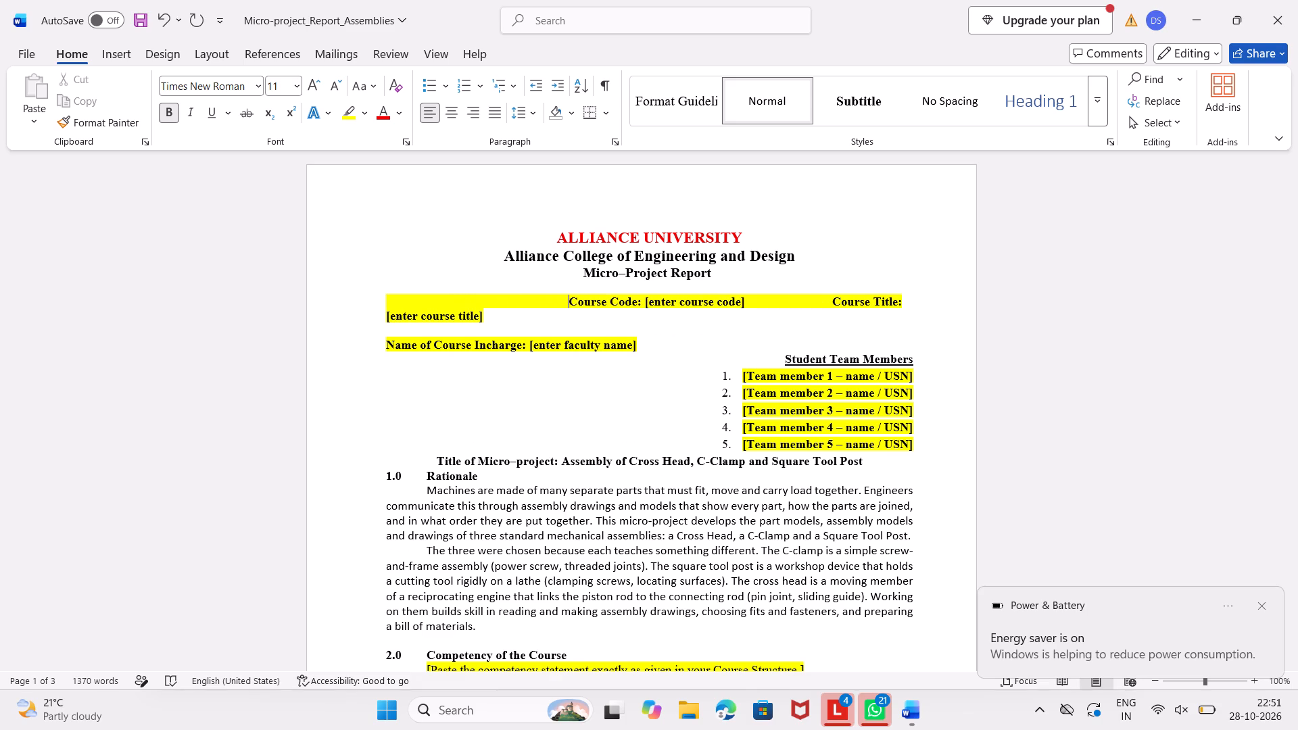
key("BackSpace")
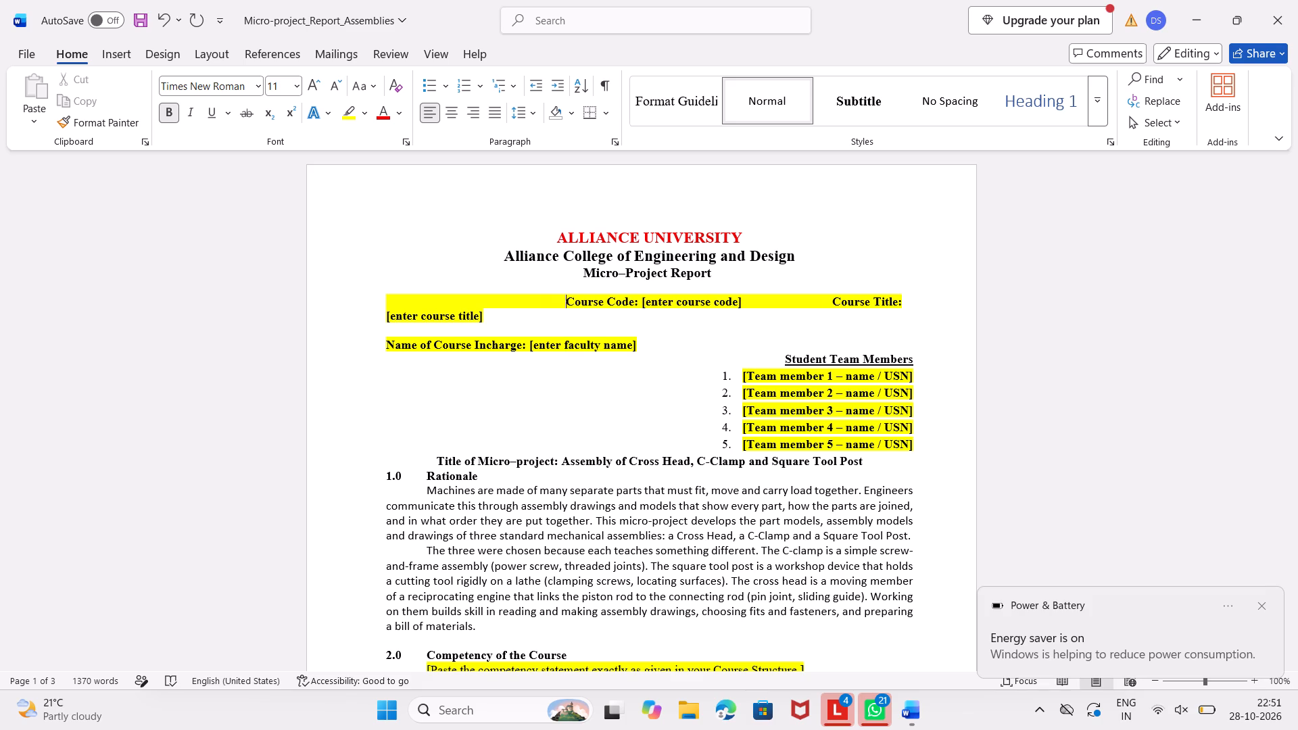
key("BackSpace")
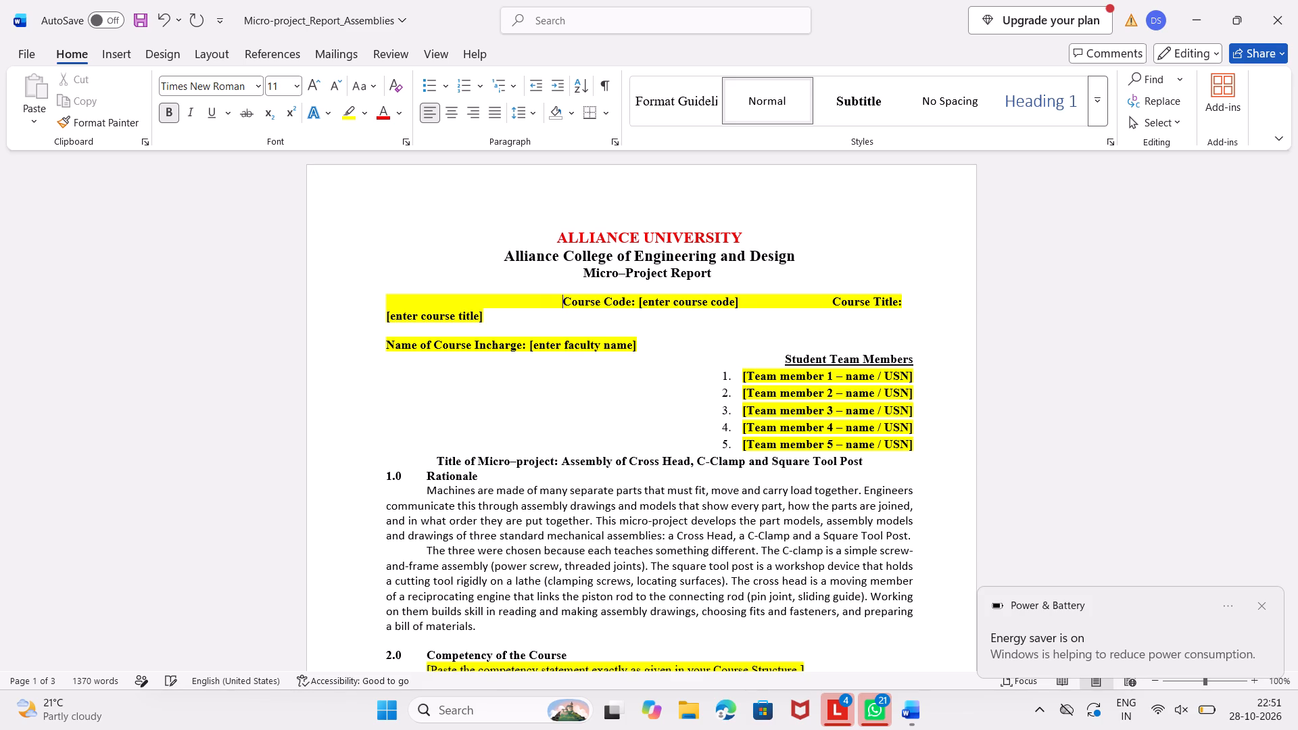
key("BackSpace")
key("BackSpace")
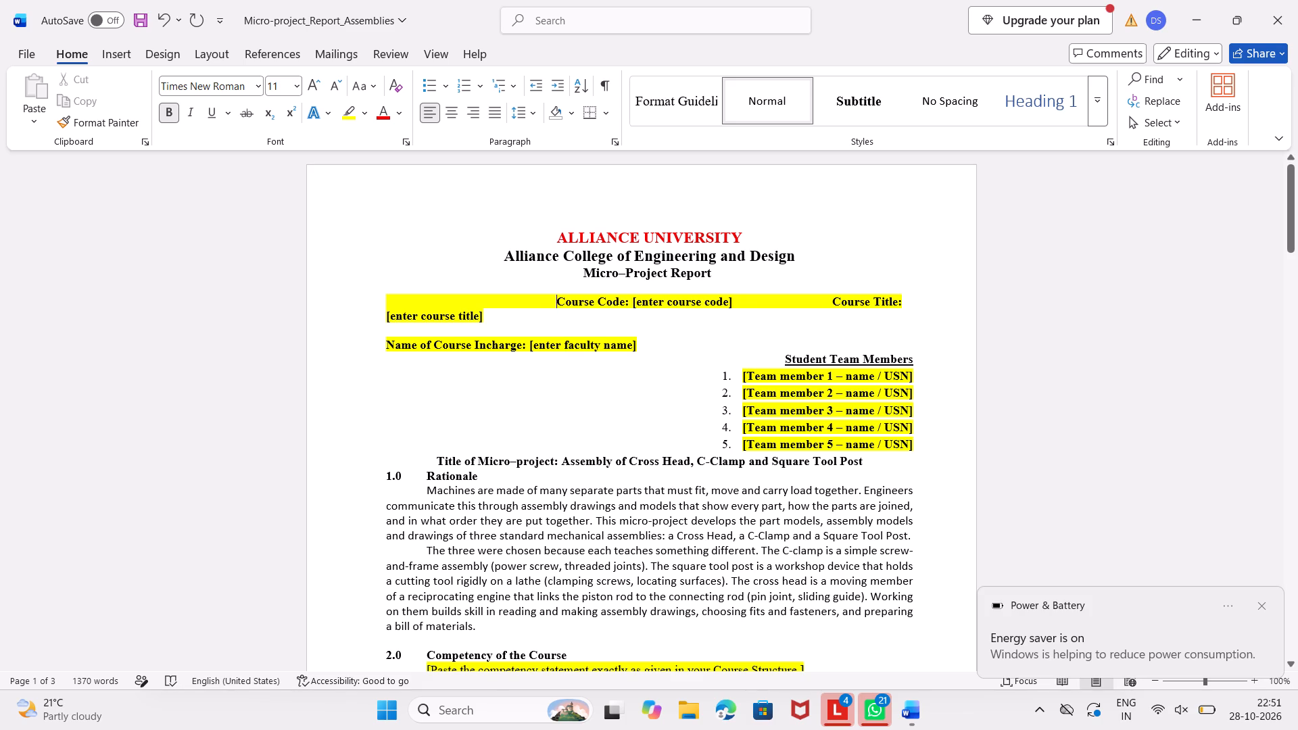
Replace the course code placeholder with E1CSA25306, keeping the square brackets.
left_click(728, 303)
key("BackSpace")
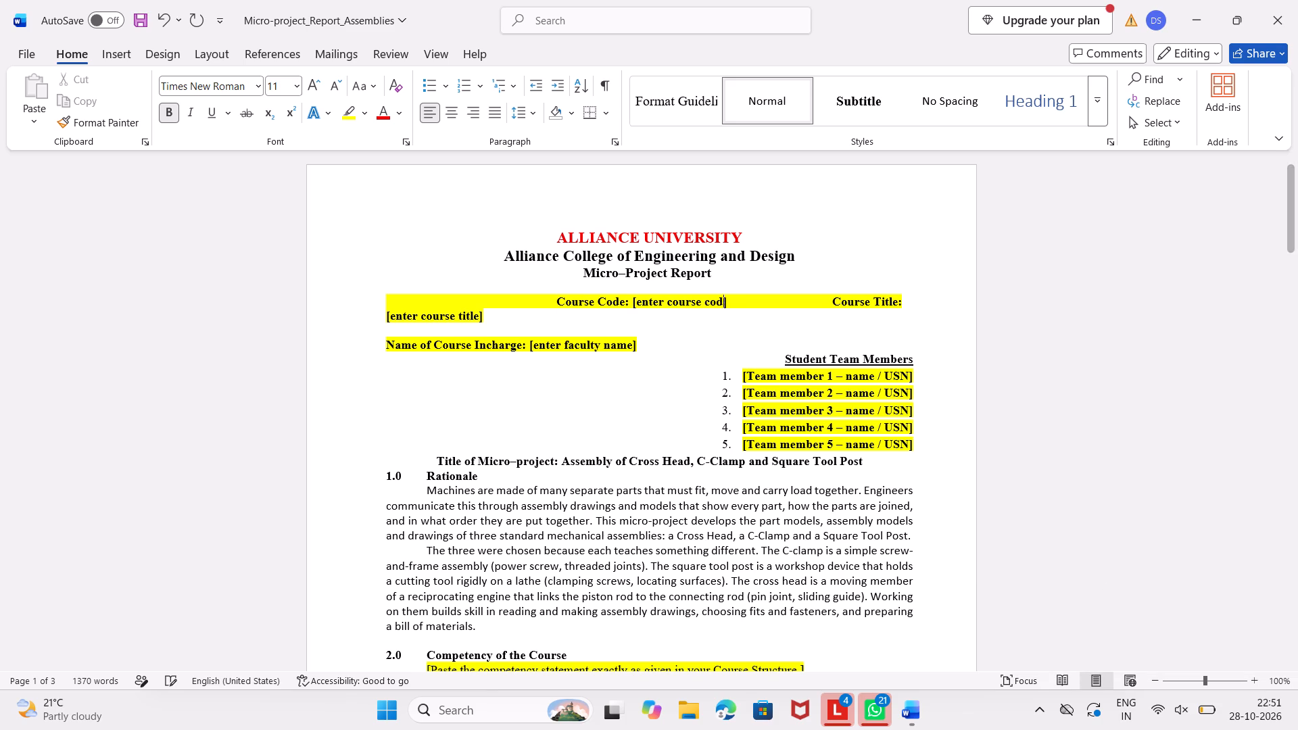
key("BackSpace")
key("BackSpace")
key("BackSpace")
key("BackSpace")
key("BackSpace")
key("BackSpace")
key("BackSpace")
key("BackSpace")
key("BackSpace")
key("BackSpace")
key("BackSpace")
key("BackSpace")
key("BackSpace")
key("BackSpace")
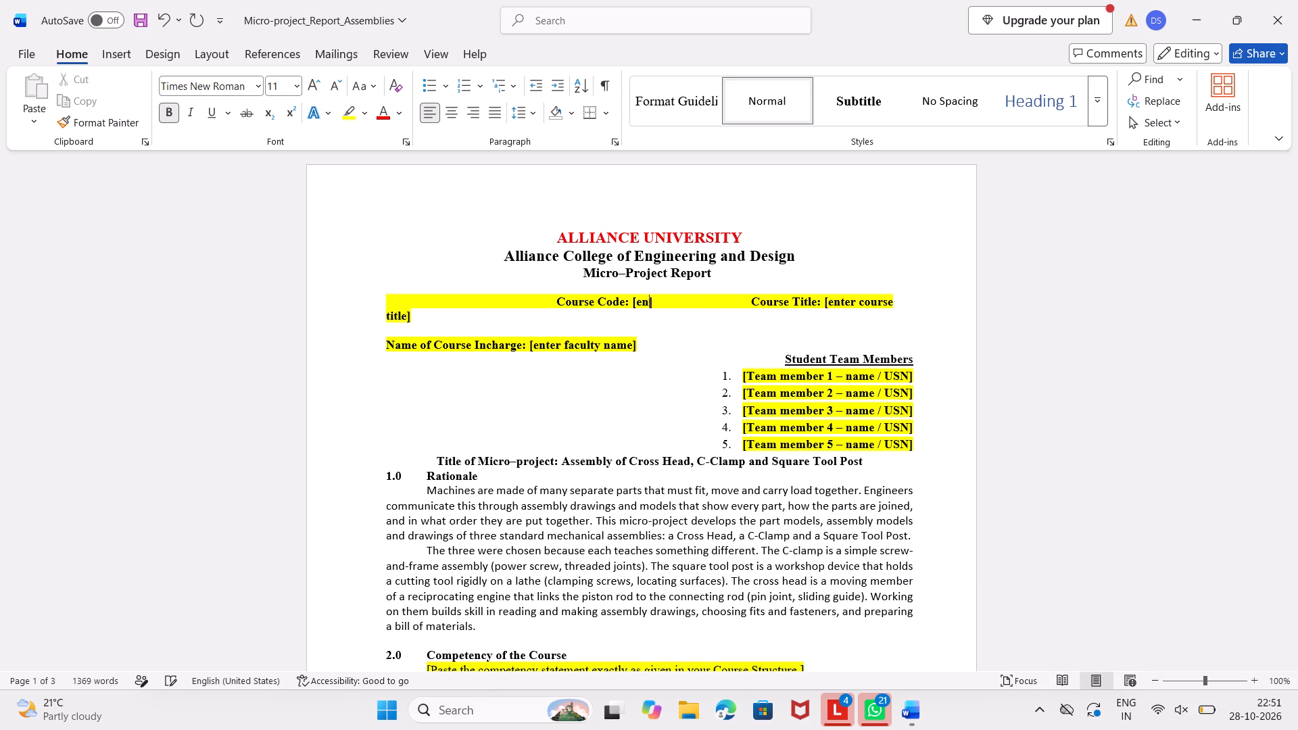
key("BackSpace")
key("BackSpace")
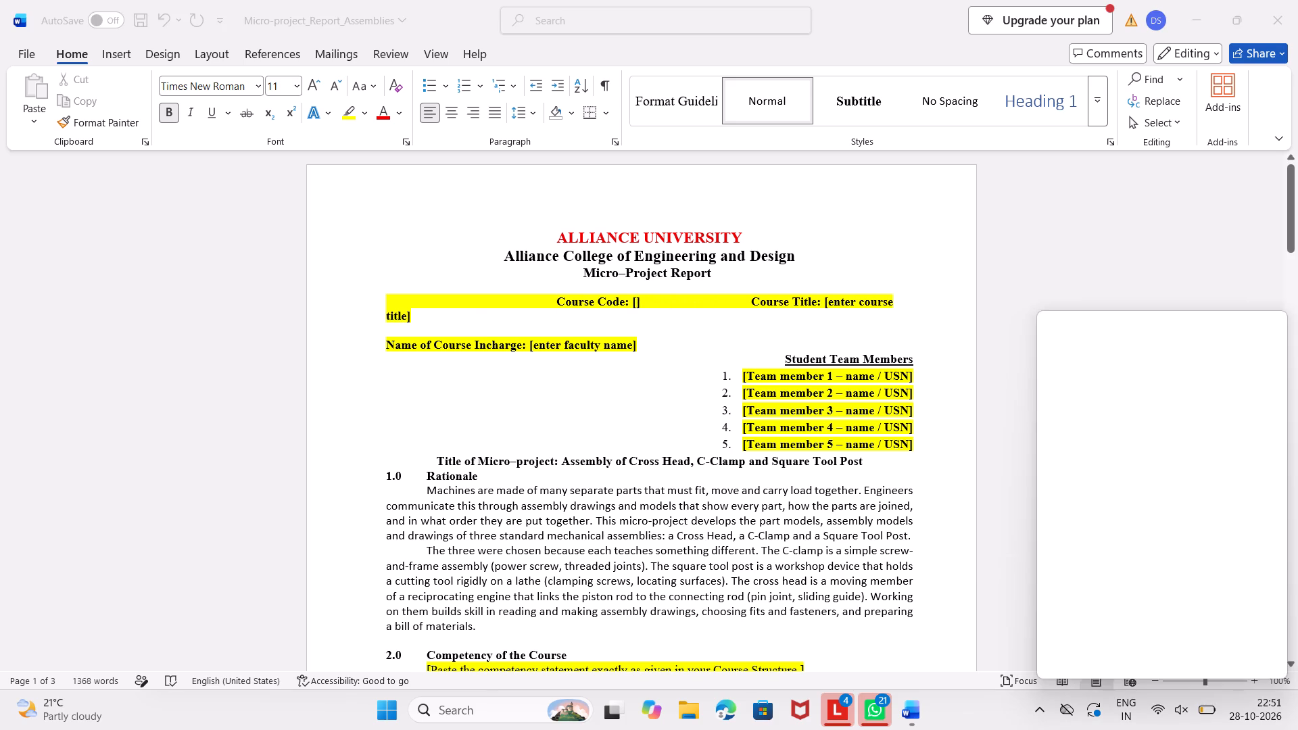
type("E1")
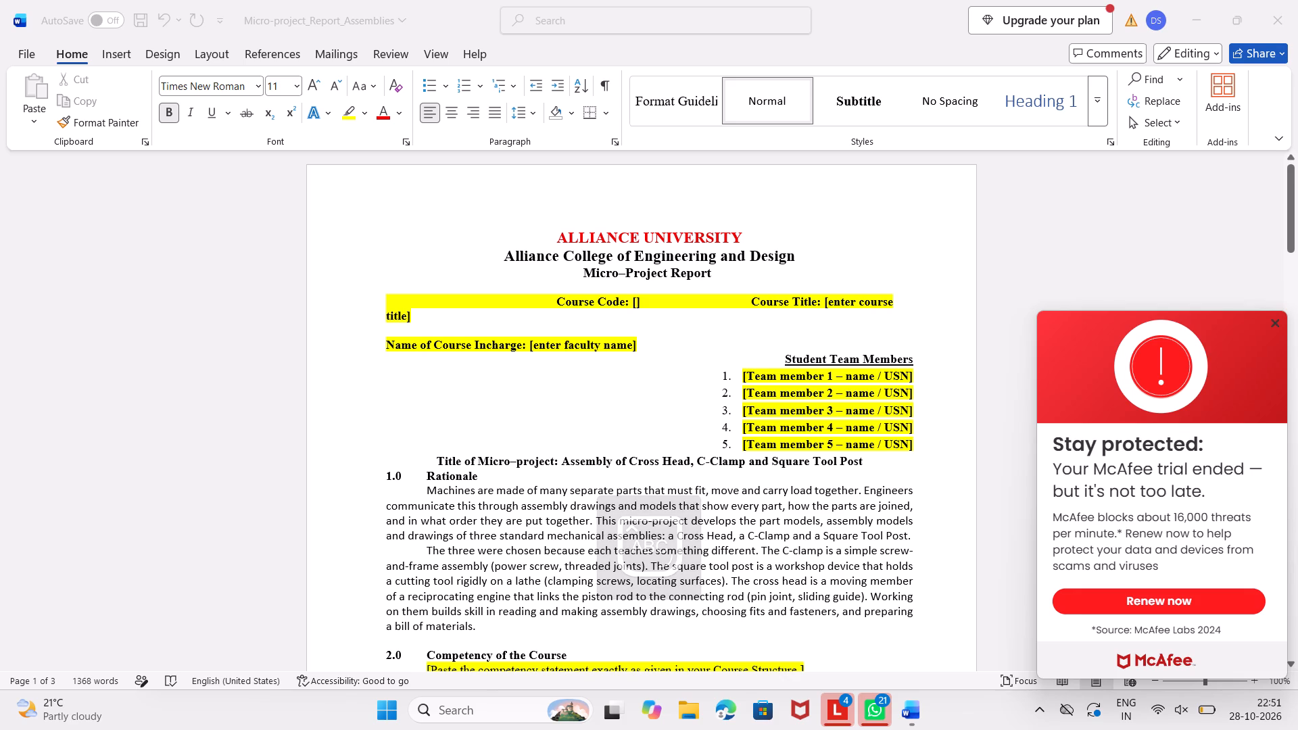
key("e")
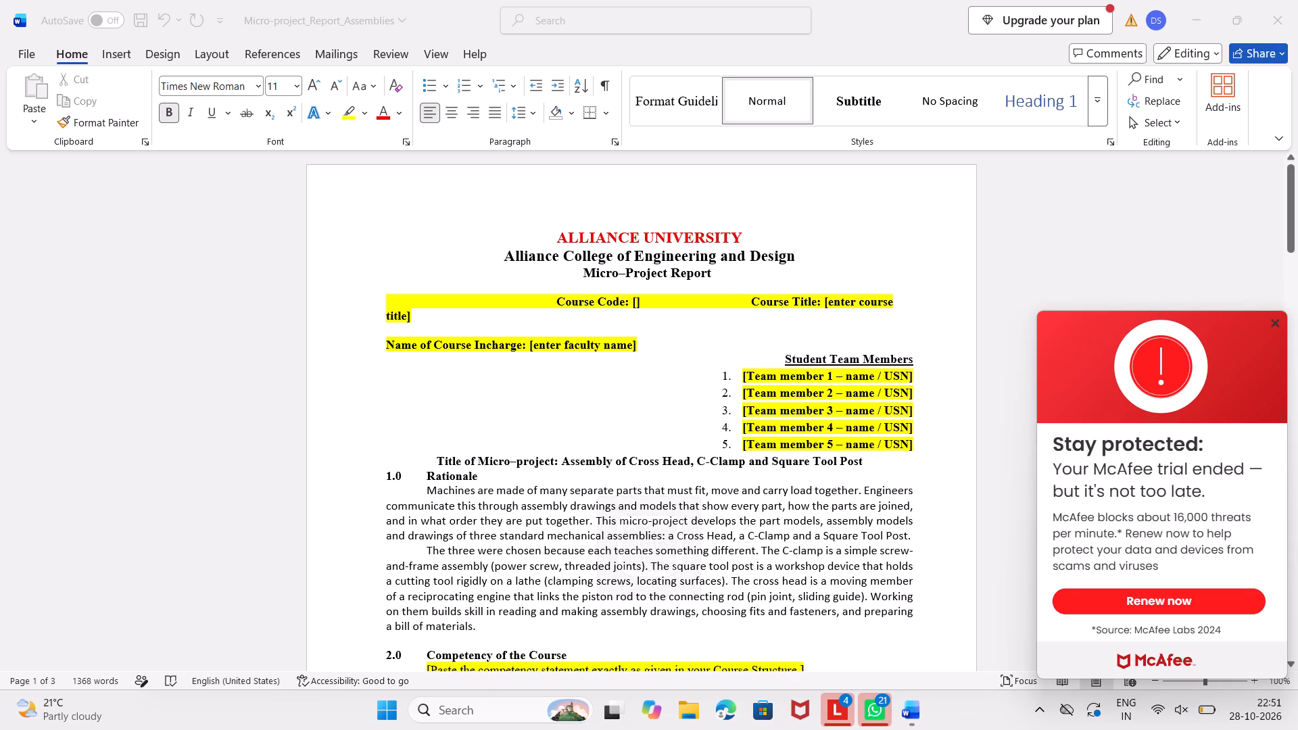
left_click(634, 298)
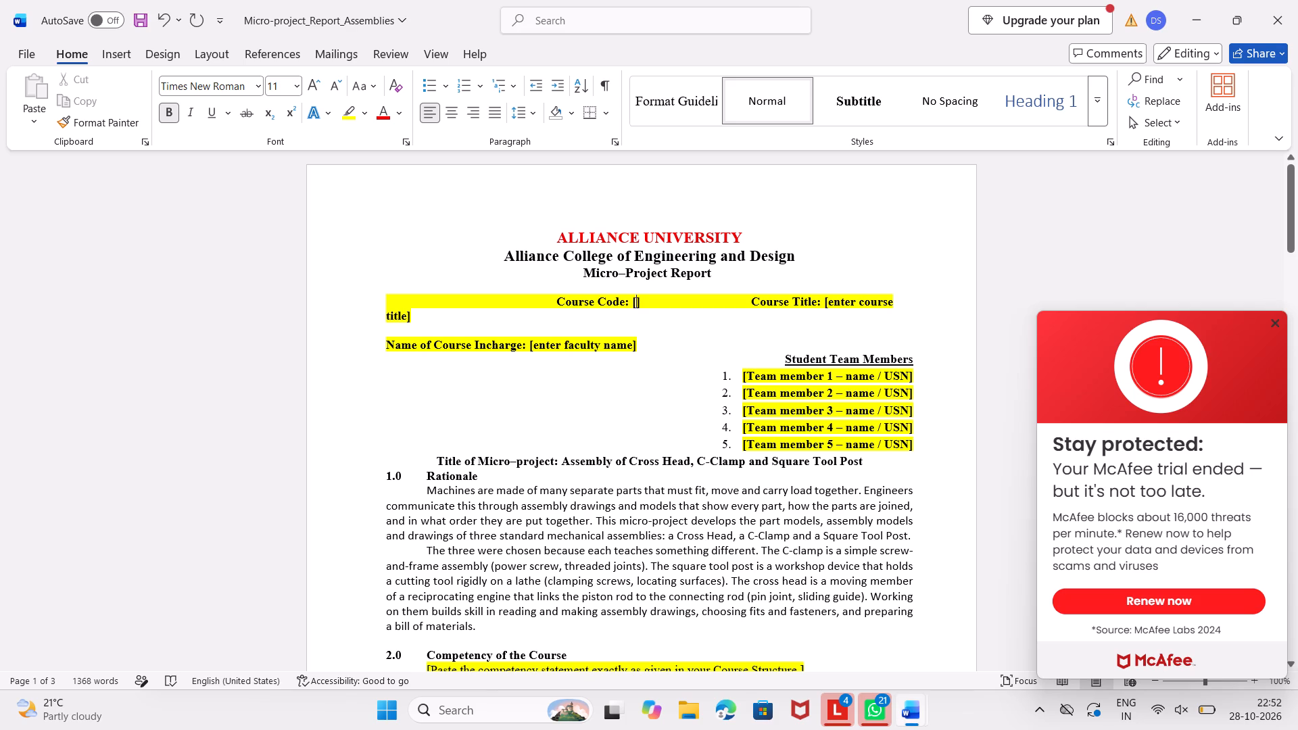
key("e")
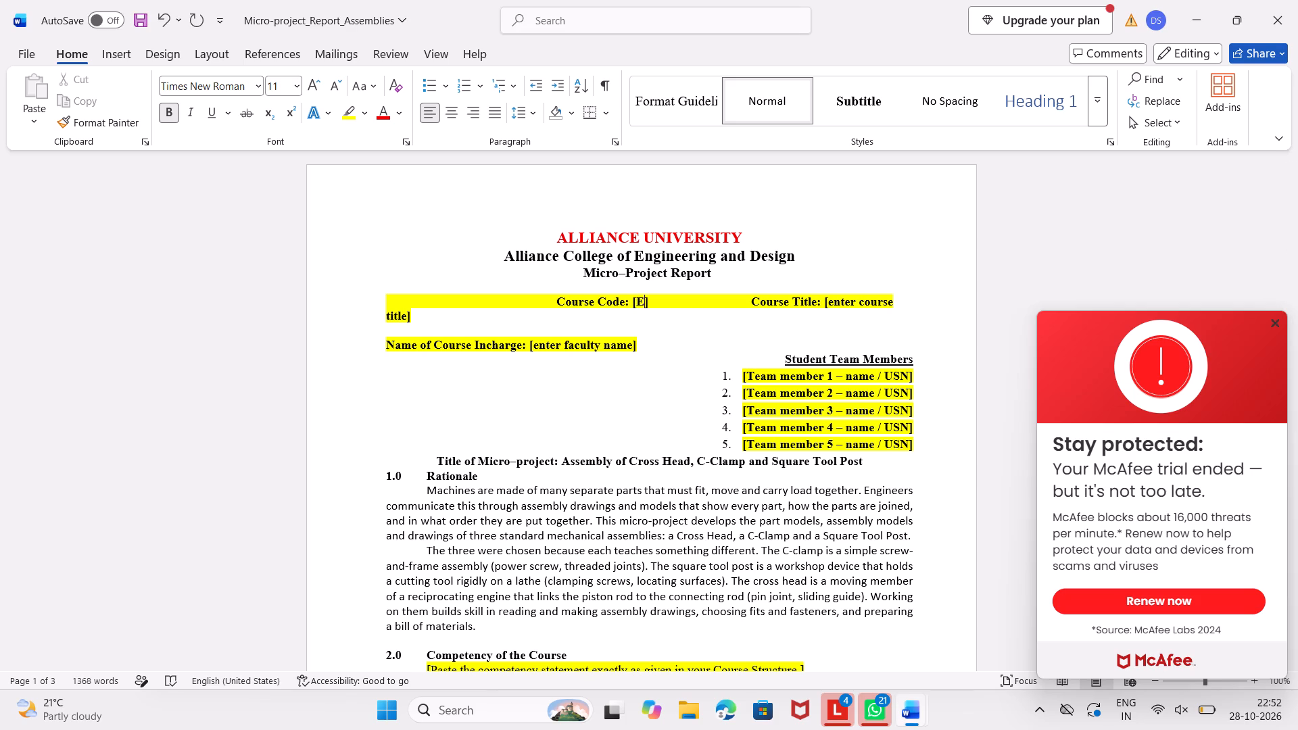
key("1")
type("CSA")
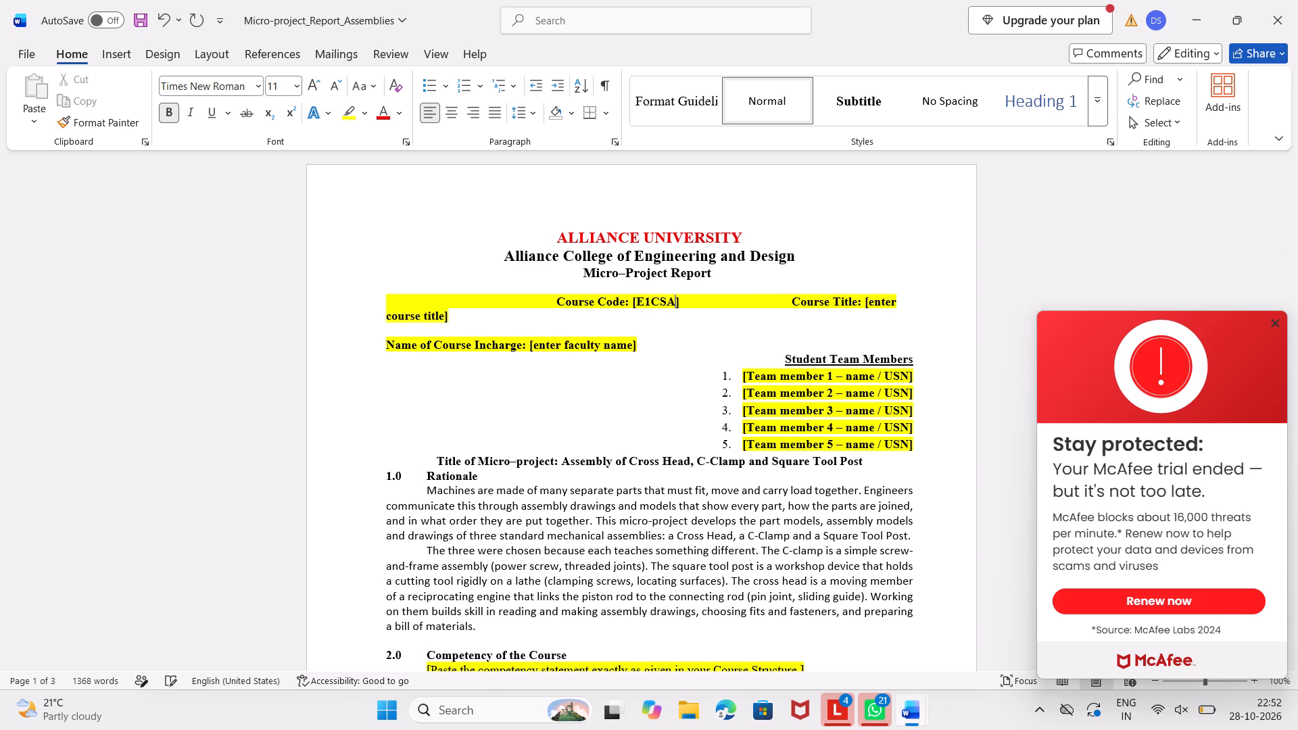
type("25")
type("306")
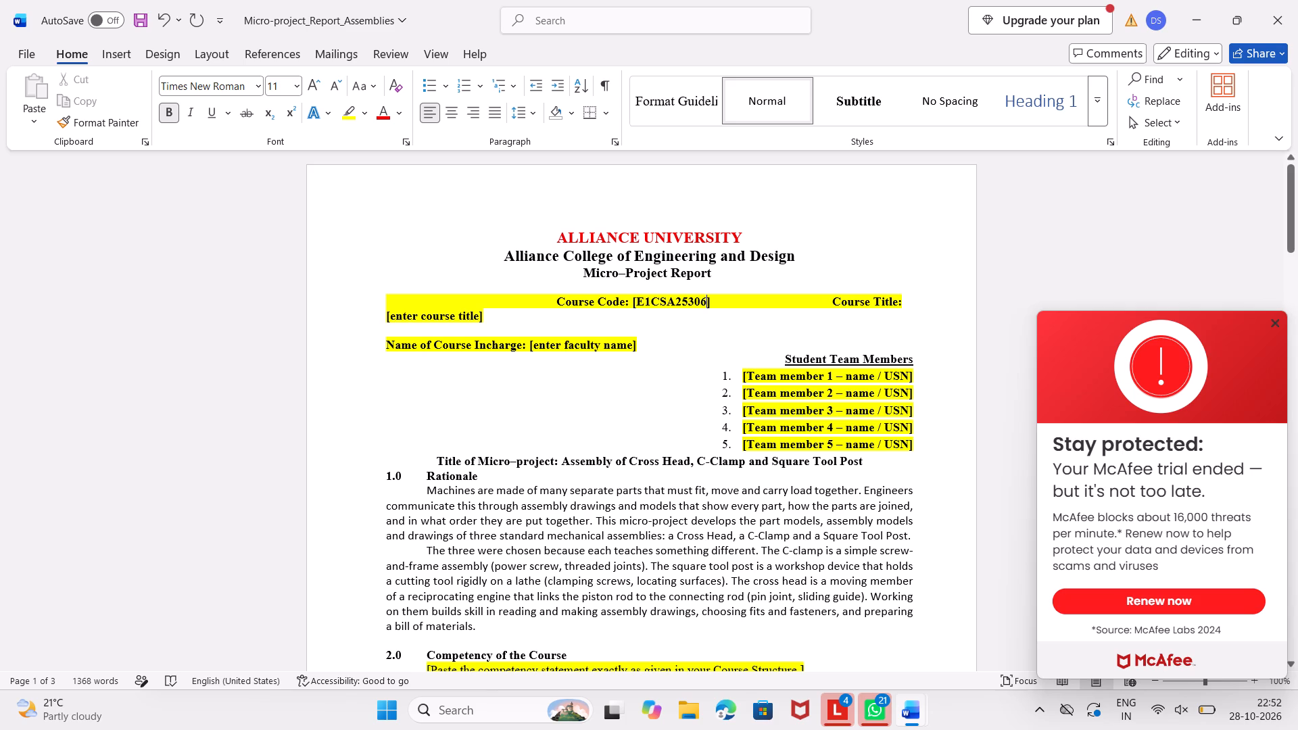
Add spaces before "Course Title" to push the whole course title field onto the line below the course code.
left_click(830, 300)
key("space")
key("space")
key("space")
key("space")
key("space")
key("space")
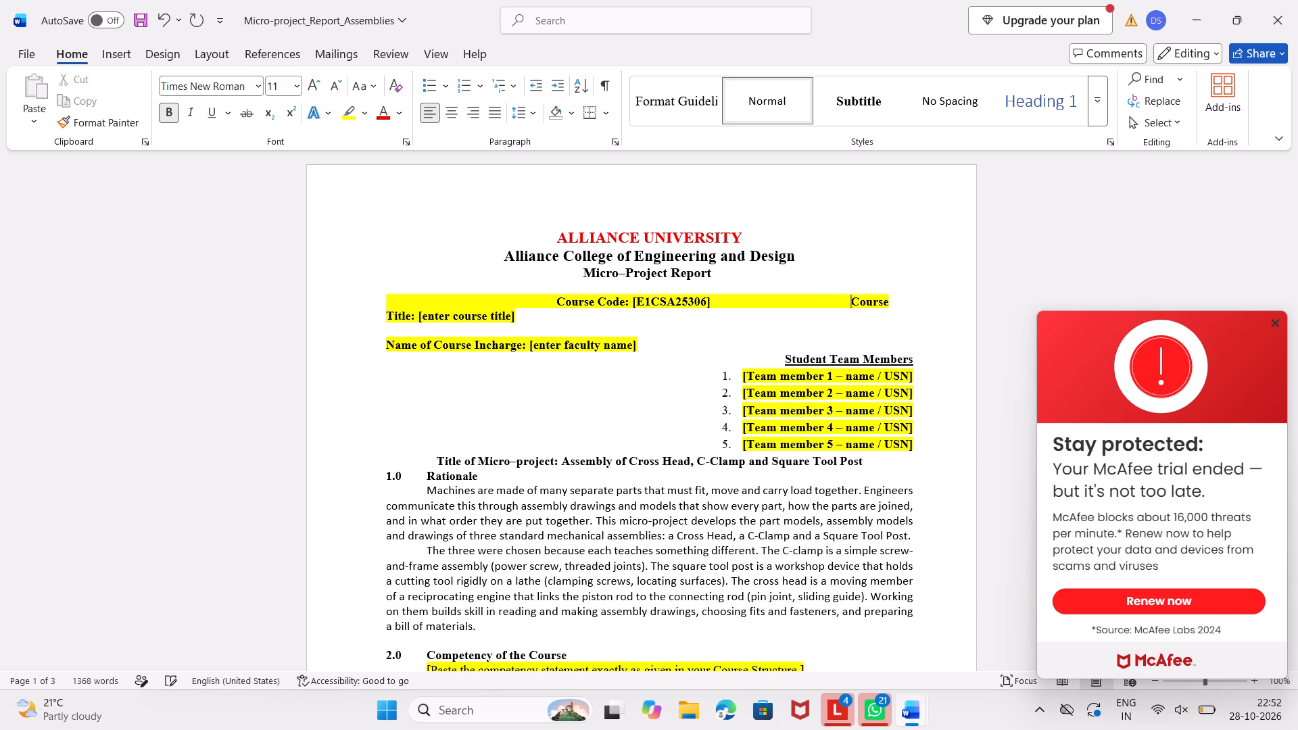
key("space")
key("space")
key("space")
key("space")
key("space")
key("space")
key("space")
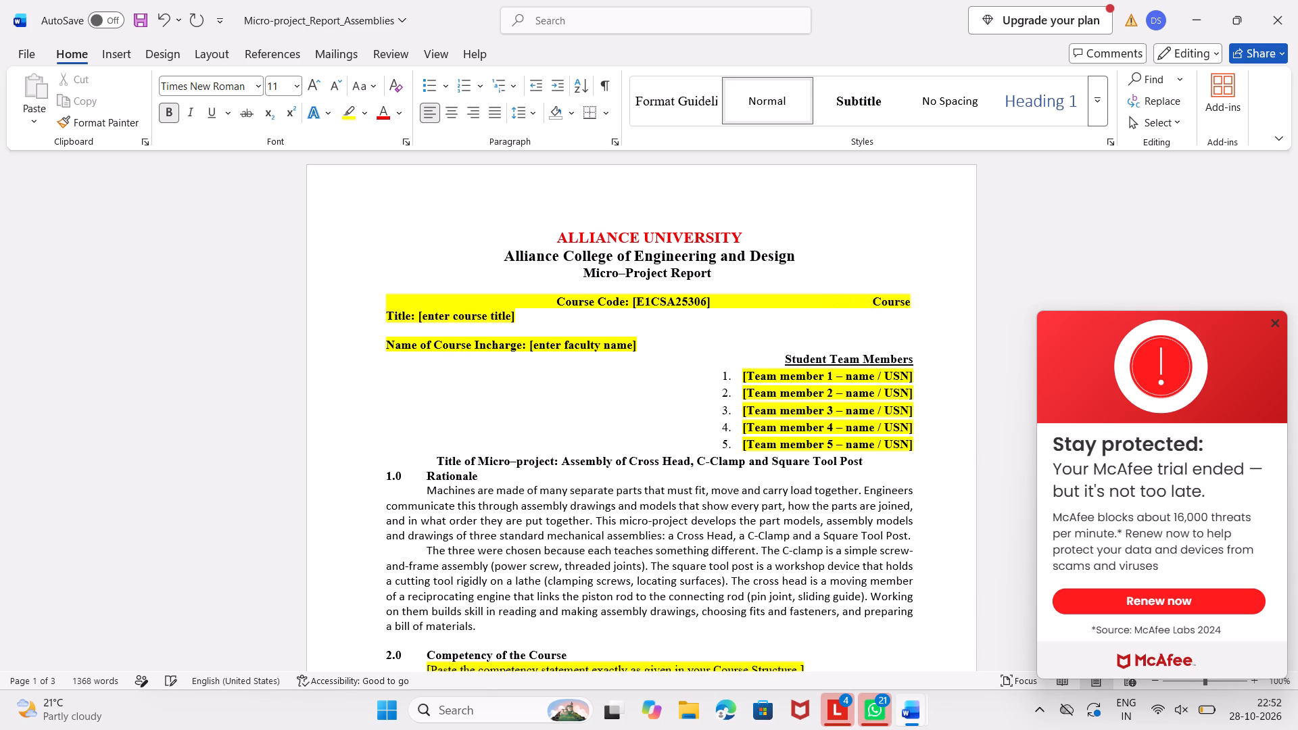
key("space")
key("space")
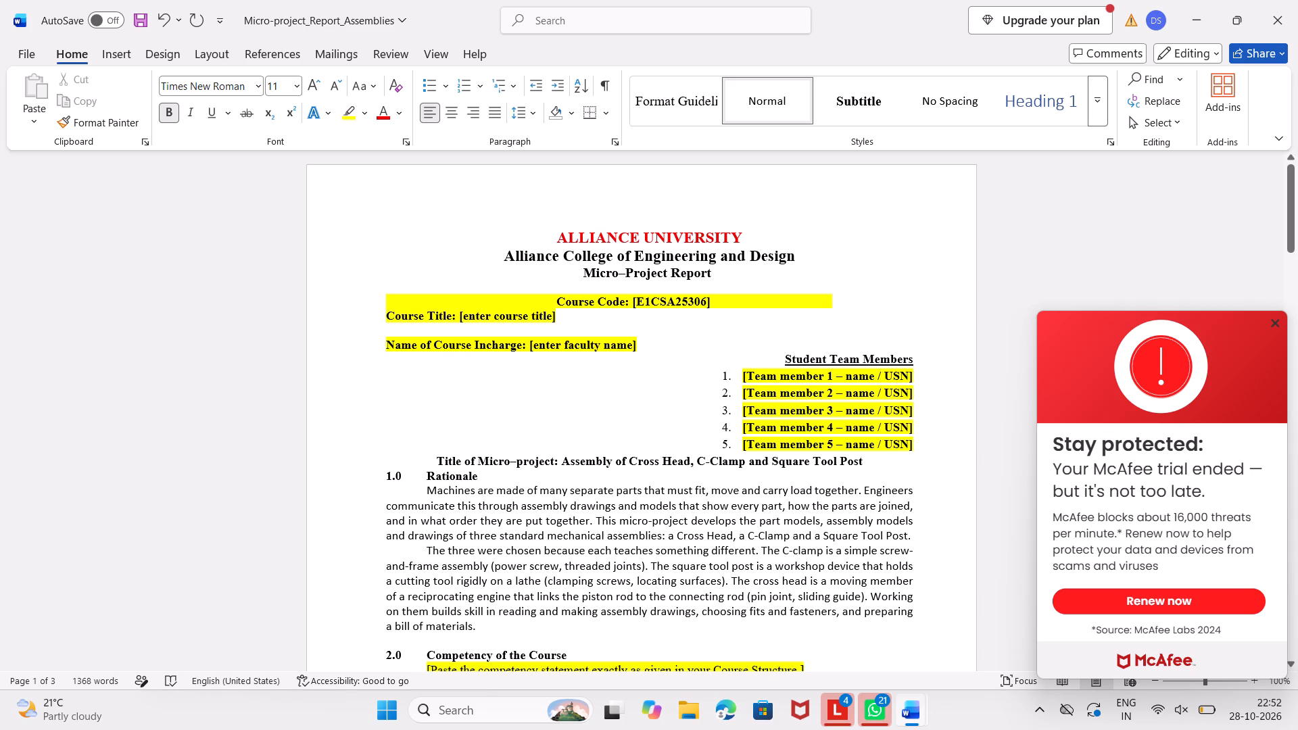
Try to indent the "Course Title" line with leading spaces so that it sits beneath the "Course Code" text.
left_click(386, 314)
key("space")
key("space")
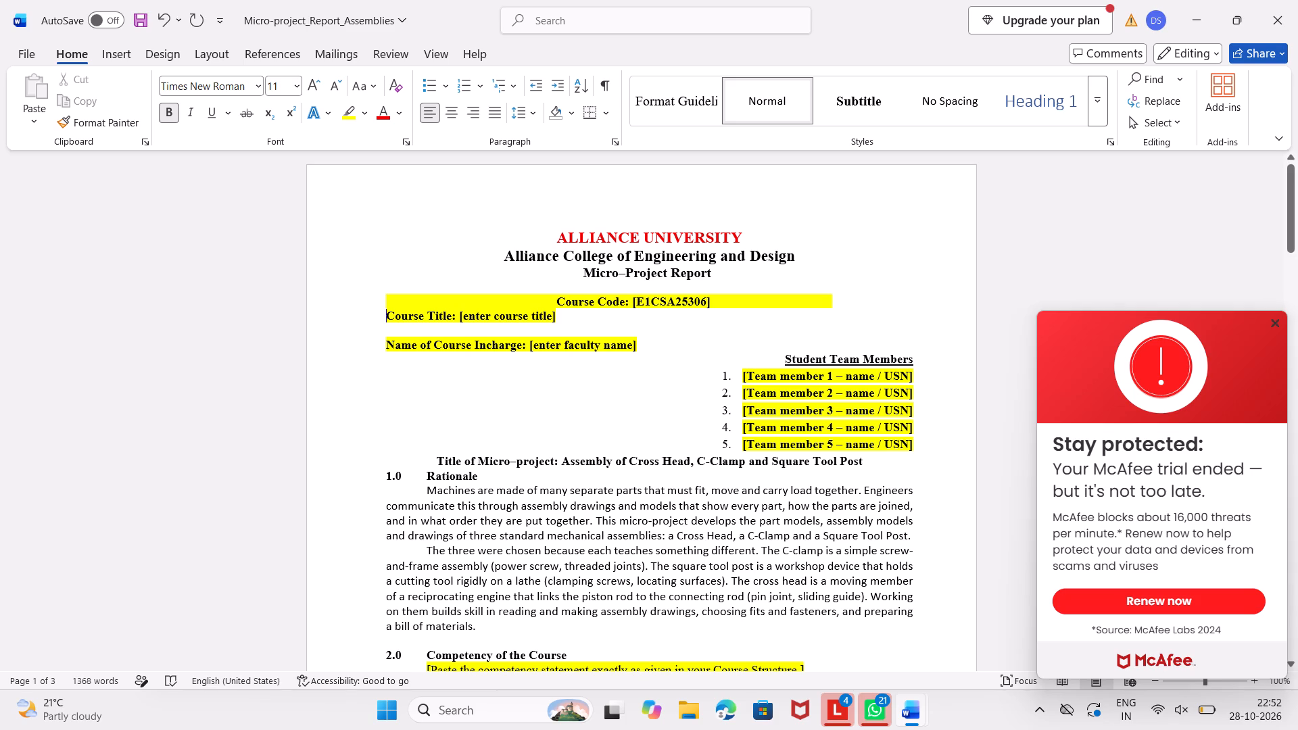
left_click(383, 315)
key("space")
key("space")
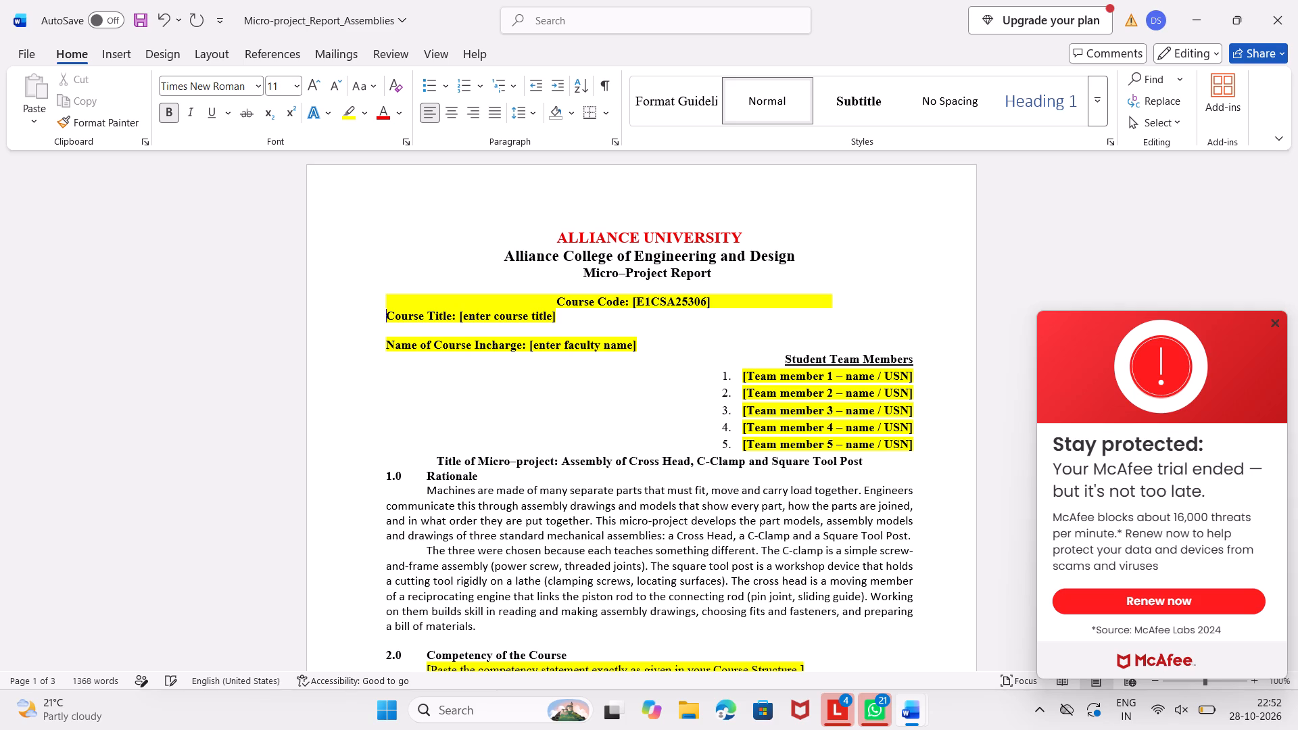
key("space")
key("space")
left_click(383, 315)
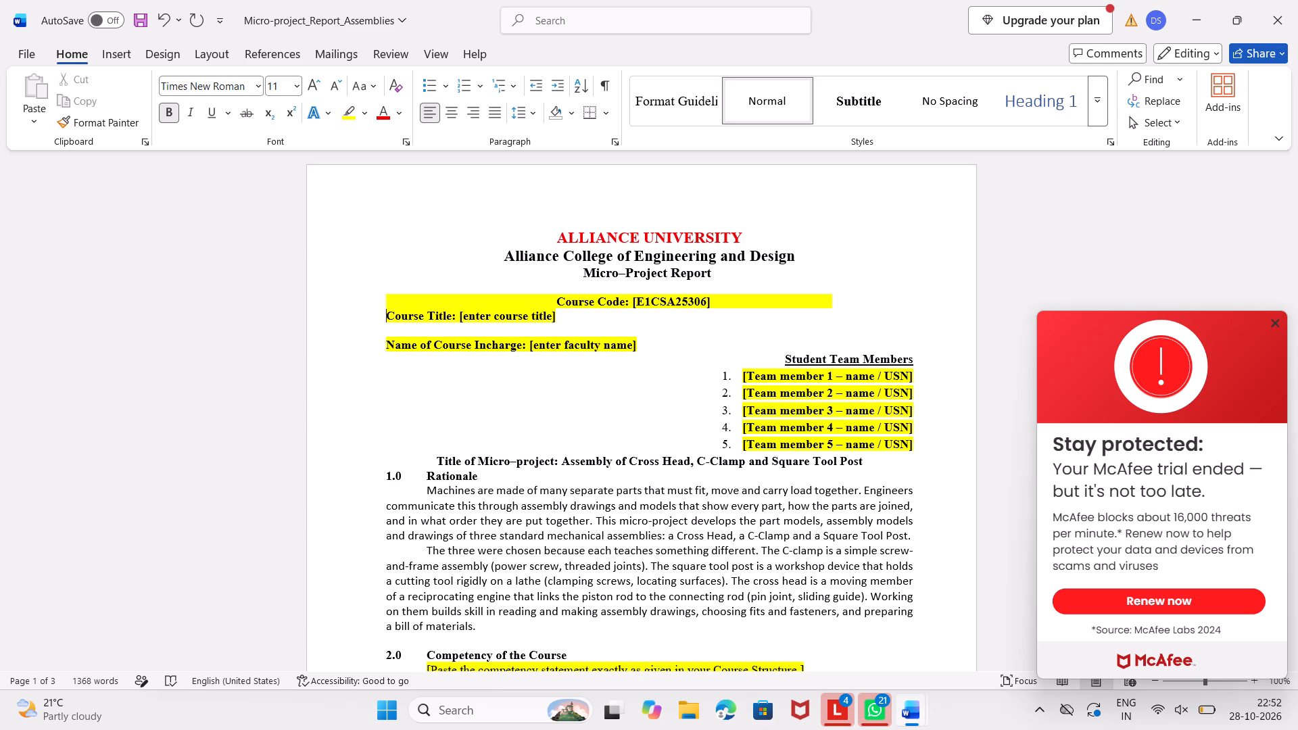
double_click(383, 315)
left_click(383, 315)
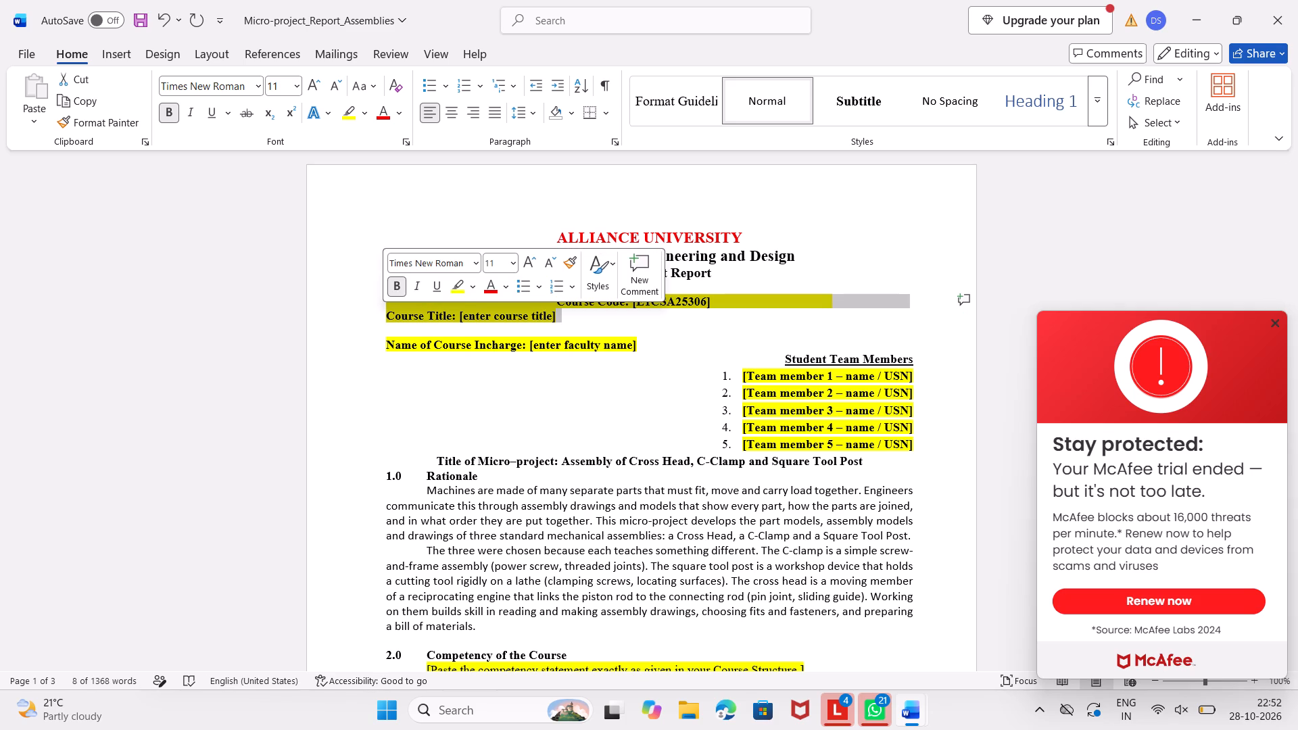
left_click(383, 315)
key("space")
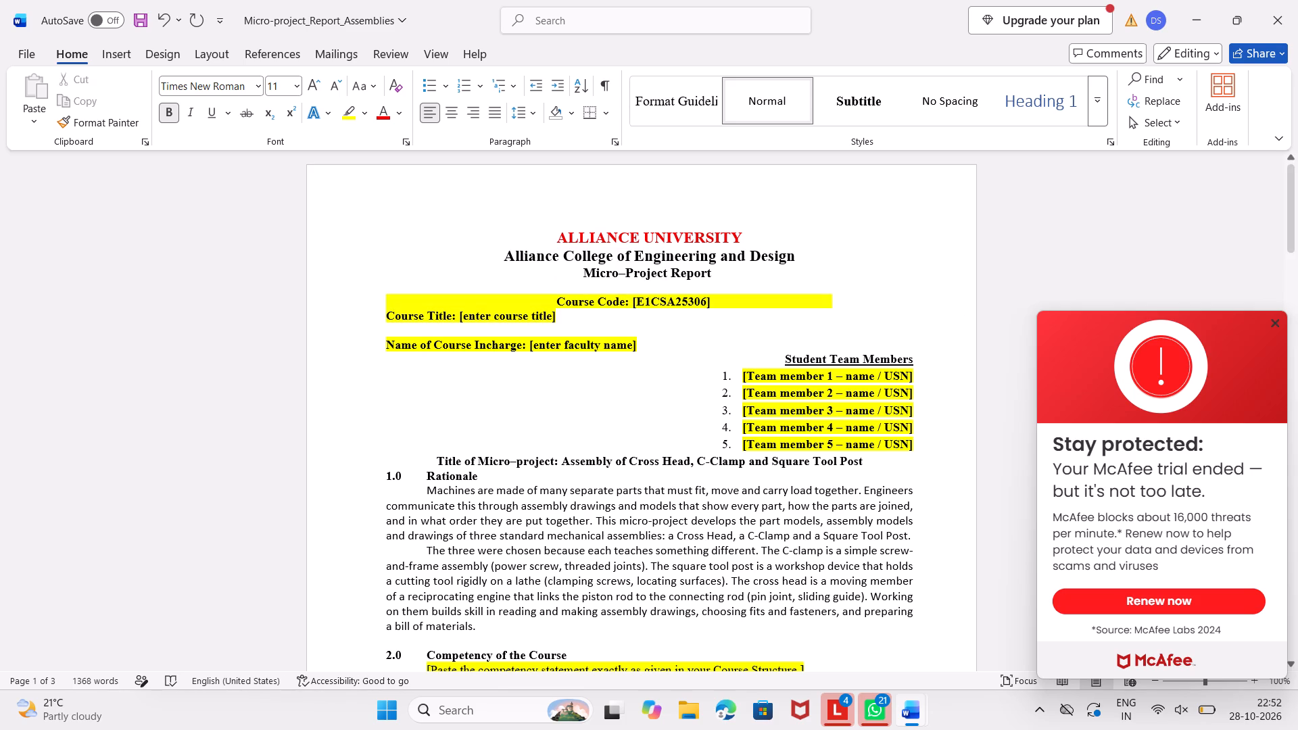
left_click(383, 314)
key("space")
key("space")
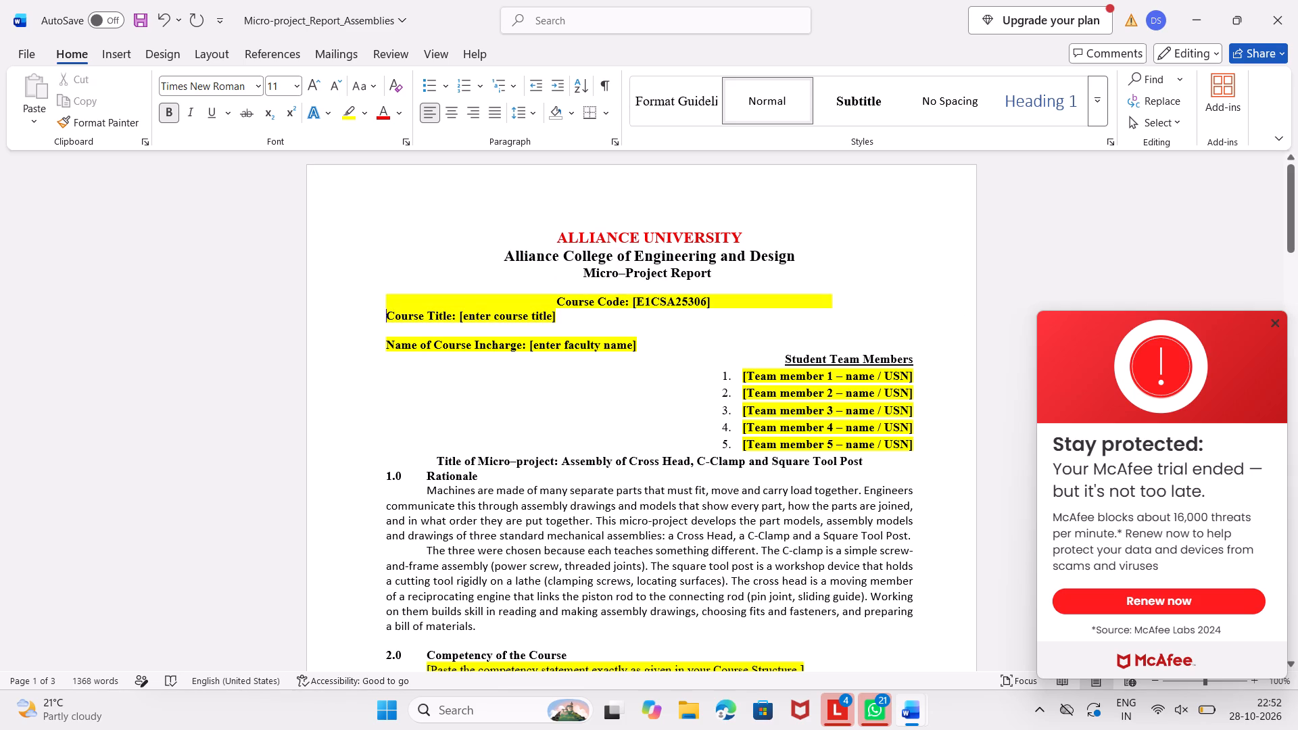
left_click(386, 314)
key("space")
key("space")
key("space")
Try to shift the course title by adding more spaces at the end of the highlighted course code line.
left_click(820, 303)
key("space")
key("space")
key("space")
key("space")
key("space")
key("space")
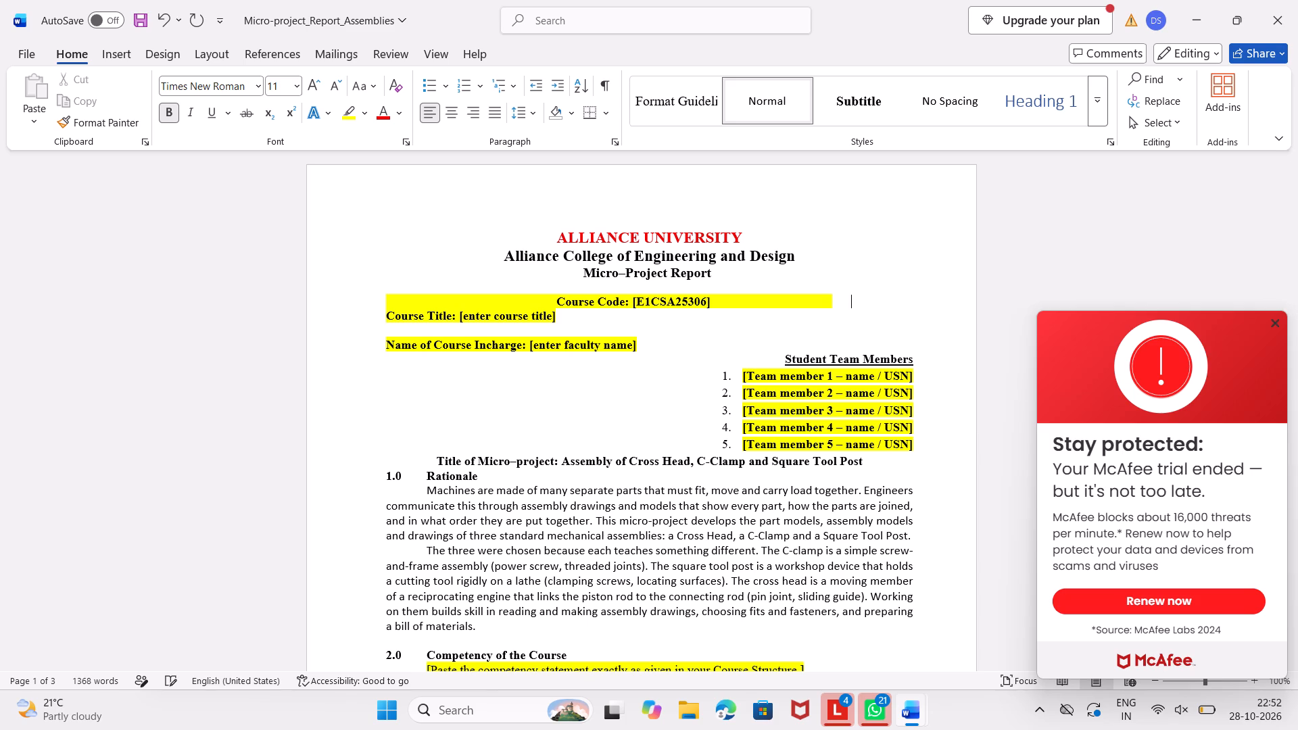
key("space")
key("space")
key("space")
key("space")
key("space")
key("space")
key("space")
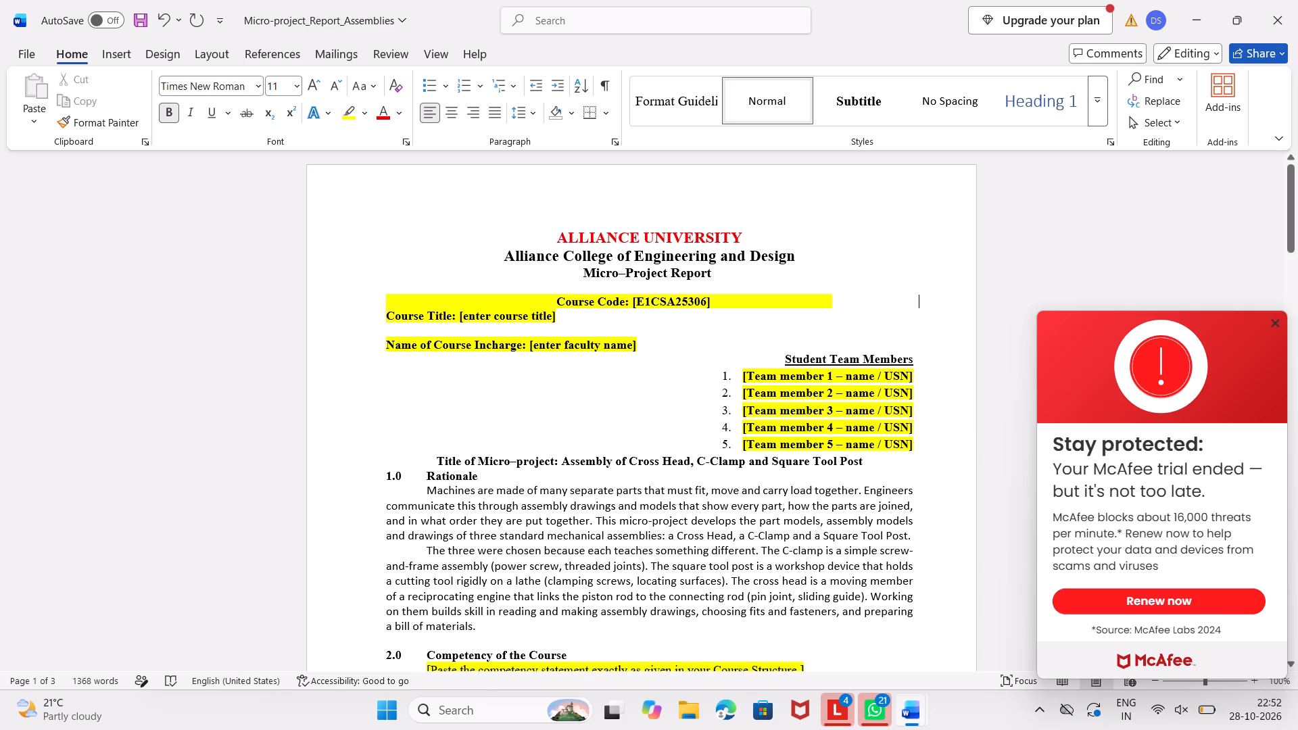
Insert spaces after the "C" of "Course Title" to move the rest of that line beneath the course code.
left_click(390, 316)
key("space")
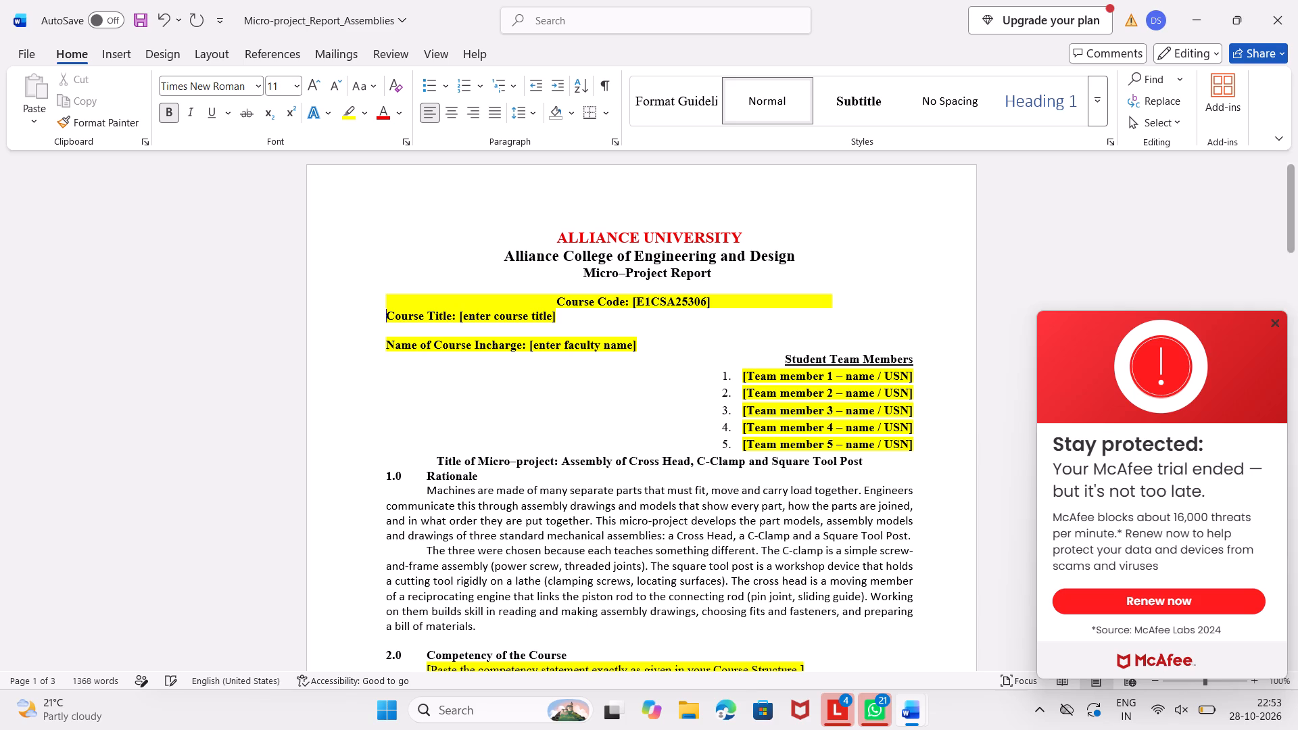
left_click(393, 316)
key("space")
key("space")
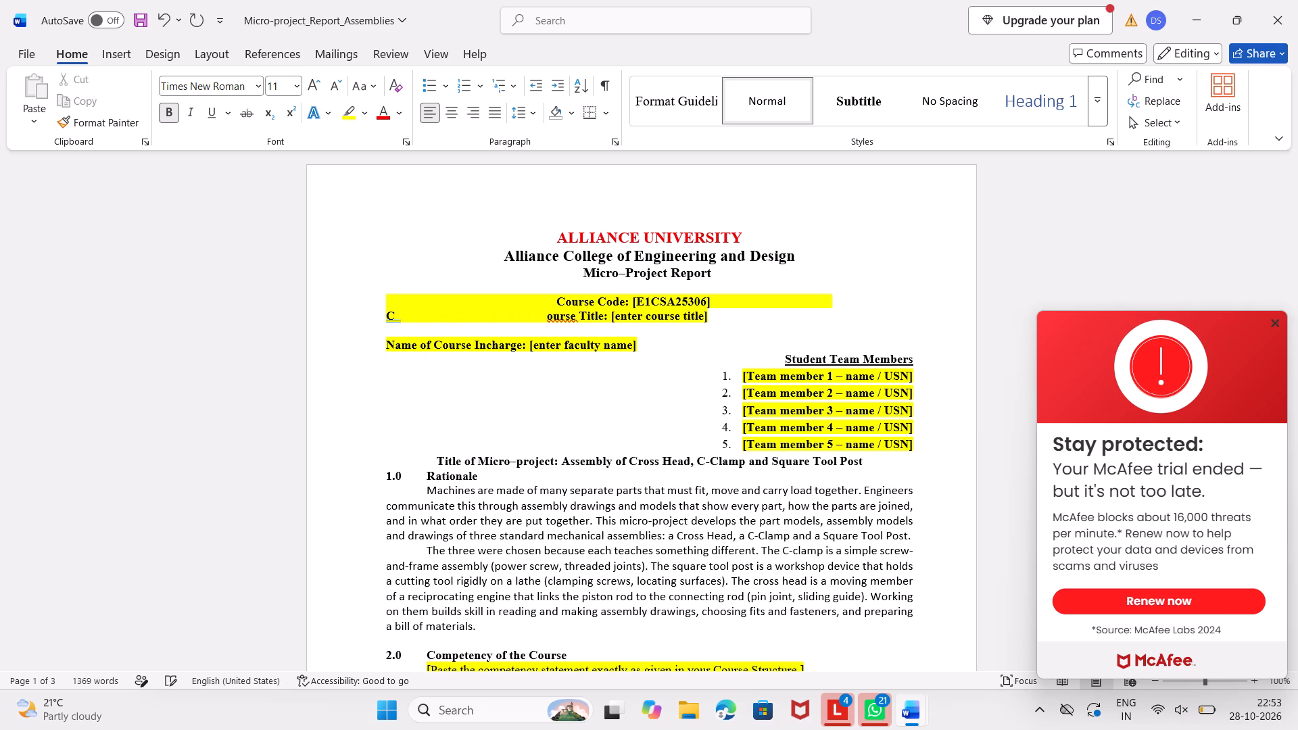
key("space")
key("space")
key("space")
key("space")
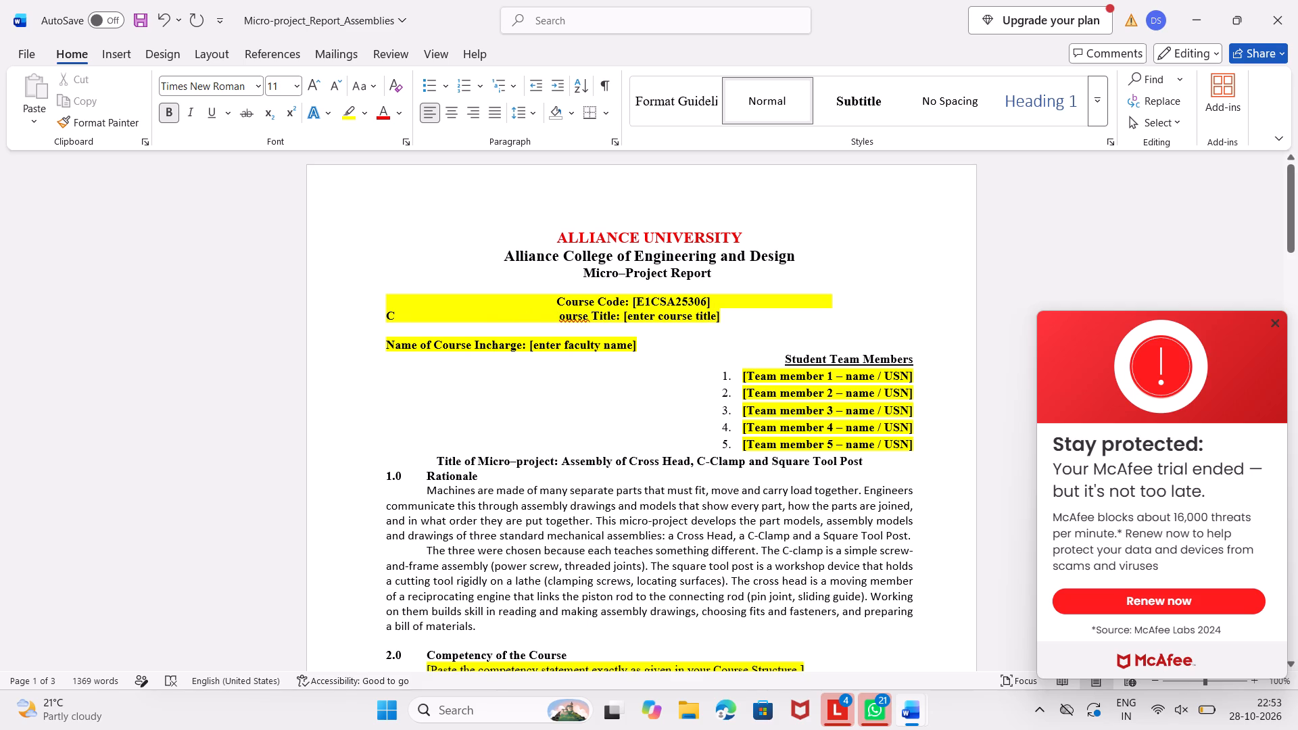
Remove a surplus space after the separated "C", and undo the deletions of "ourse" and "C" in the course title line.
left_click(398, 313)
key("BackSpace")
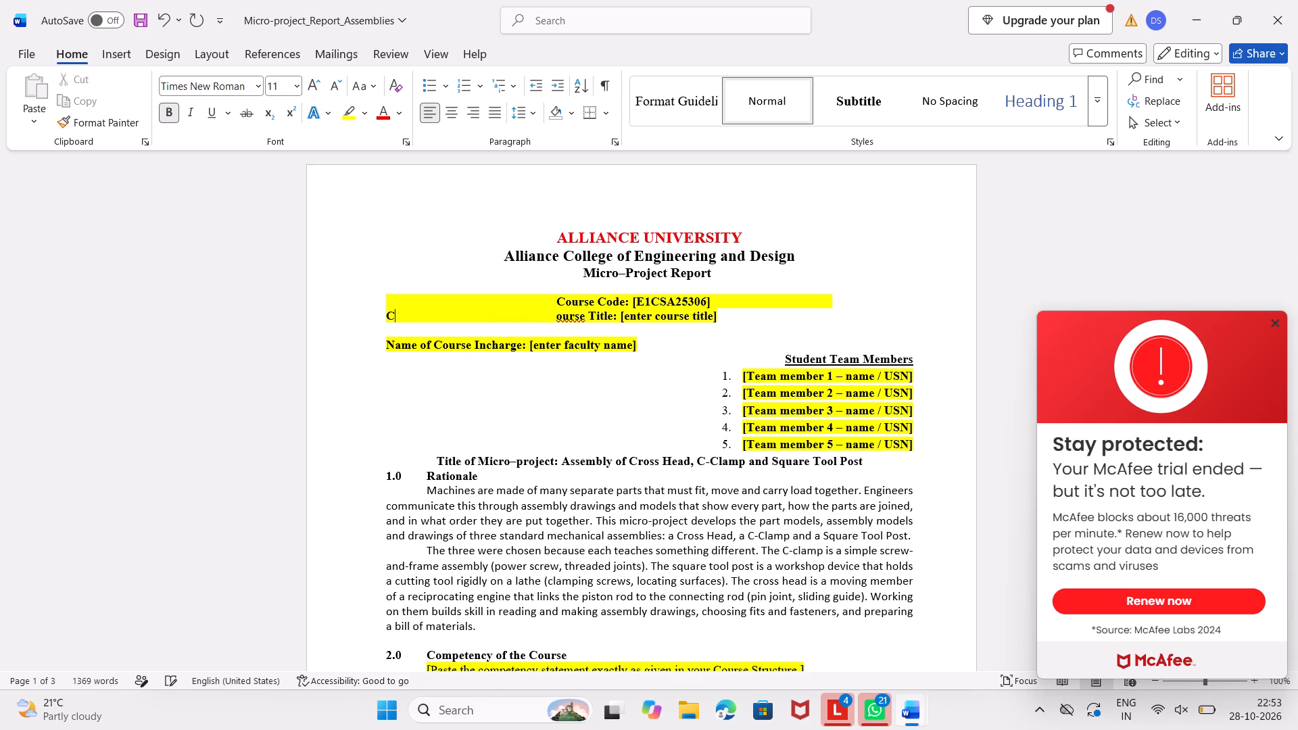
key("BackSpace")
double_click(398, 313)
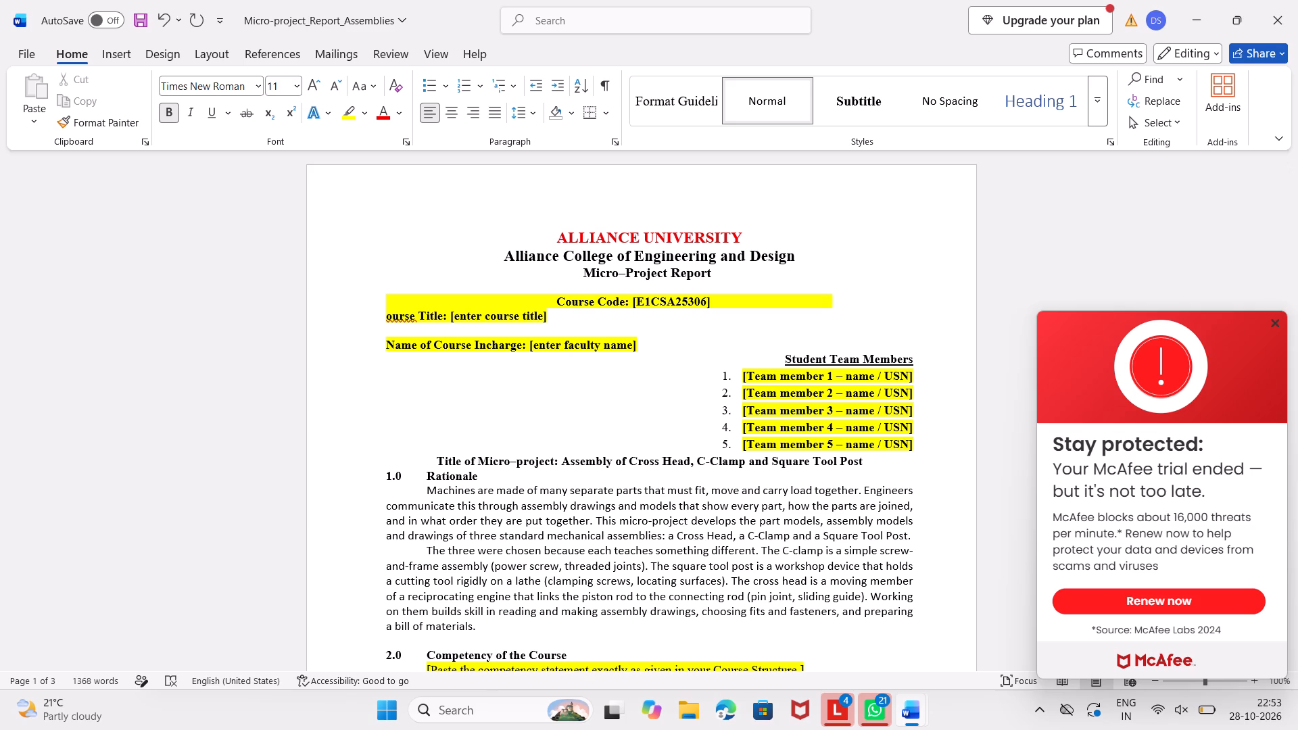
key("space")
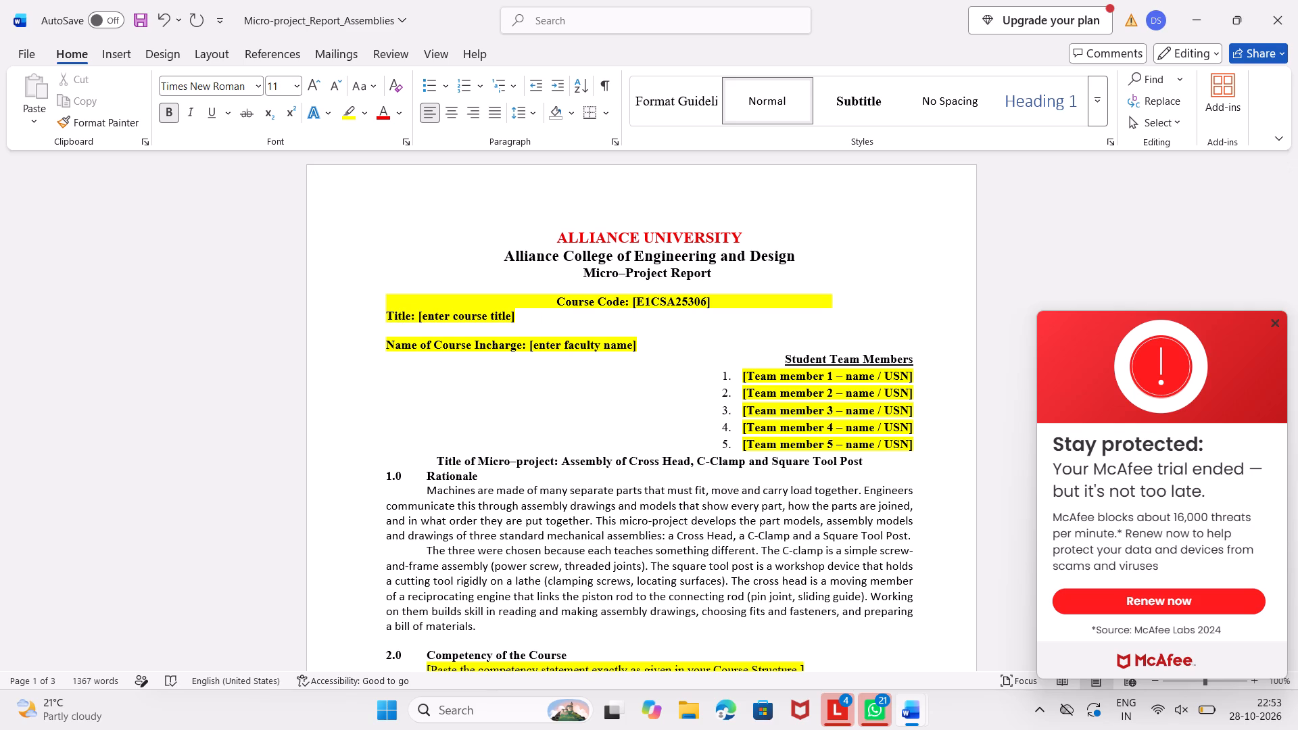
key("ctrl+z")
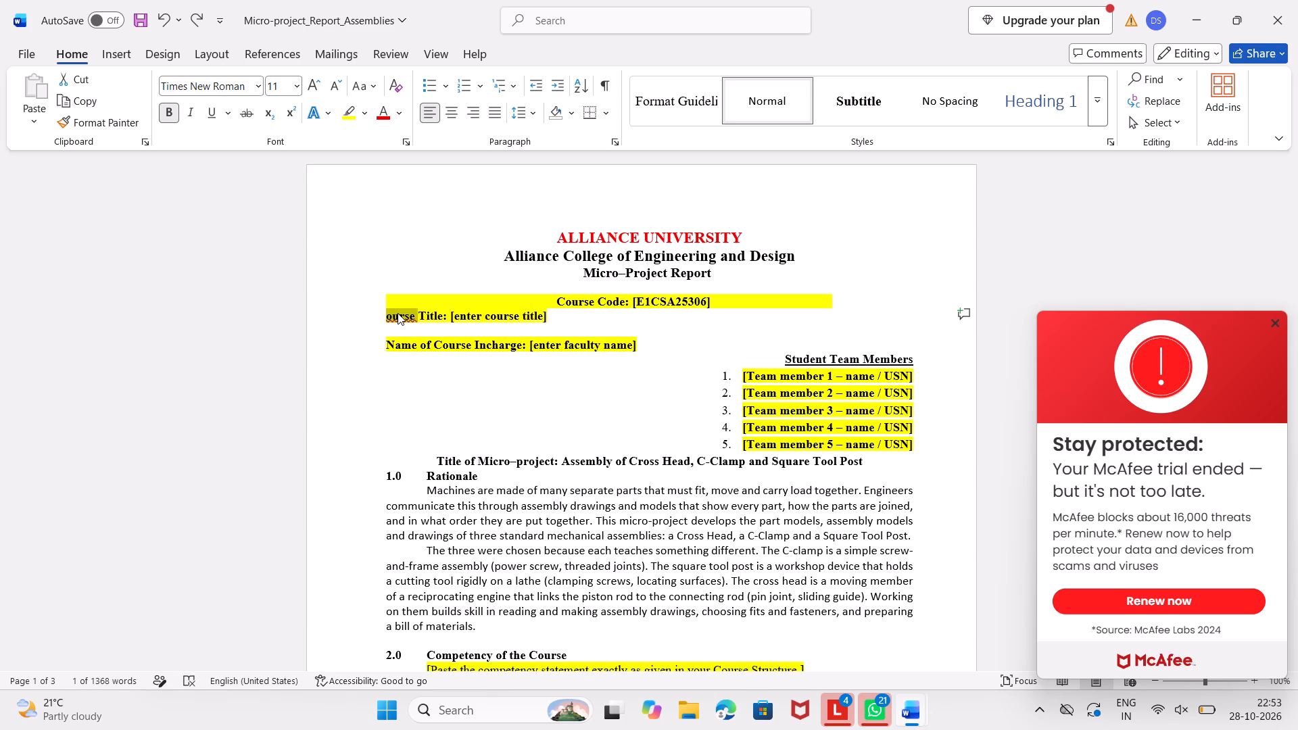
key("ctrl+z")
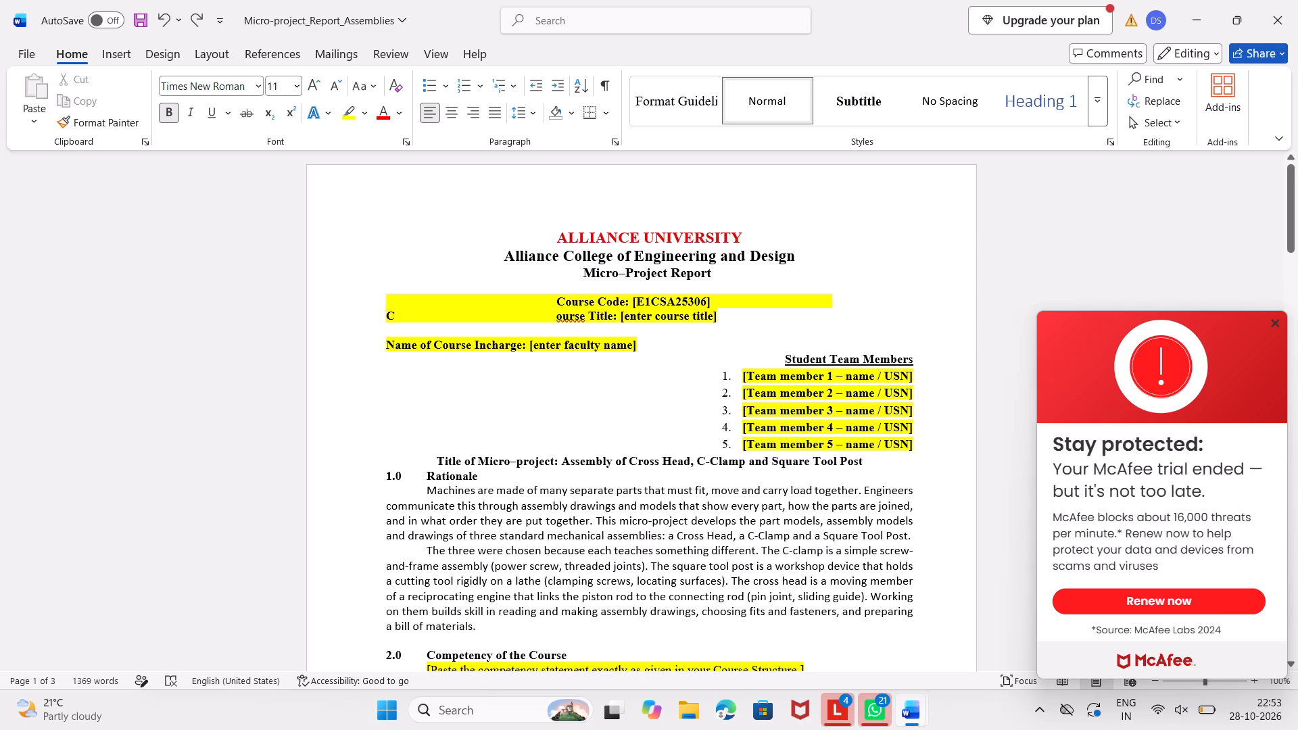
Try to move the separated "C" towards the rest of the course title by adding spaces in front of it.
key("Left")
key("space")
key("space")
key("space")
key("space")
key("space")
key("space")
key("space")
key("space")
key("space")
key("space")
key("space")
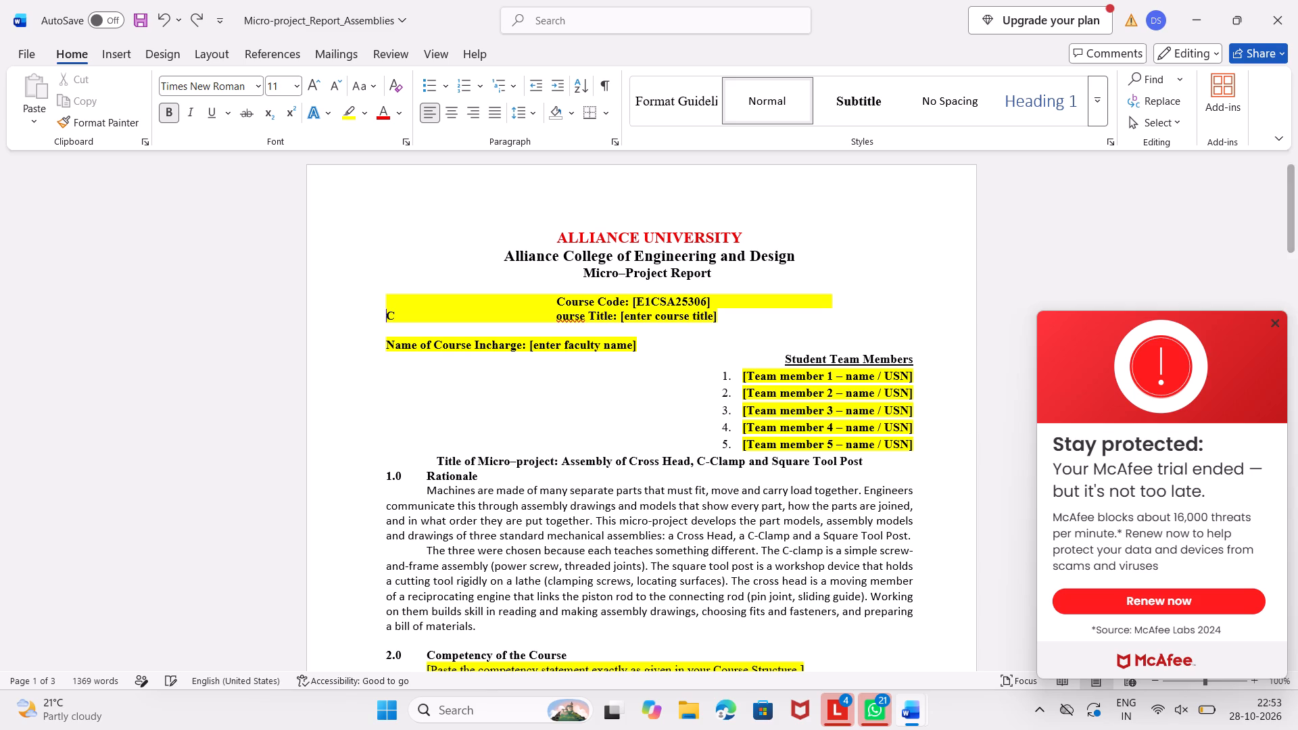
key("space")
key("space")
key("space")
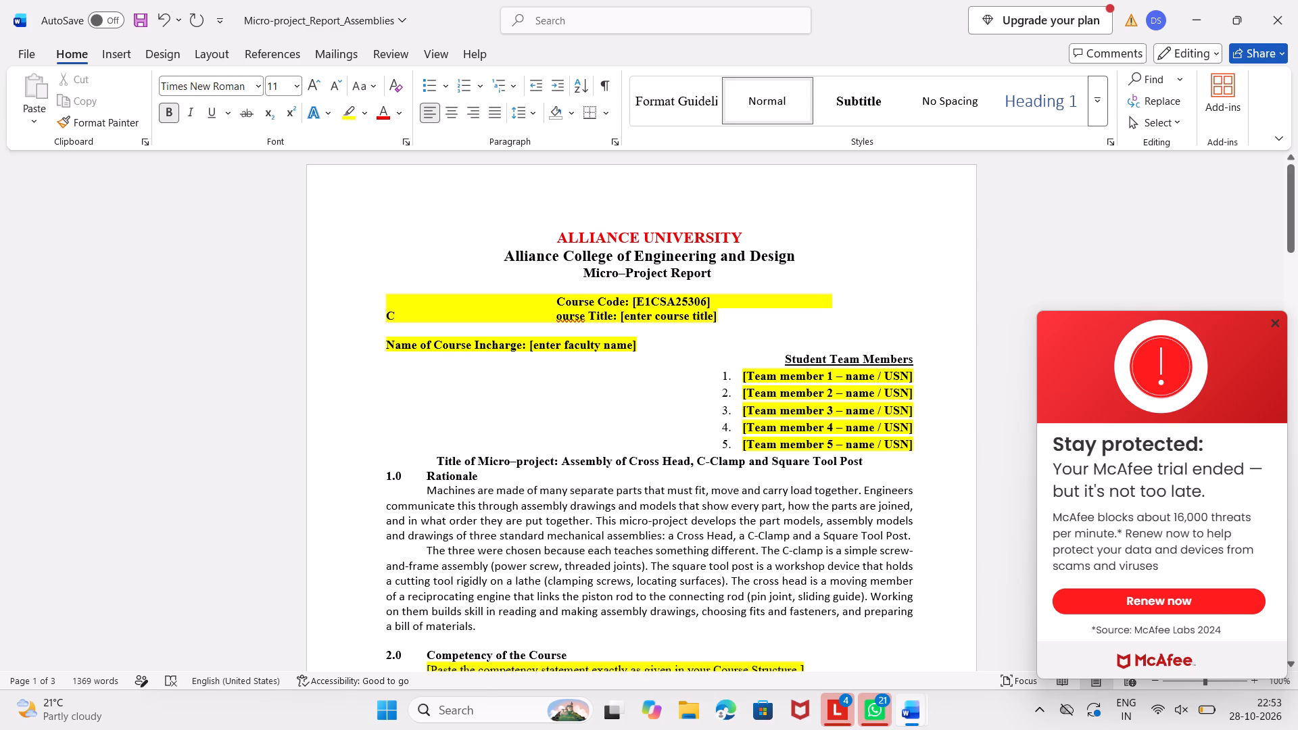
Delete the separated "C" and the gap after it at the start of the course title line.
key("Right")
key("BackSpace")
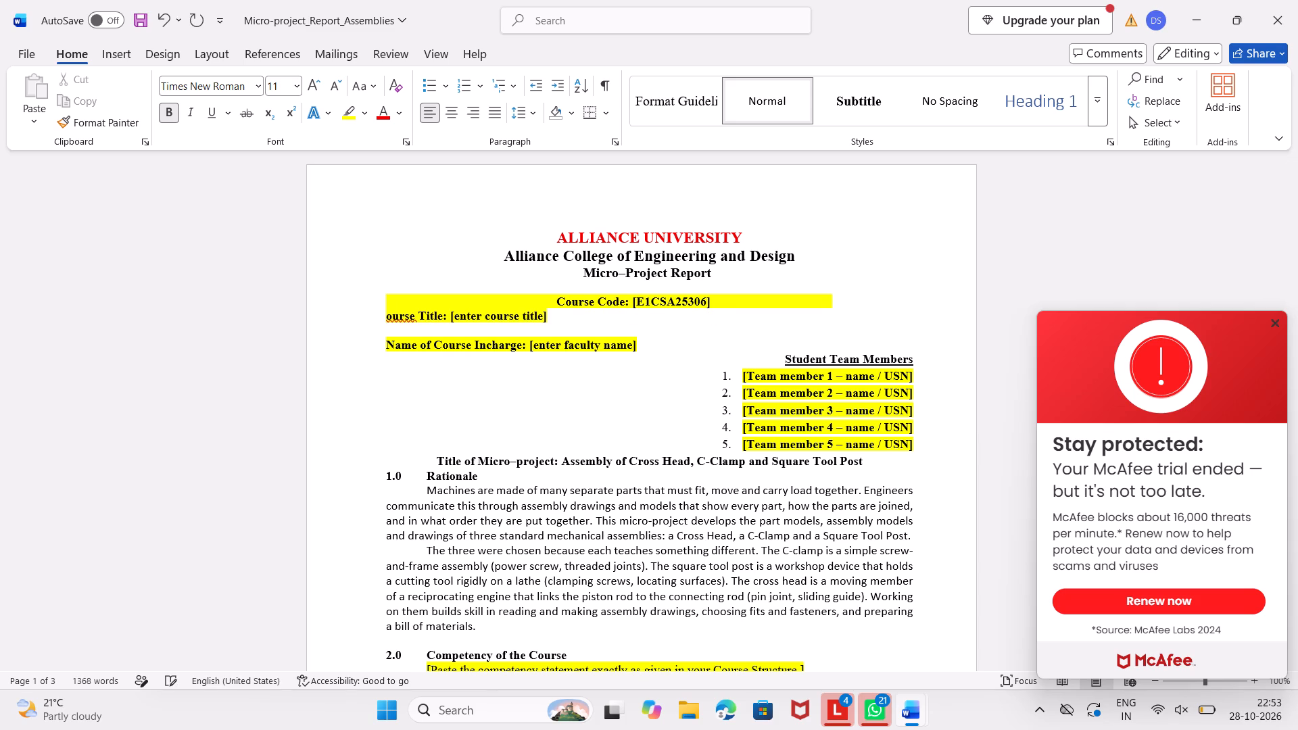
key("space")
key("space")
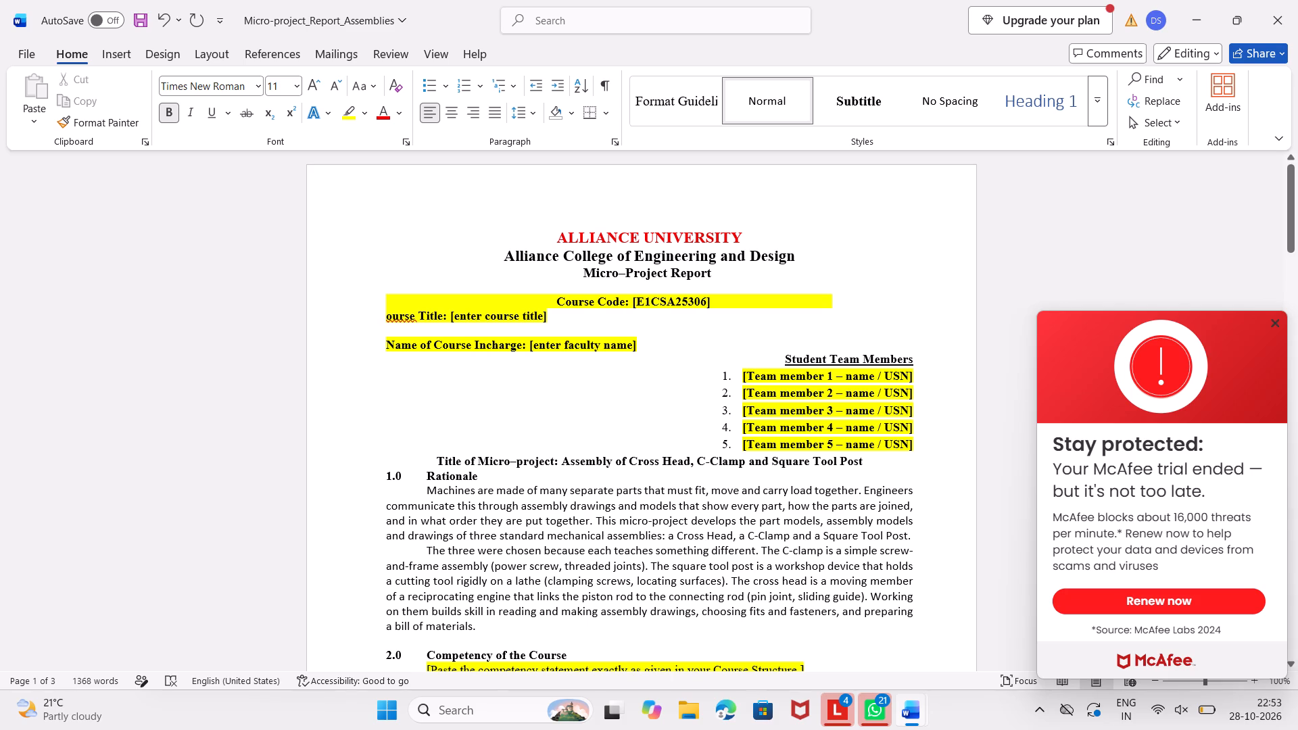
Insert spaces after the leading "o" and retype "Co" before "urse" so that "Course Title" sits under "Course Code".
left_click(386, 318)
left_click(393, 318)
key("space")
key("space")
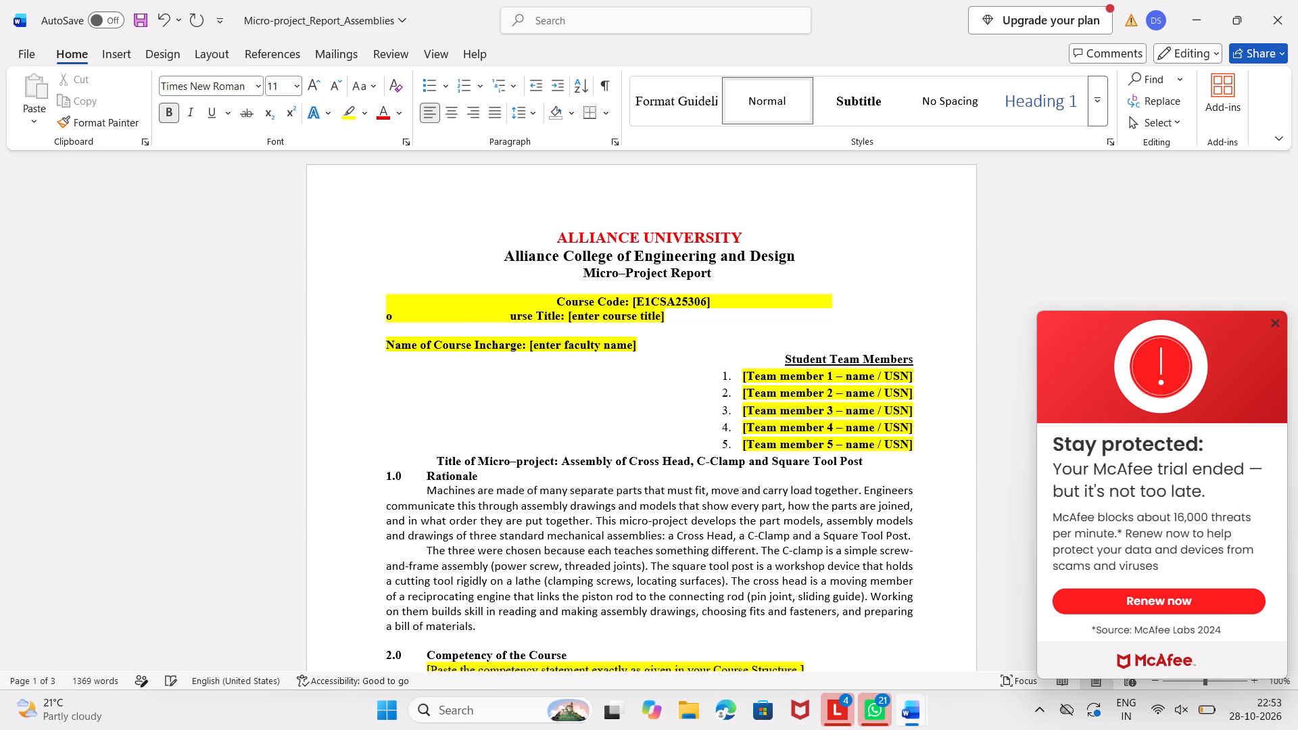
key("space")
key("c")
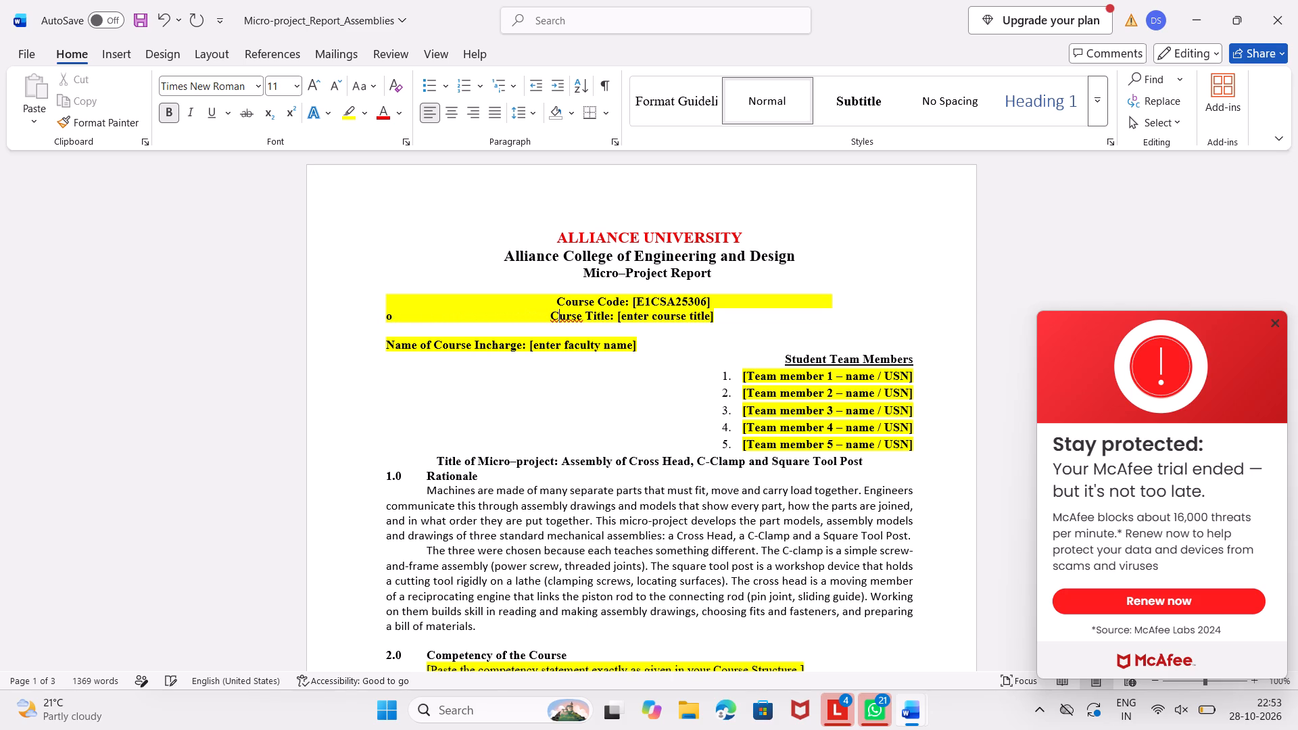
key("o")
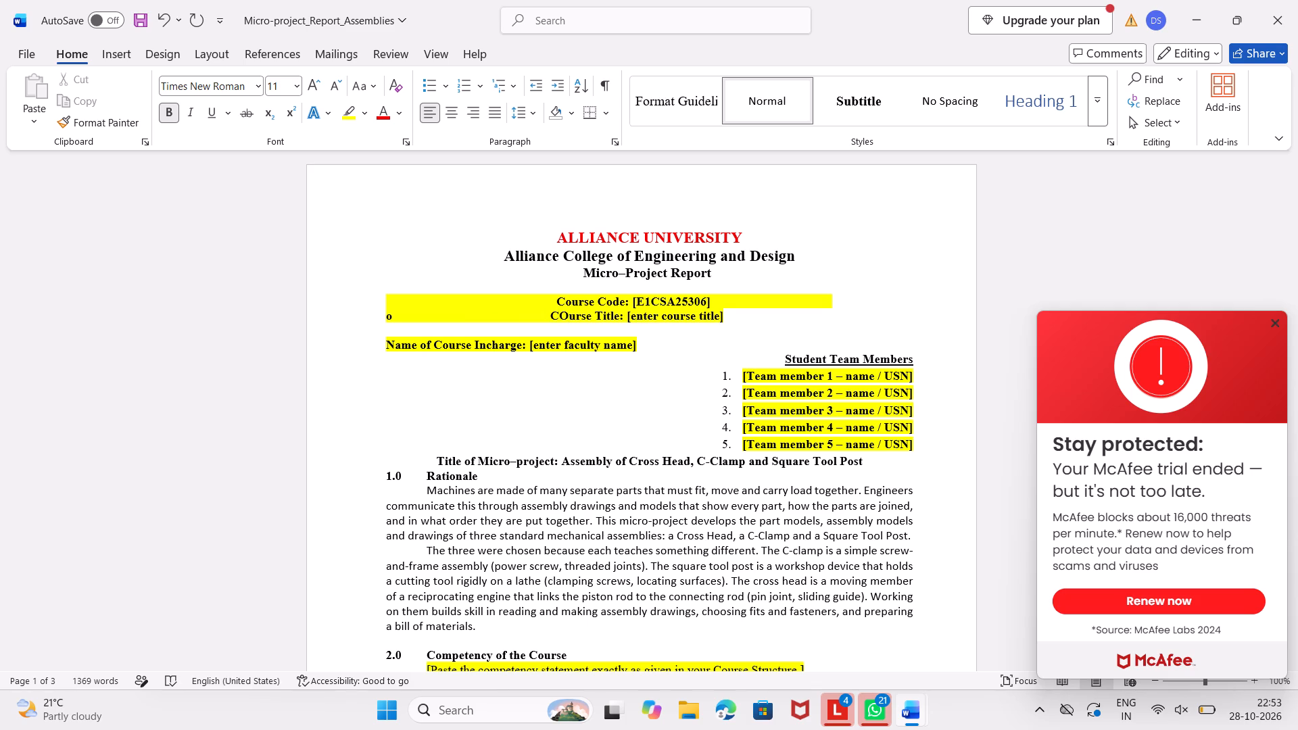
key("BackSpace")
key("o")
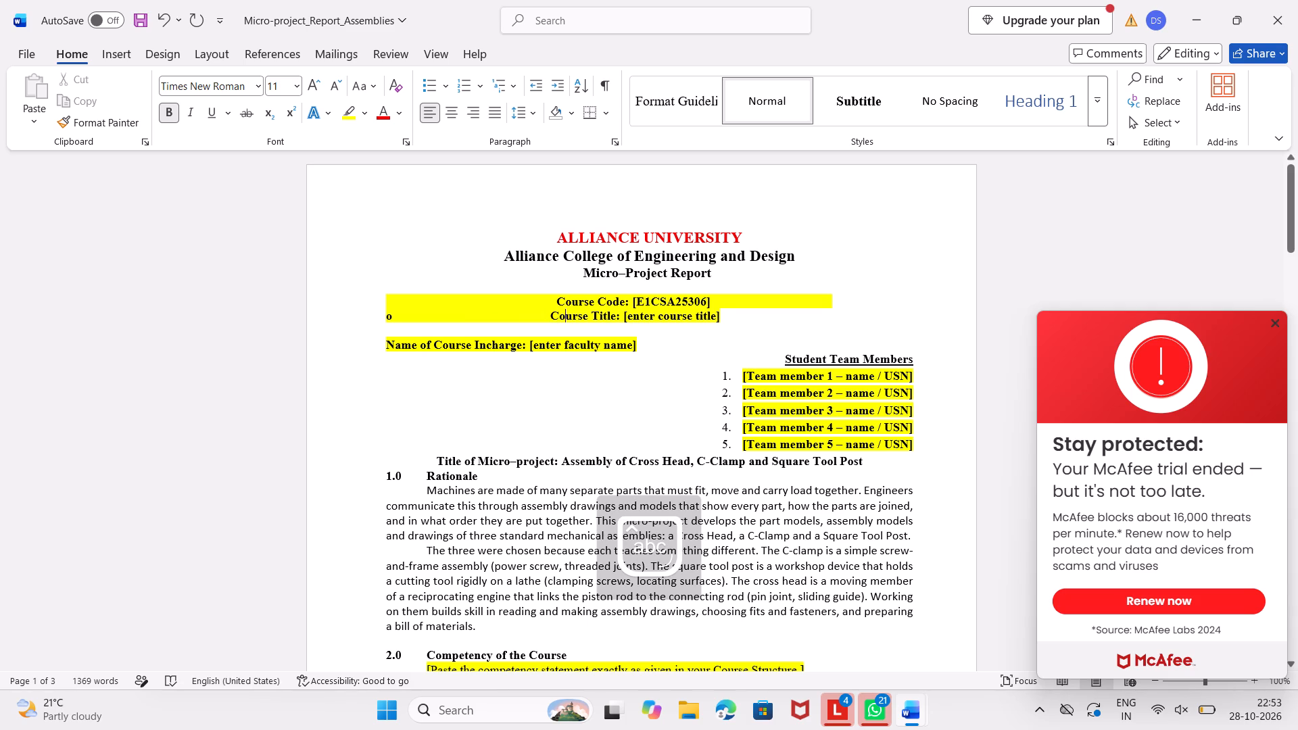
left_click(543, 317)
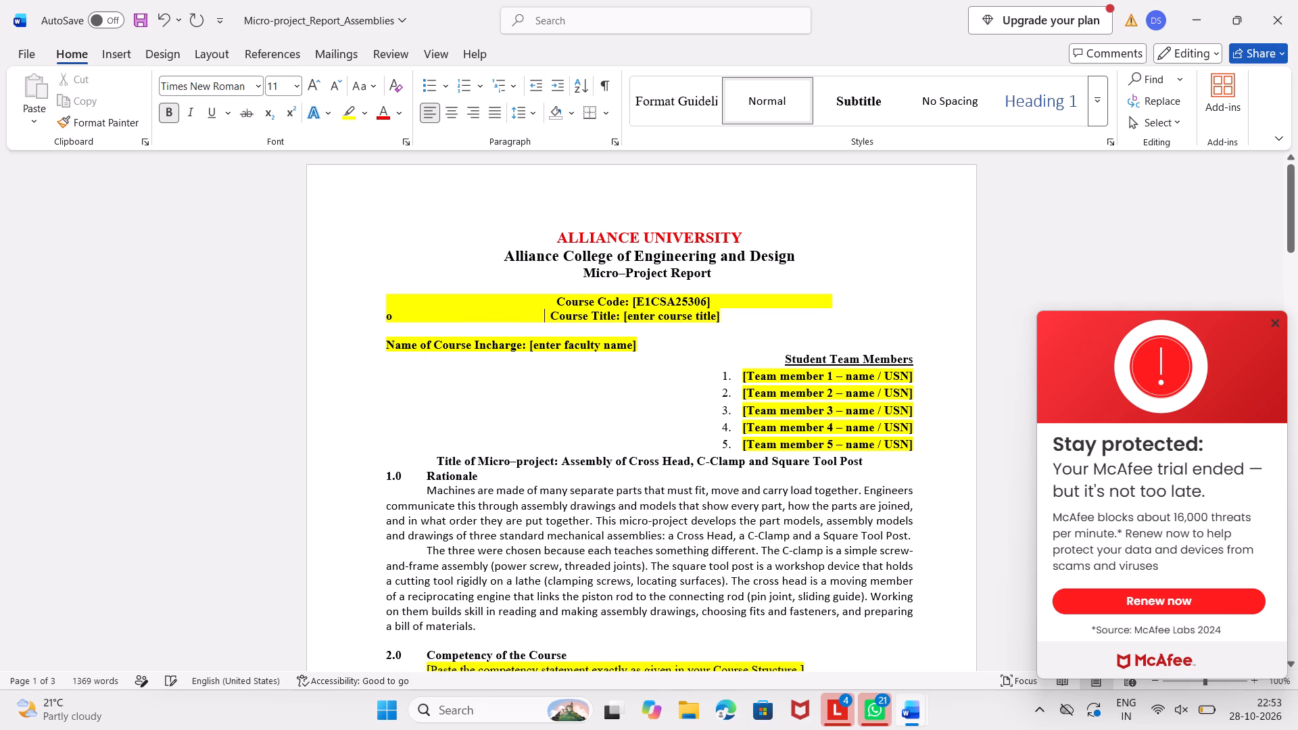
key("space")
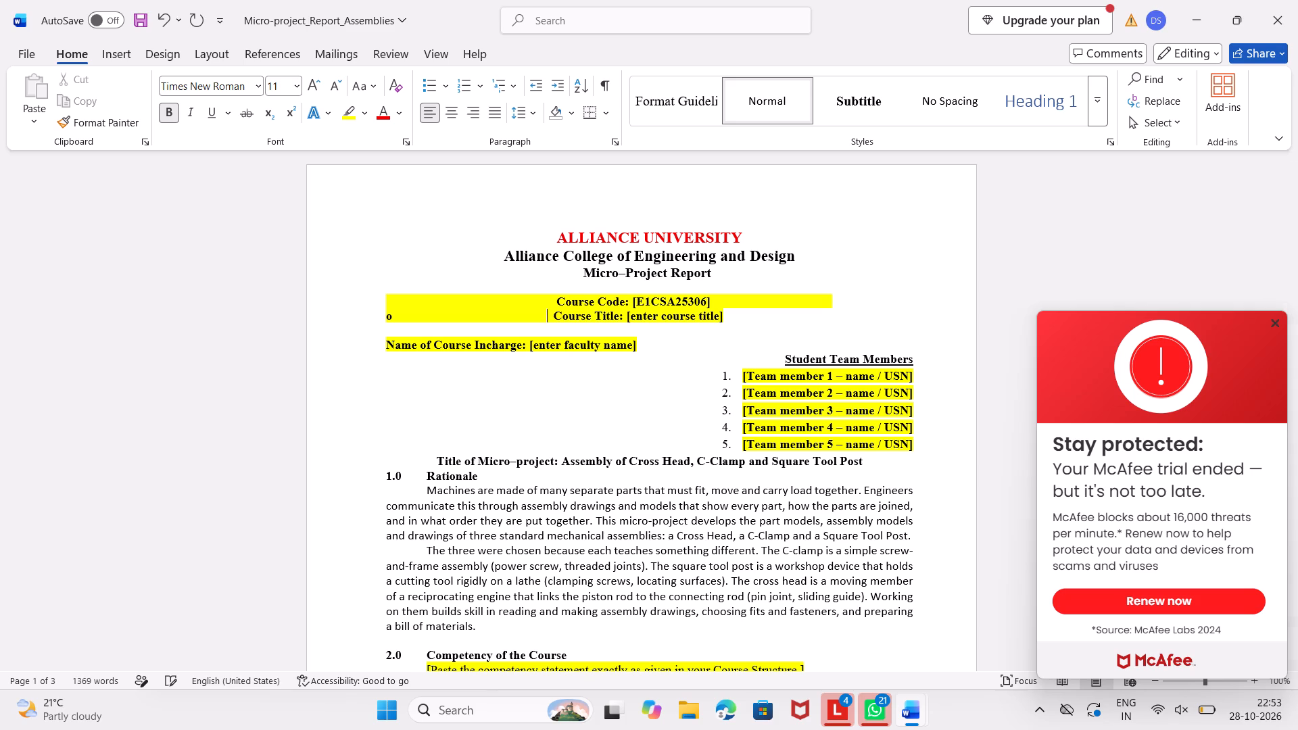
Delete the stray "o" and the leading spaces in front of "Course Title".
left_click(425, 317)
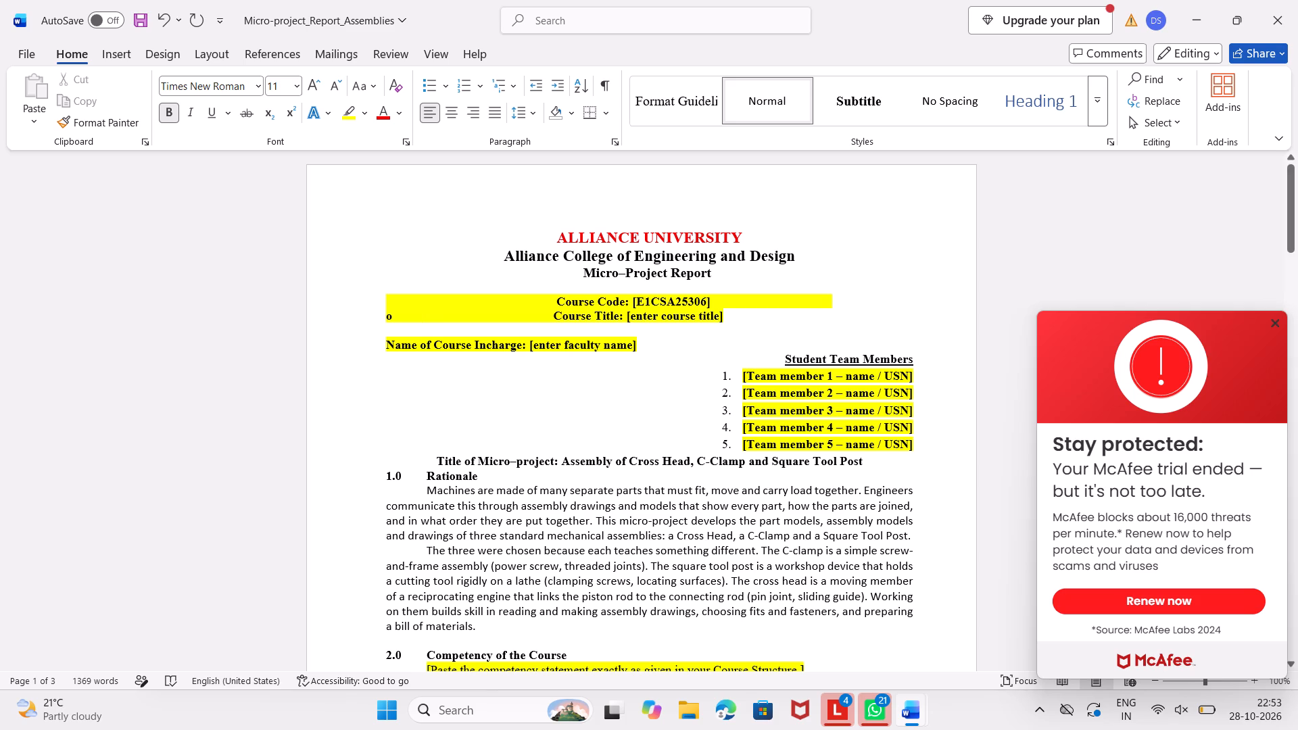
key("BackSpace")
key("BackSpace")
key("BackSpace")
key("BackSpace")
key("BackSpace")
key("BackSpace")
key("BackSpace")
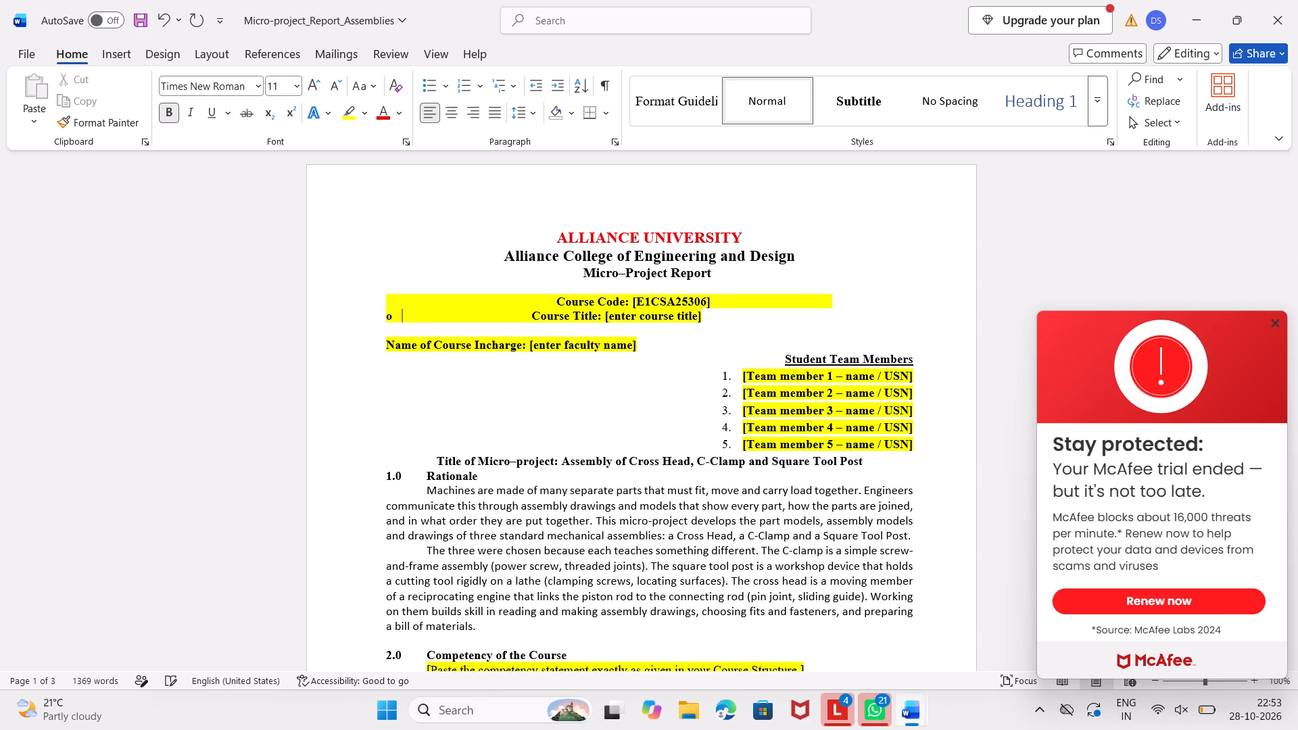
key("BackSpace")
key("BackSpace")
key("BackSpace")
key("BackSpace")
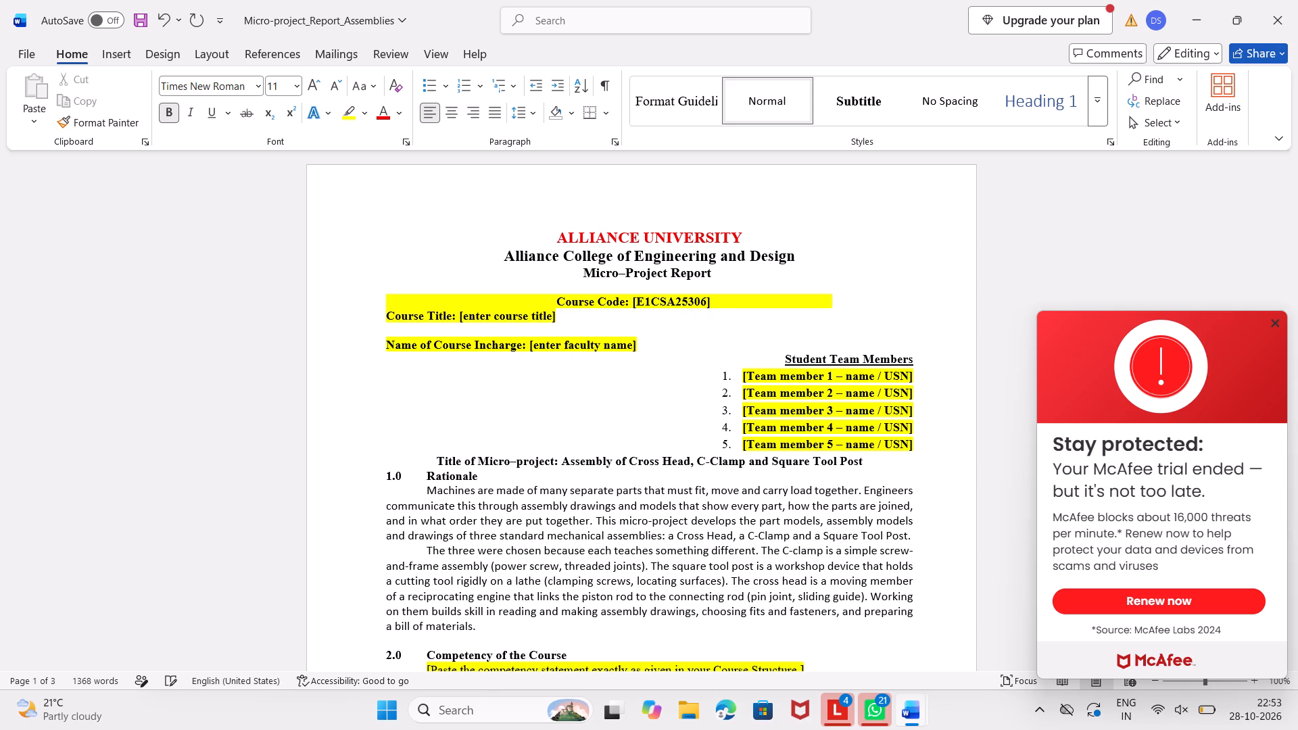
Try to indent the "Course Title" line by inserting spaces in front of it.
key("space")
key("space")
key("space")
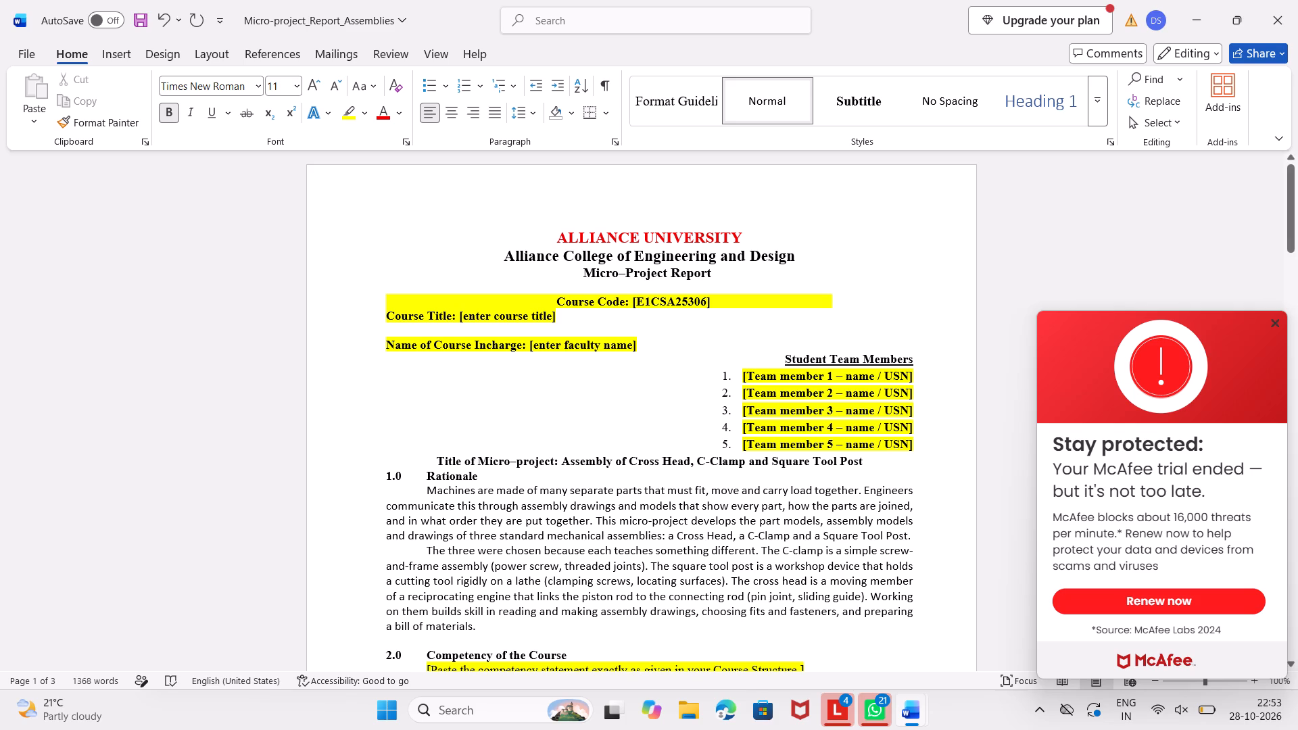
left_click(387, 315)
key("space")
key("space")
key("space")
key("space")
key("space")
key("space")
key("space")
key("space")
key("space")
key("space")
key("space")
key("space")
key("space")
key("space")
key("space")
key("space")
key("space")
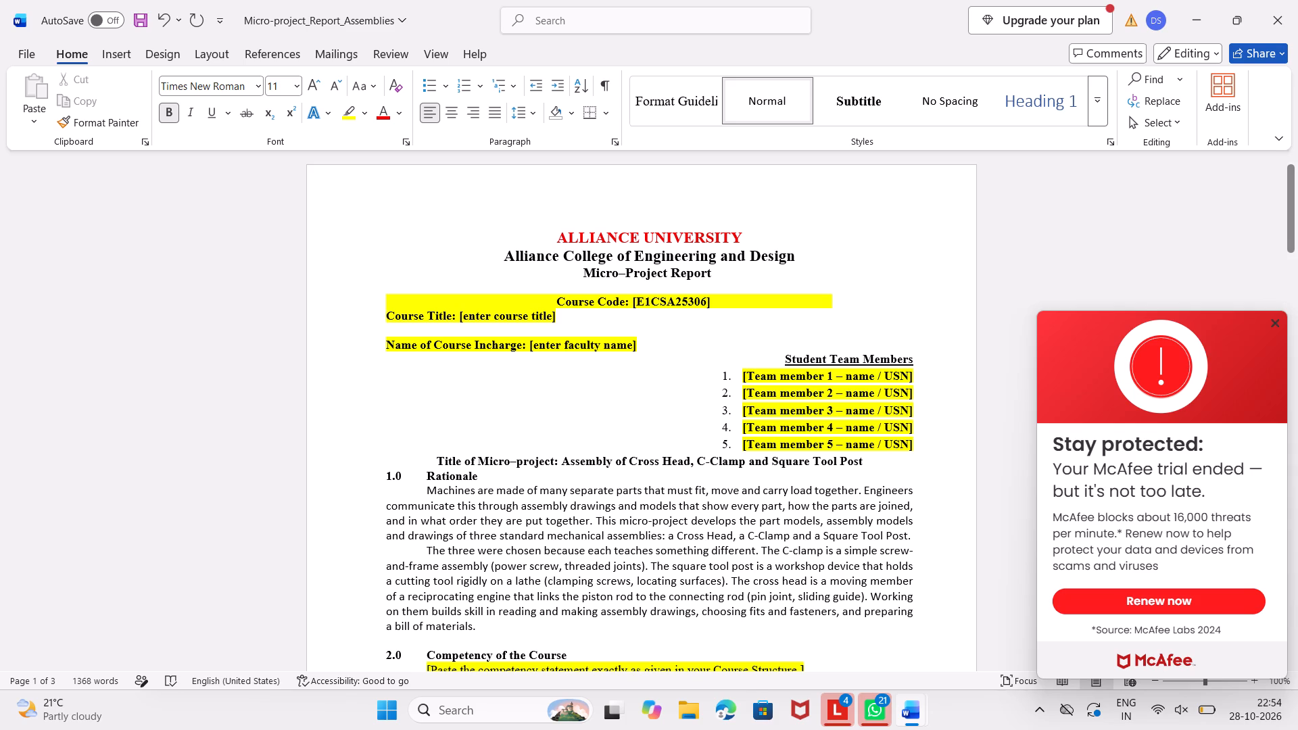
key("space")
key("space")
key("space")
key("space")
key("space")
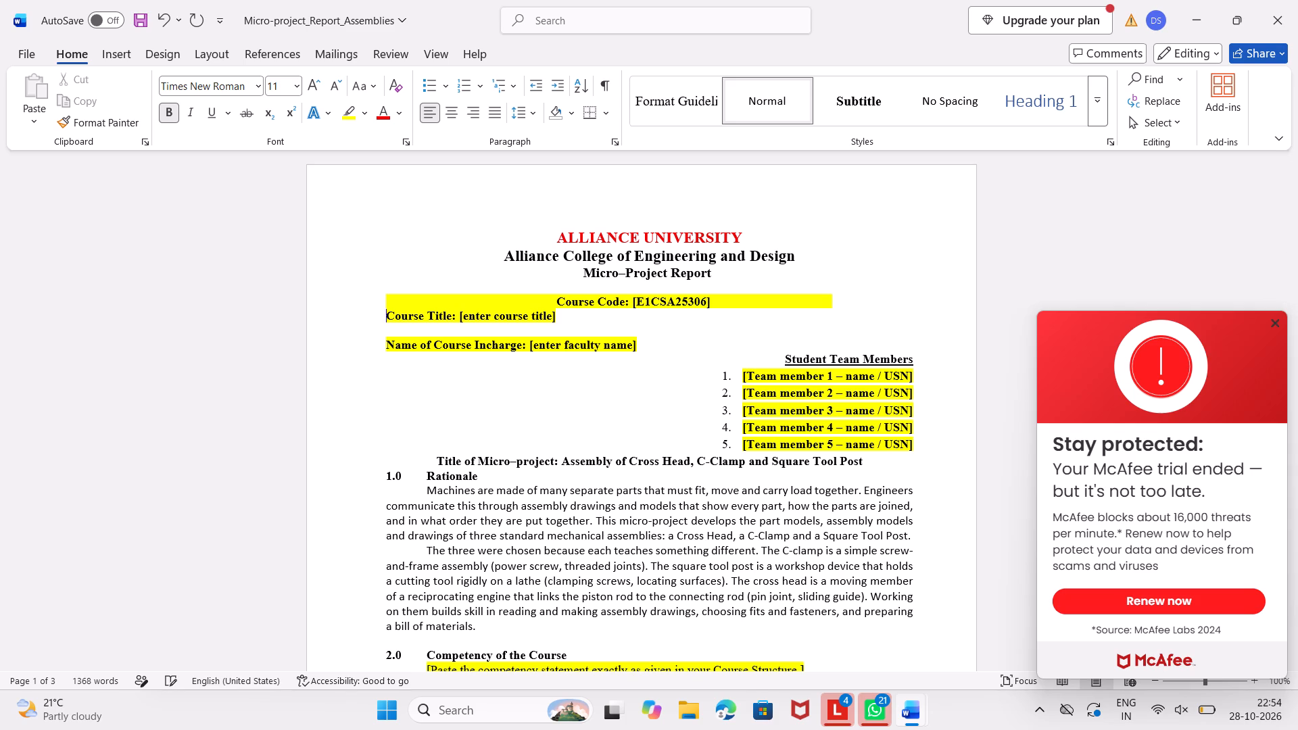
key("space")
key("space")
Break the line in the blank space after the course code and insert spaces at the start of the new line.
left_click(753, 299)
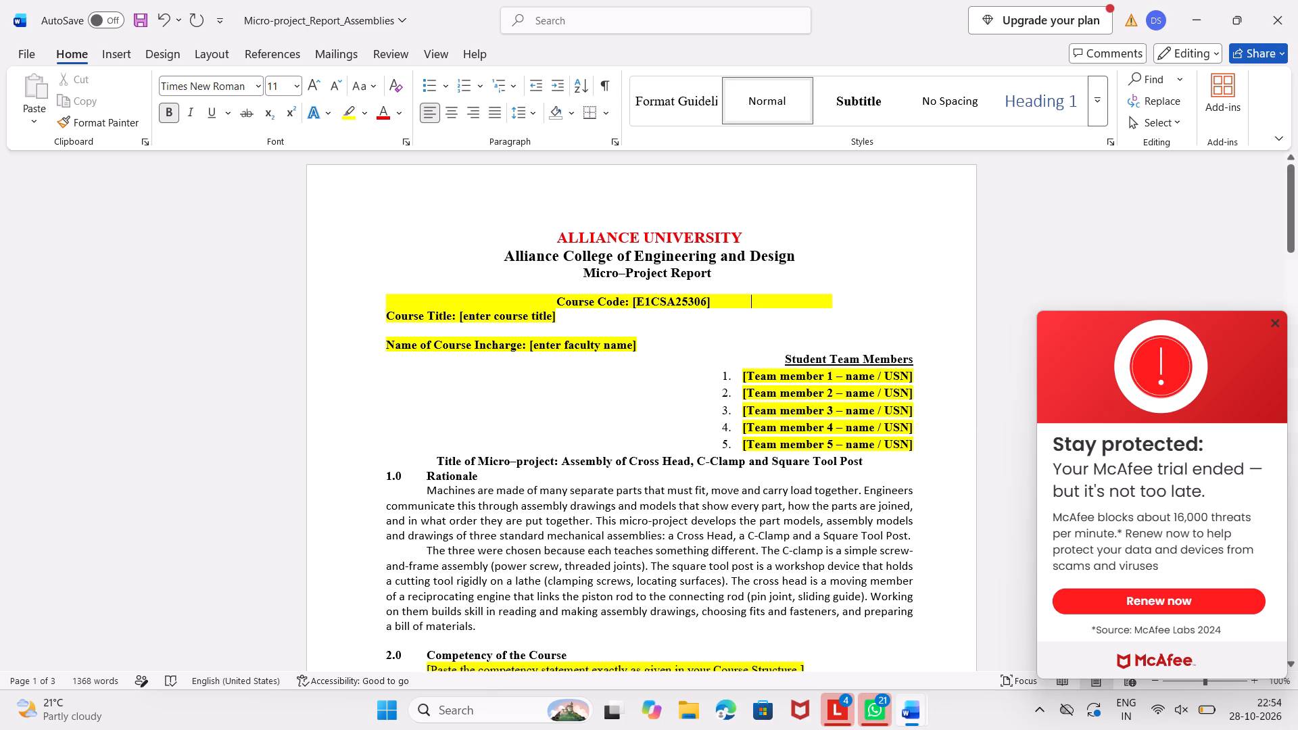
key("Return")
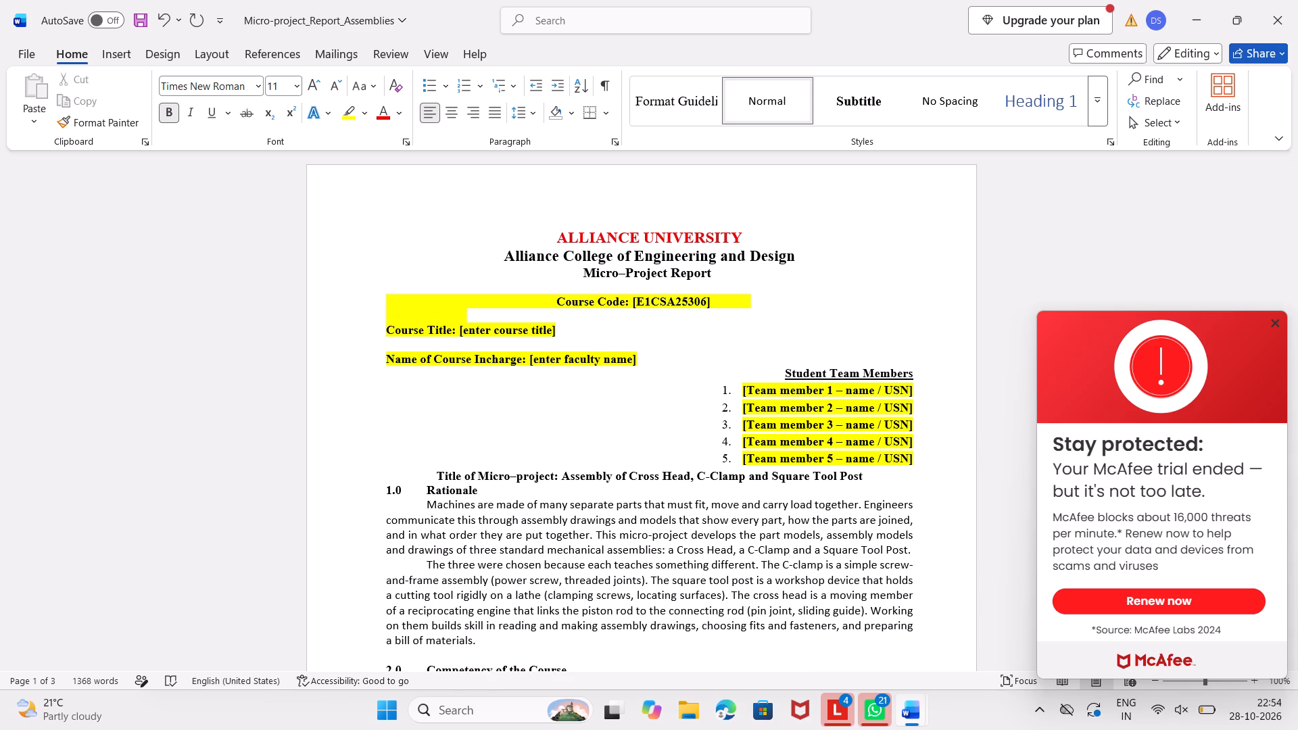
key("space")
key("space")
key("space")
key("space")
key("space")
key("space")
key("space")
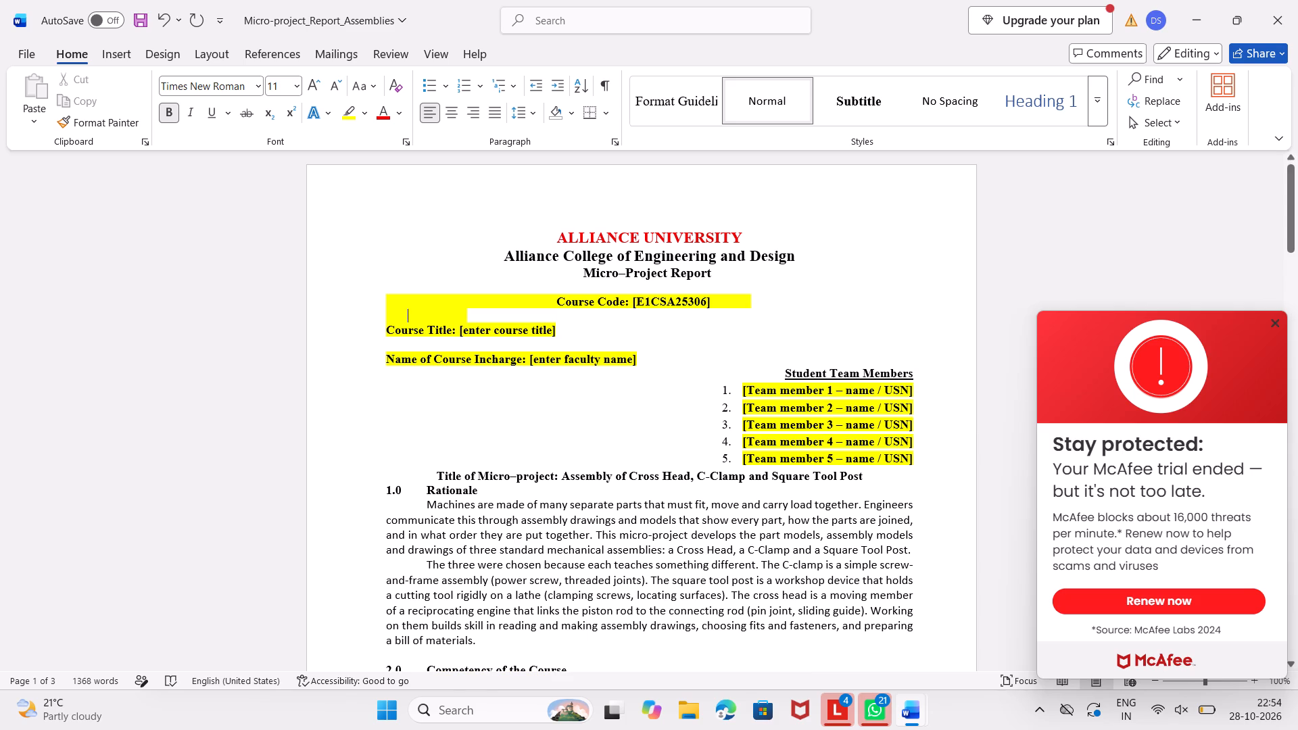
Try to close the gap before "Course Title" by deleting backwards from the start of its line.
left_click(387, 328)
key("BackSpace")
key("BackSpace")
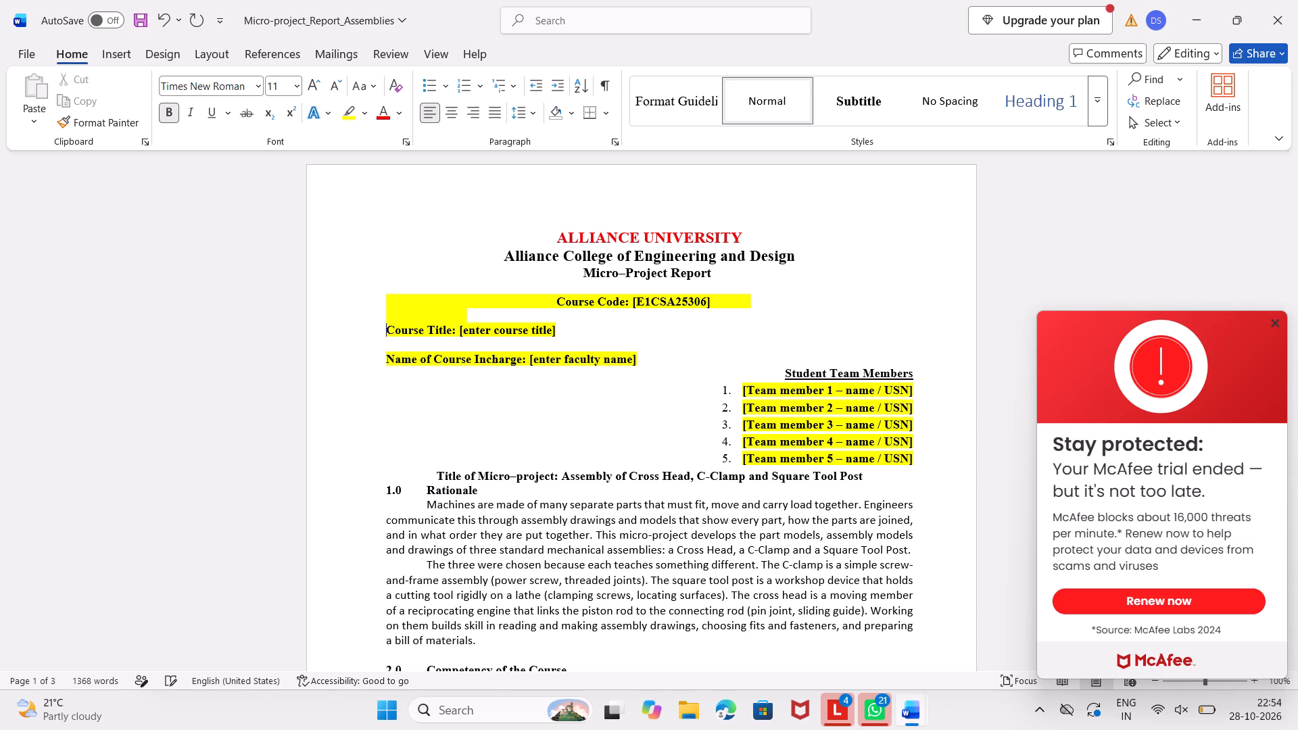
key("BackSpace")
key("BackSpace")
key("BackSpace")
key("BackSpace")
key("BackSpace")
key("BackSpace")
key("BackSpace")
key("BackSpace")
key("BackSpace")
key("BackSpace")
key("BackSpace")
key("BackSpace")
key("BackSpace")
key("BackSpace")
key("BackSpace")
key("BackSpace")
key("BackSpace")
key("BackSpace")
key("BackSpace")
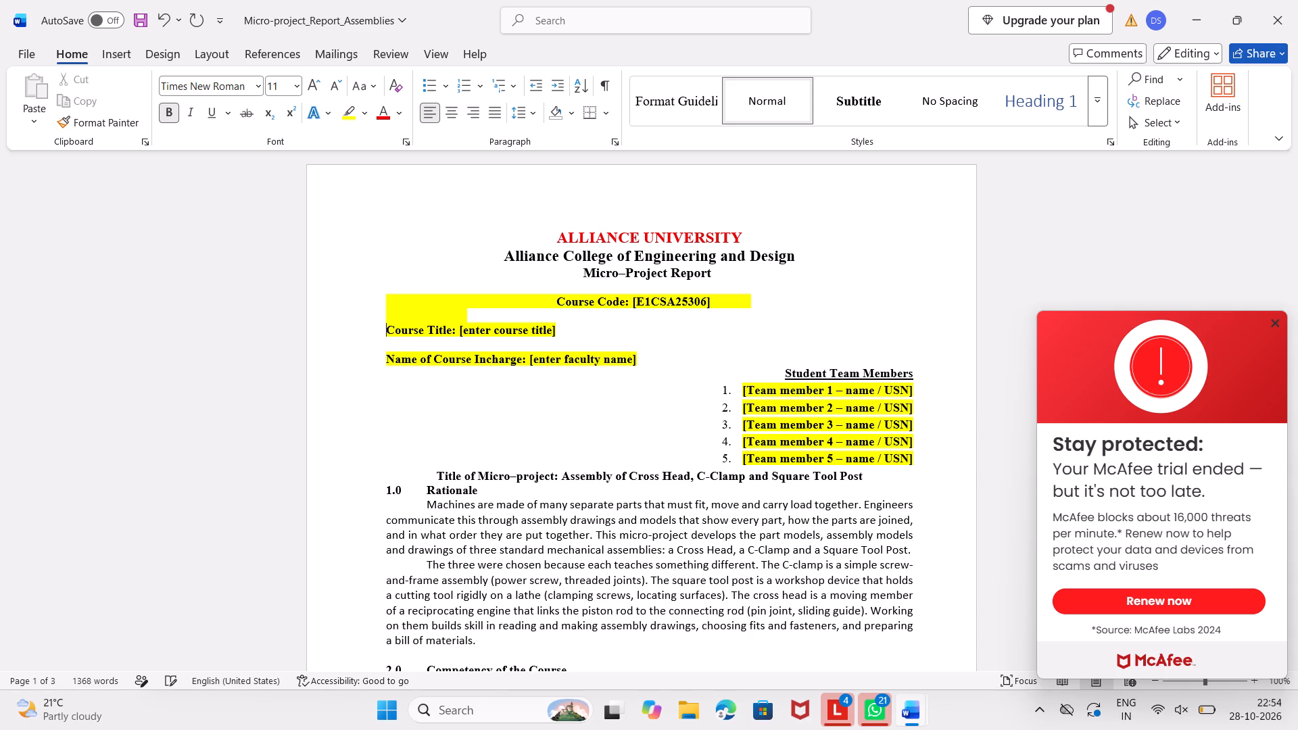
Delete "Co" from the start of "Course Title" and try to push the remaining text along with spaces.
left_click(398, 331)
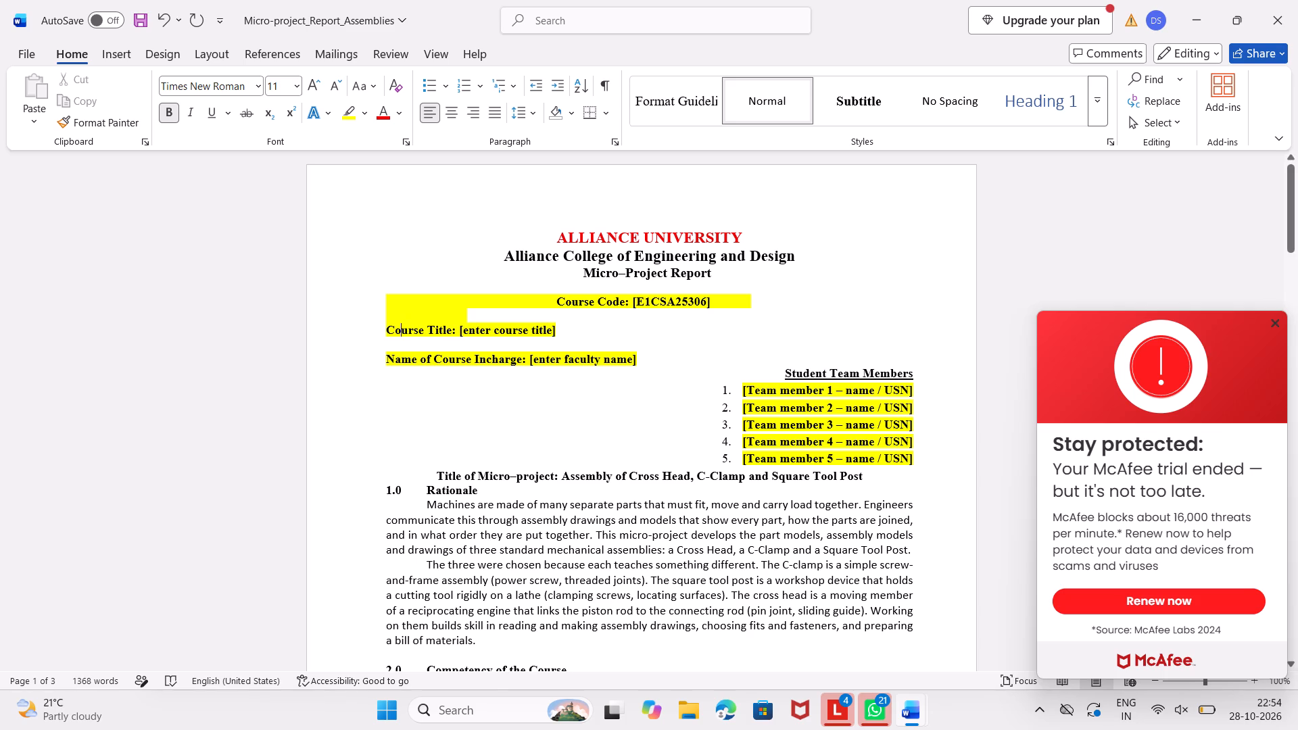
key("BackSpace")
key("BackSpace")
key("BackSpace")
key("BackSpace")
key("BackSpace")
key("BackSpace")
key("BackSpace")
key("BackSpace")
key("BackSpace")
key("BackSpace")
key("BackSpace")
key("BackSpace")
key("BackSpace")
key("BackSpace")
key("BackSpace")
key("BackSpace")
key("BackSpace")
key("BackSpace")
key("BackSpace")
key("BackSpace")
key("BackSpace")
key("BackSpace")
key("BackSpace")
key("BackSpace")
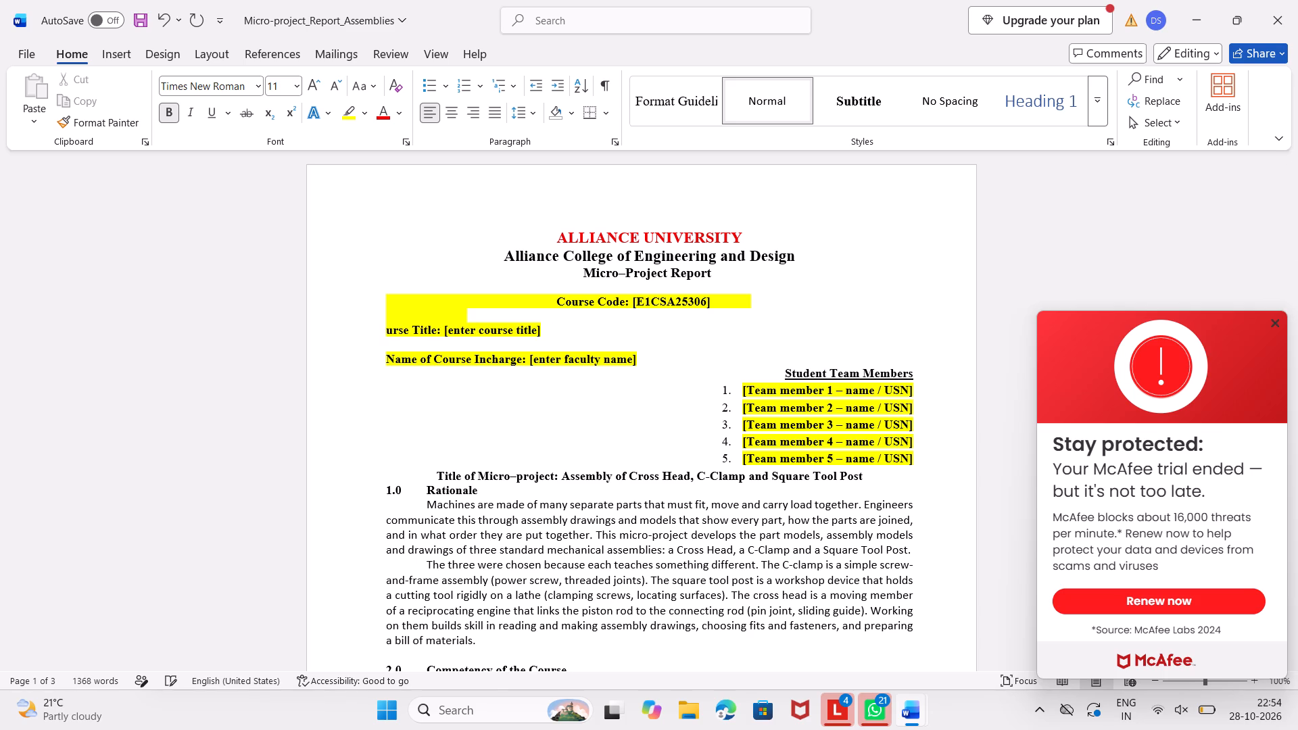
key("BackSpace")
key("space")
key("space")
Remove the yellow highlight from the course code and course title lines.
left_click(386, 299)
left_click_drag(386, 299, 579, 335)
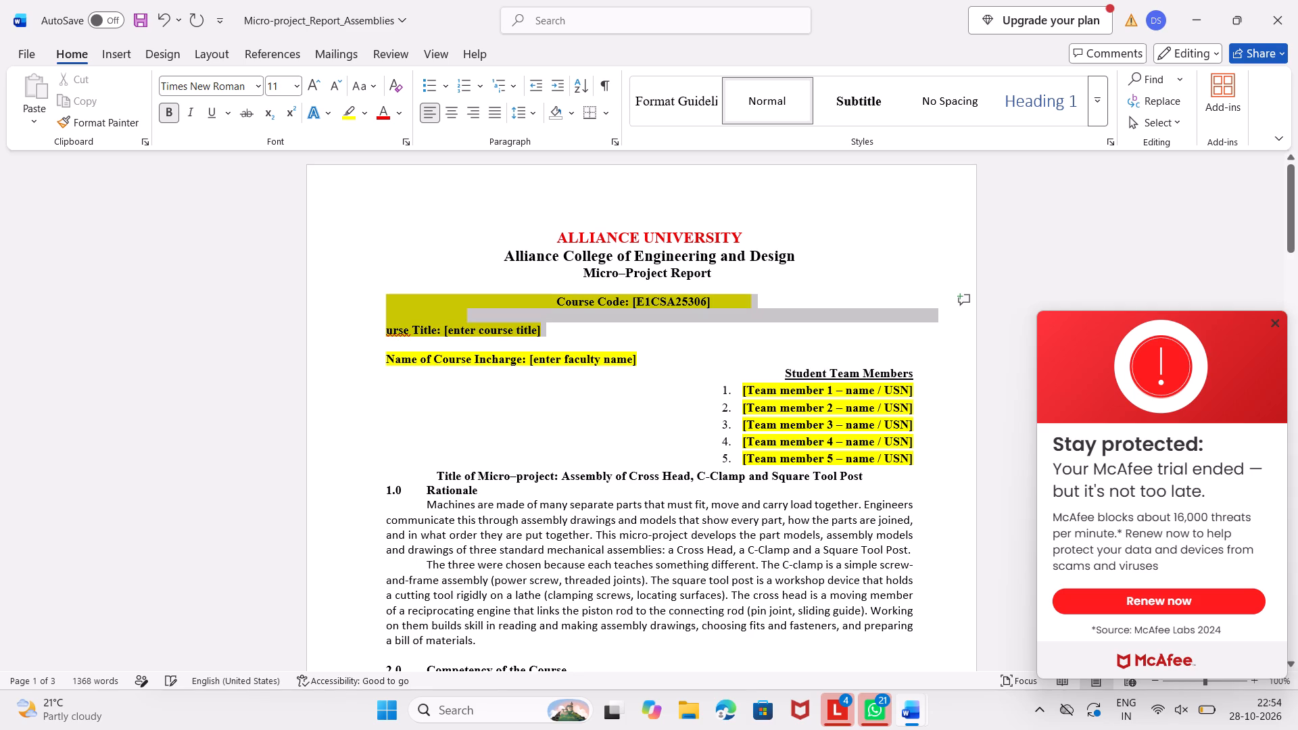
left_click_drag(579, 335, 580, 334)
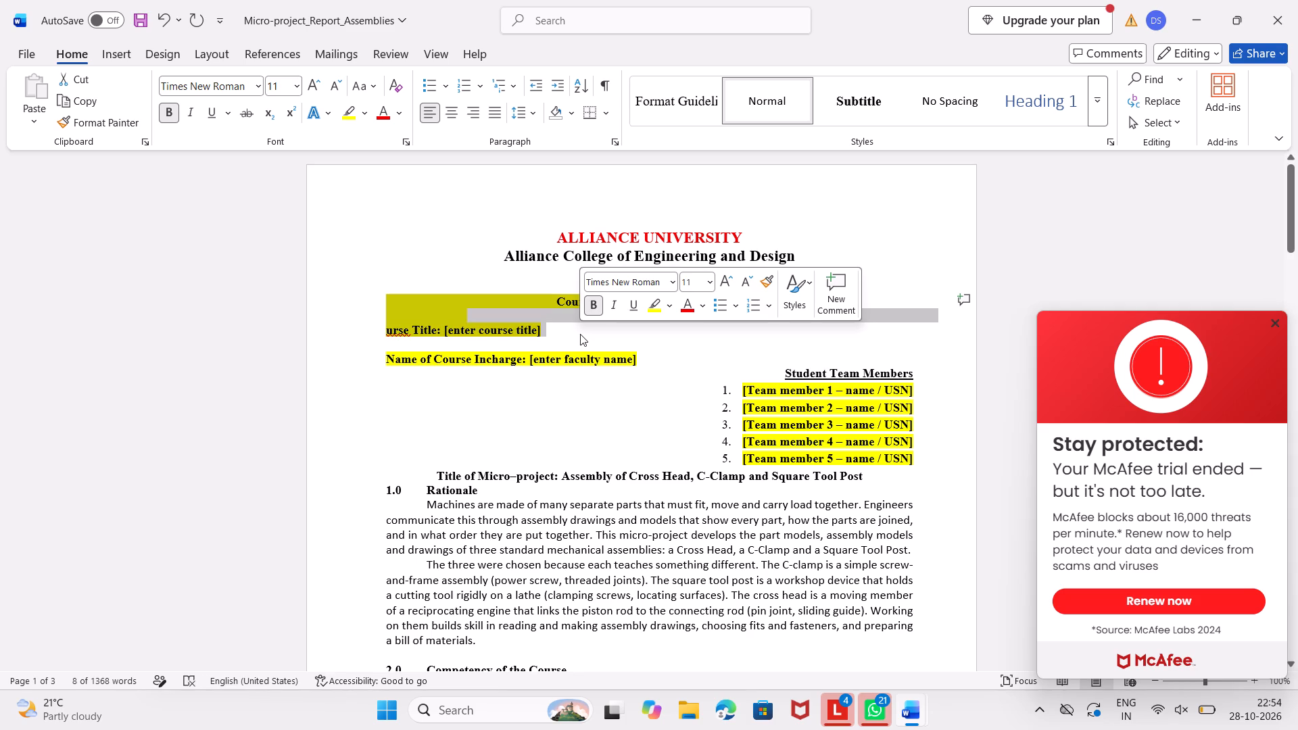
left_click(658, 313)
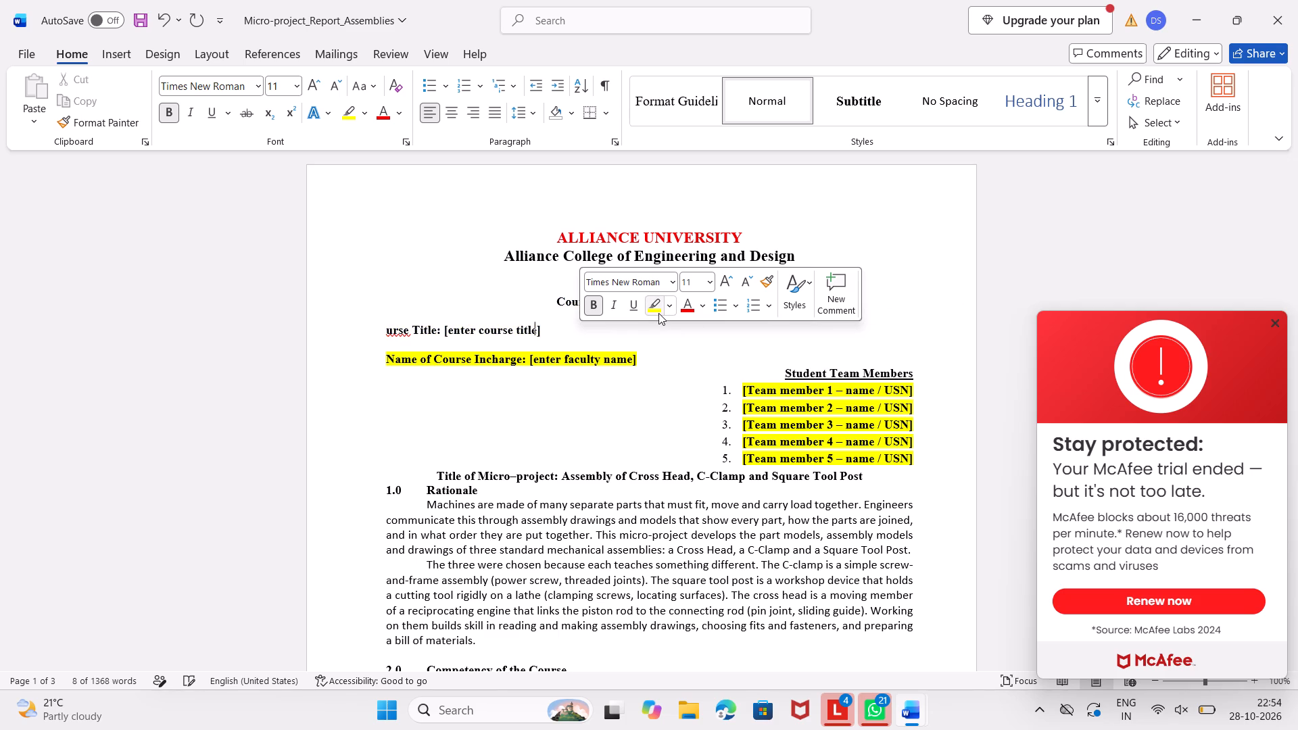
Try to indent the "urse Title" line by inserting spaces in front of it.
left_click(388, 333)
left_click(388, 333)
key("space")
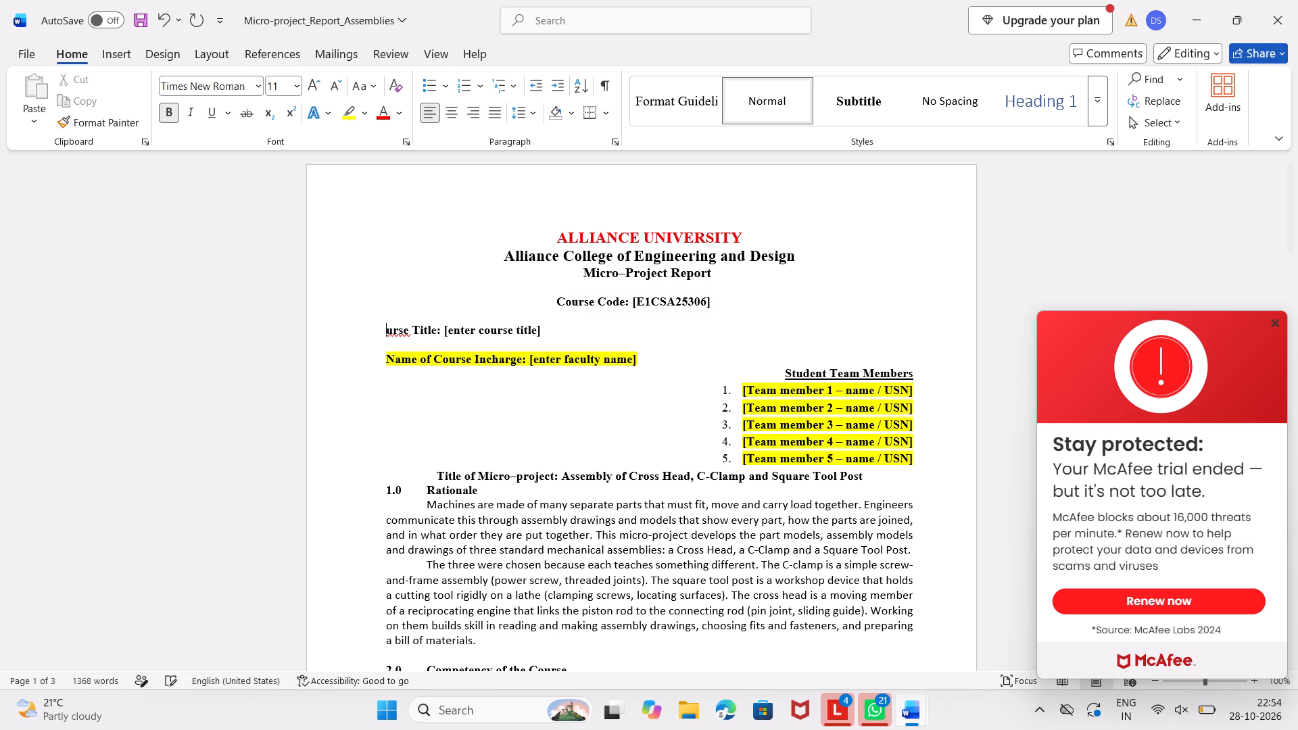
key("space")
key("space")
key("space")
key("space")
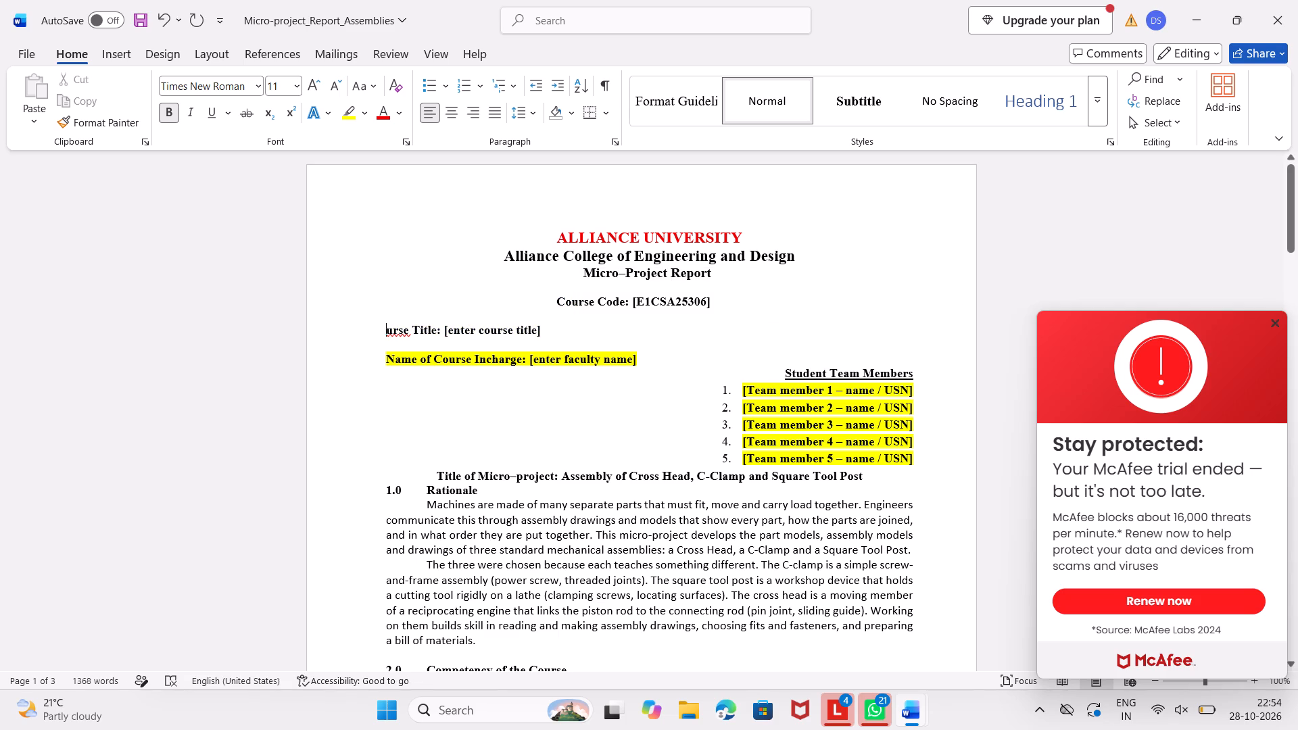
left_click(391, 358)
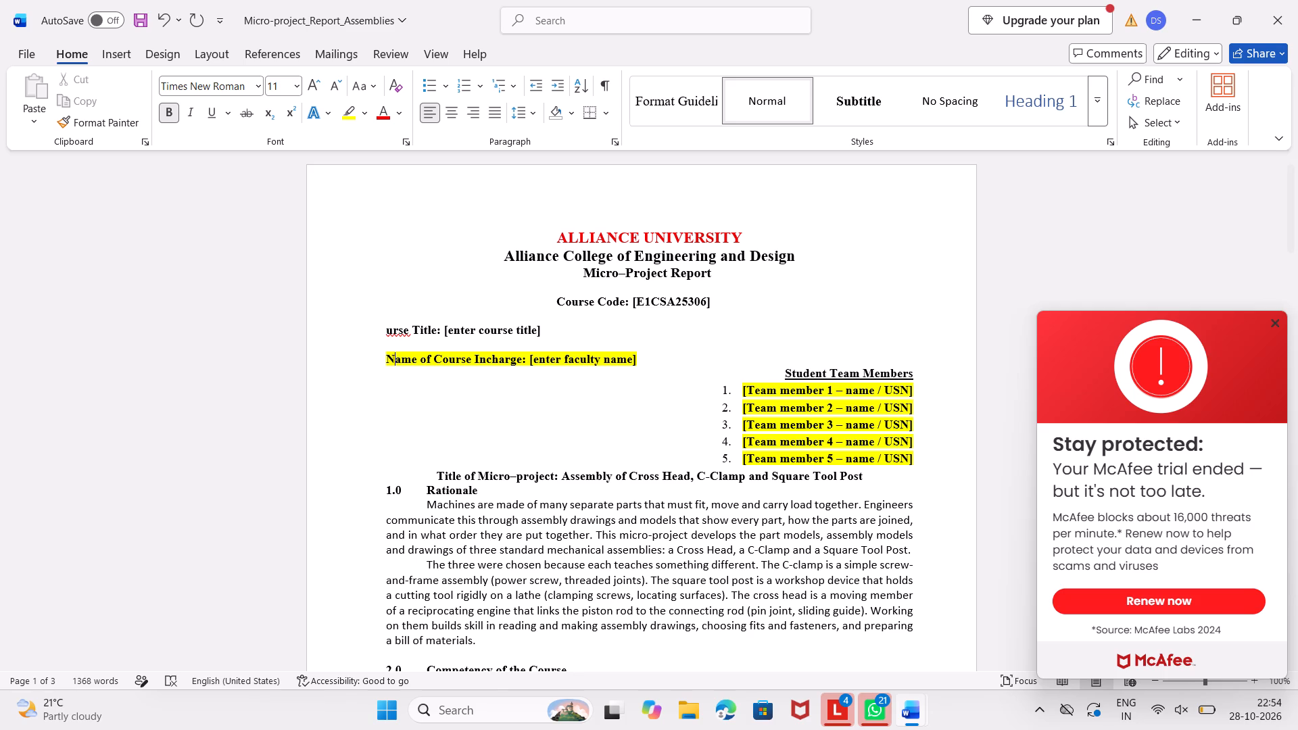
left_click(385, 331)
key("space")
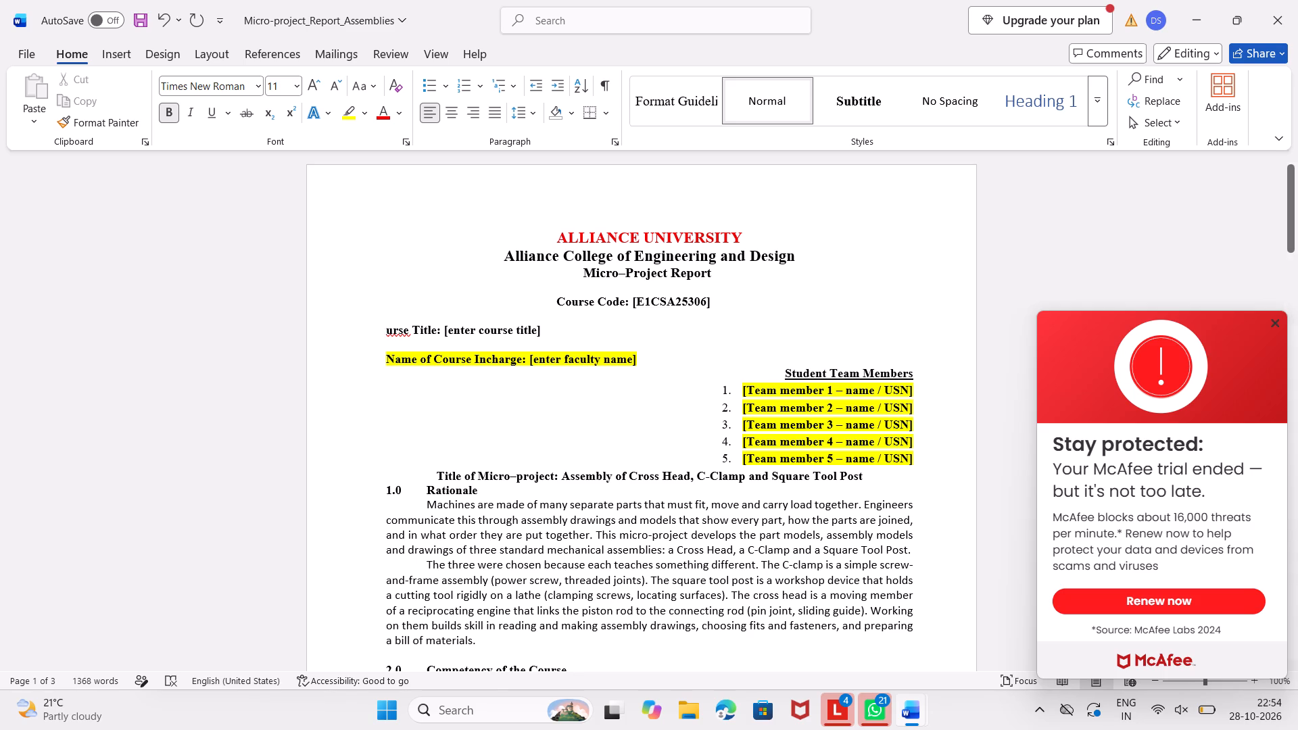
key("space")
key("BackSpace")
Delete the whole remaining "urse Title: [enter course title]" text.
left_click(547, 331)
key("BackSpace")
key("BackSpace")
key("BackSpace")
key("BackSpace")
key("BackSpace")
key("BackSpace")
key("BackSpace")
key("BackSpace")
key("BackSpace")
key("BackSpace")
key("BackSpace")
key("BackSpace")
key("BackSpace")
key("BackSpace")
key("BackSpace")
key("BackSpace")
key("BackSpace")
key("BackSpace")
key("BackSpace")
key("BackSpace")
key("BackSpace")
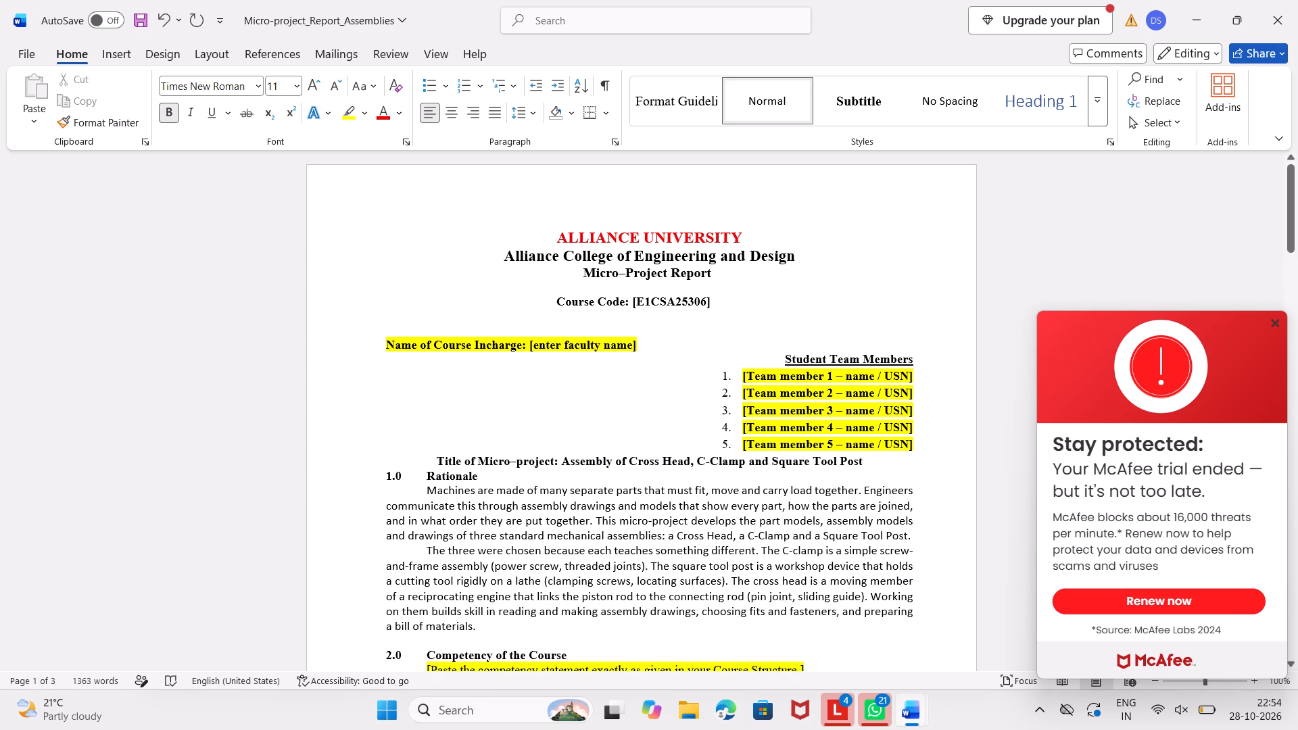
Enter the label "Course Title:" on the blank line directly beneath "Course Code", aligned with its start.
left_click(556, 320)
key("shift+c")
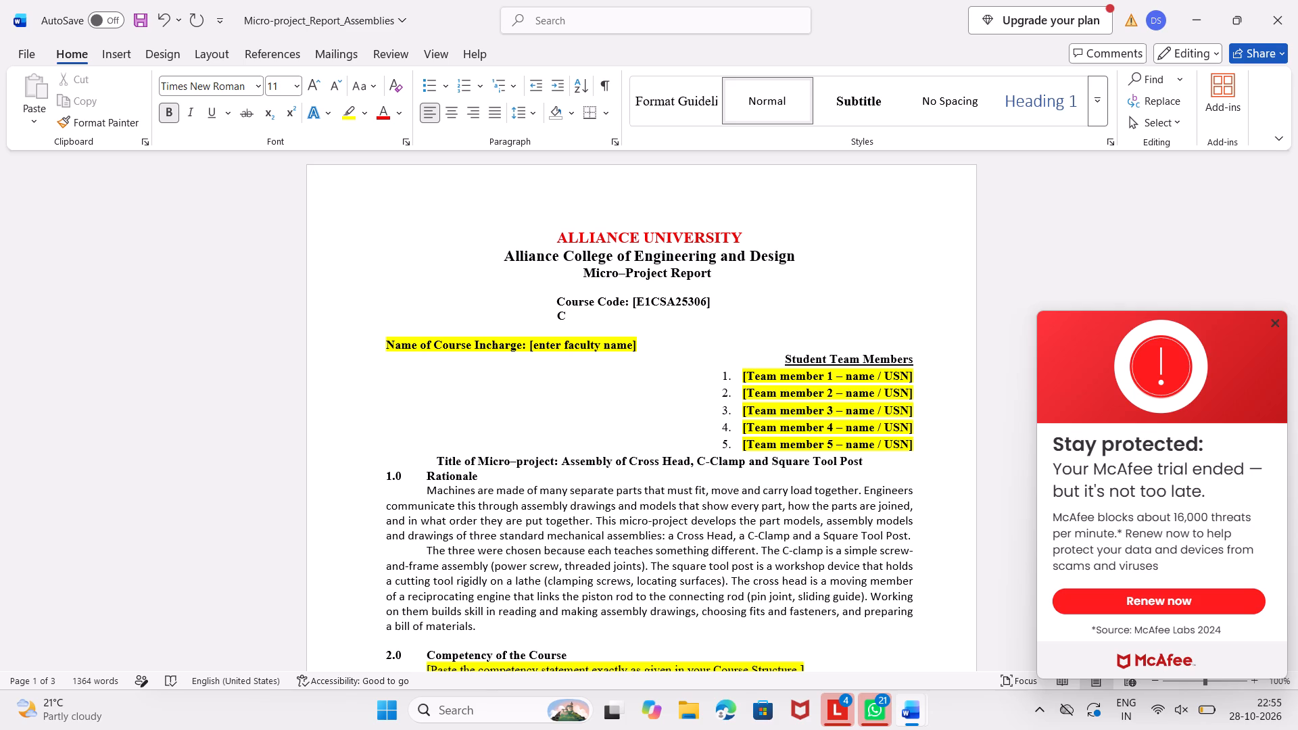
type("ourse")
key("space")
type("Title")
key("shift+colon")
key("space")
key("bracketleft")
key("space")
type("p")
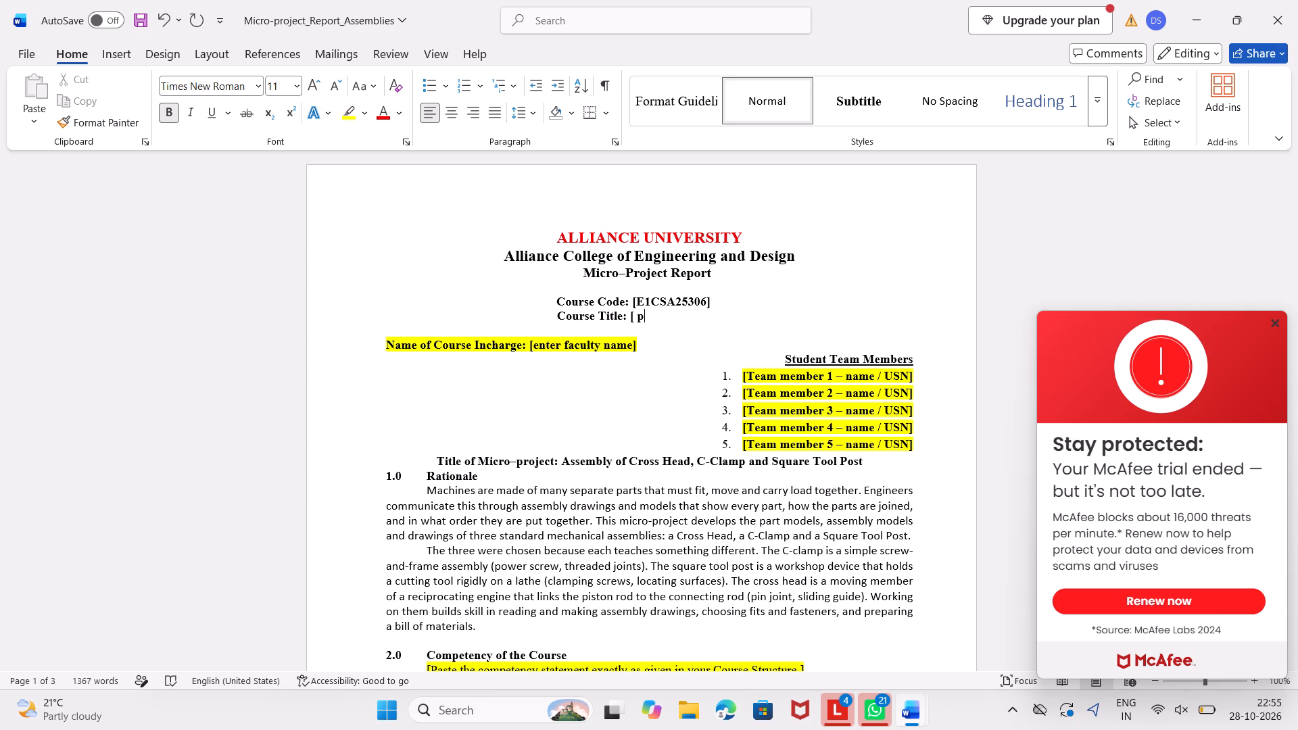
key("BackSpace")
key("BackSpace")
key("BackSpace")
Enter "Programming in java" as the course title after the label.
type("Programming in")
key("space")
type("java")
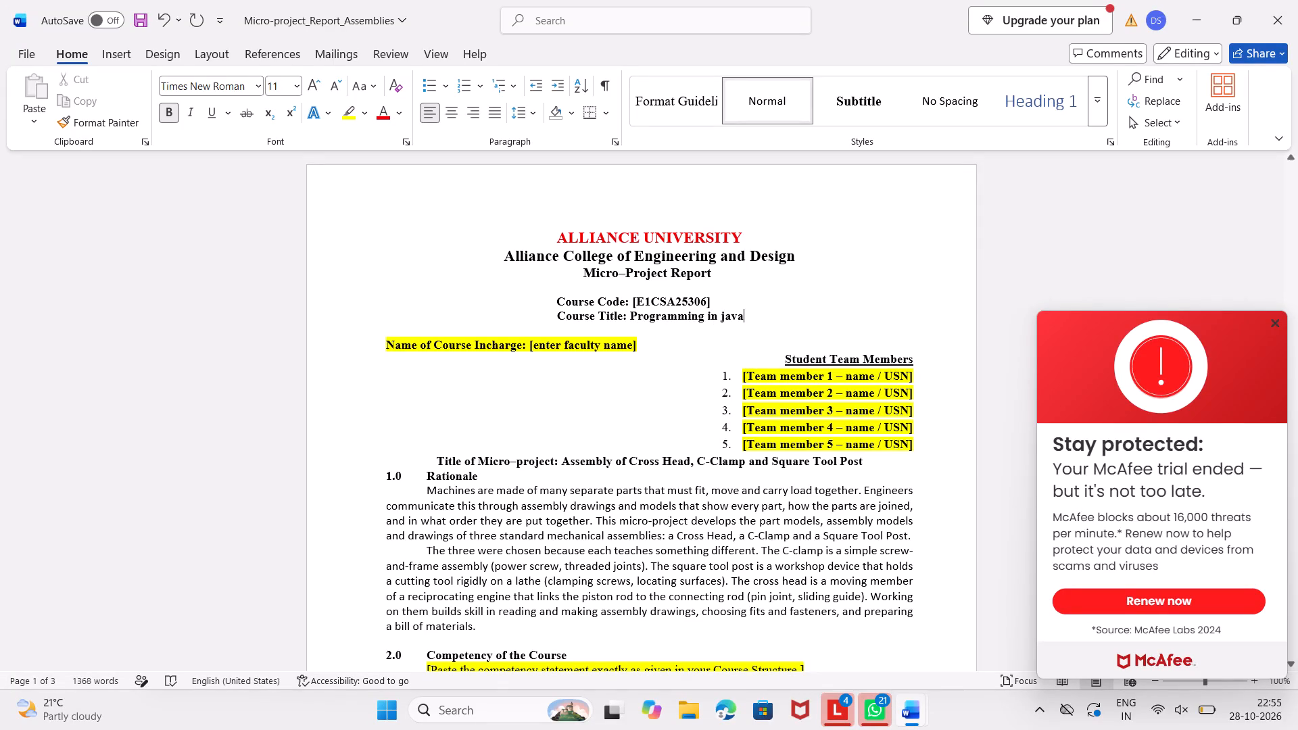
Remove the square brackets around the course code E1CSA25306.
left_click(638, 302)
key("BackSpace")
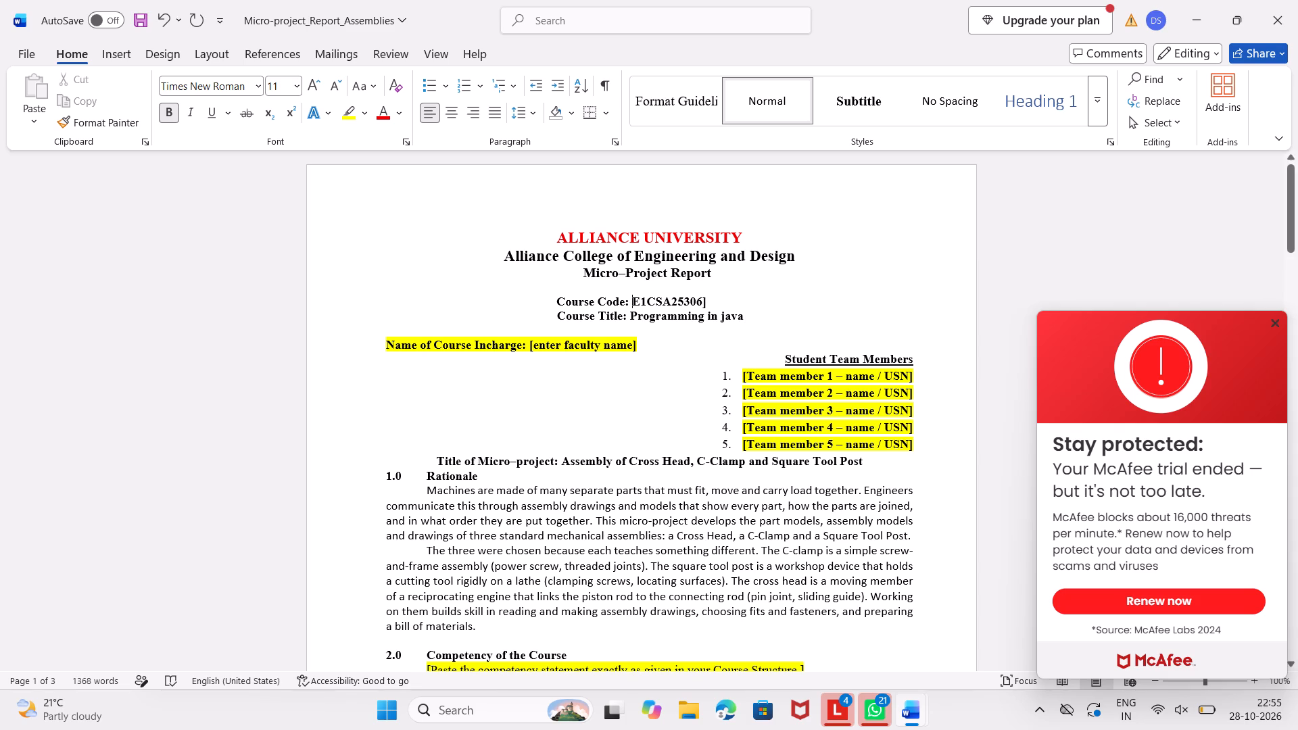
left_click(710, 300)
key("BackSpace")
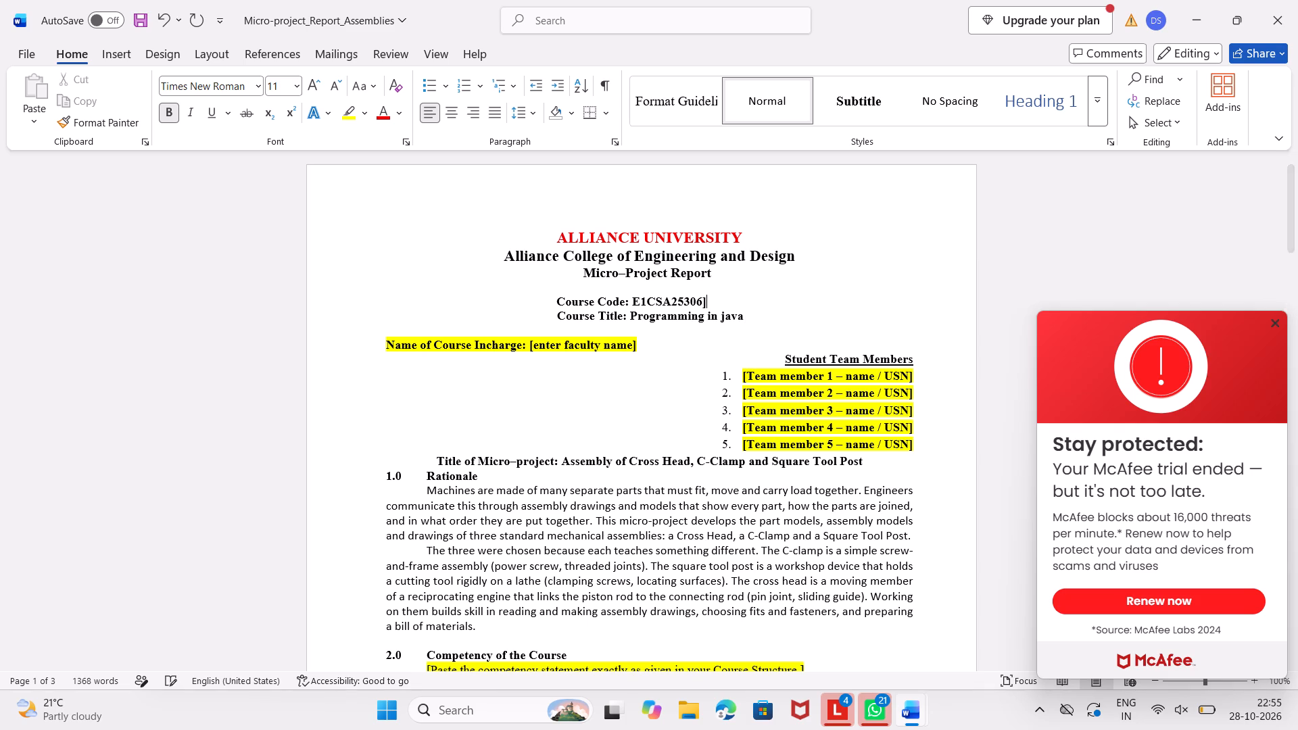
key("BackSpace")
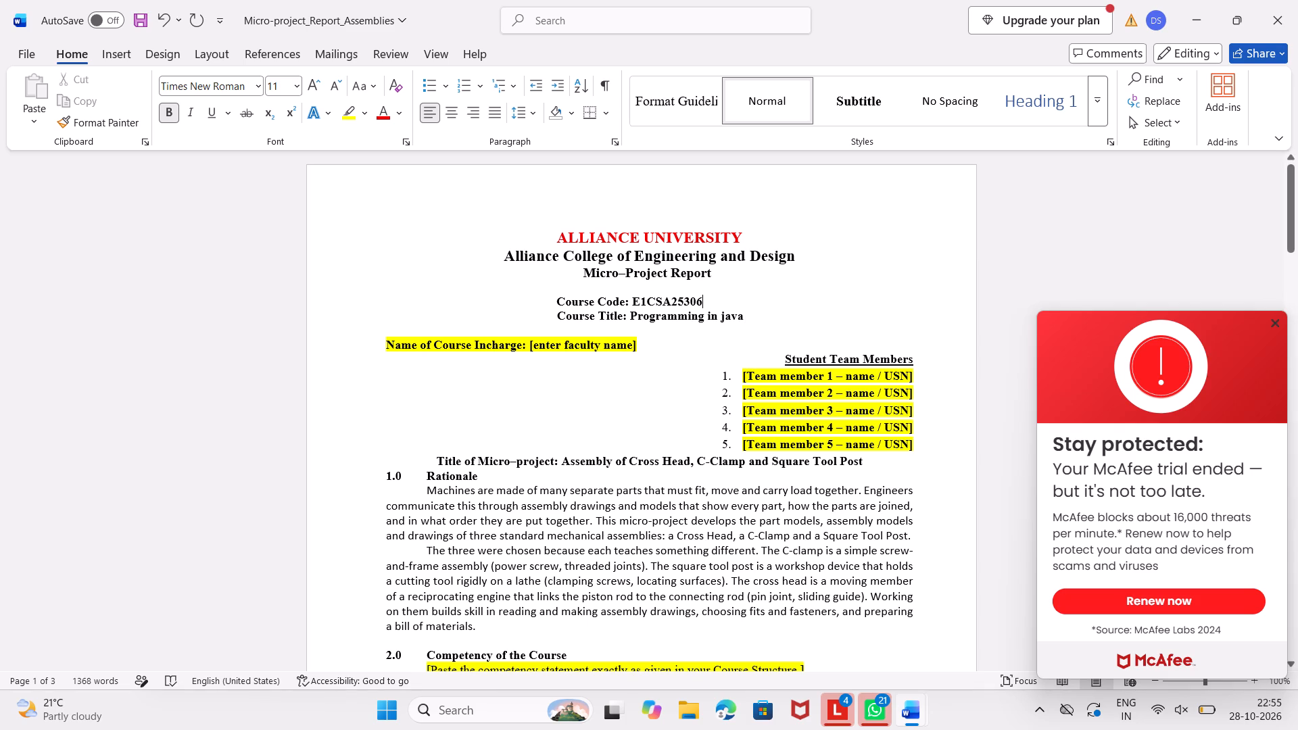
Centre the course lines under the report heading with five leading spaces before "Course Code" and one fewer before "Course Title".
left_click(551, 300)
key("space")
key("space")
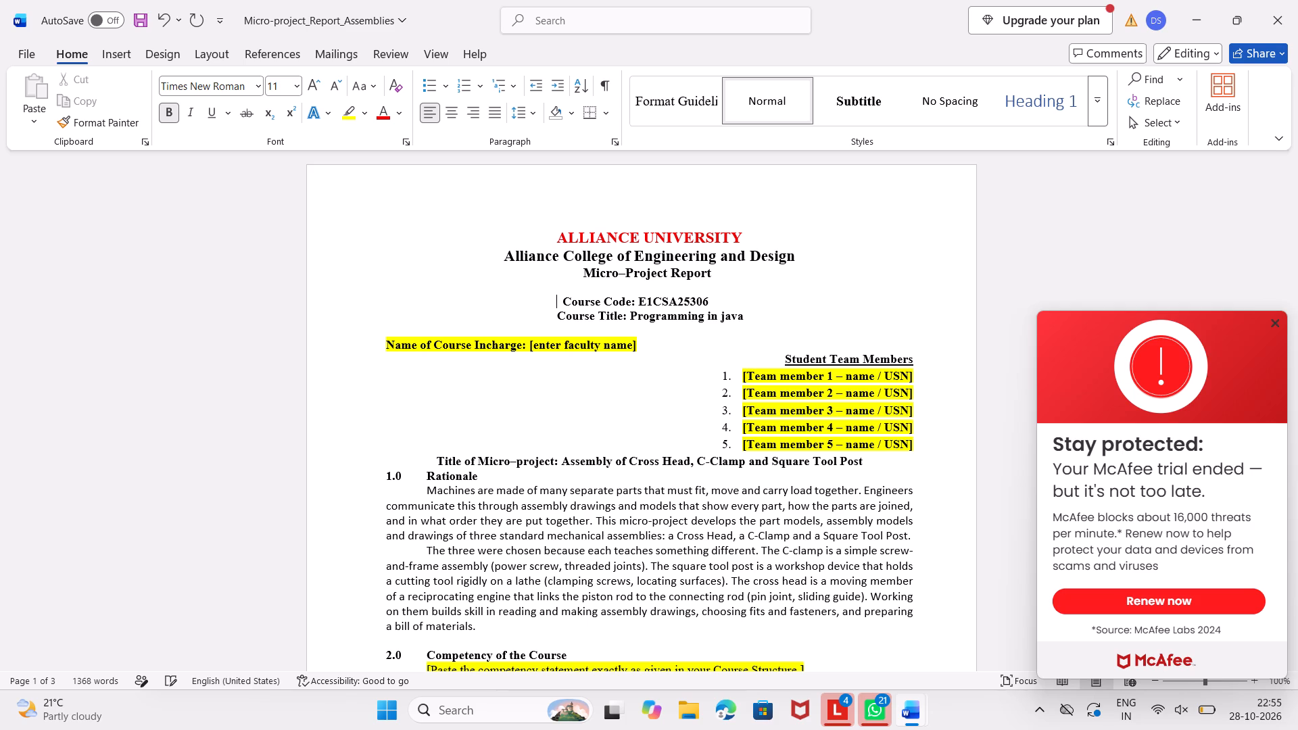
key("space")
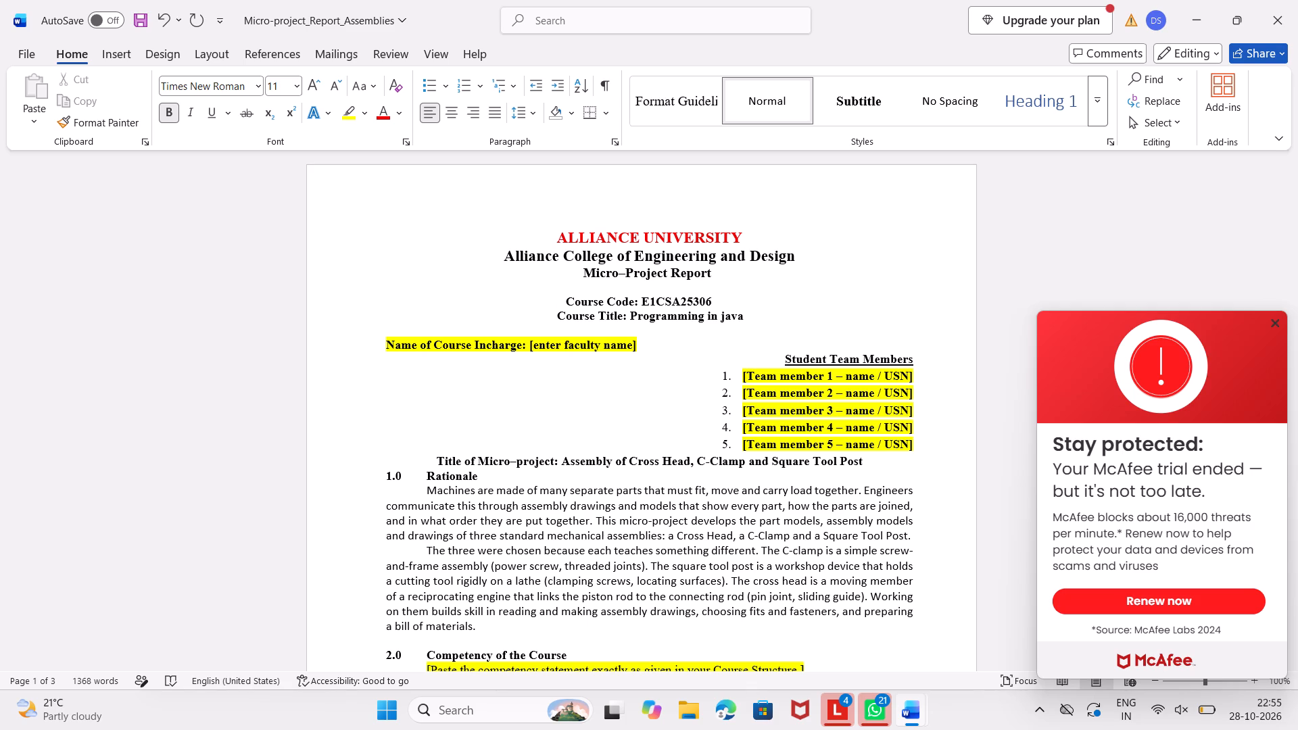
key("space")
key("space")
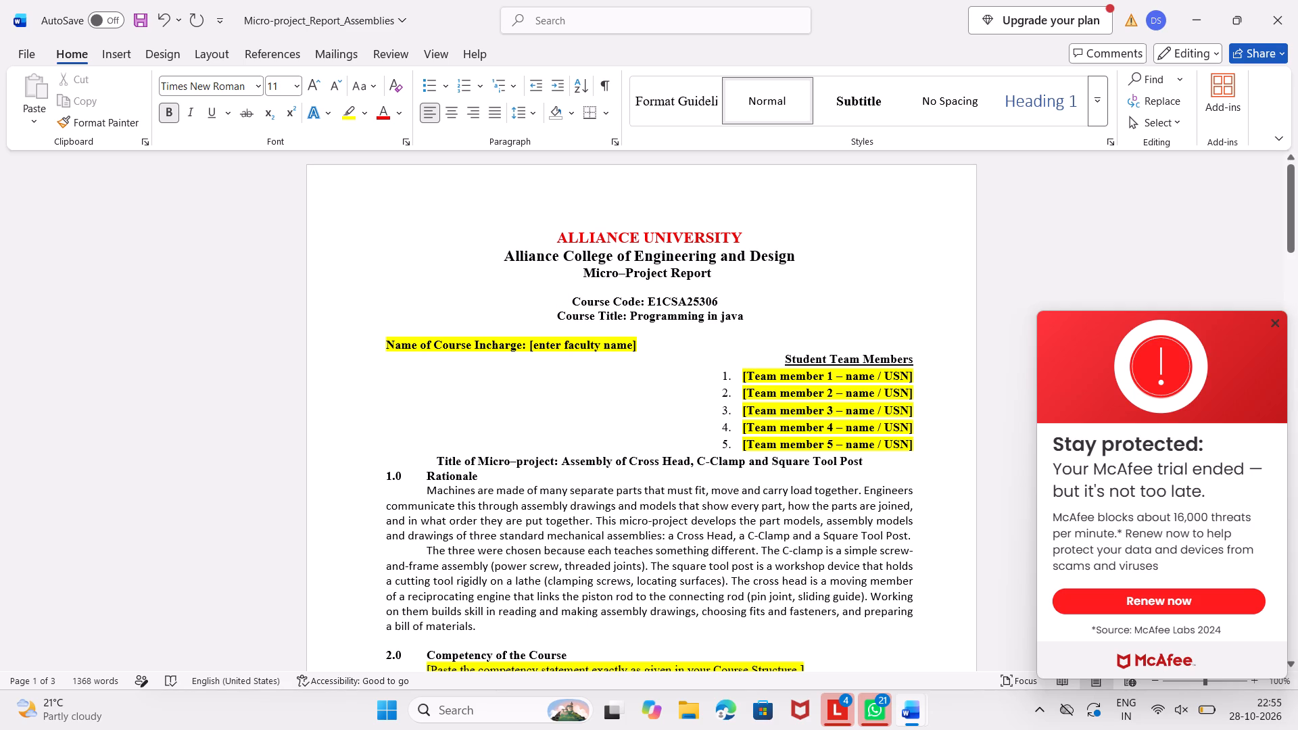
left_click(556, 316)
key("BackSpace")
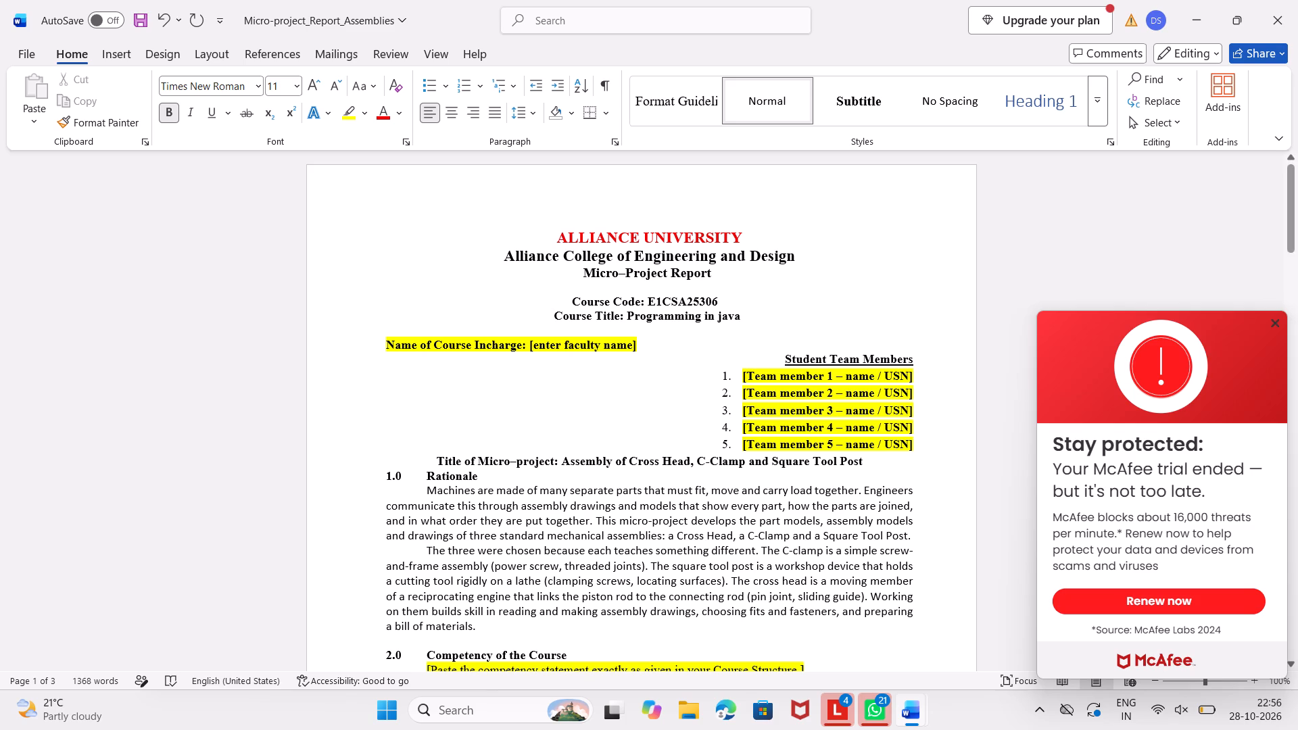
Delete the whole highlighted "Name of Course Incharge: [enter faculty name]" text.
left_click(663, 348)
key("BackSpace")
key("BackSpace")
key("BackSpace")
key("BackSpace")
key("BackSpace")
key("BackSpace")
key("BackSpace")
key("BackSpace")
key("BackSpace")
key("BackSpace")
key("BackSpace")
key("BackSpace")
key("BackSpace")
key("BackSpace")
key("BackSpace")
key("BackSpace")
key("BackSpace")
key("BackSpace")
key("BackSpace")
key("BackSpace")
key("BackSpace")
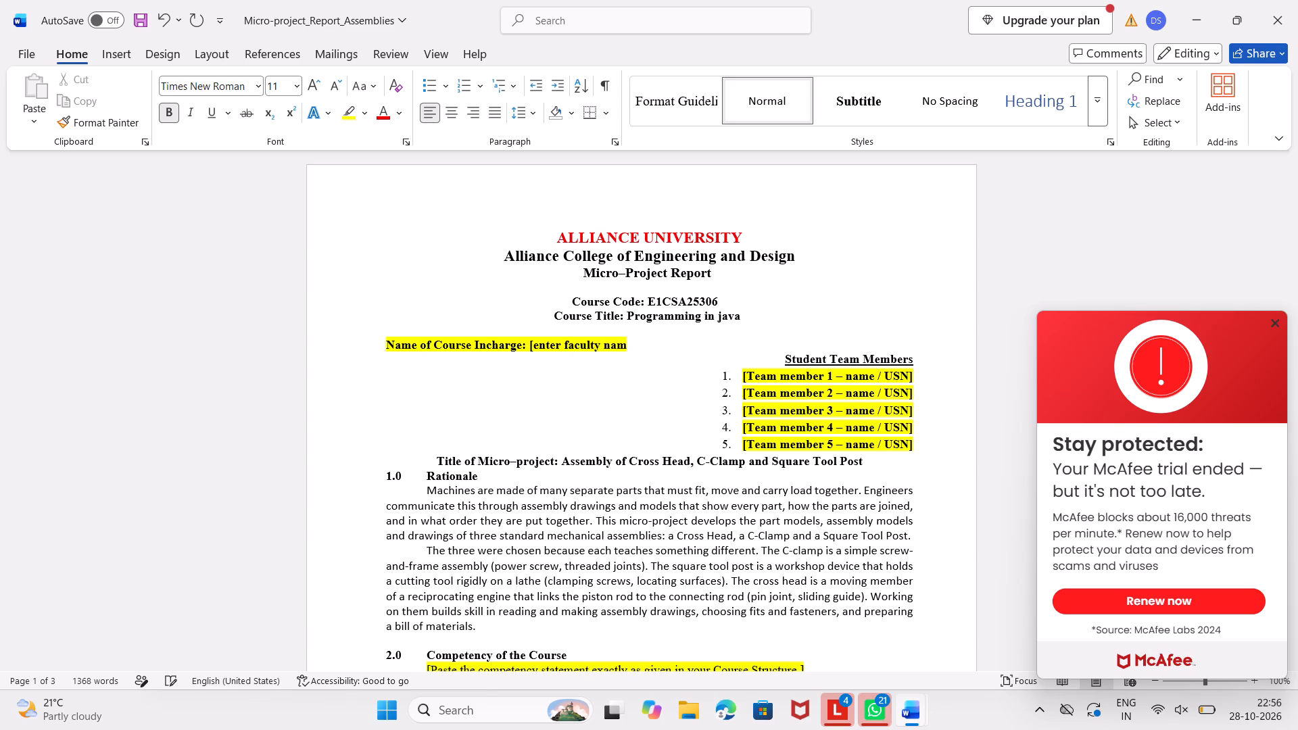
key("BackSpace")
key("BackSpace")
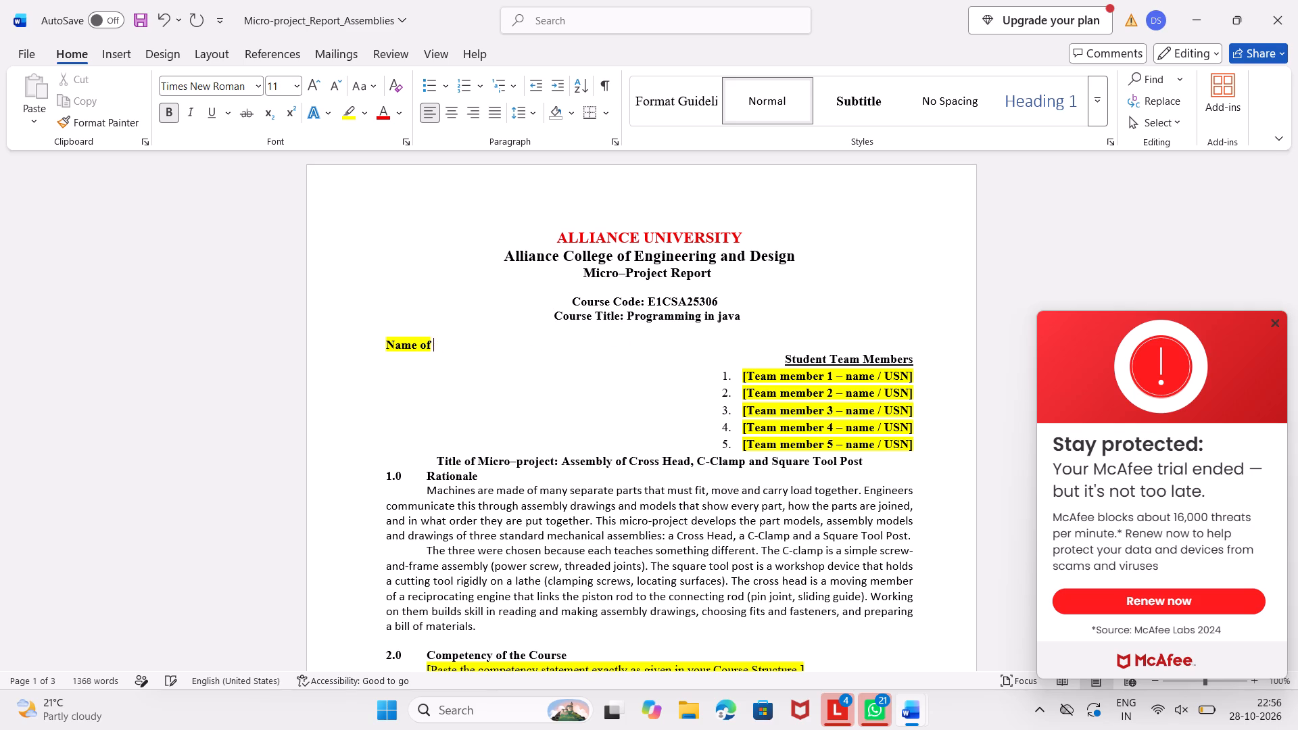
key("BackSpace")
key("BackSpace")
key("BackSpace")
key("BackSpace")
key("BackSpace")
key("BackSpace")
key("BackSpace")
key("BackSpace")
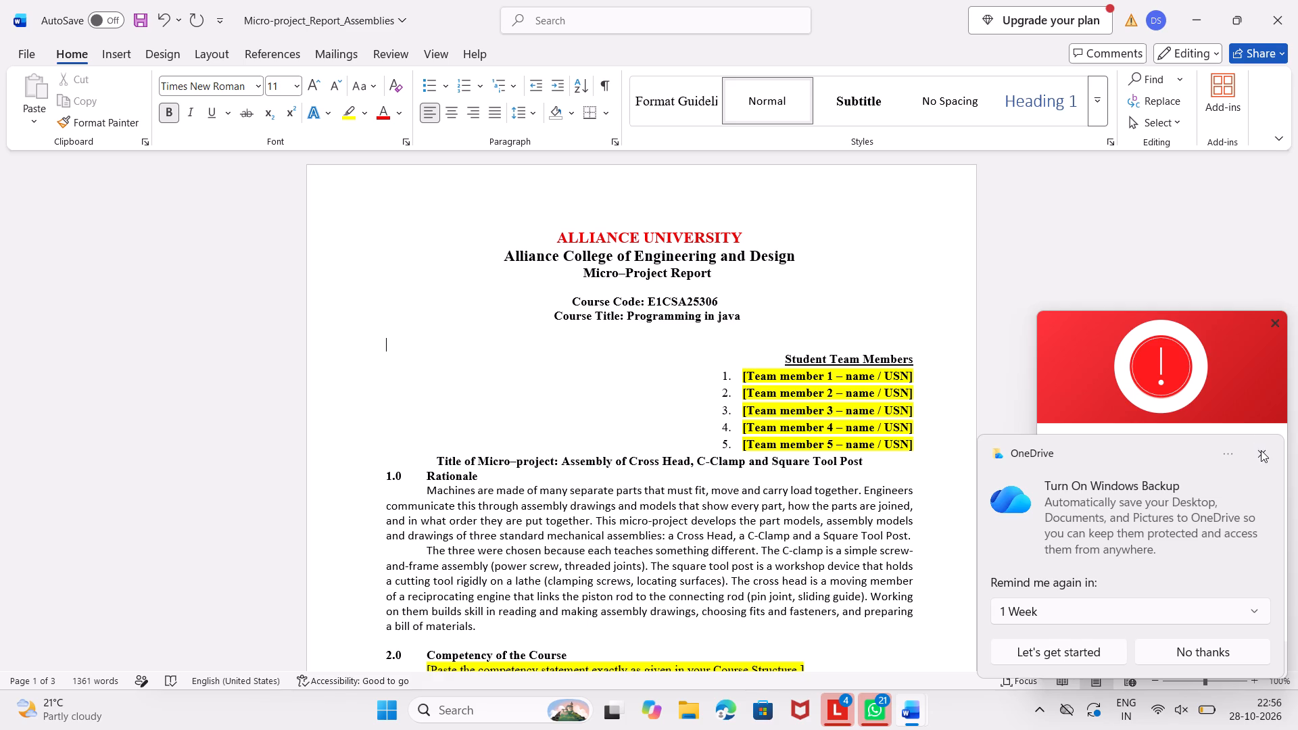
Dismiss the McAfee trial notification covering the document area.
left_click(1276, 321)
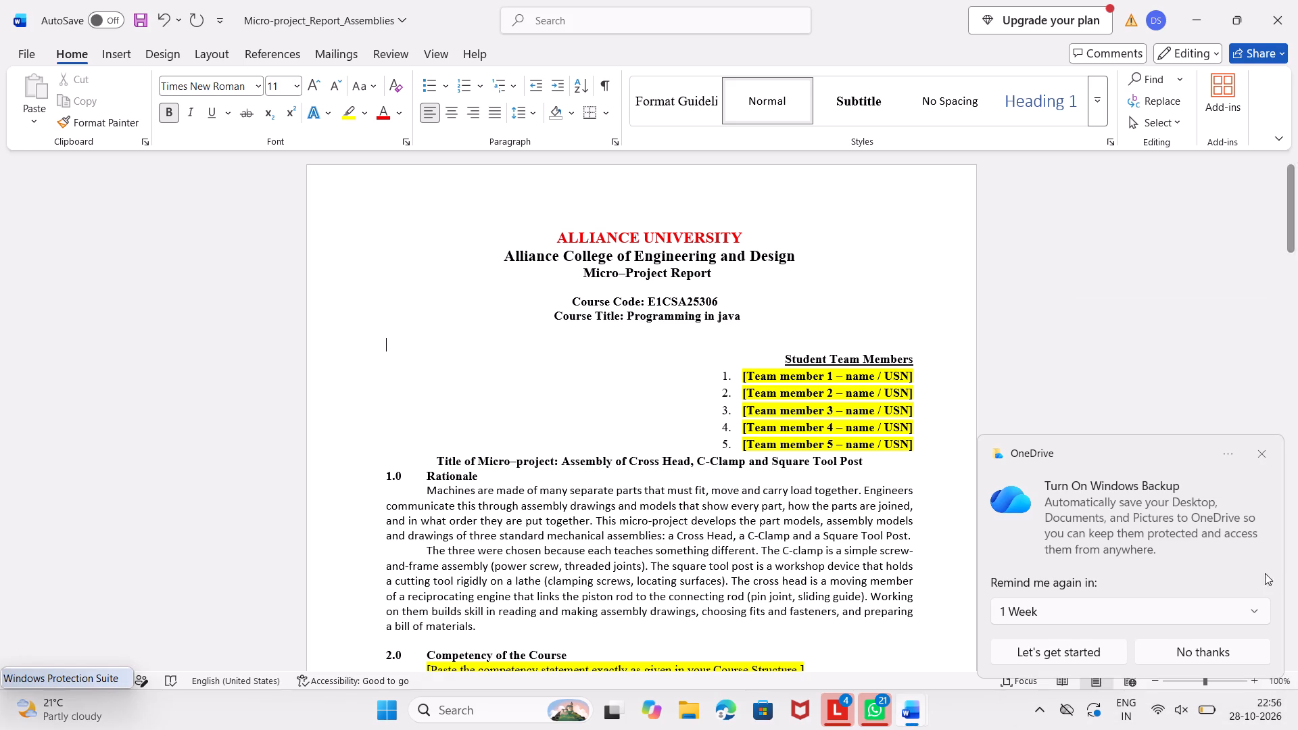
Check the battery level in the system quick settings and return to the document.
left_click(1211, 709)
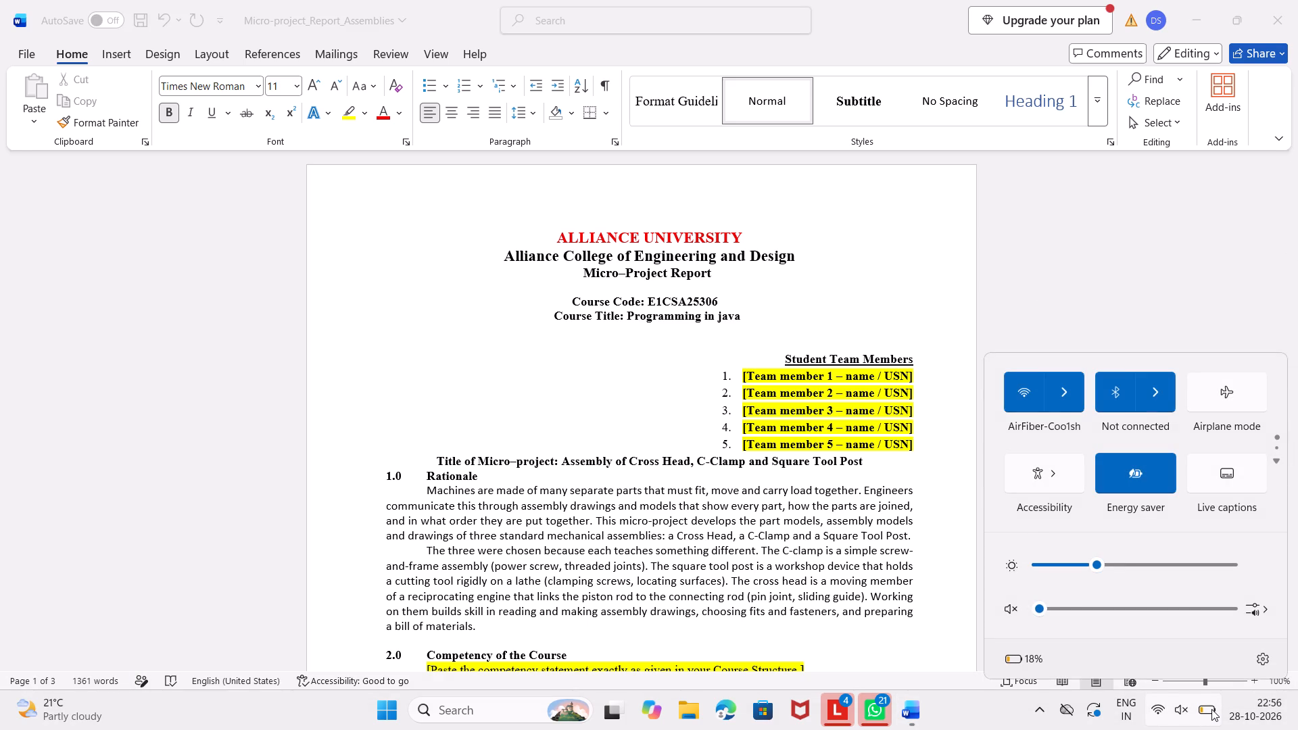
left_click(830, 225)
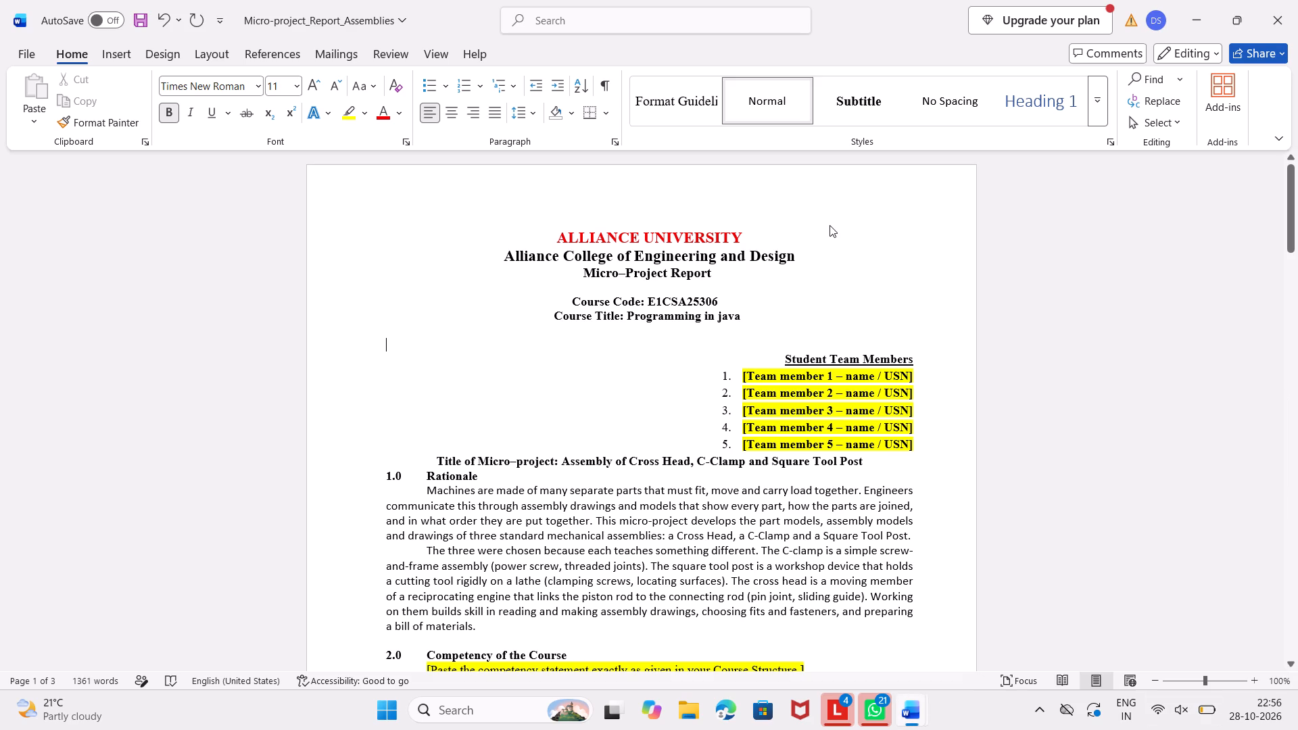
Increase the font size of the underlined "Student Team Members" heading to 12.
left_click(788, 360)
left_click_drag(788, 360, 802, 355)
left_click_drag(802, 355, 921, 364)
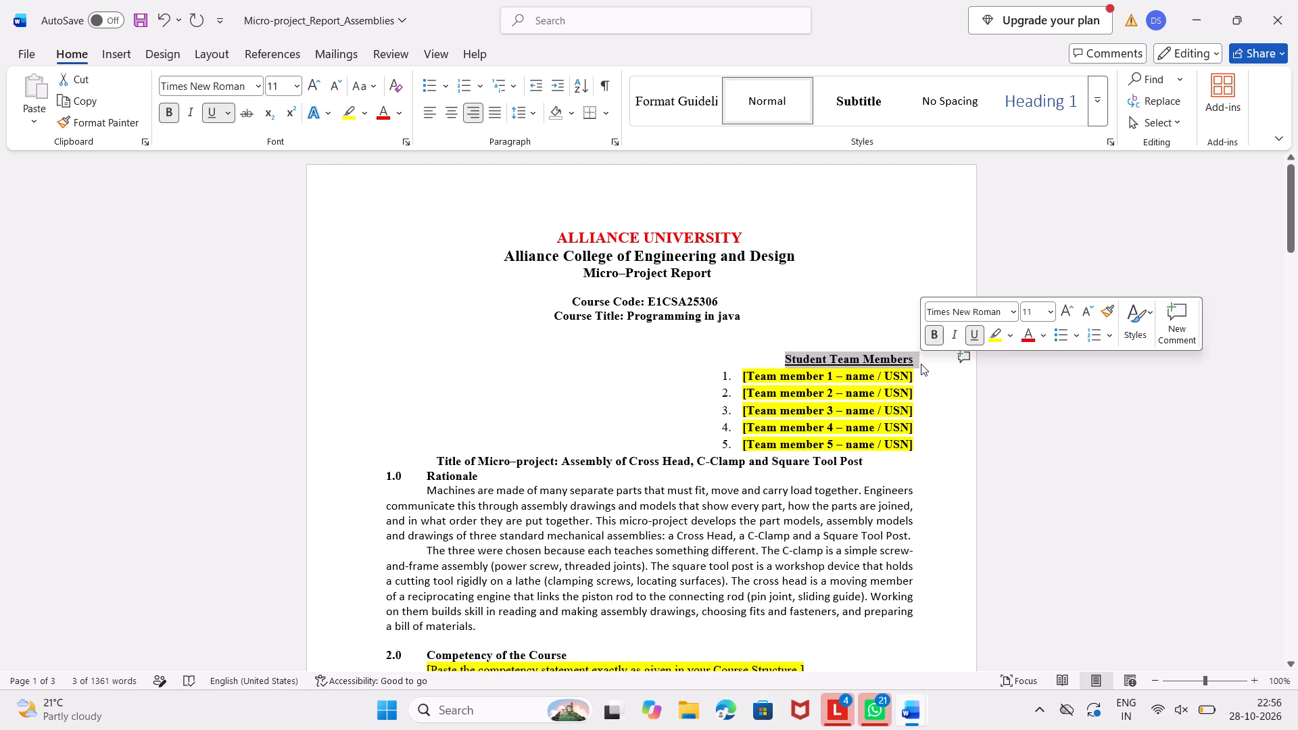
left_click(1067, 309)
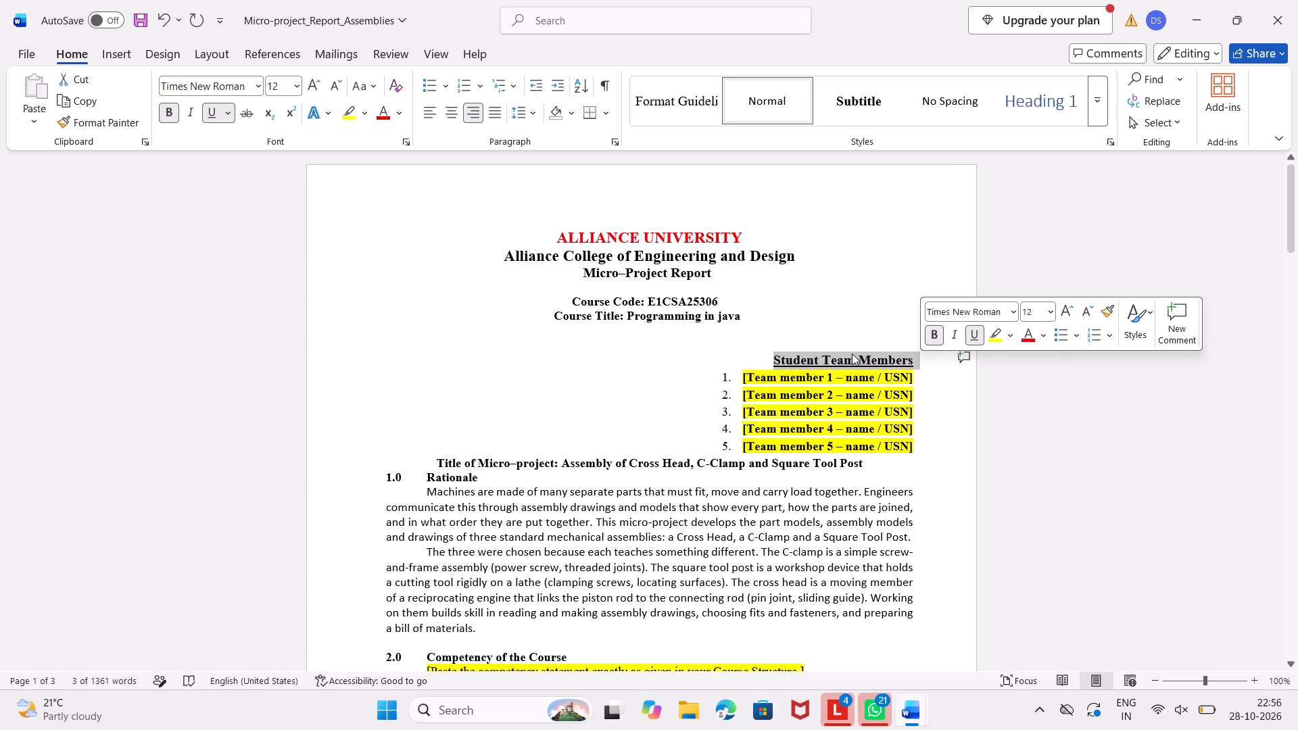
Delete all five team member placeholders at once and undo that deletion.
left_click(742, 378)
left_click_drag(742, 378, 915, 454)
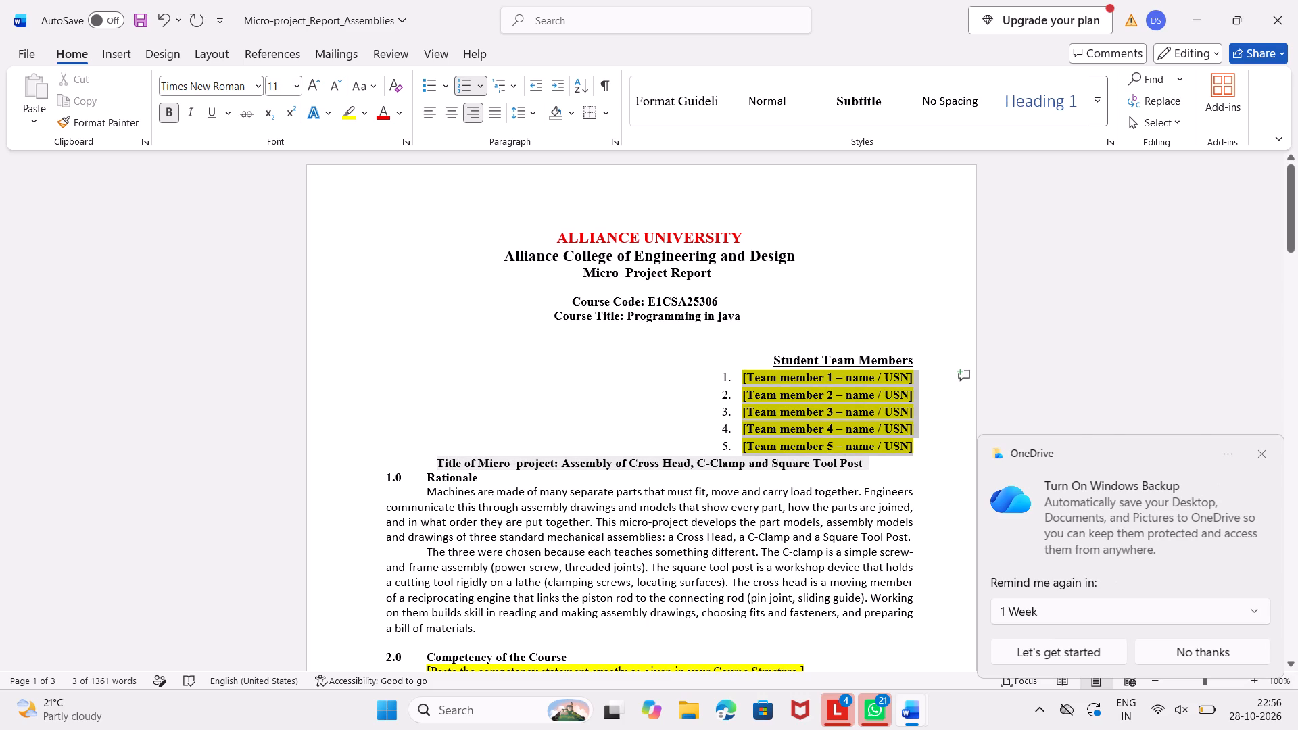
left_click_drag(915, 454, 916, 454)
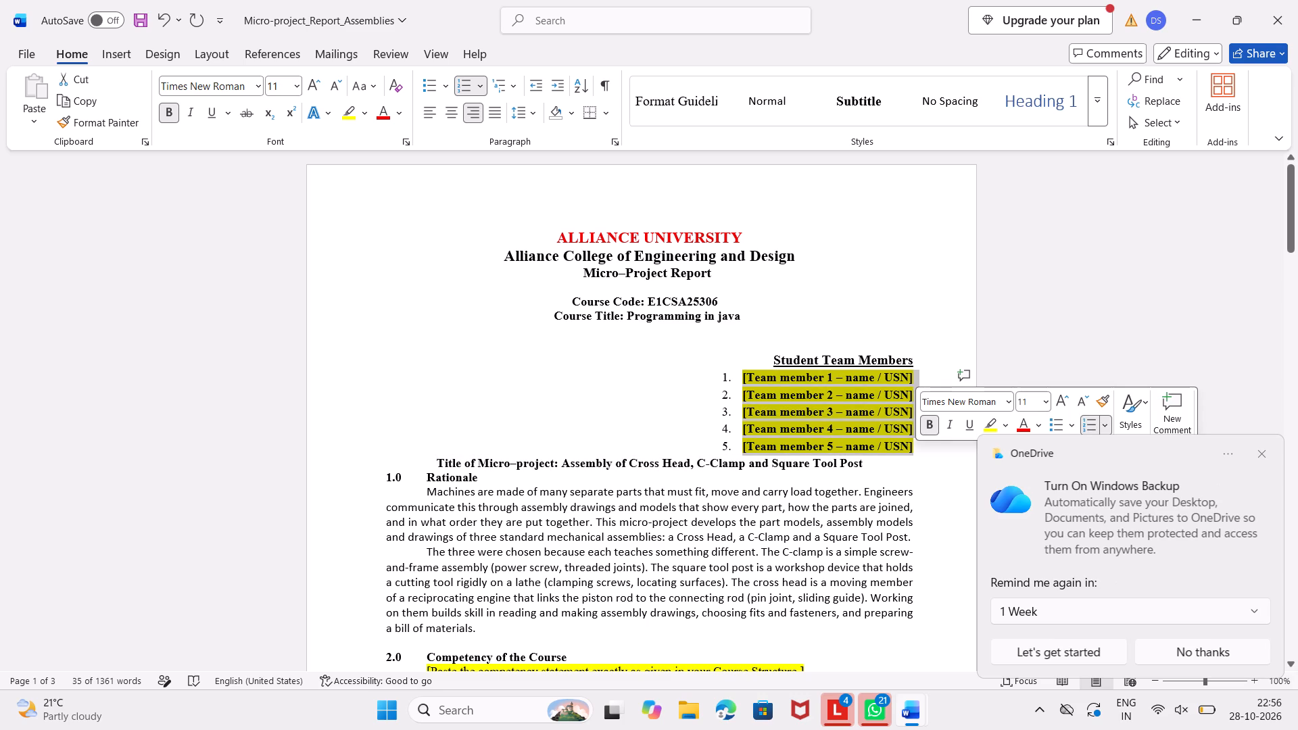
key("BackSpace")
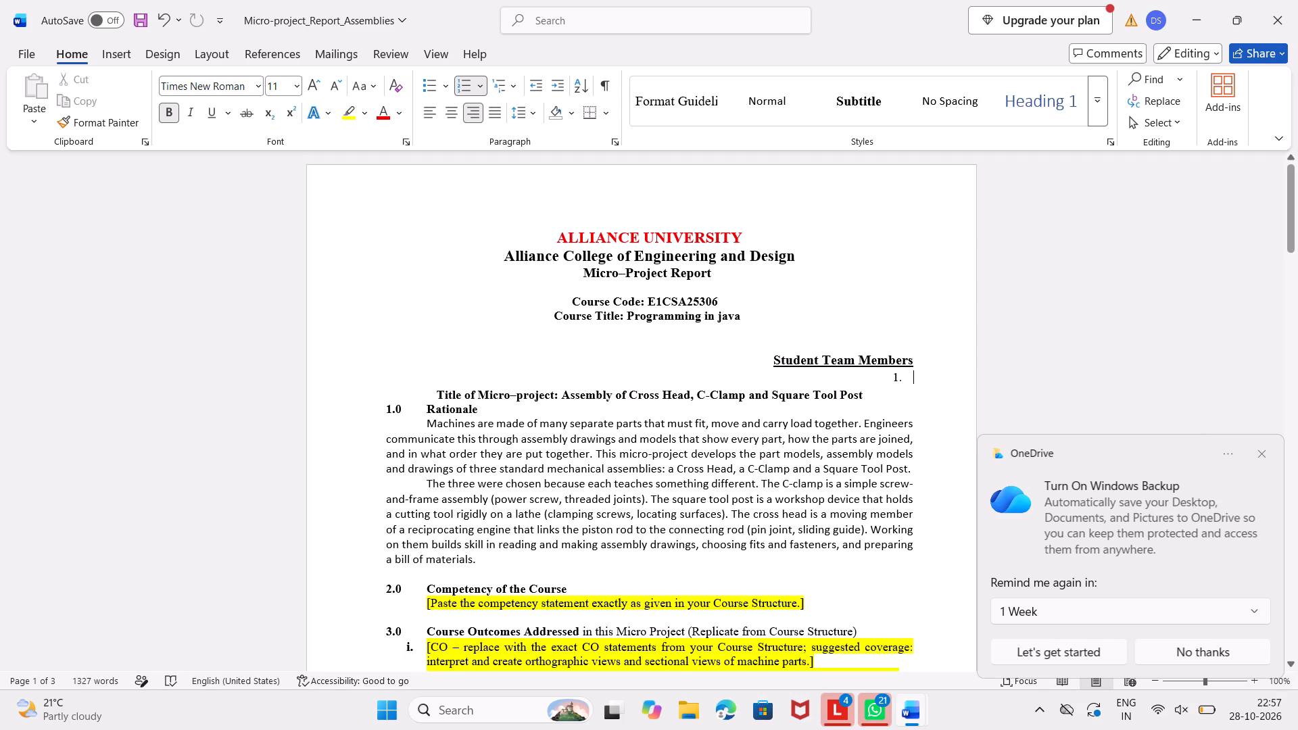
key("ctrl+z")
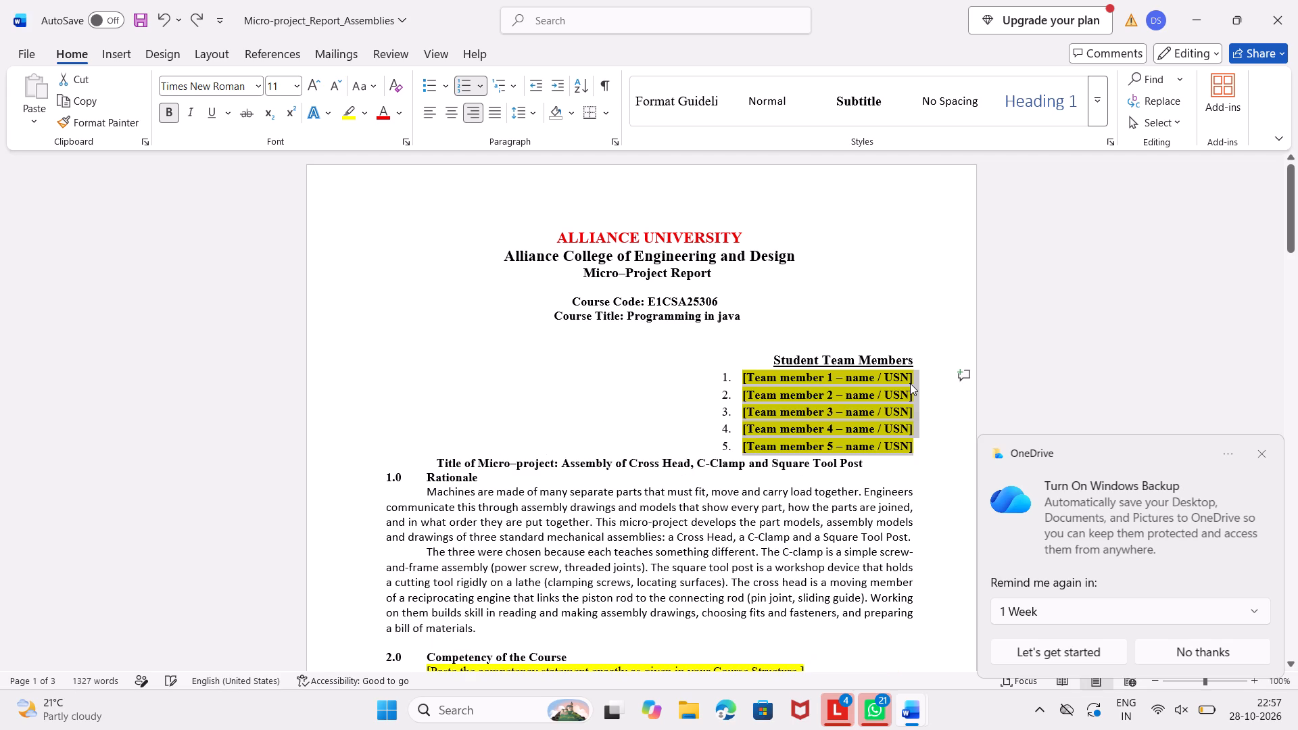
Delete the "[Team member 1 – name / USN]" and "[Team member 2 – name / USN]" entries from the numbered list.
left_click_drag(743, 369, 904, 386)
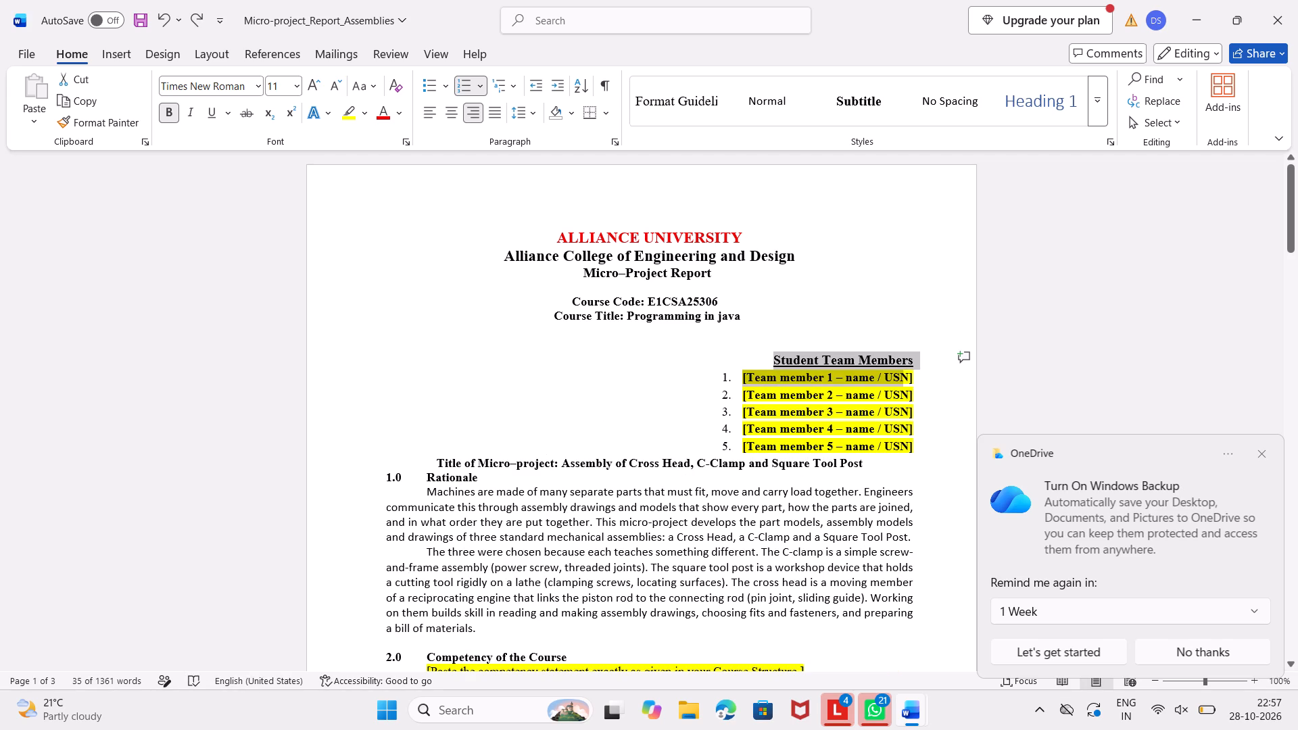
left_click_drag(904, 386, 729, 367)
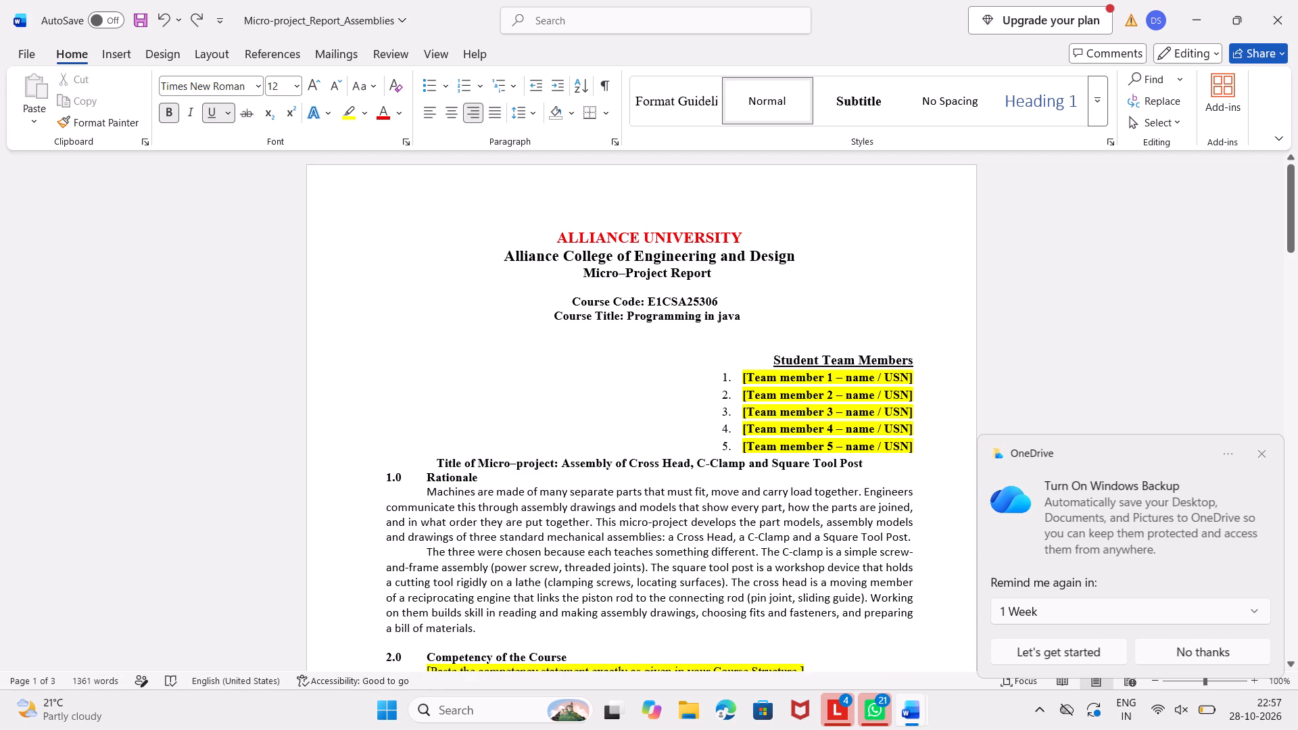
left_click_drag(742, 378, 919, 379)
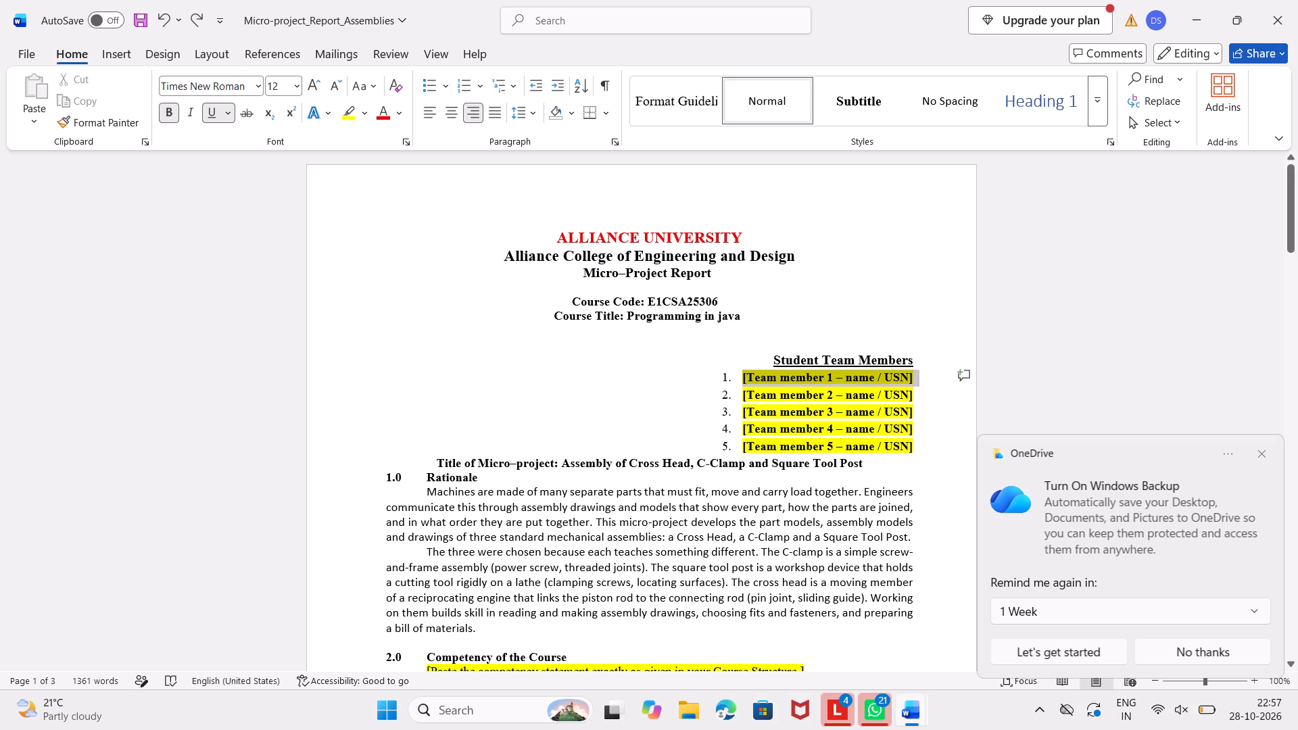
left_click_drag(919, 379, 907, 418)
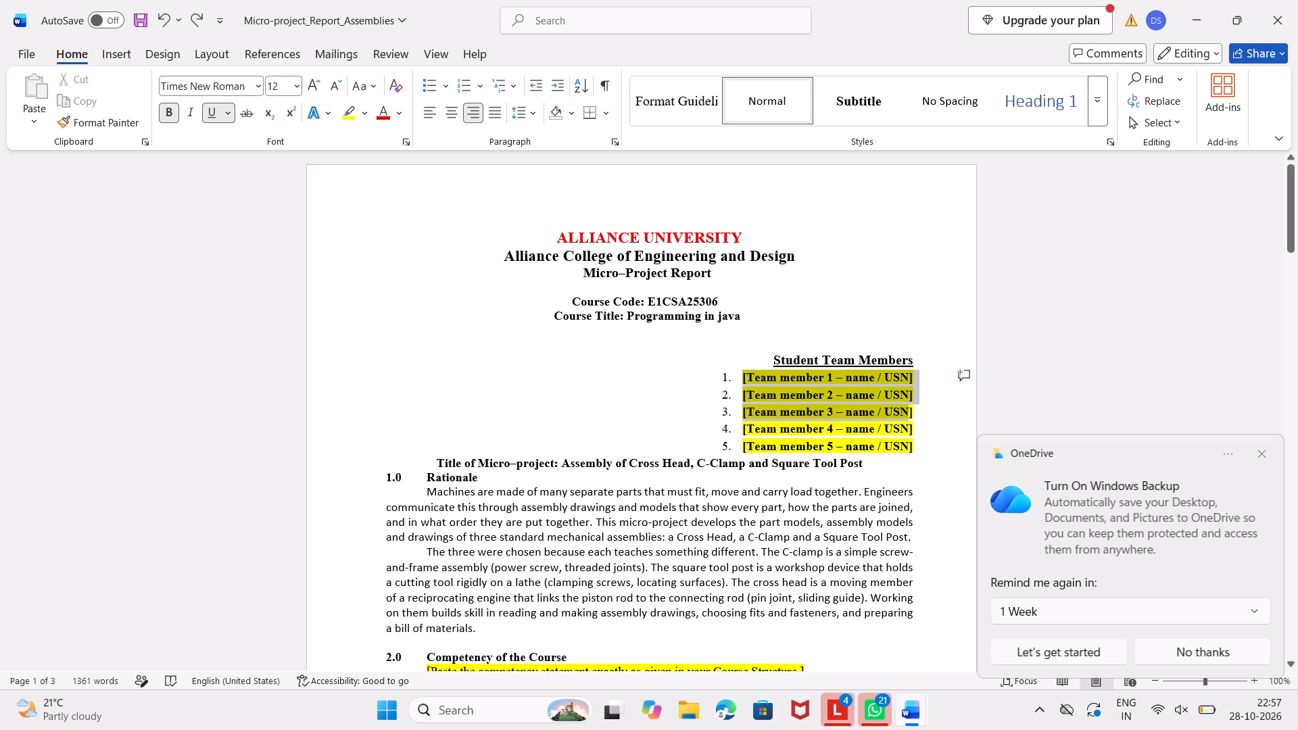
left_click_drag(907, 418, 907, 383)
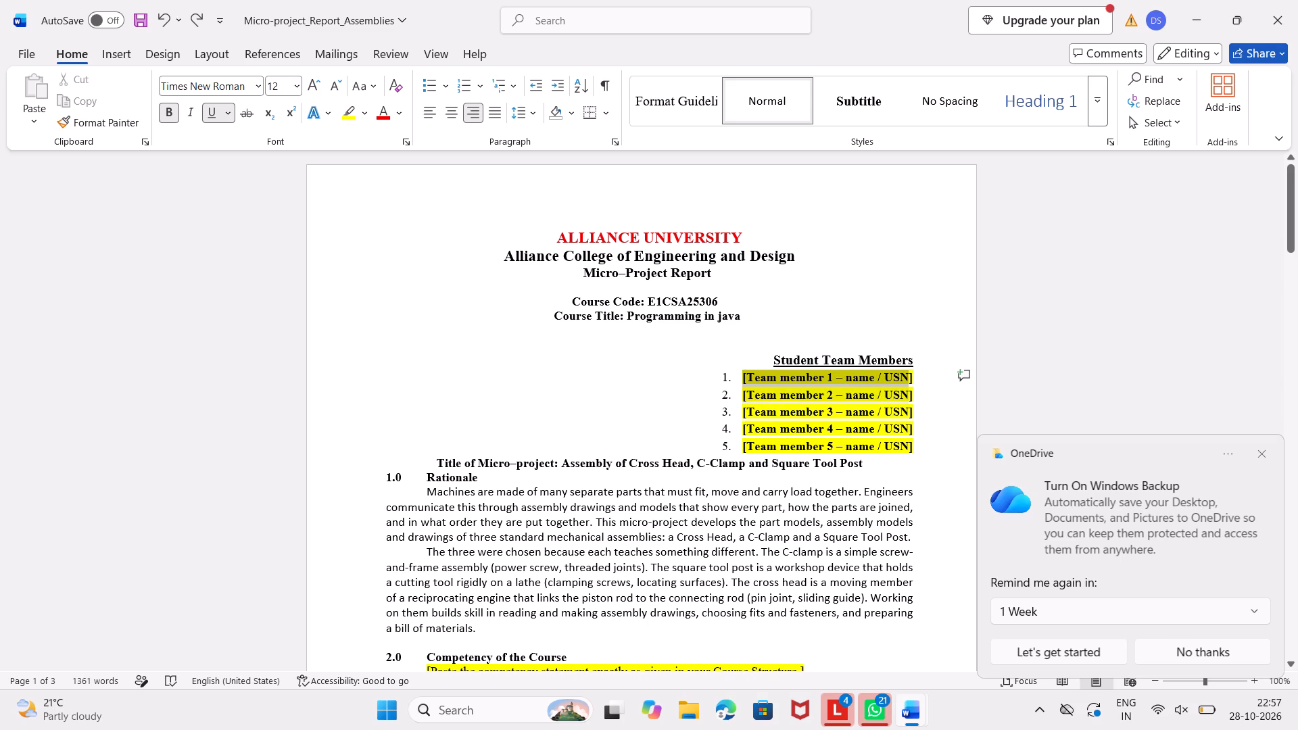
left_click_drag(907, 383, 918, 383)
key("BackSpace")
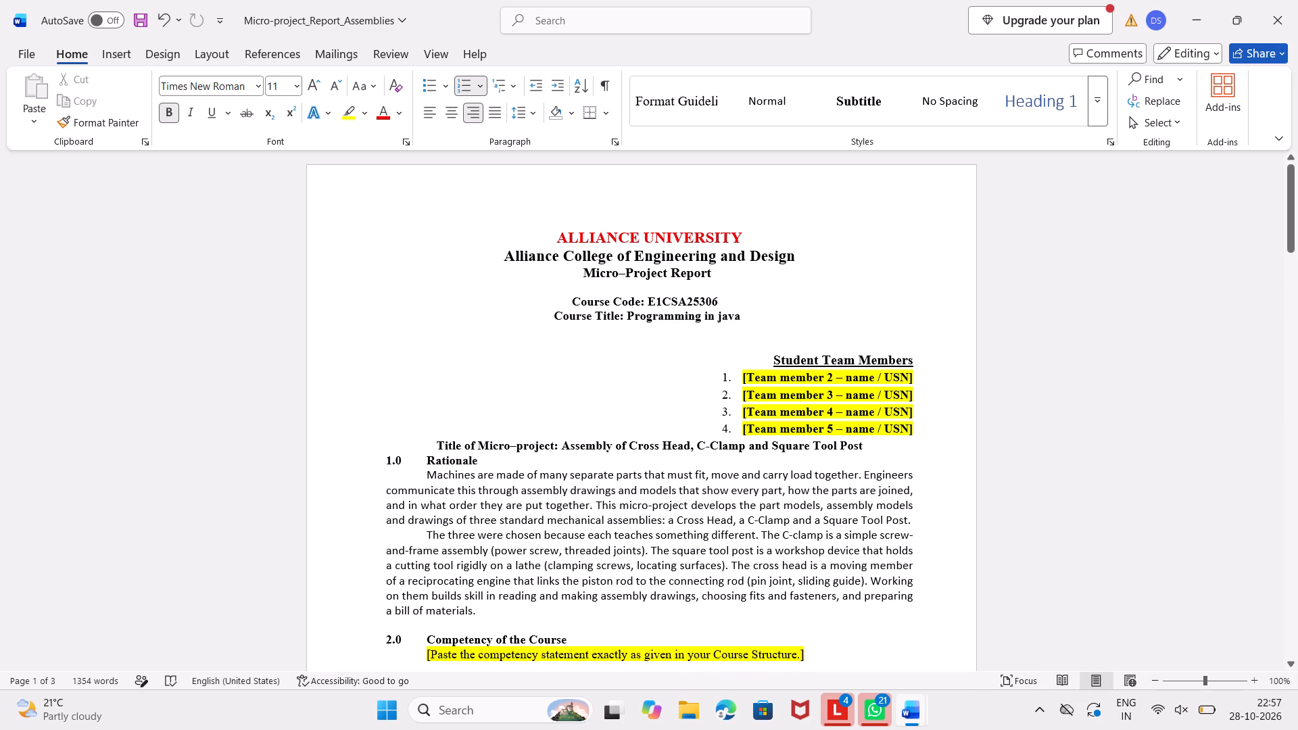
left_click_drag(742, 374, 898, 382)
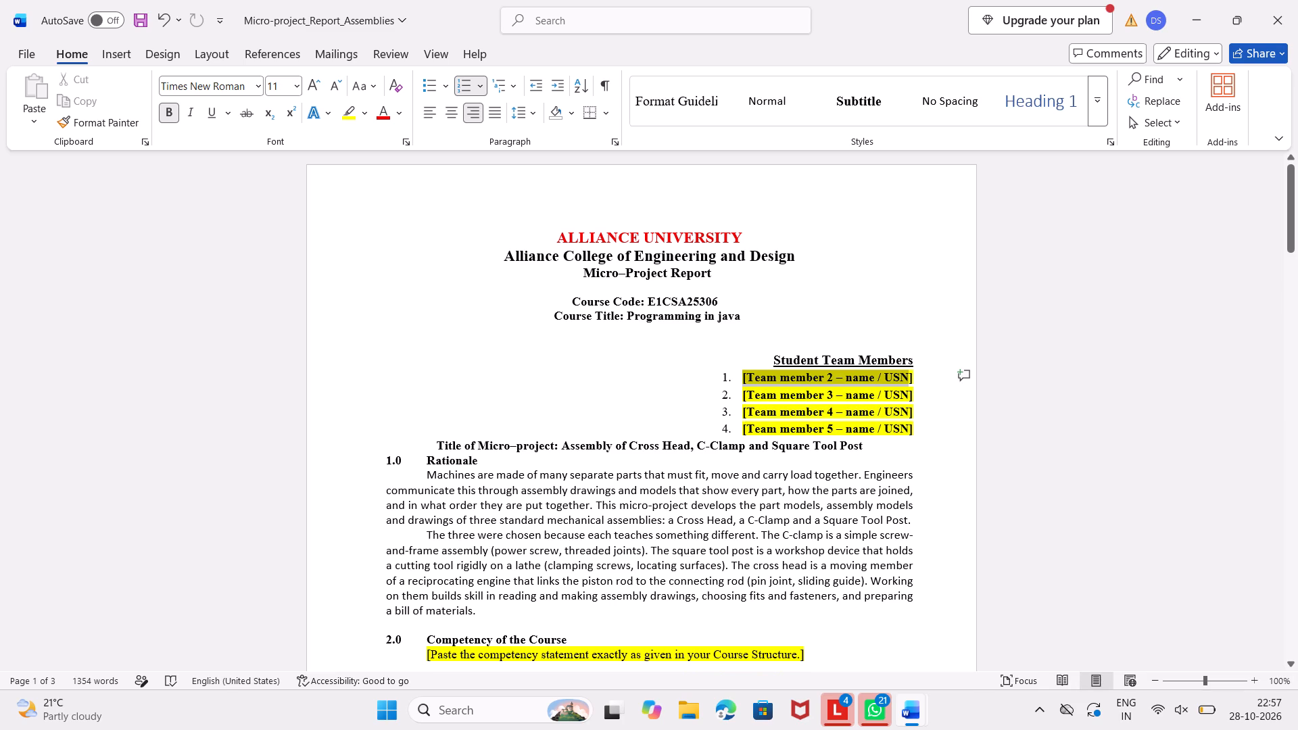
left_click_drag(898, 382, 915, 383)
key("BackSpace")
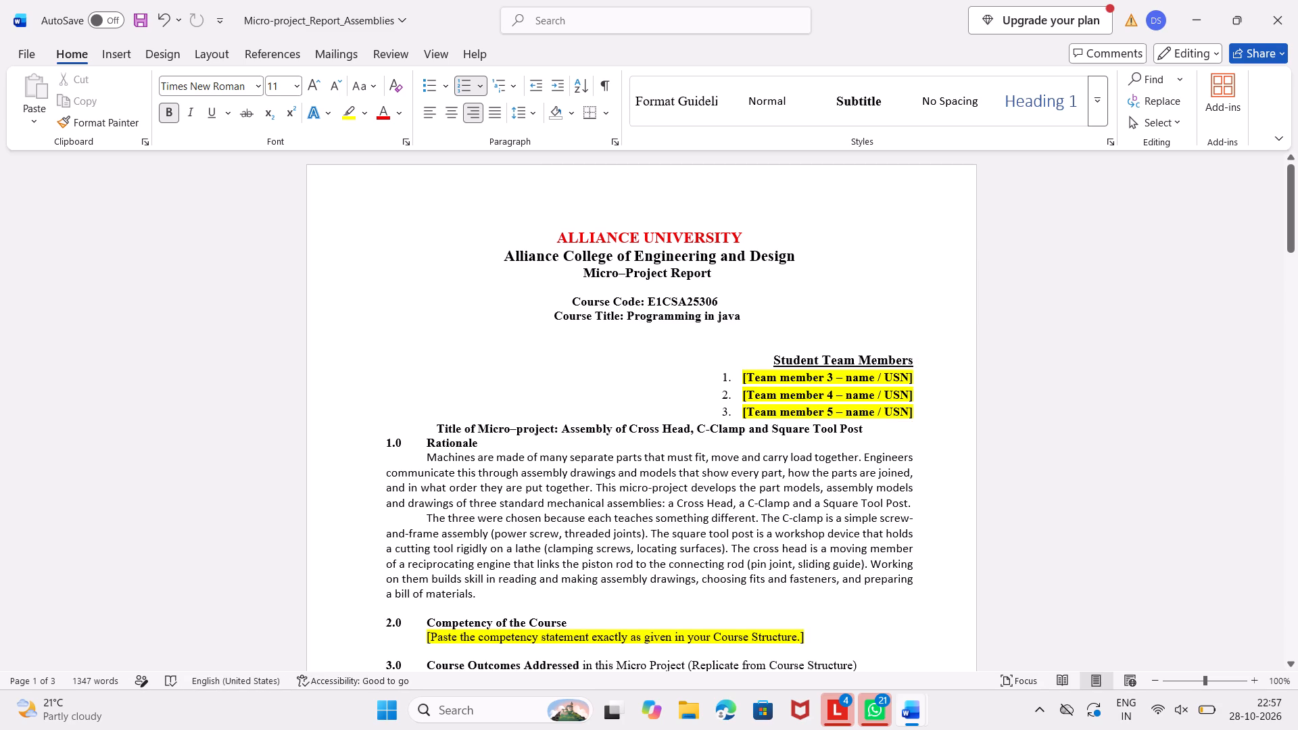
Clear the "[Team member 5 – name / USN]" text, undoing the extra deletions that removed its list number.
left_click(915, 416)
key("BackSpace")
key("BackSpace")
key("BackSpace")
key("BackSpace")
key("BackSpace")
key("BackSpace")
key("BackSpace")
key("BackSpace")
key("BackSpace")
key("BackSpace")
key("BackSpace")
key("BackSpace")
key("BackSpace")
key("BackSpace")
key("BackSpace")
key("BackSpace")
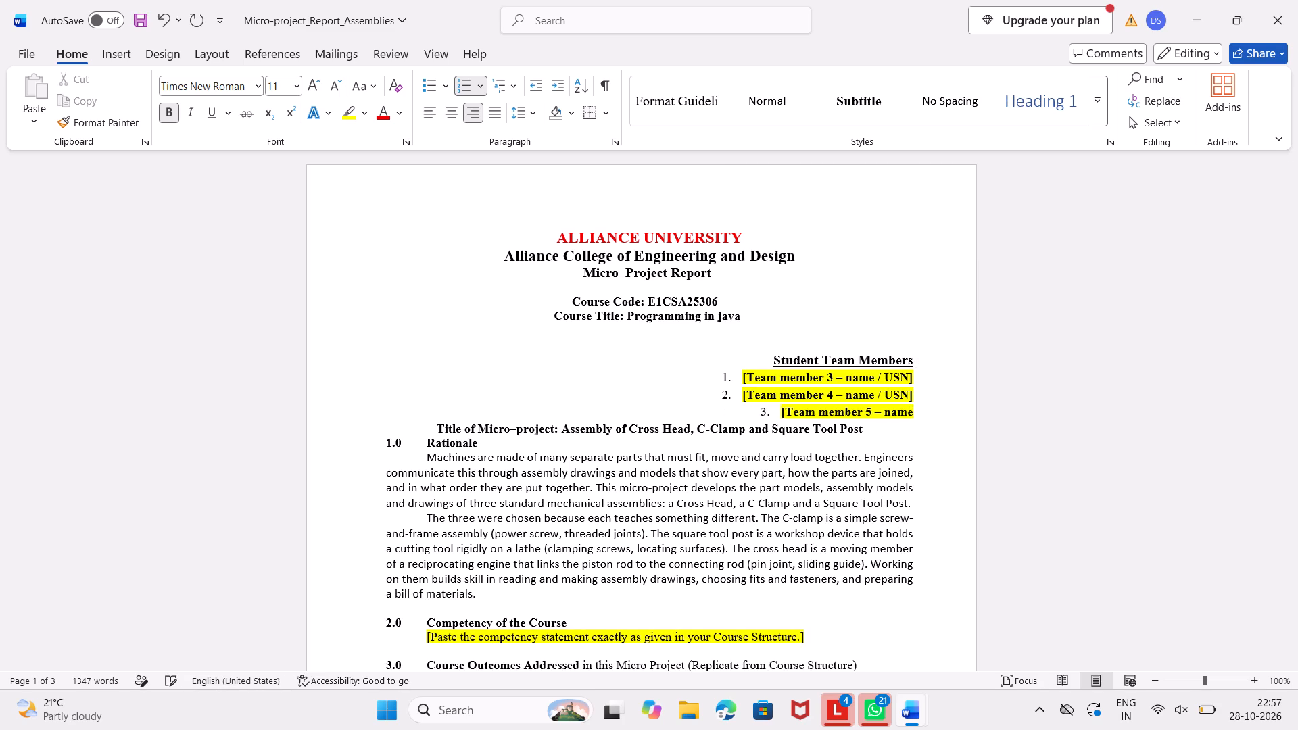
key("BackSpace")
key("BackSpace")
key("BackSpace")
key("BackSpace")
key("BackSpace")
key("BackSpace")
key("BackSpace")
key("BackSpace")
key("BackSpace")
key("BackSpace")
key("BackSpace")
key("BackSpace")
key("BackSpace")
key("BackSpace")
key("BackSpace")
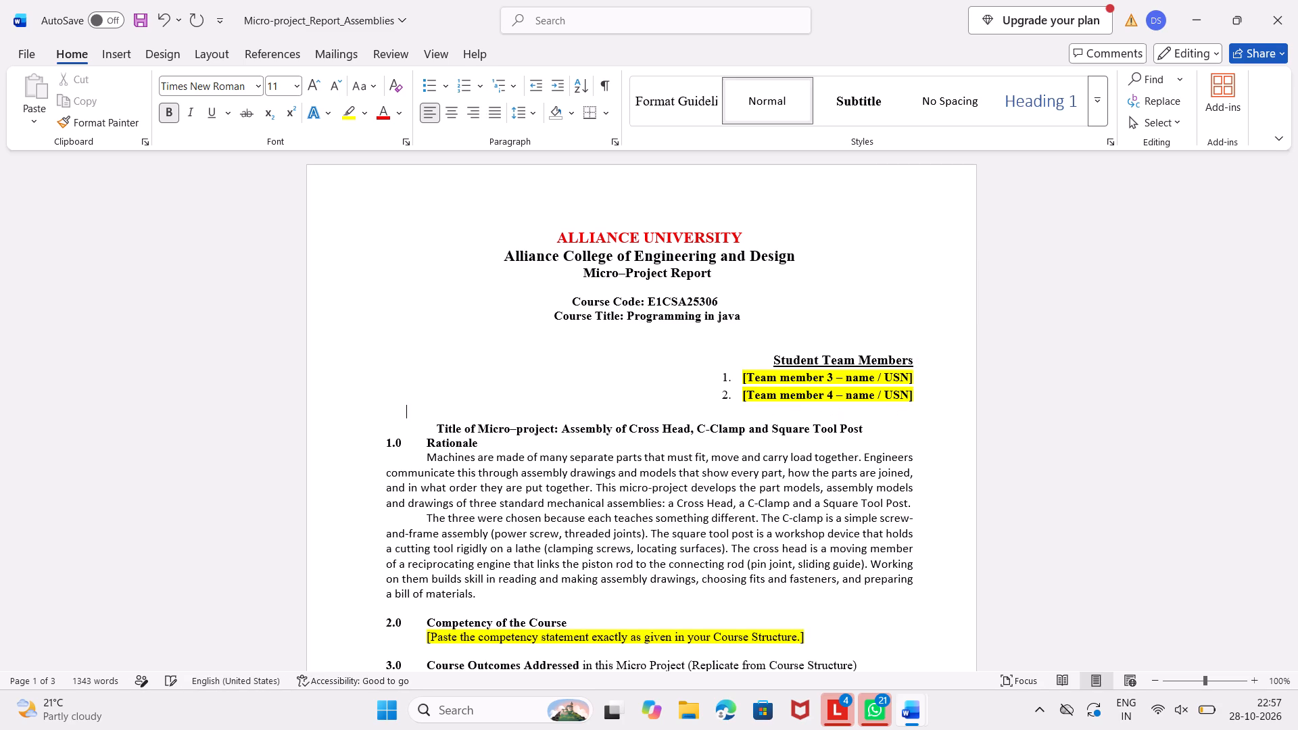
key("ctrl+z")
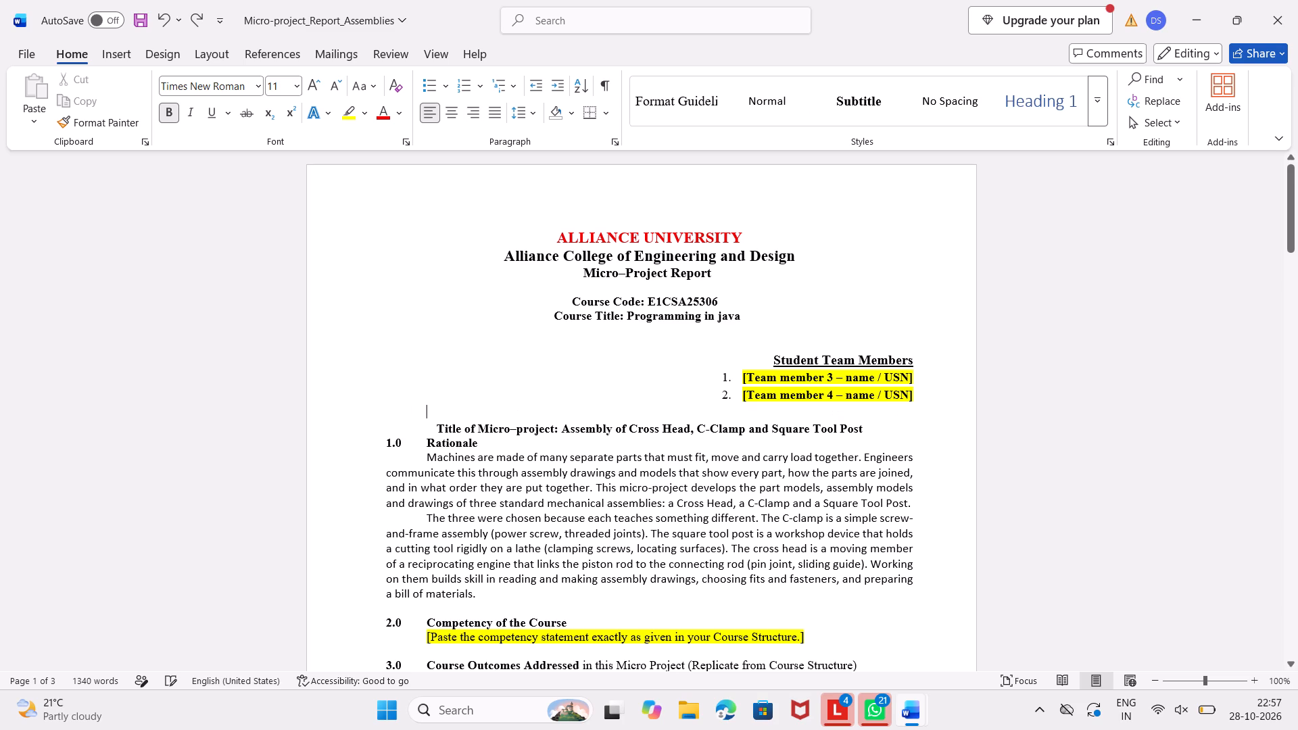
key("ctrl+z")
key("ctrl+z")
Try to shift the empty third list item by adding spaces to it.
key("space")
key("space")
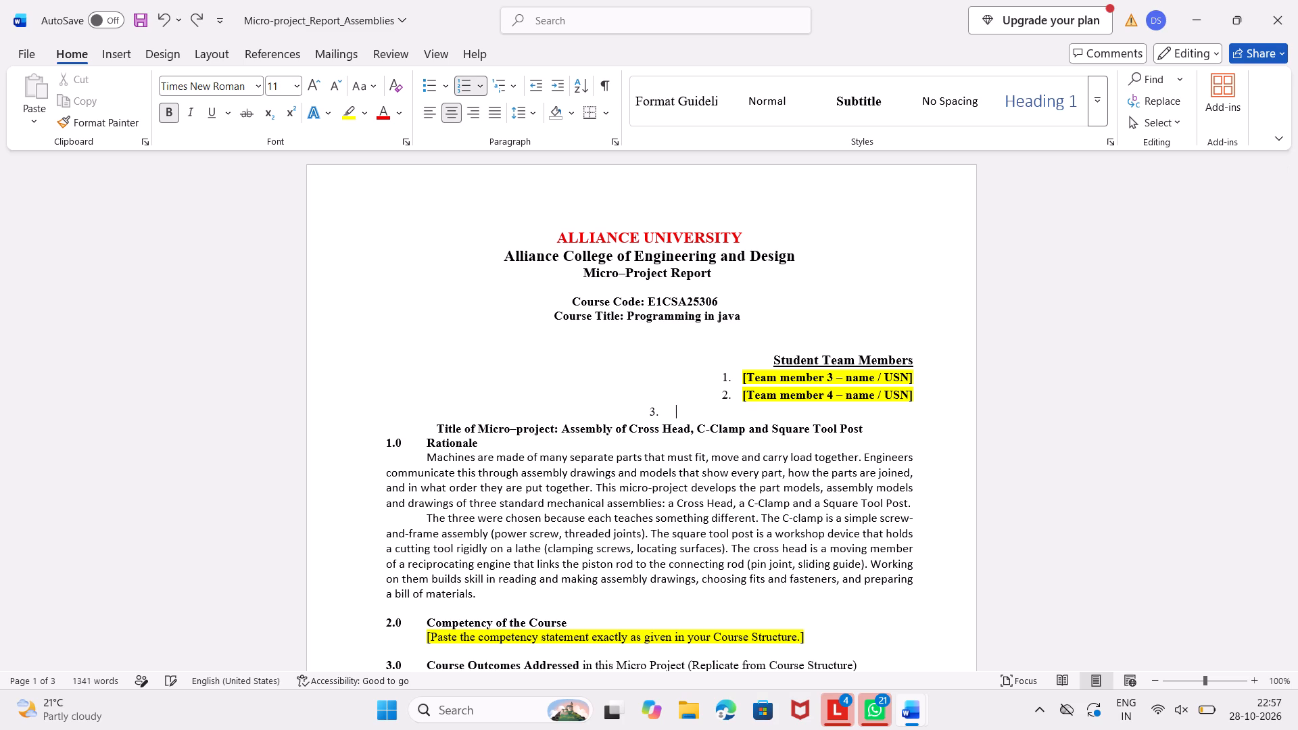
left_click(646, 413)
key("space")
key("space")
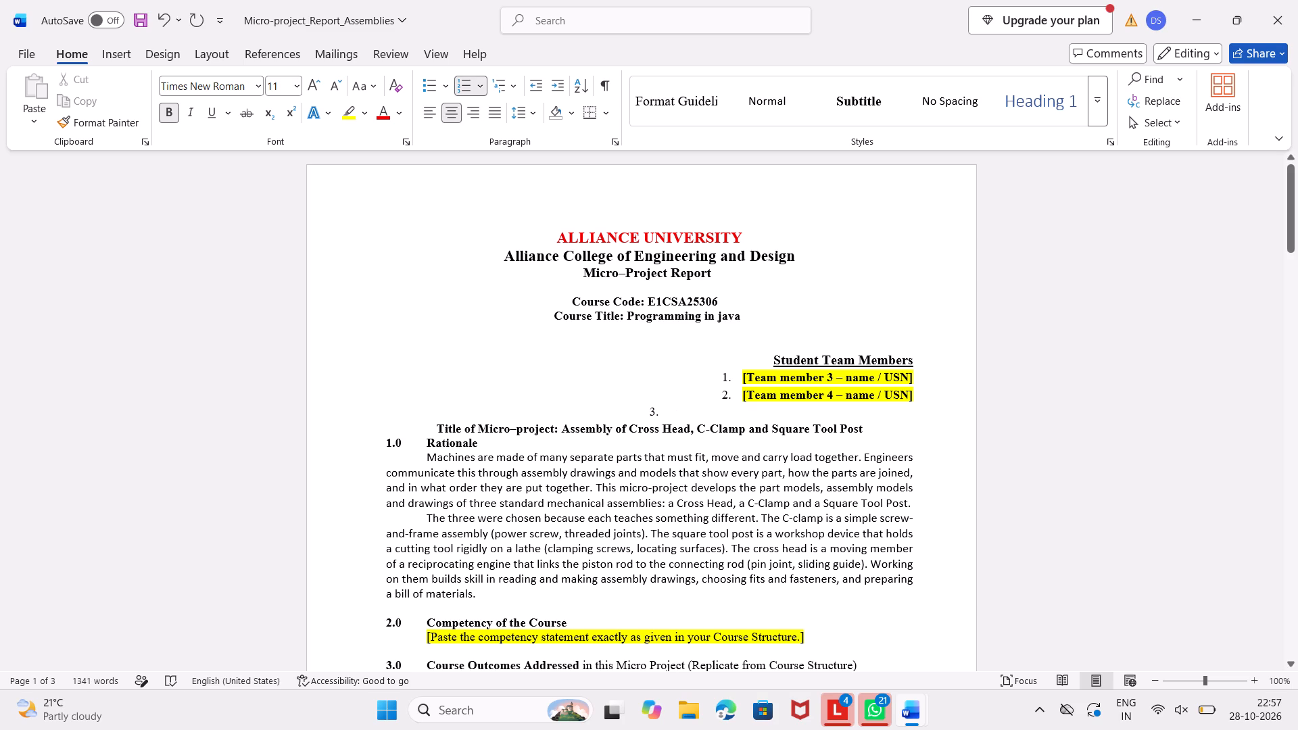
Clear the "[Team member 3 – name / USN]" text from the first item of the numbered list.
left_click(919, 375)
key("BackSpace")
key("BackSpace")
key("BackSpace")
key("BackSpace")
key("BackSpace")
key("BackSpace")
key("BackSpace")
key("BackSpace")
key("BackSpace")
key("BackSpace")
key("BackSpace")
key("BackSpace")
key("BackSpace")
key("BackSpace")
key("BackSpace")
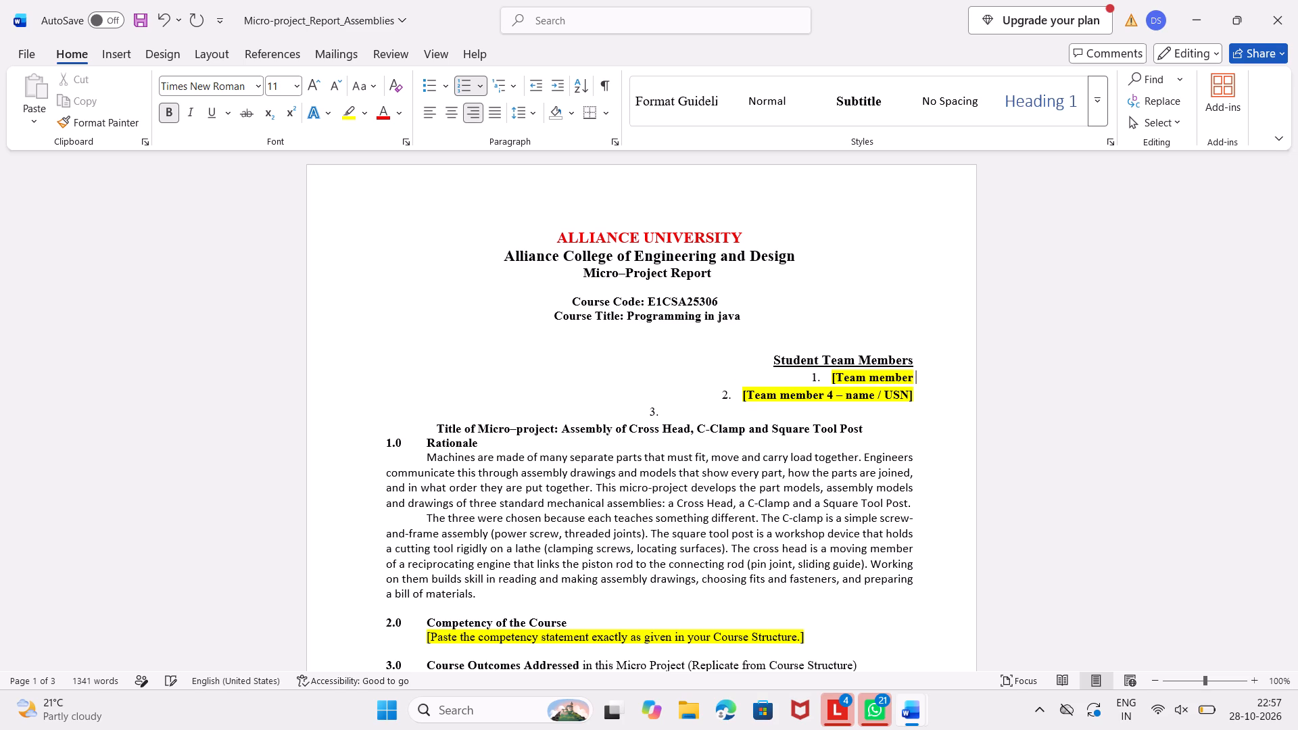
key("BackSpace")
key("BackSpace")
key("BackSpace")
key("BackSpace")
key("BackSpace")
key("BackSpace")
key("BackSpace")
key("BackSpace")
key("BackSpace")
key("BackSpace")
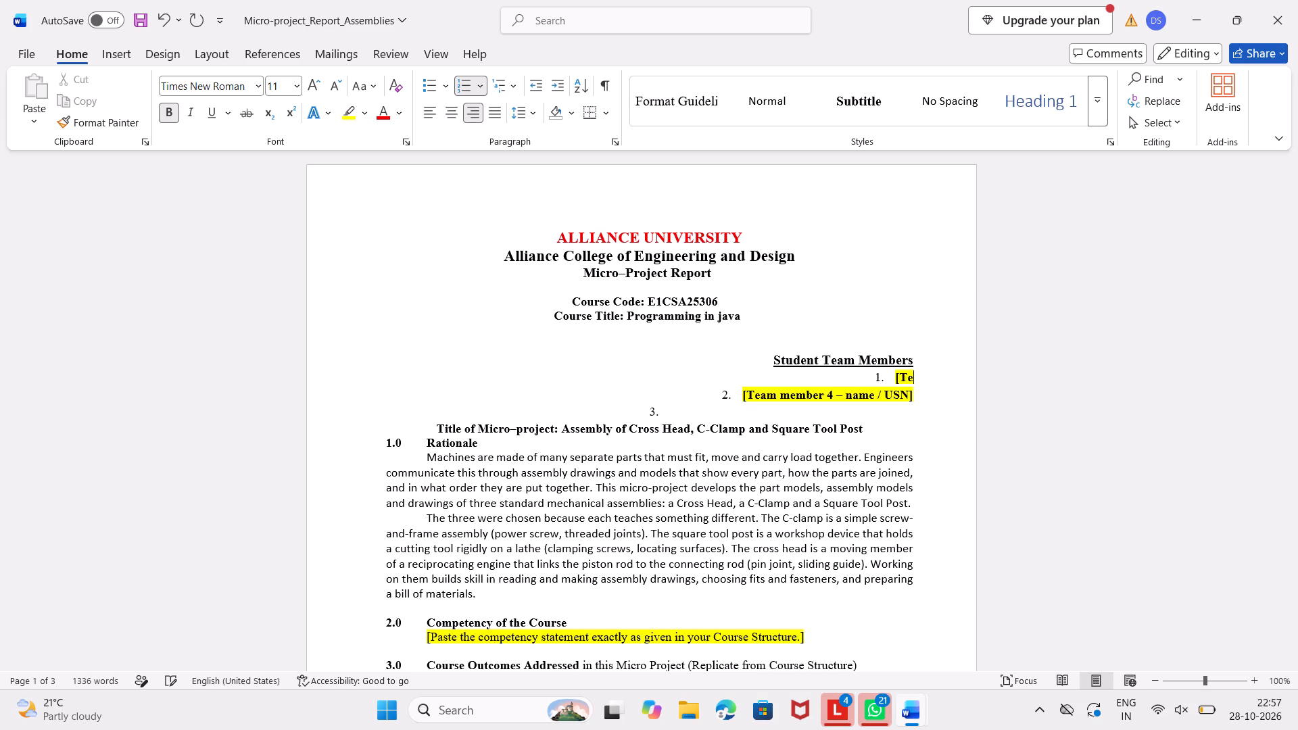
key("BackSpace")
key("BackSpace")
key("BackSpace")
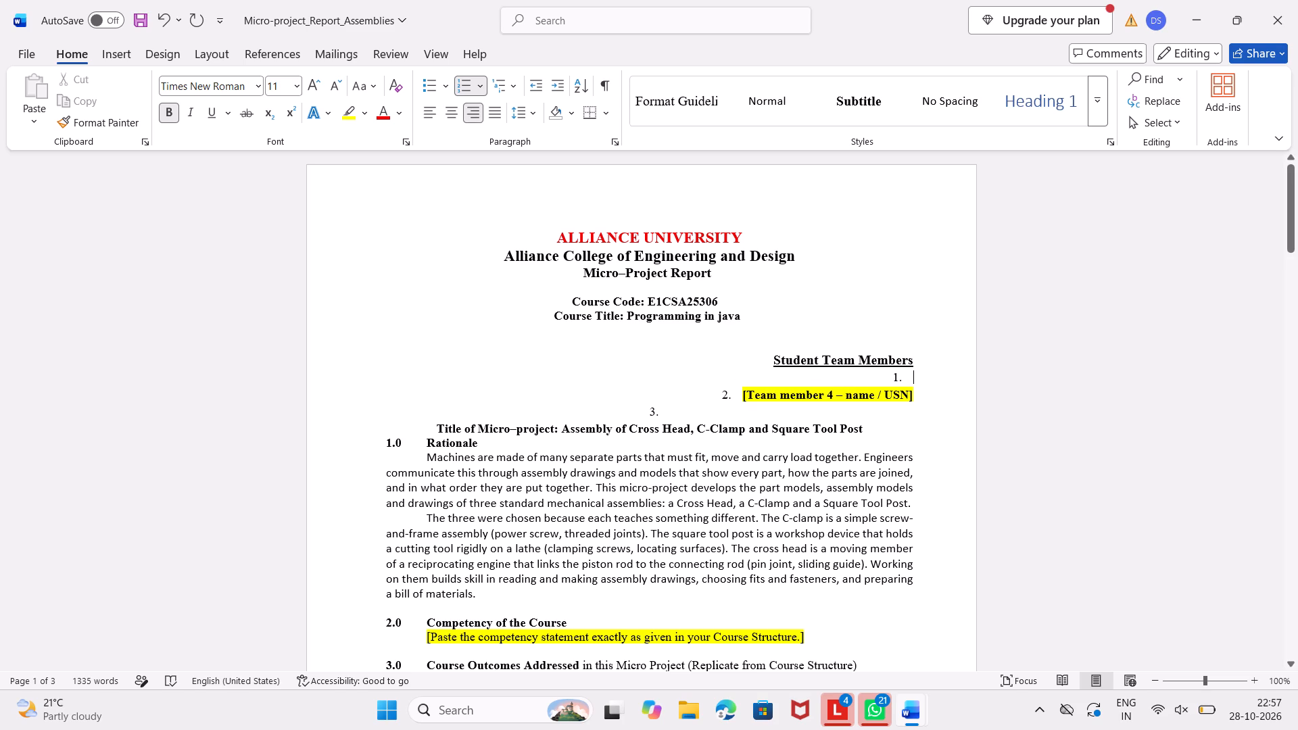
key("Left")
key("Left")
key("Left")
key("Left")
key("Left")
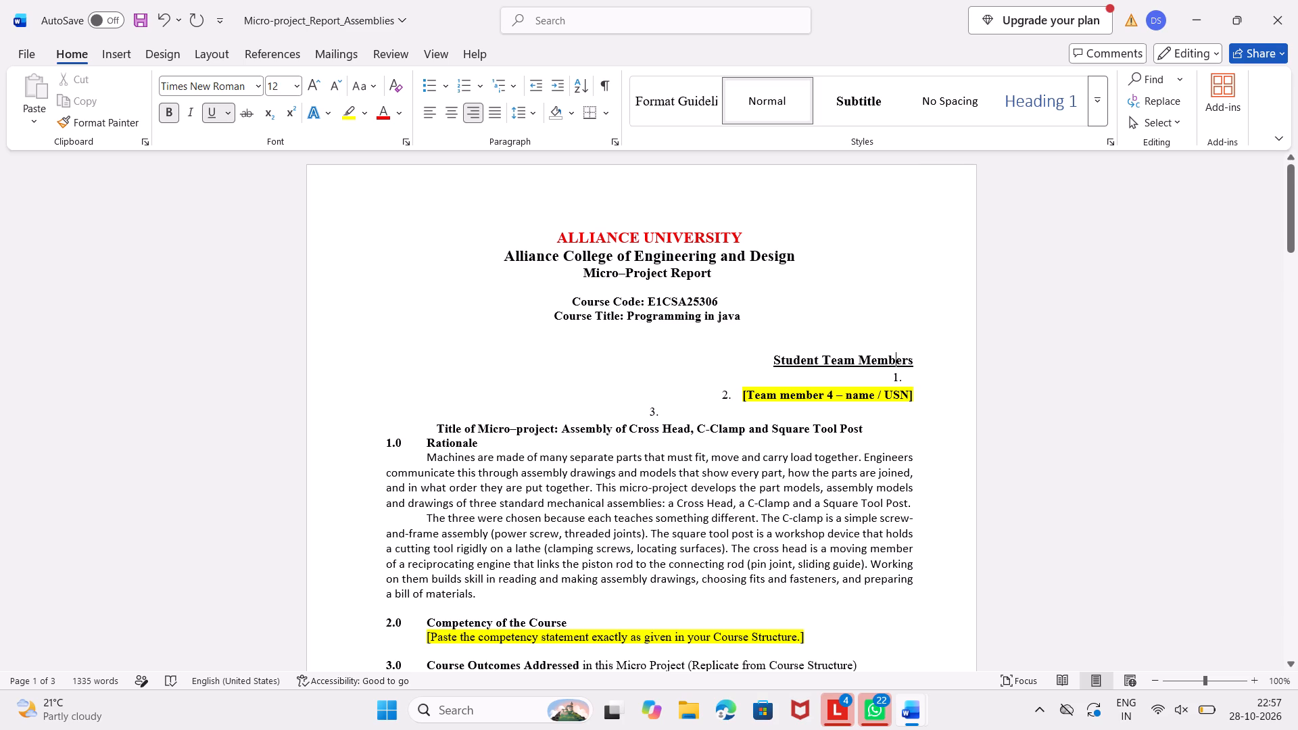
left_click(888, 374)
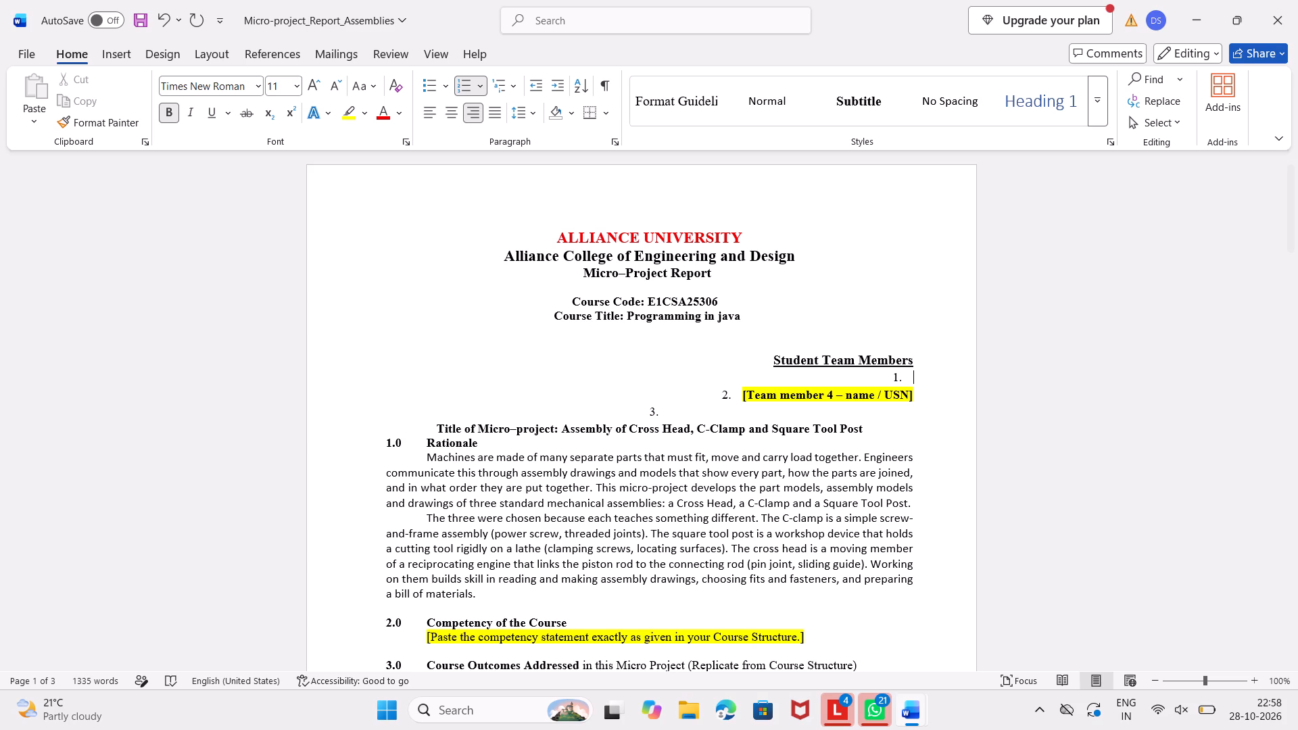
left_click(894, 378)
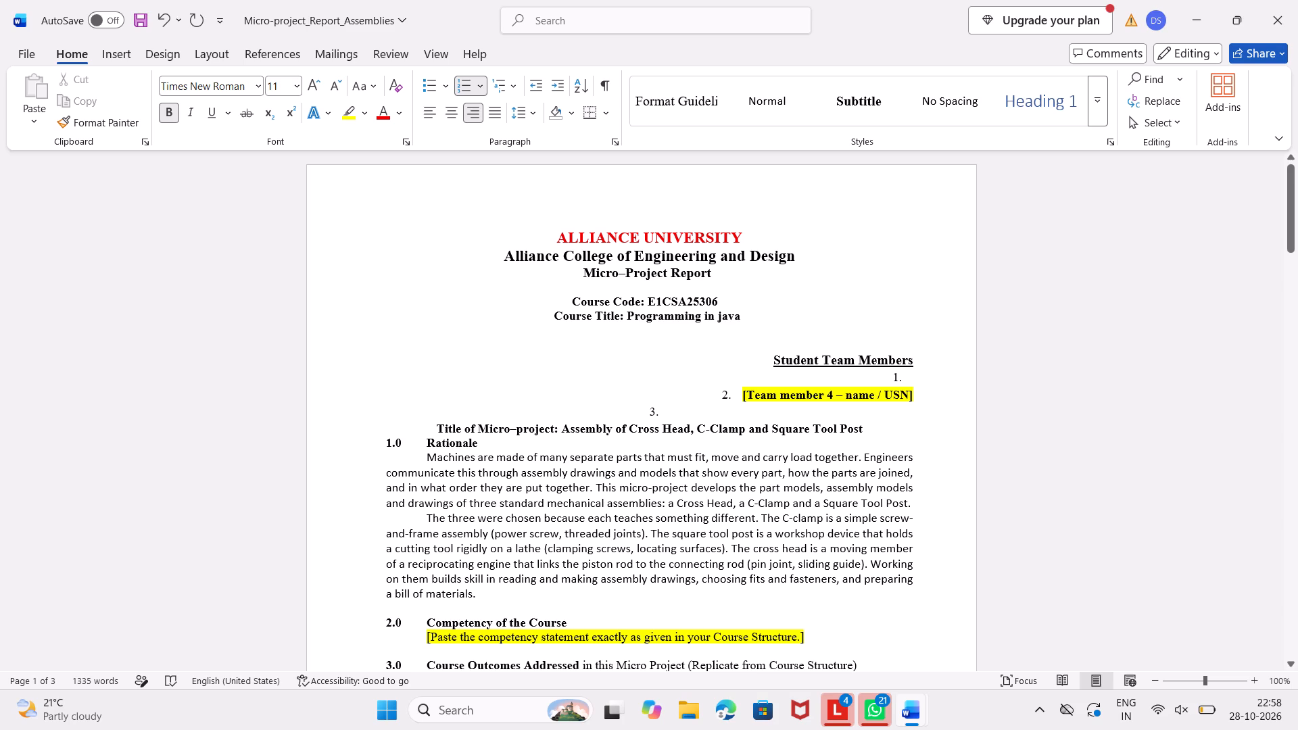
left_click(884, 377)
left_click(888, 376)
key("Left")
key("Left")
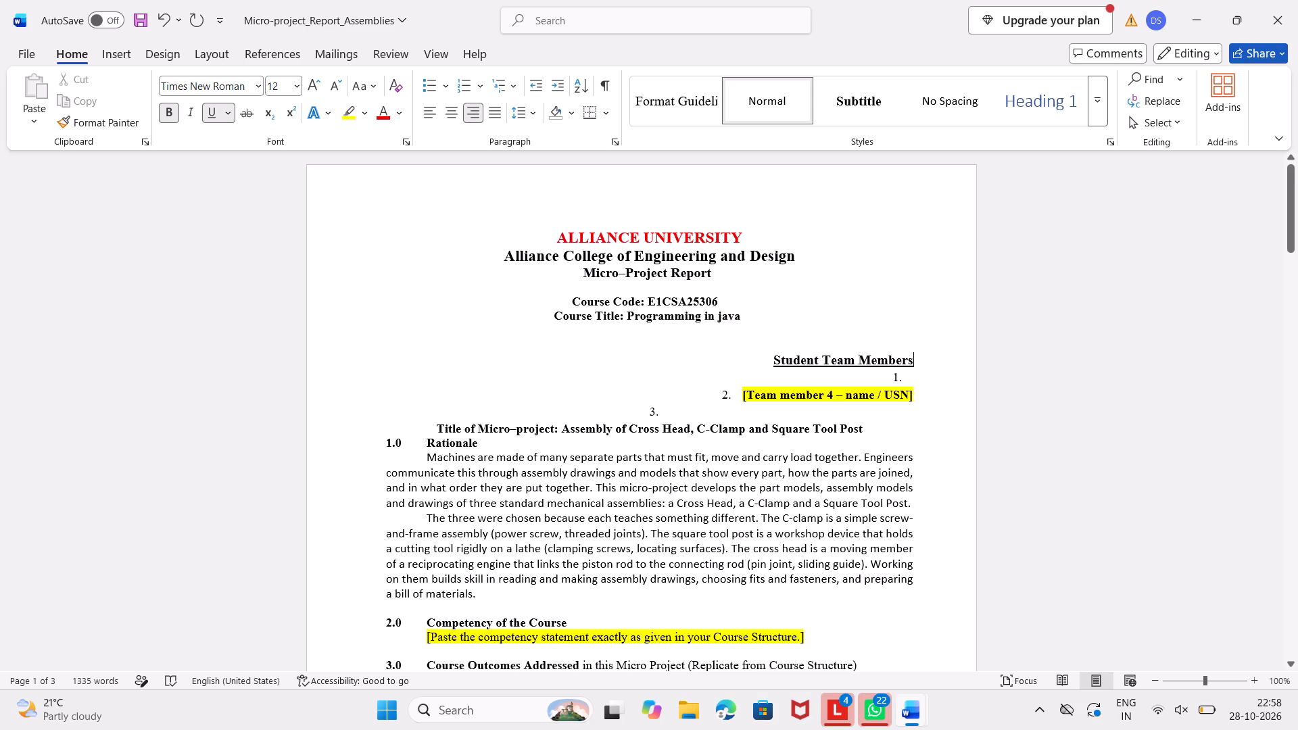
Delete the "[Team member 4 – name / USN]" entry and the remaining empty numbered items below the Student Team Members heading.
left_click(660, 409)
key("BackSpace")
key("BackSpace")
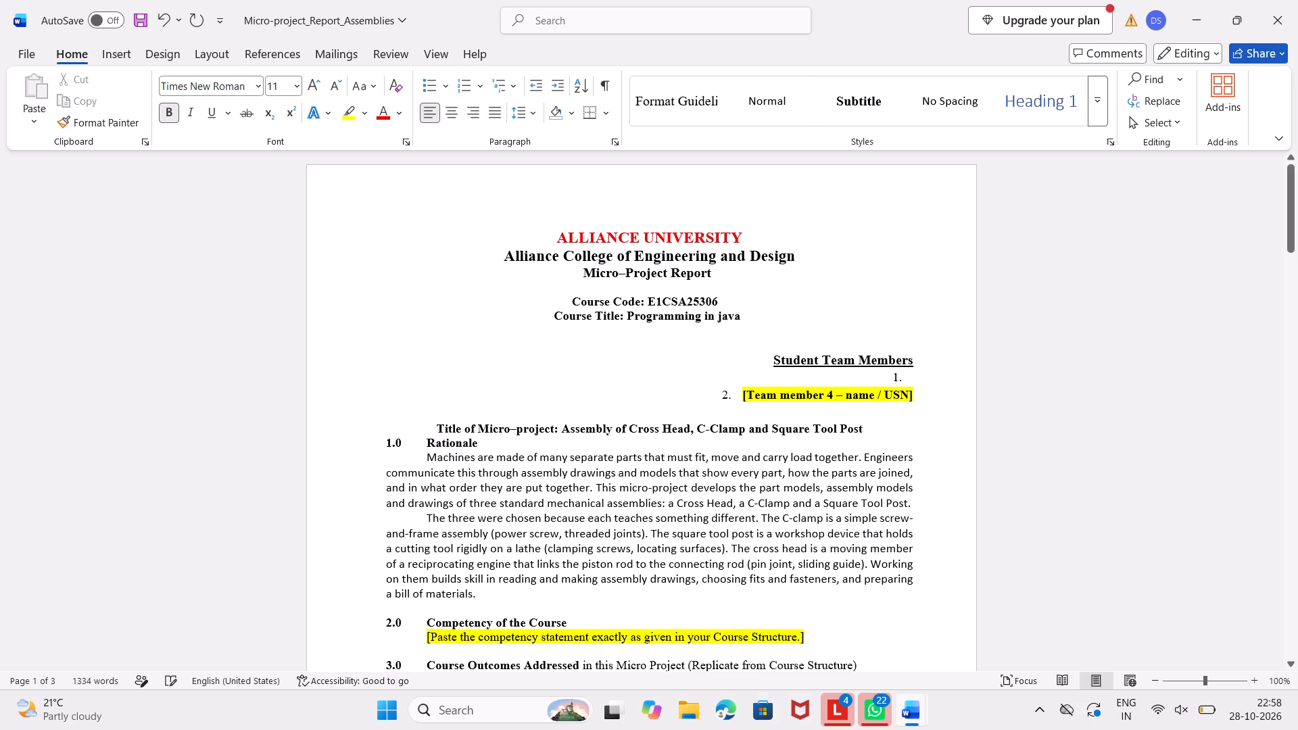
key("BackSpace")
key("BackSpace")
key("BackSpace")
key("BackSpace")
key("BackSpace")
key("BackSpace")
key("BackSpace")
key("BackSpace")
key("BackSpace")
key("BackSpace")
key("BackSpace")
key("BackSpace")
key("BackSpace")
key("BackSpace")
key("BackSpace")
key("BackSpace")
key("BackSpace")
key("BackSpace")
key("BackSpace")
key("BackSpace")
key("BackSpace")
key("BackSpace")
key("BackSpace")
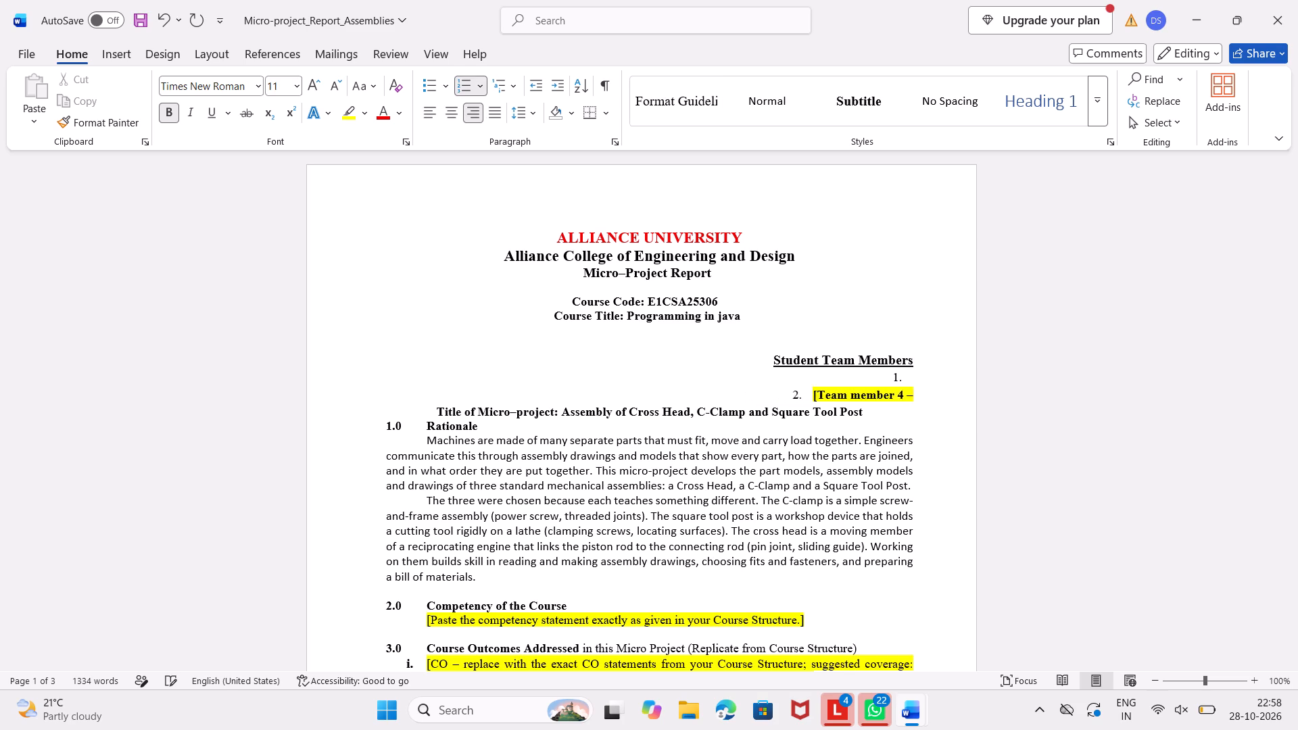
key("BackSpace")
key("BackSpace")
key("BackSpace")
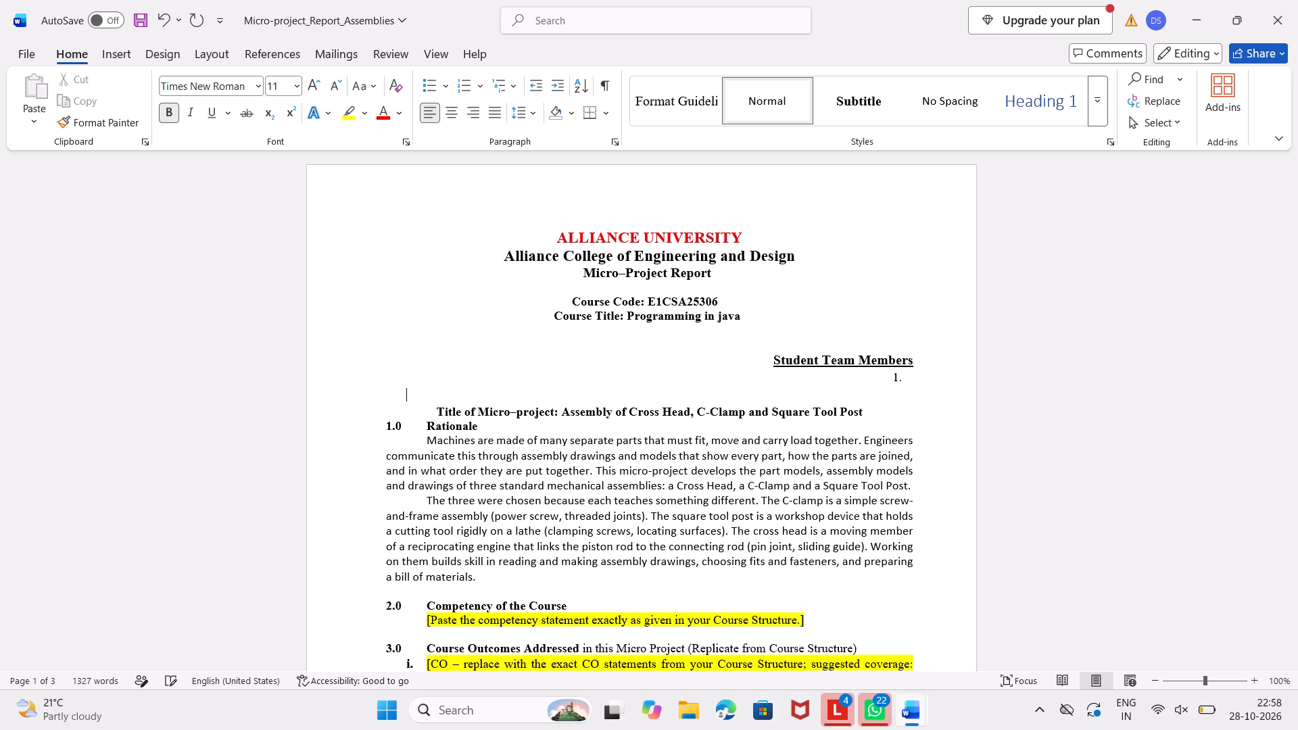
key("BackSpace")
key("BackSpace")
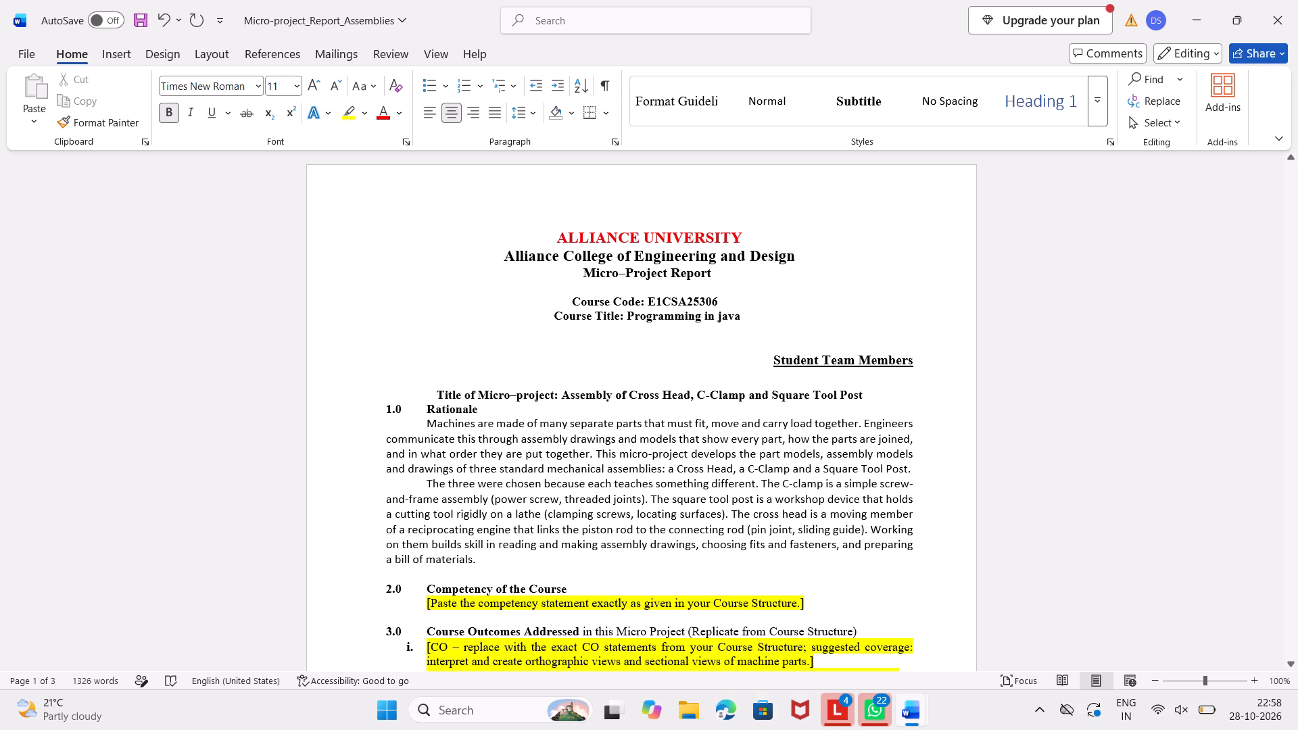
Pad the blank line below the Student Team Members heading with spaces until it nearly reaches the heading's start.
left_click(755, 376)
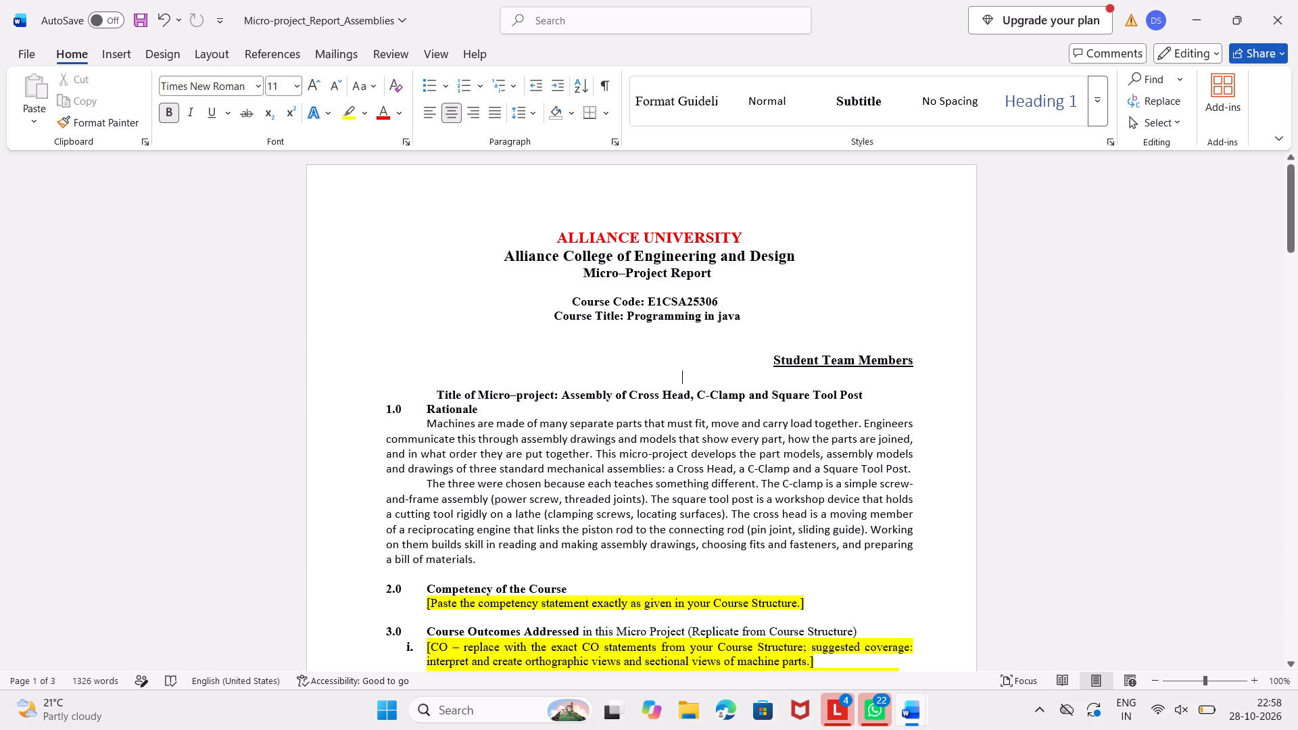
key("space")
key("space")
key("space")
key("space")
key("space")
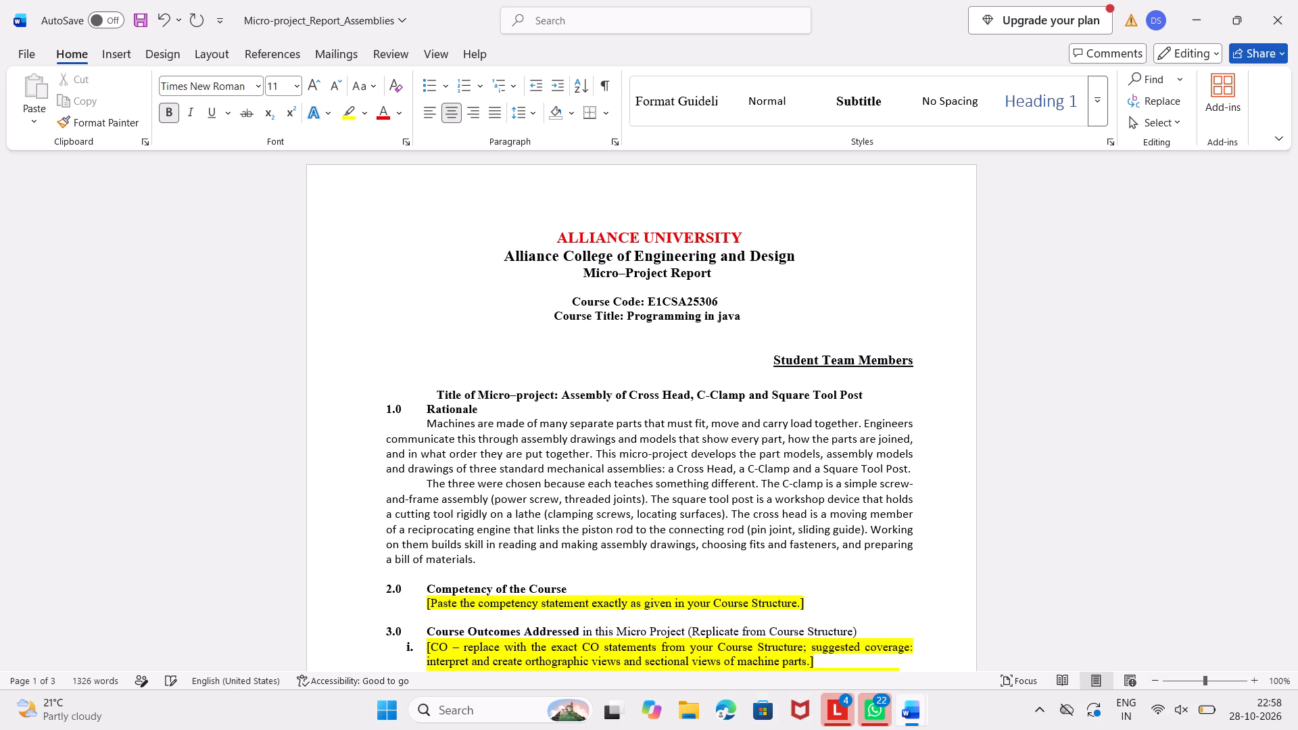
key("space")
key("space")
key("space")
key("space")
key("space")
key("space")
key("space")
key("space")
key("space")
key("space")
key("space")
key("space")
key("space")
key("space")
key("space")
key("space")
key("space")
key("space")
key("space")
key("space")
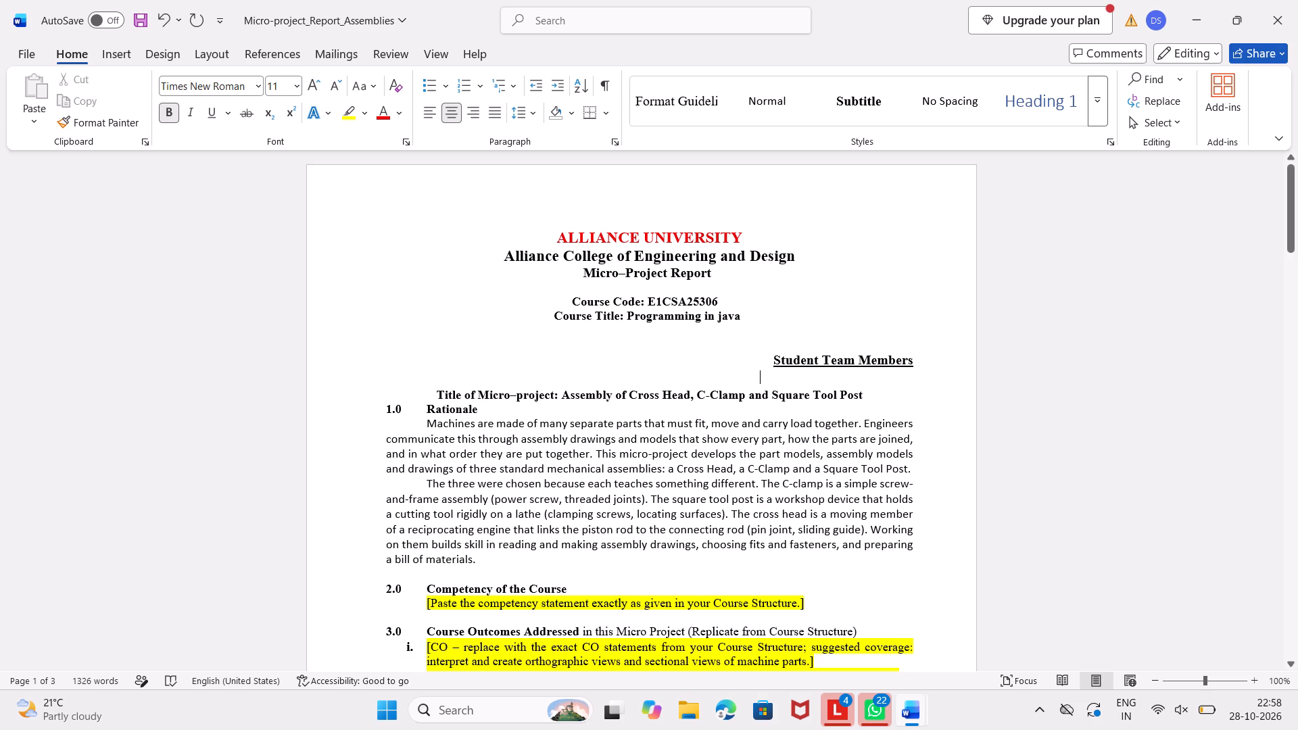
Shift the right-aligned Student Team Members heading back to the page centre.
left_click(769, 361)
key("BackSpace")
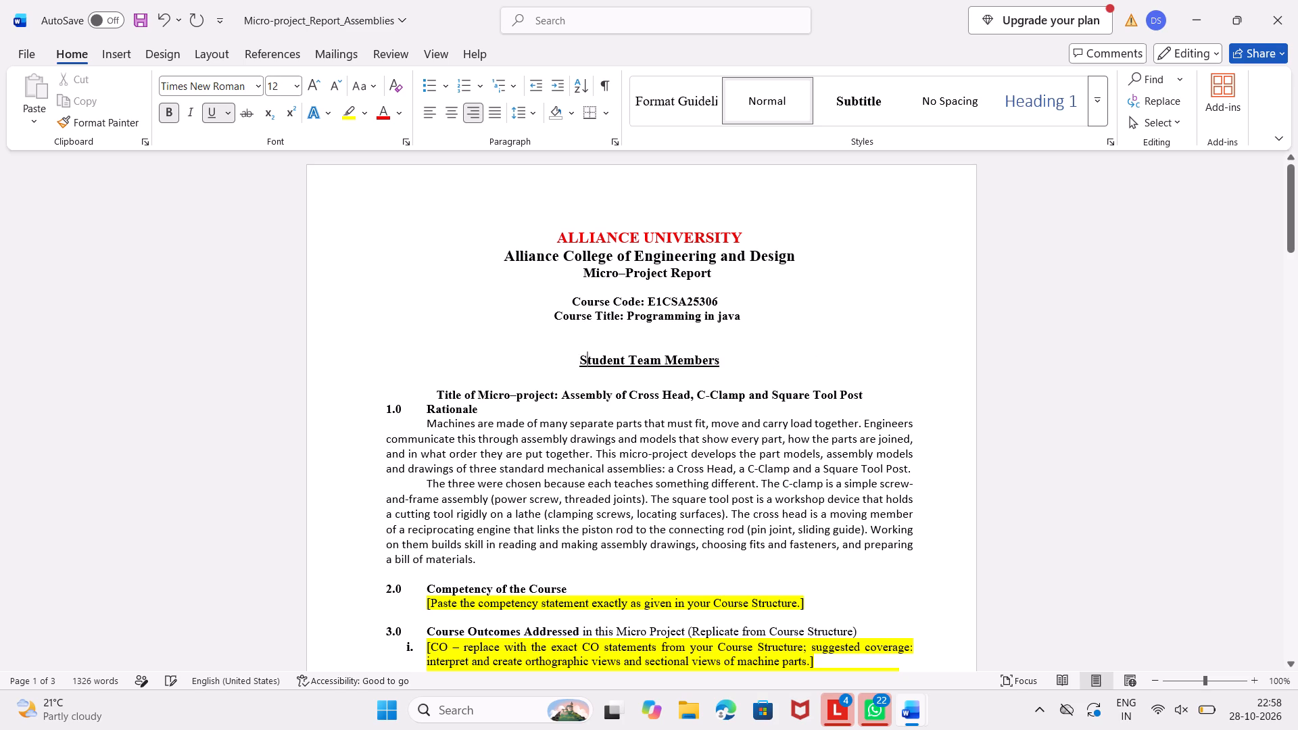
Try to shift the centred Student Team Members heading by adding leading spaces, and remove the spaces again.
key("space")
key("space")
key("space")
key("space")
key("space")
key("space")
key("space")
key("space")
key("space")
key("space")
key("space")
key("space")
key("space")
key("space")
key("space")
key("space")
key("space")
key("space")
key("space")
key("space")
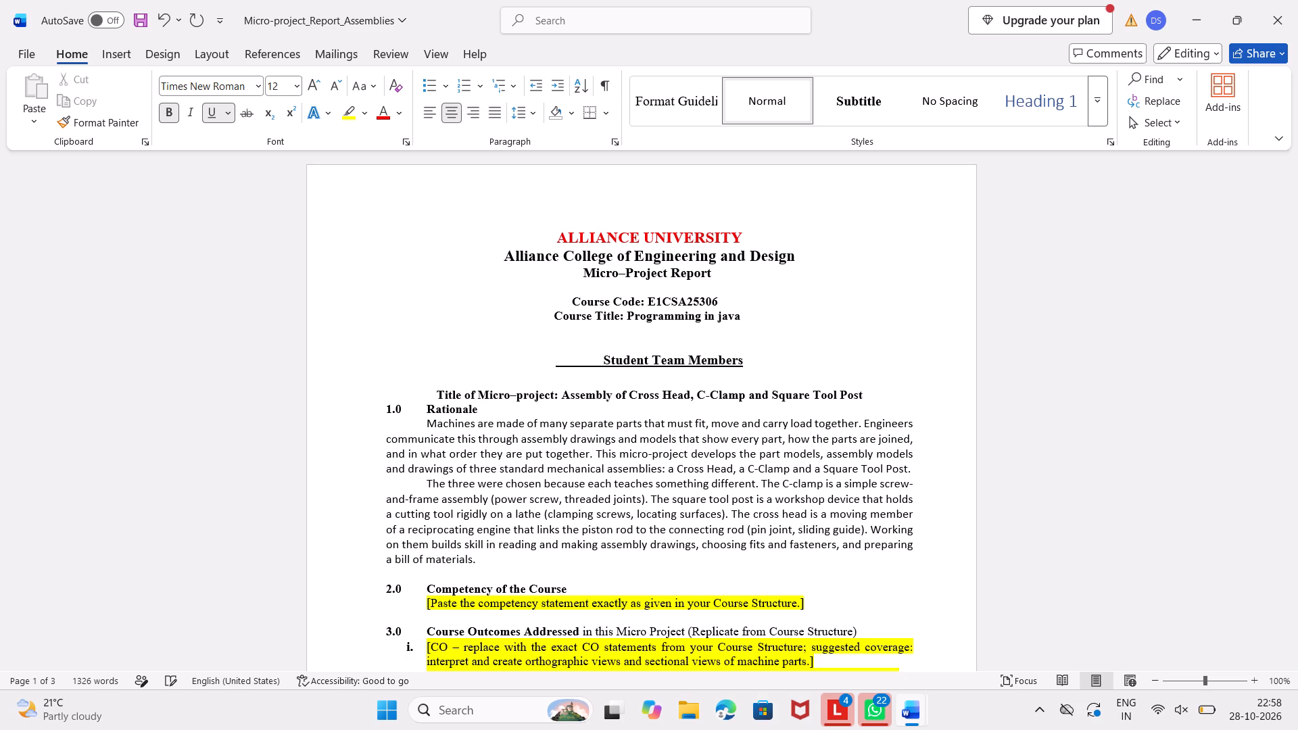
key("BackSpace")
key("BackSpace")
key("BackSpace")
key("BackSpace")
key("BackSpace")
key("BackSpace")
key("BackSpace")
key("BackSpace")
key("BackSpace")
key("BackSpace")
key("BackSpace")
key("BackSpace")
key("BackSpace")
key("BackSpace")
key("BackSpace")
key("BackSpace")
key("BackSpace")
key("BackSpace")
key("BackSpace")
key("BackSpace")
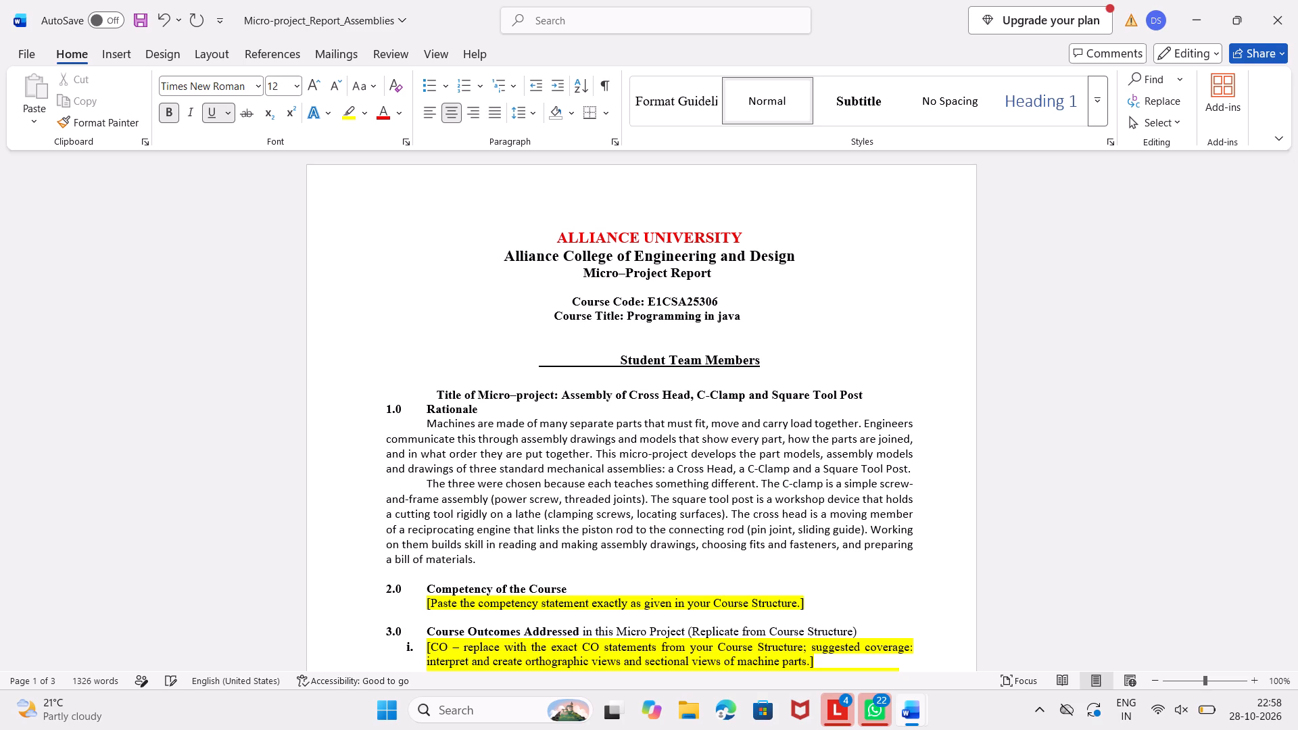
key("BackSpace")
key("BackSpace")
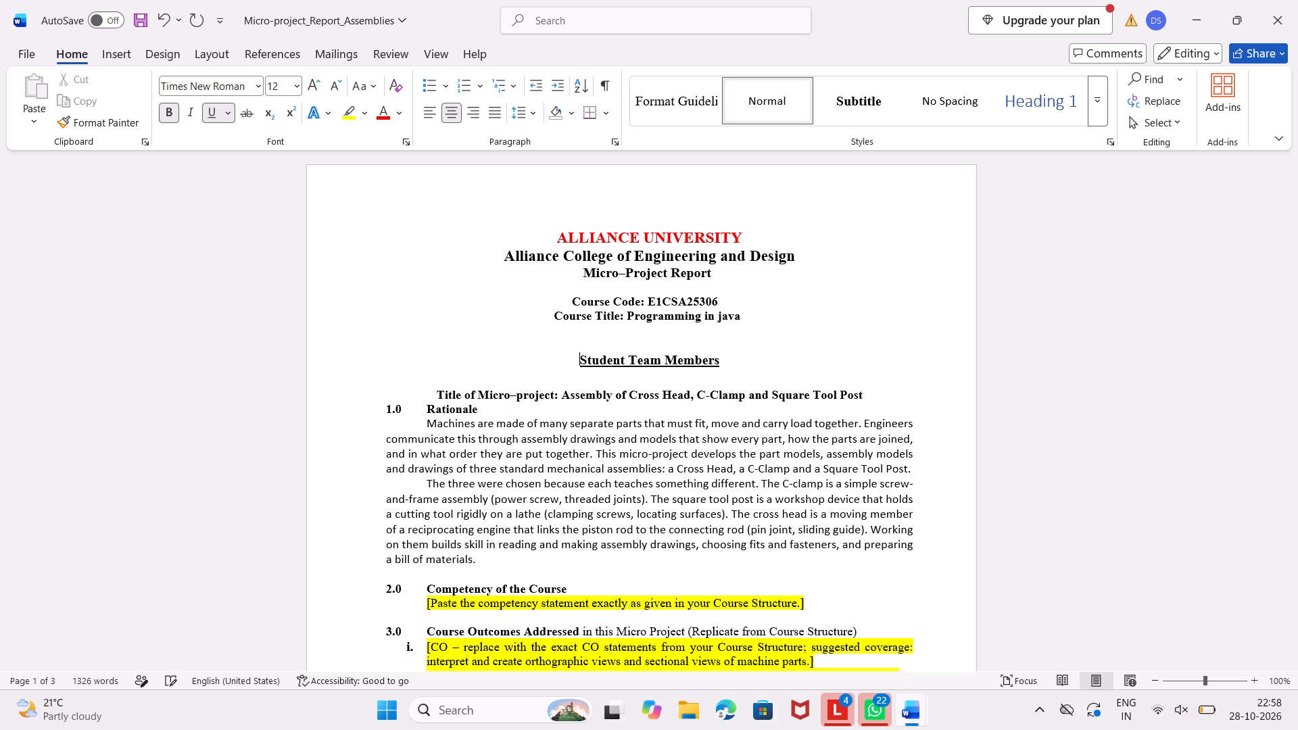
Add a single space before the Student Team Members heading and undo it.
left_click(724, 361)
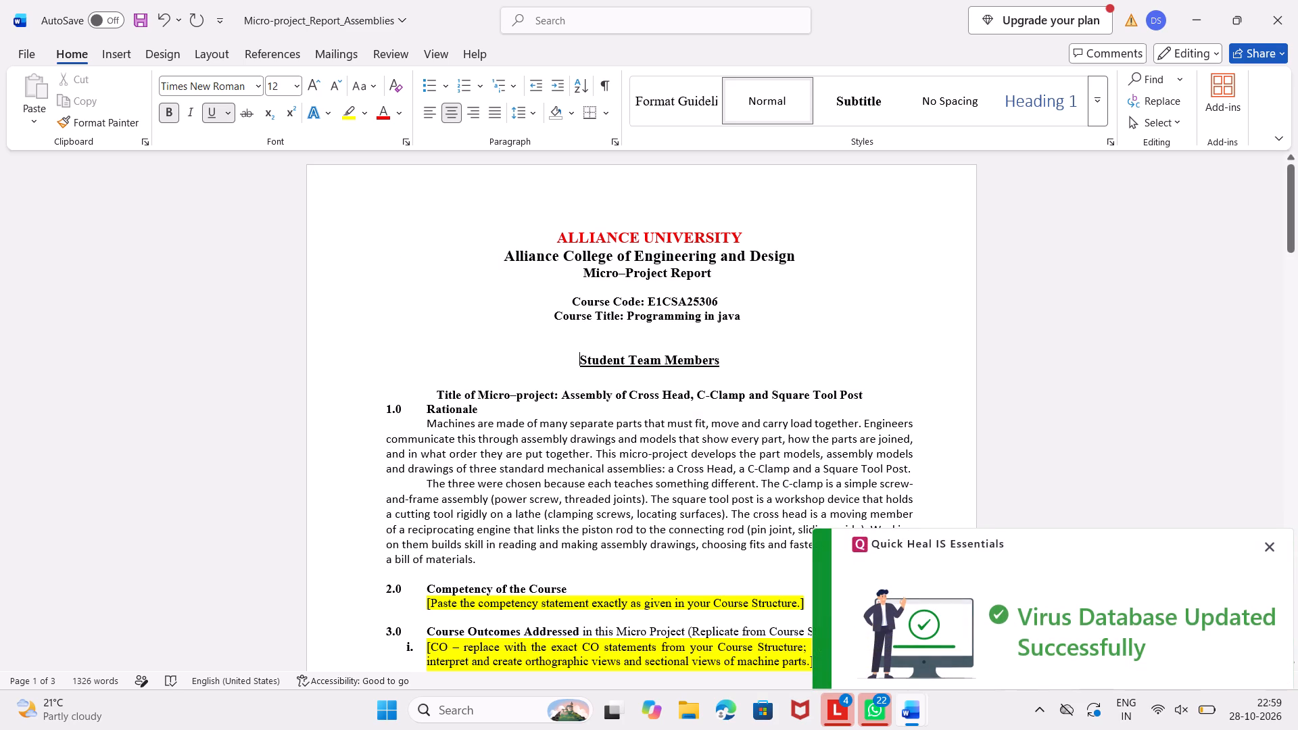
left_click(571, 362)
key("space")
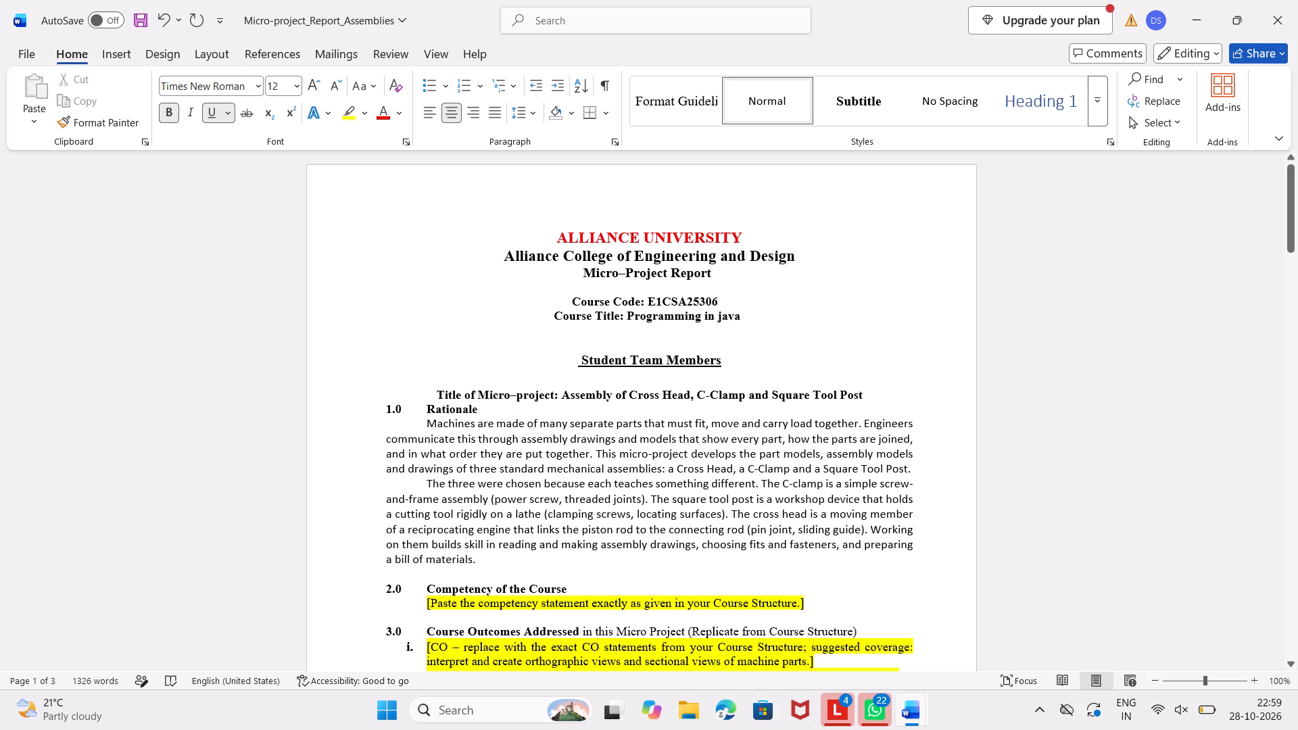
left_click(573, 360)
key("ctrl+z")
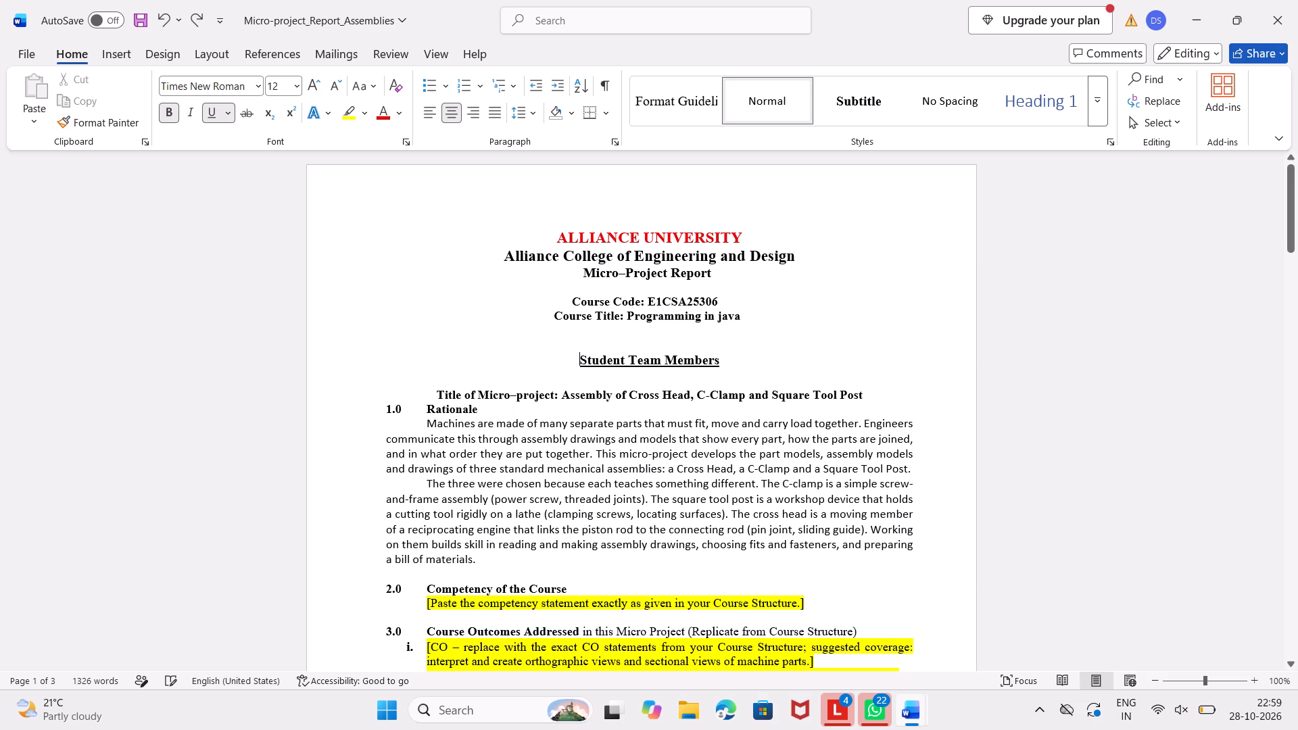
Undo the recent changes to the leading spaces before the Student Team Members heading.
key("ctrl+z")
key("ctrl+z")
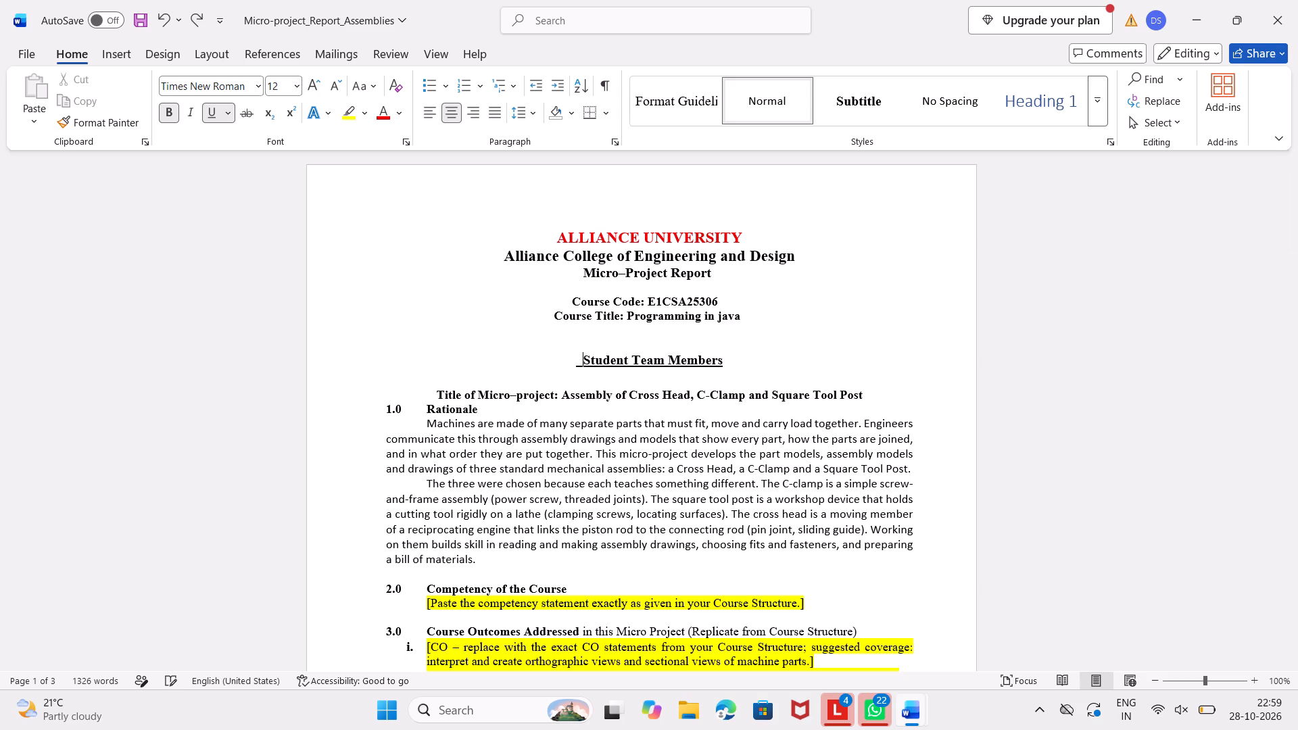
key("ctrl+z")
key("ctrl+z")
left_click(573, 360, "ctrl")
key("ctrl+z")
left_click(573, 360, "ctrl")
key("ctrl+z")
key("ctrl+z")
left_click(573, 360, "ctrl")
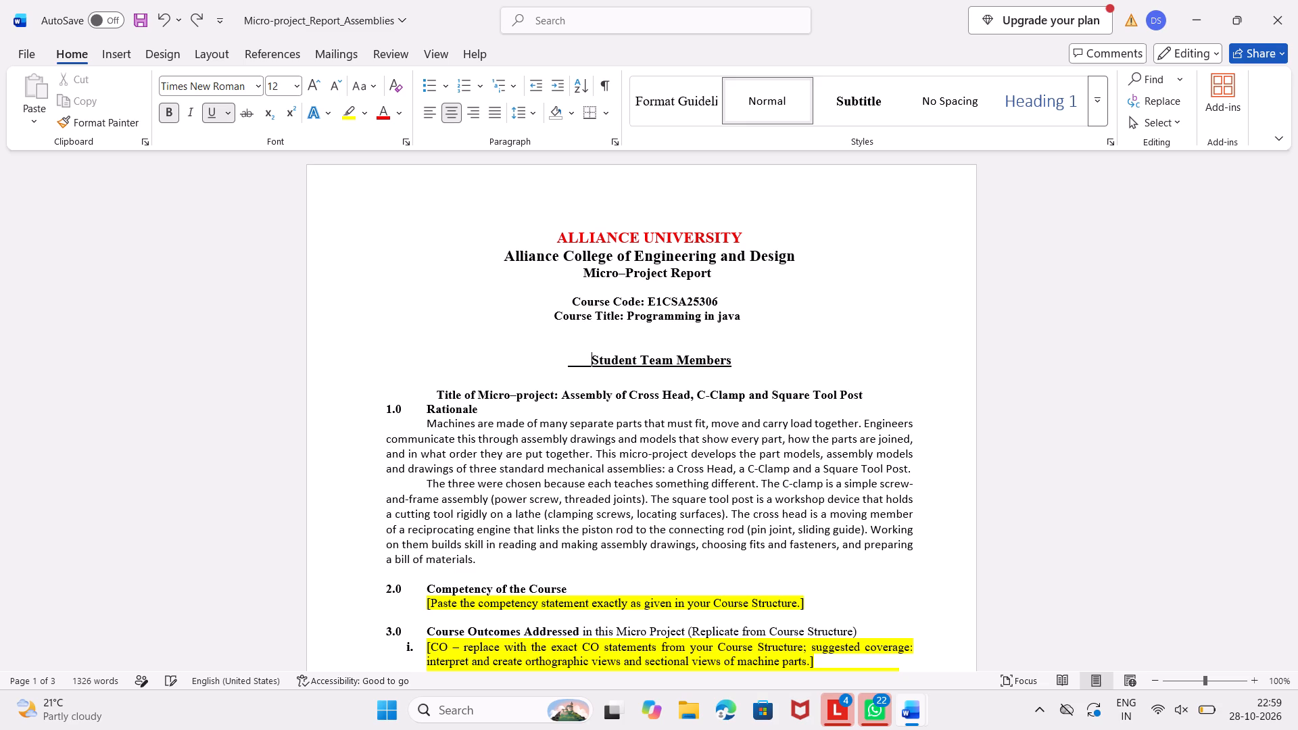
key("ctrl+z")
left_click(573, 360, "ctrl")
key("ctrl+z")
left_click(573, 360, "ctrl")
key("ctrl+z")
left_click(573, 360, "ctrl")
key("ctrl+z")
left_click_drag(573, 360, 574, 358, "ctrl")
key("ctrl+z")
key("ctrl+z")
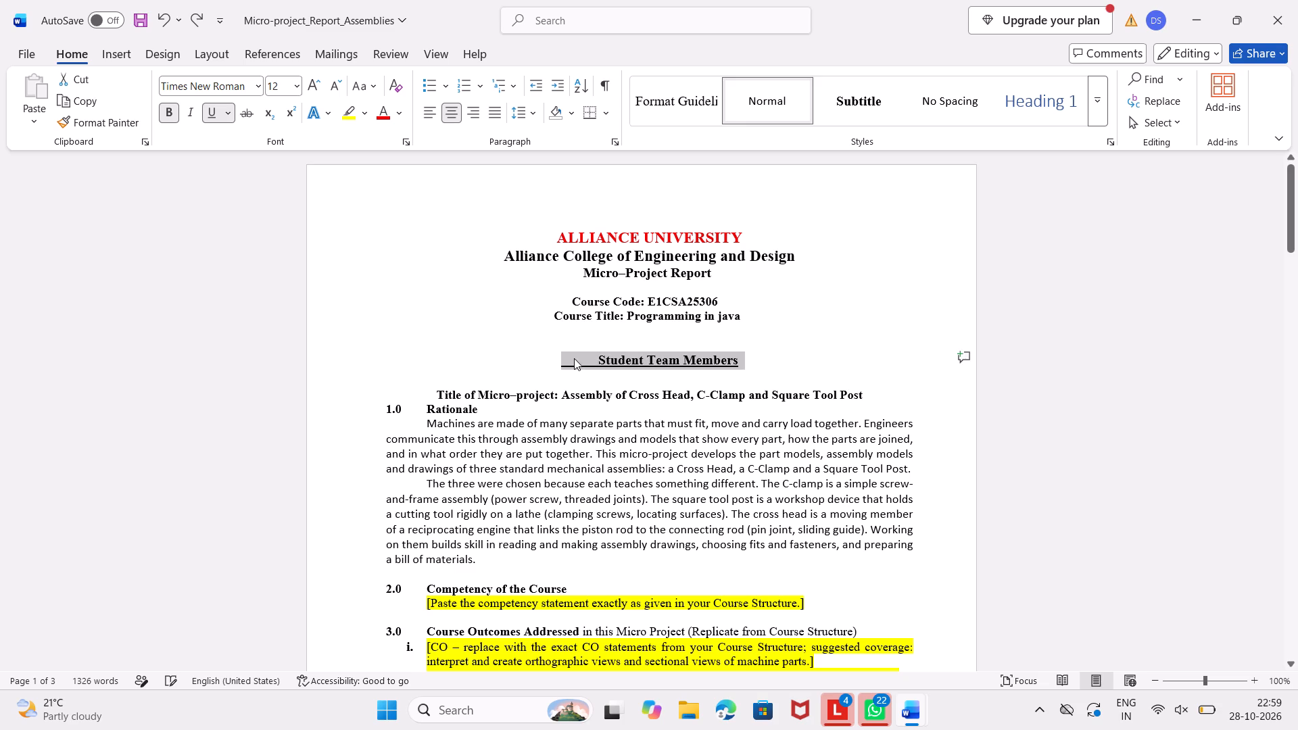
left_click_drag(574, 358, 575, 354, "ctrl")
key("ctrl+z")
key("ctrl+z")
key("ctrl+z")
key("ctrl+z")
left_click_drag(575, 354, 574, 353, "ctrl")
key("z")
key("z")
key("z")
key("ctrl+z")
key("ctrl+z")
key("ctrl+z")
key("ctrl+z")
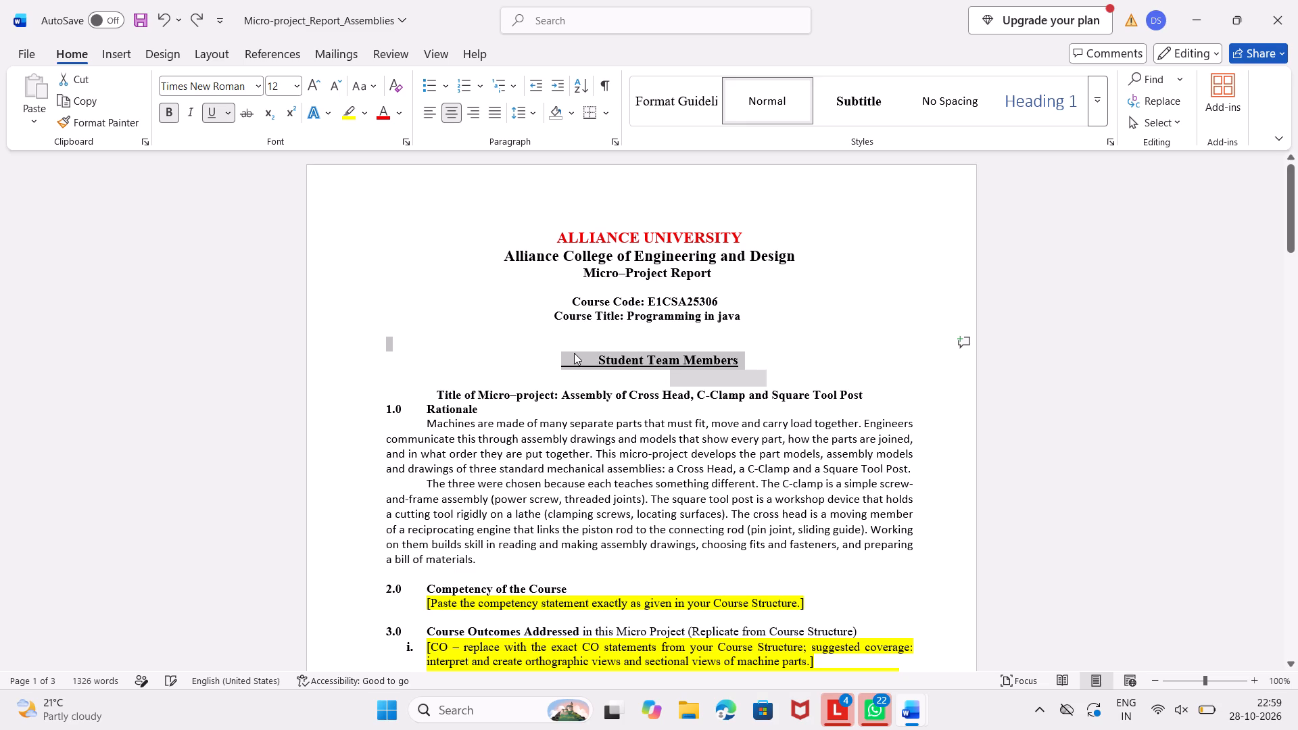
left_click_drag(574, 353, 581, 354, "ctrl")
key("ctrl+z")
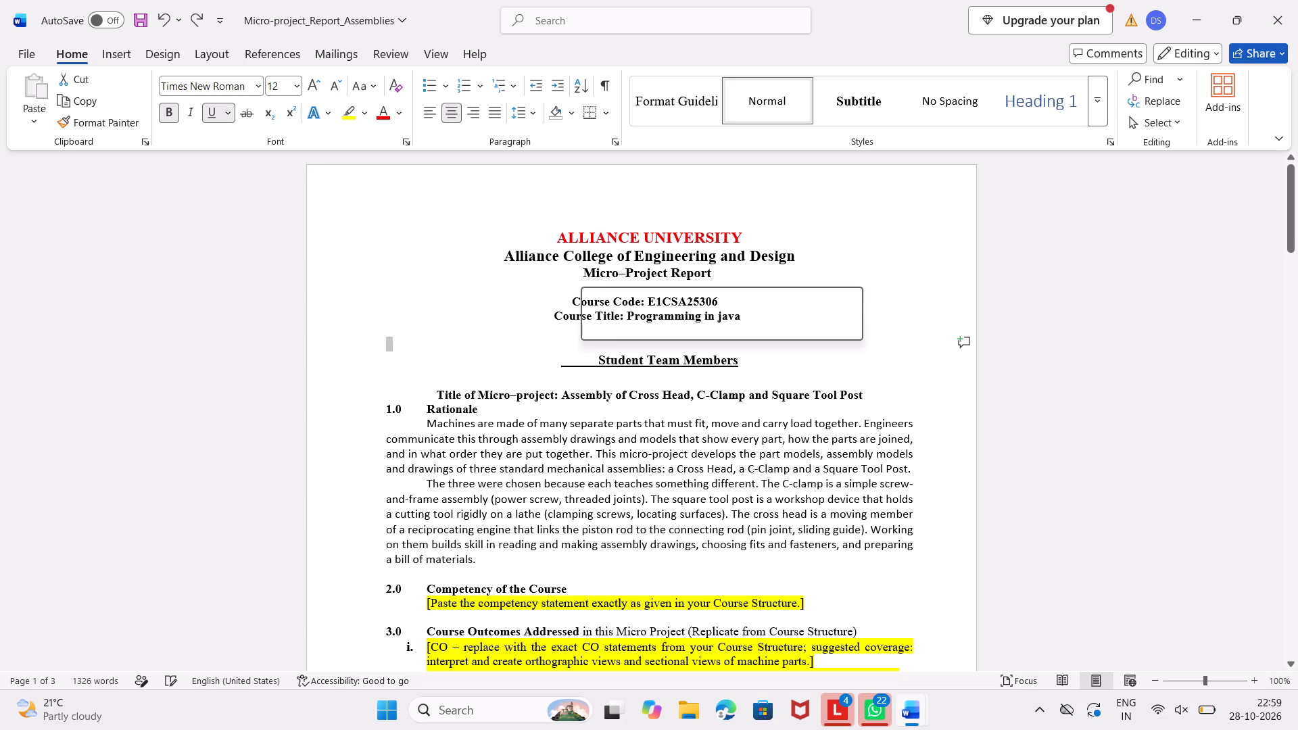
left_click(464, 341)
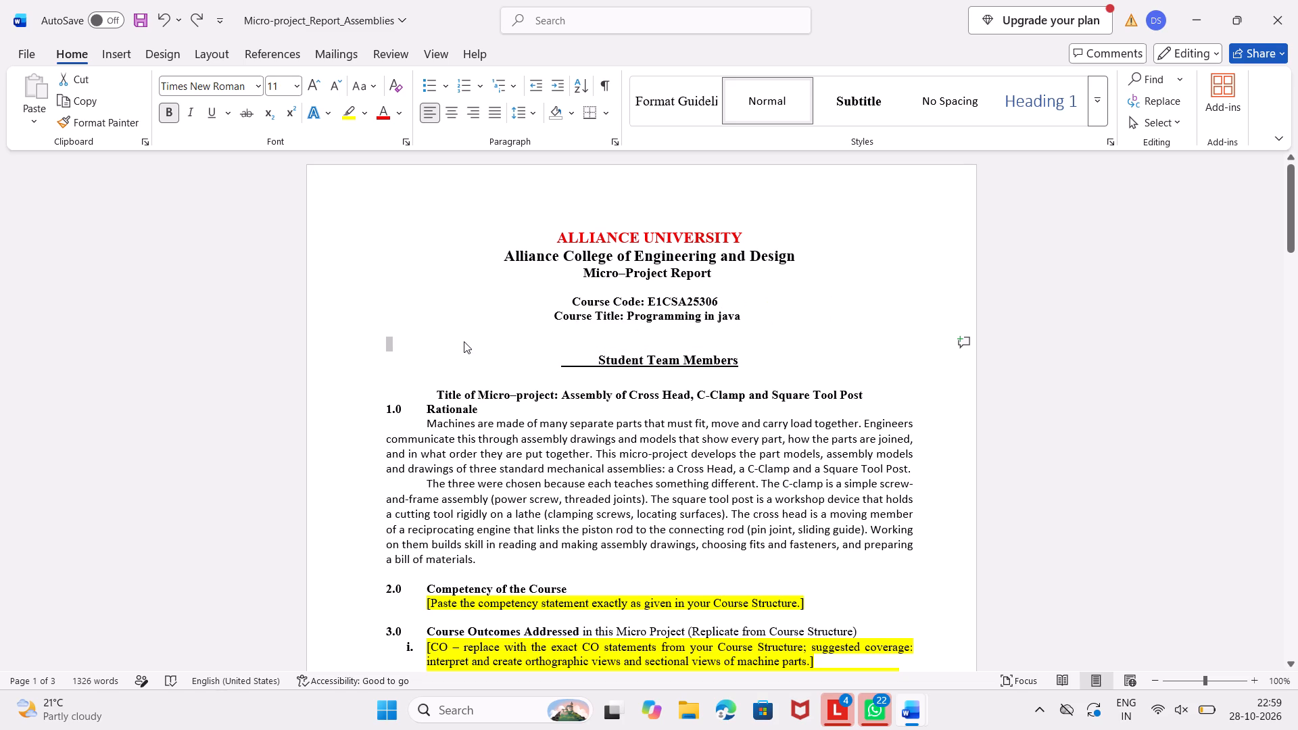
Remove the leading spaces and blank lines before the Student Team Members heading so it sits directly below the Course Title line.
left_click(558, 367)
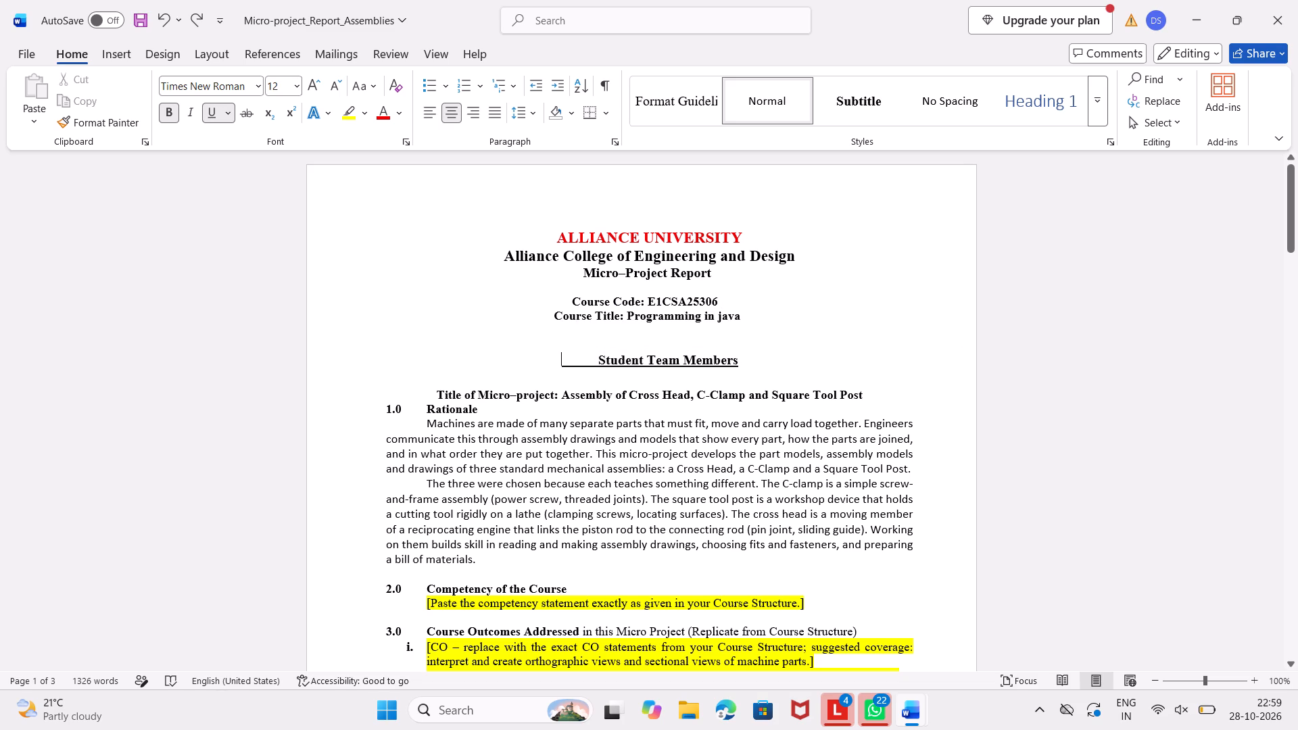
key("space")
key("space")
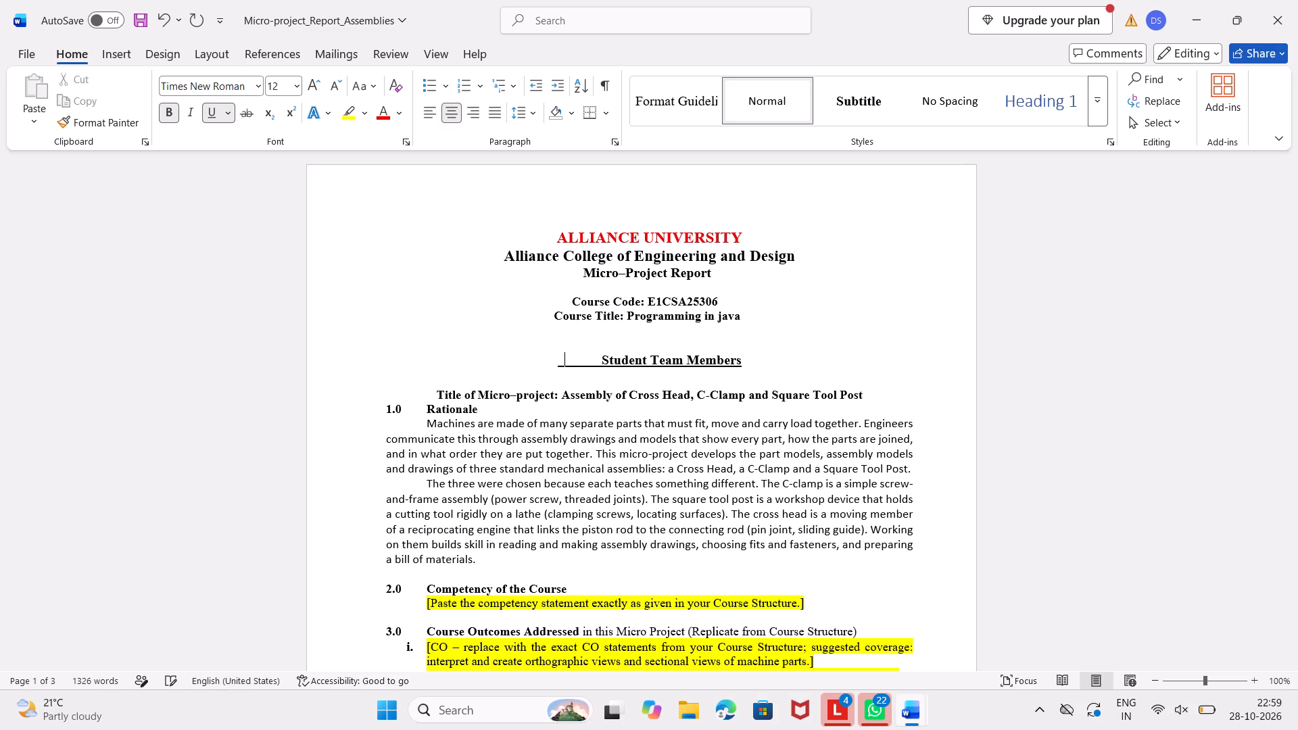
key("BackSpace")
key("BackSpace")
key("BackSpace")
key("BackSpace")
key("BackSpace")
key("BackSpace")
key("BackSpace")
key("BackSpace")
key("BackSpace")
key("BackSpace")
key("BackSpace")
key("BackSpace")
key("BackSpace")
key("BackSpace")
key("BackSpace")
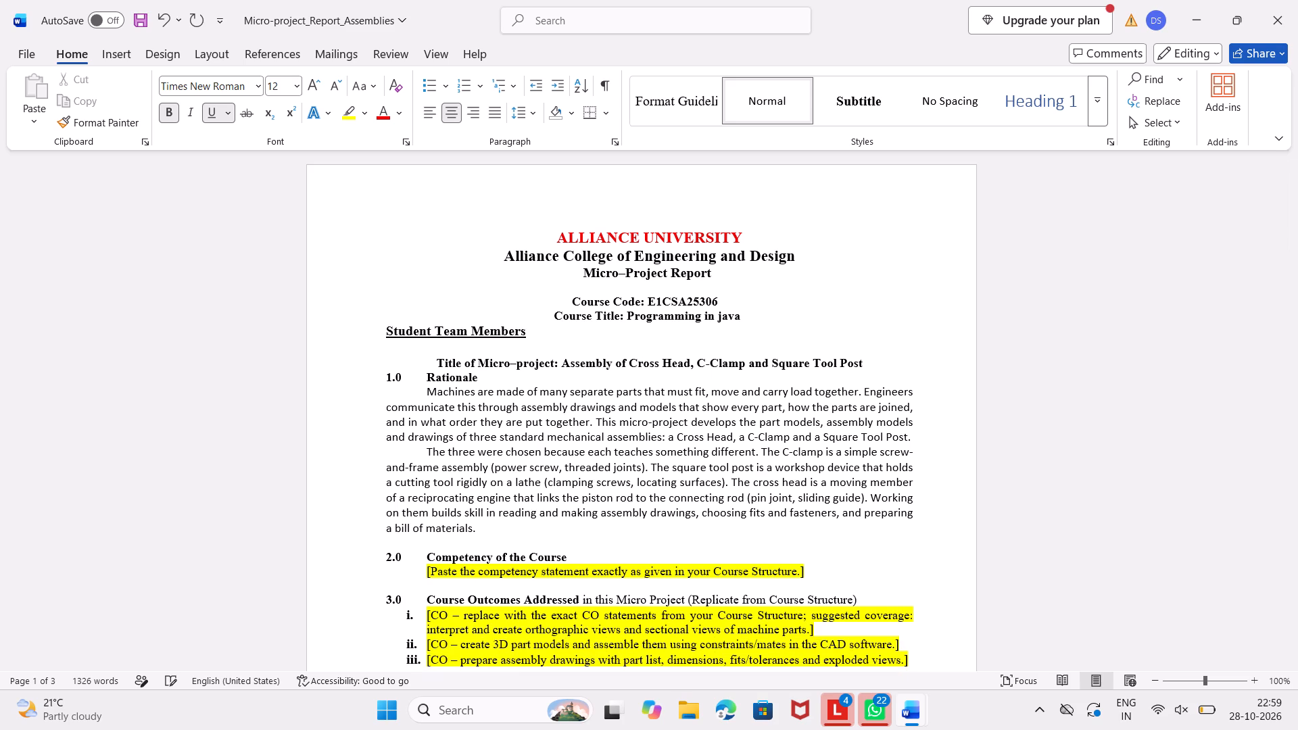
Delete the Student Team Members heading below the Course Title line.
left_click(385, 333)
left_click_drag(385, 333, 558, 328)
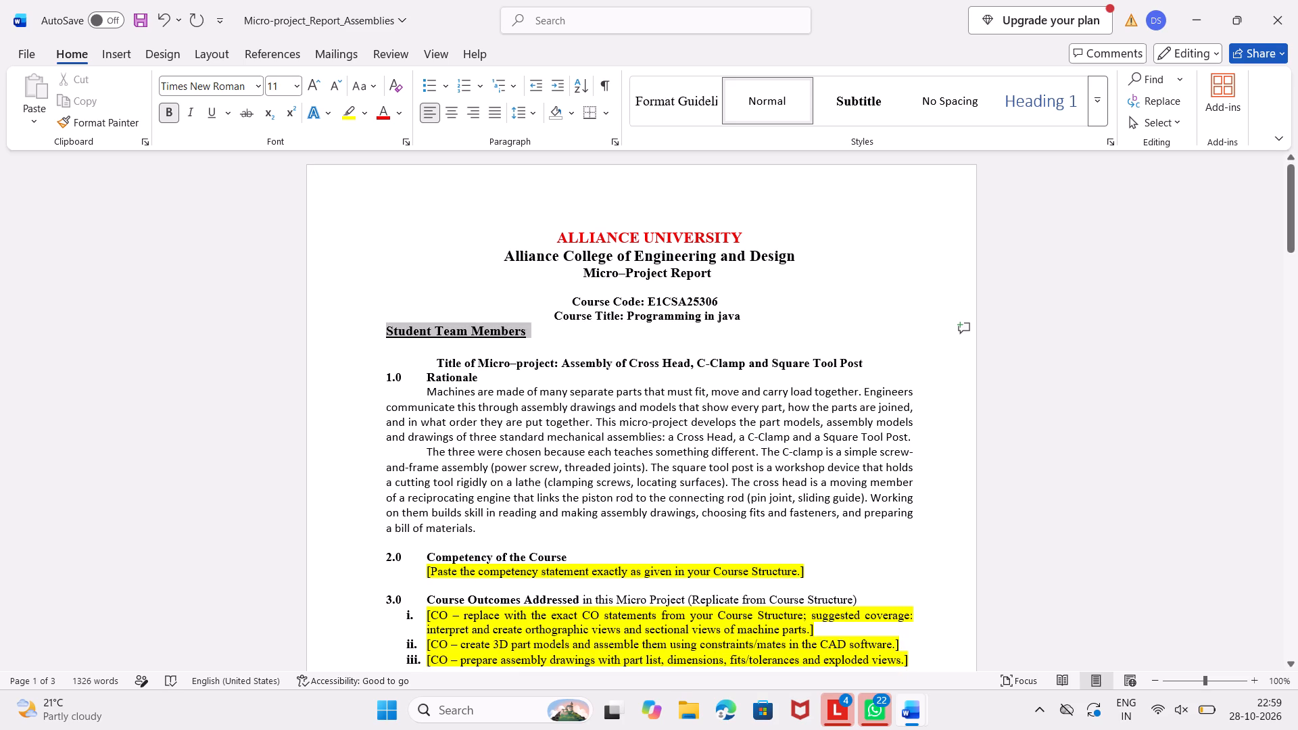
left_click_drag(558, 328, 564, 328)
key("BackSpace")
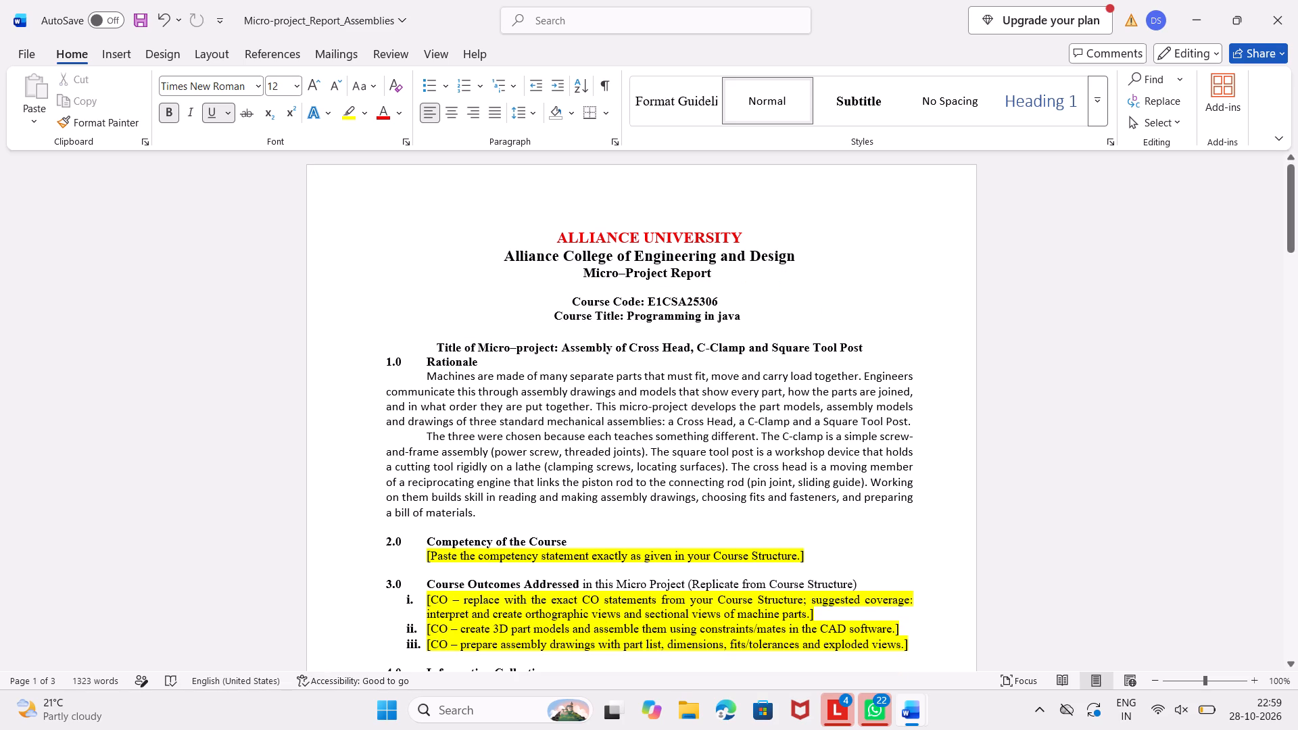
Add another centred line below the Course Title line and enter the heading Student Team Members after a run of leading spaces.
left_click(704, 332)
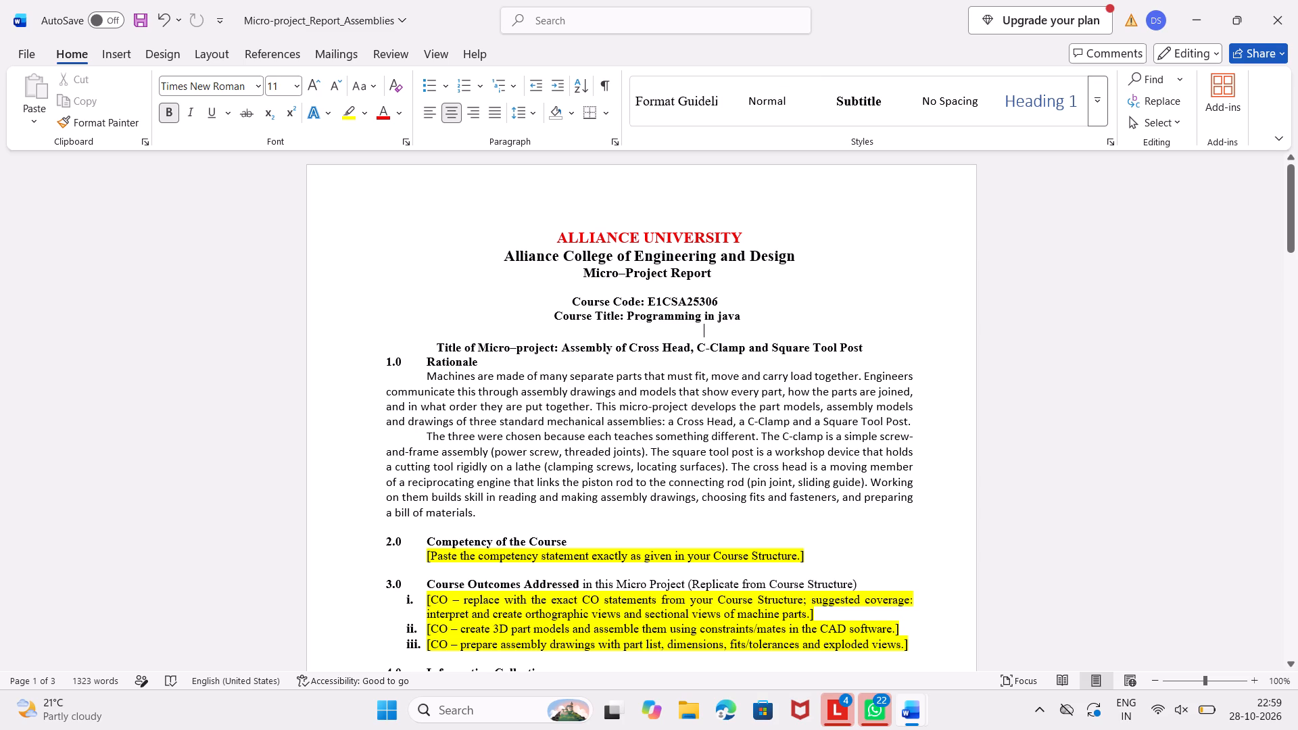
key("Return")
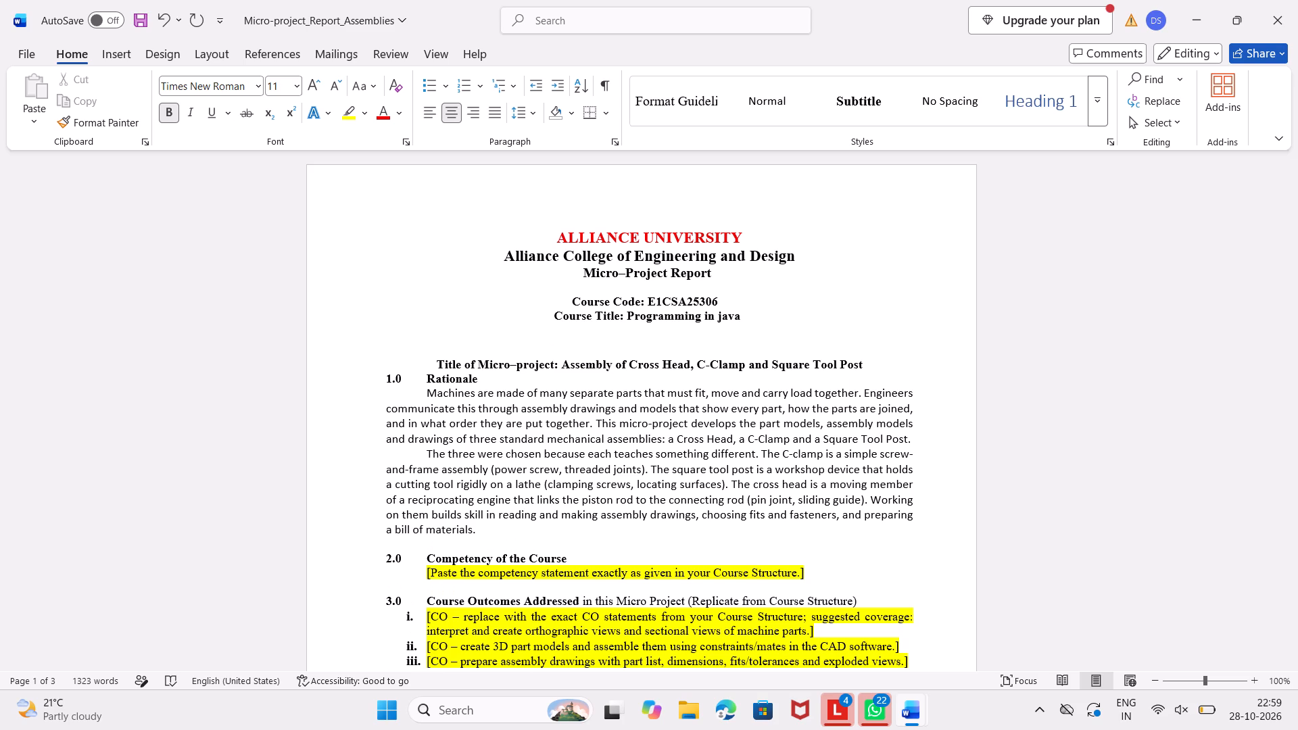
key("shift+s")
key("BackSpace")
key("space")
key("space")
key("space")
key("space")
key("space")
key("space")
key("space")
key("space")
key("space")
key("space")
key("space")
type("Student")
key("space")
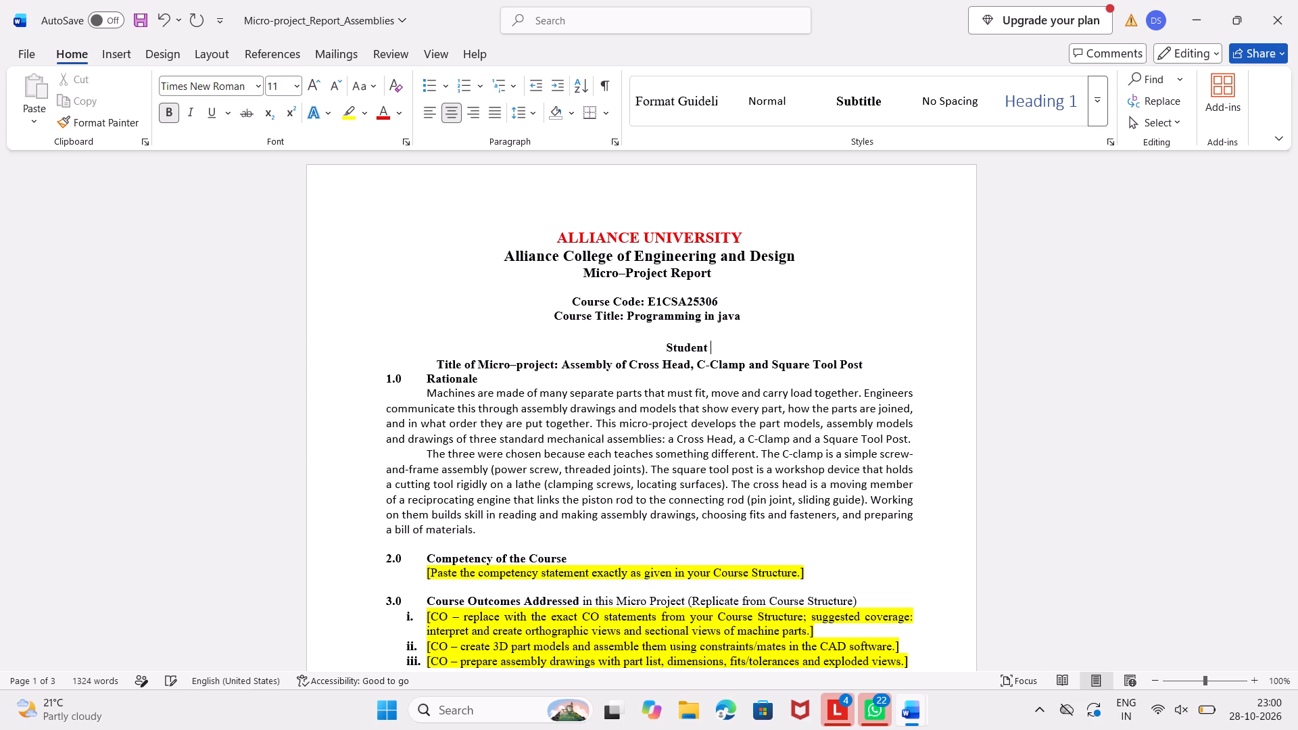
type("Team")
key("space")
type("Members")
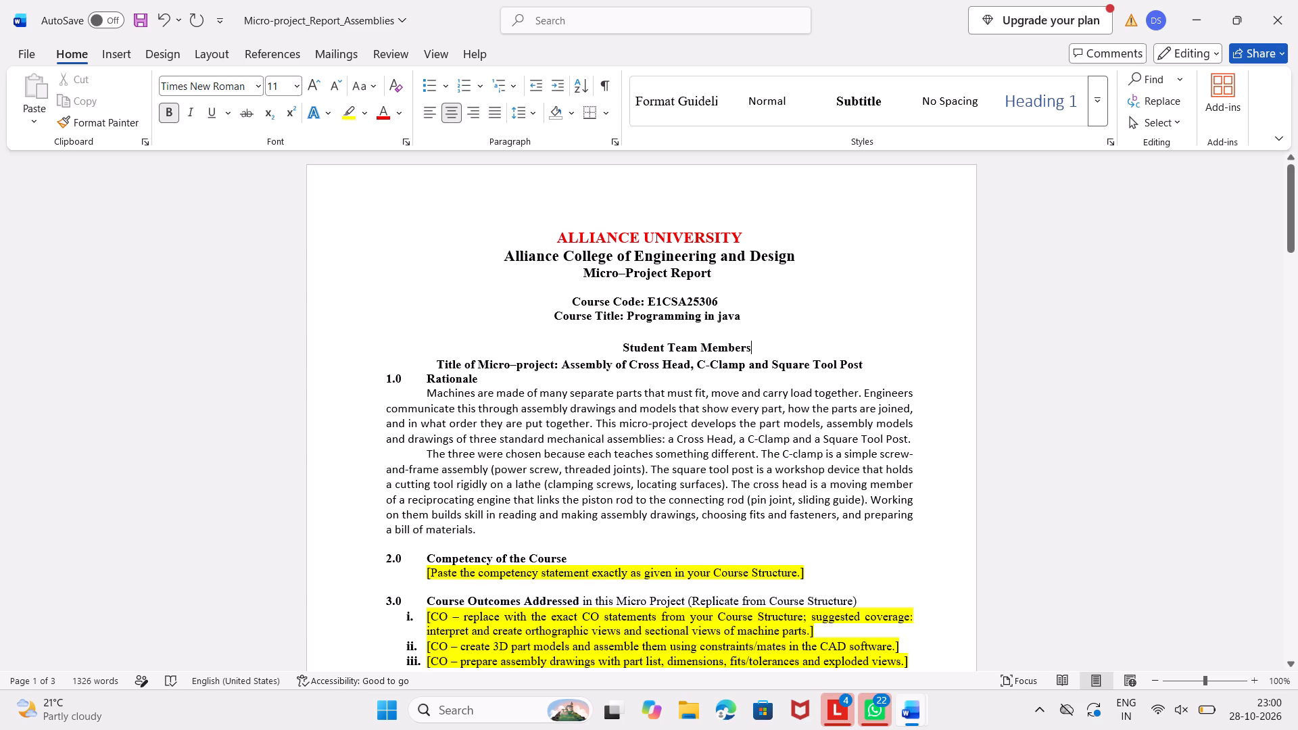
Underline the Student Team Members heading.
left_click_drag(621, 345, 744, 345)
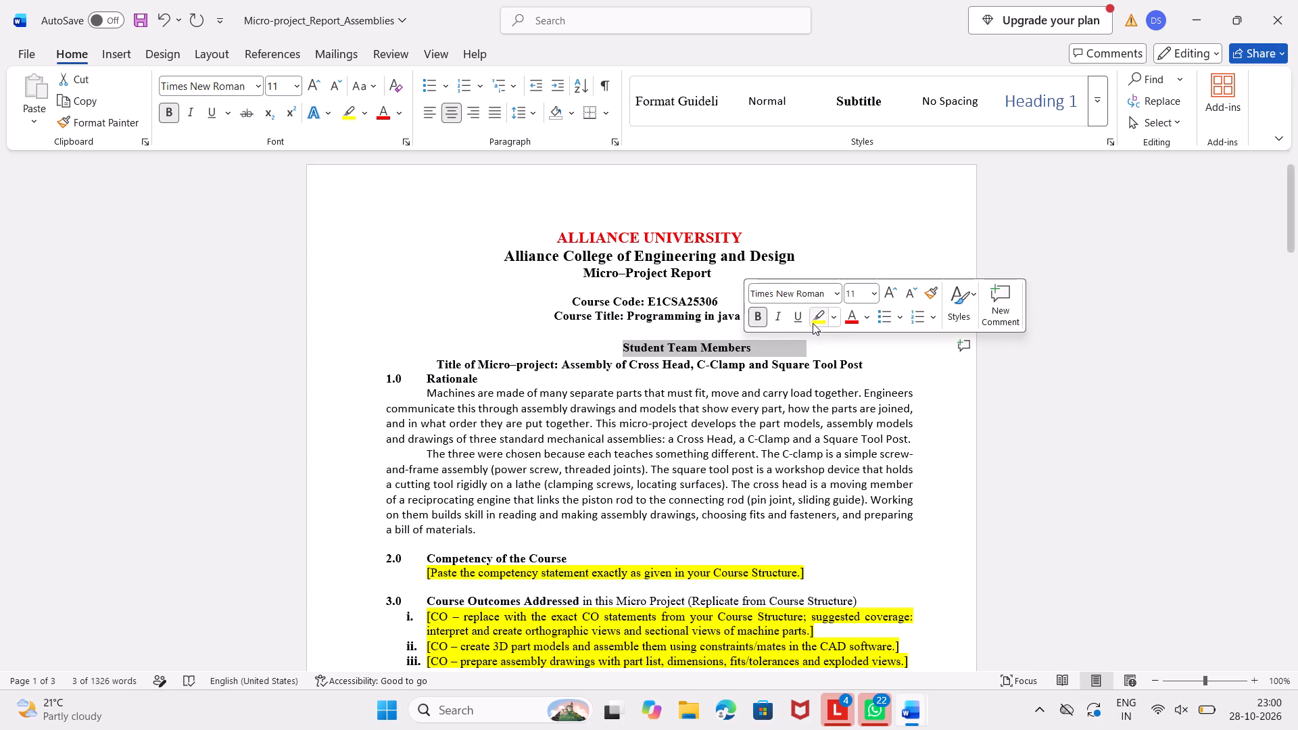
left_click(802, 318)
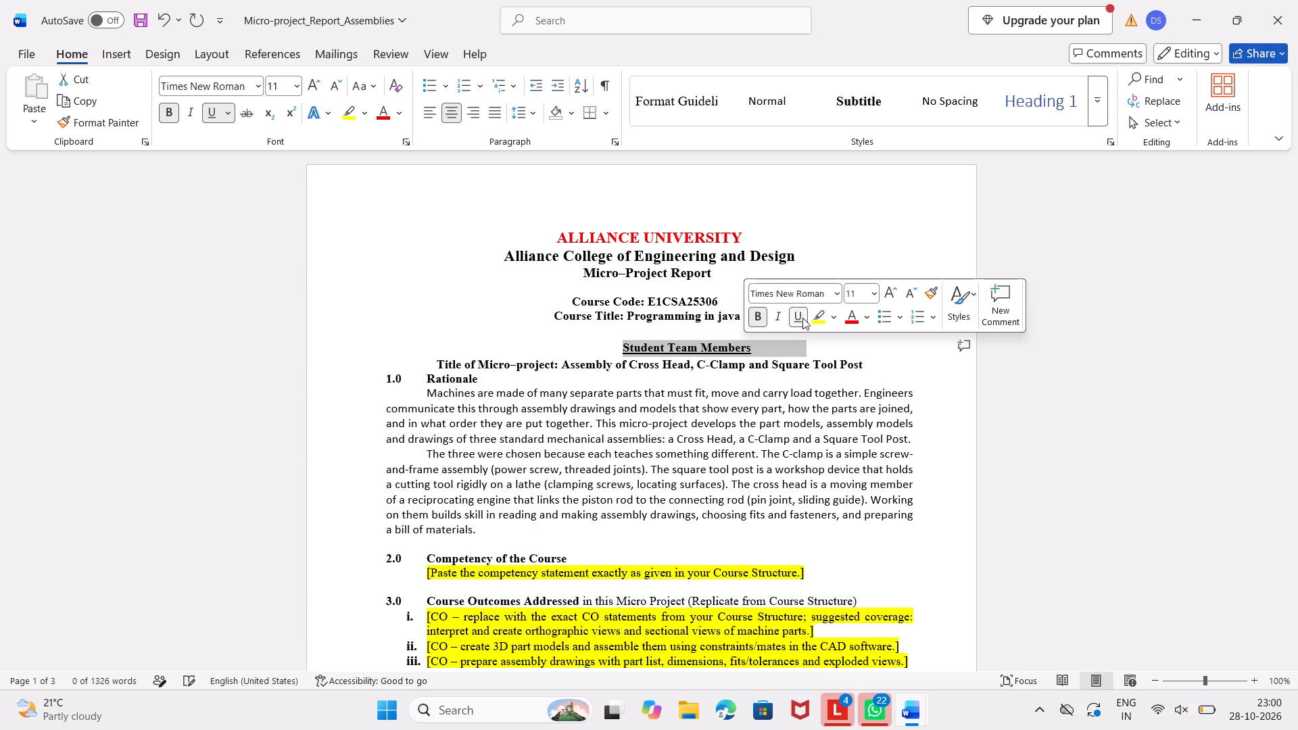
left_click(757, 344)
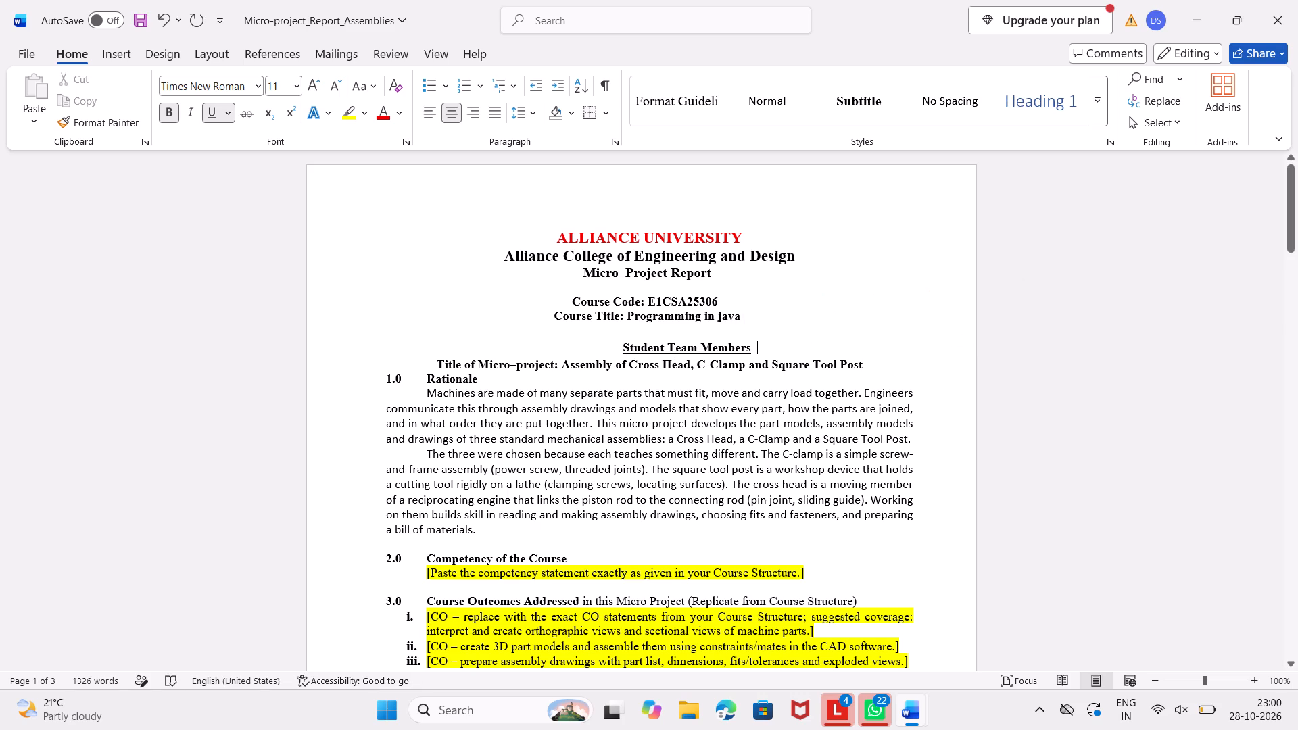
Increase the font size of the Student Team Members heading to 12.
left_click_drag(624, 347, 700, 350)
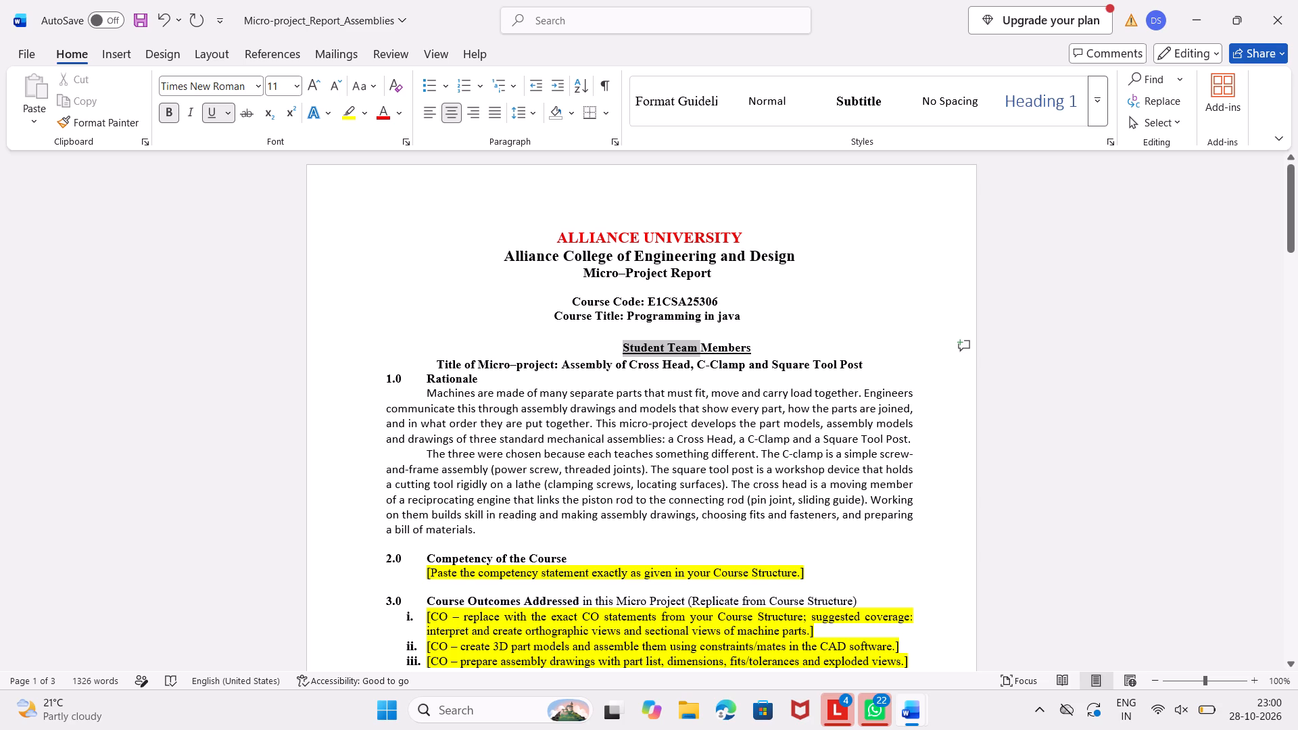
left_click_drag(700, 350, 746, 347)
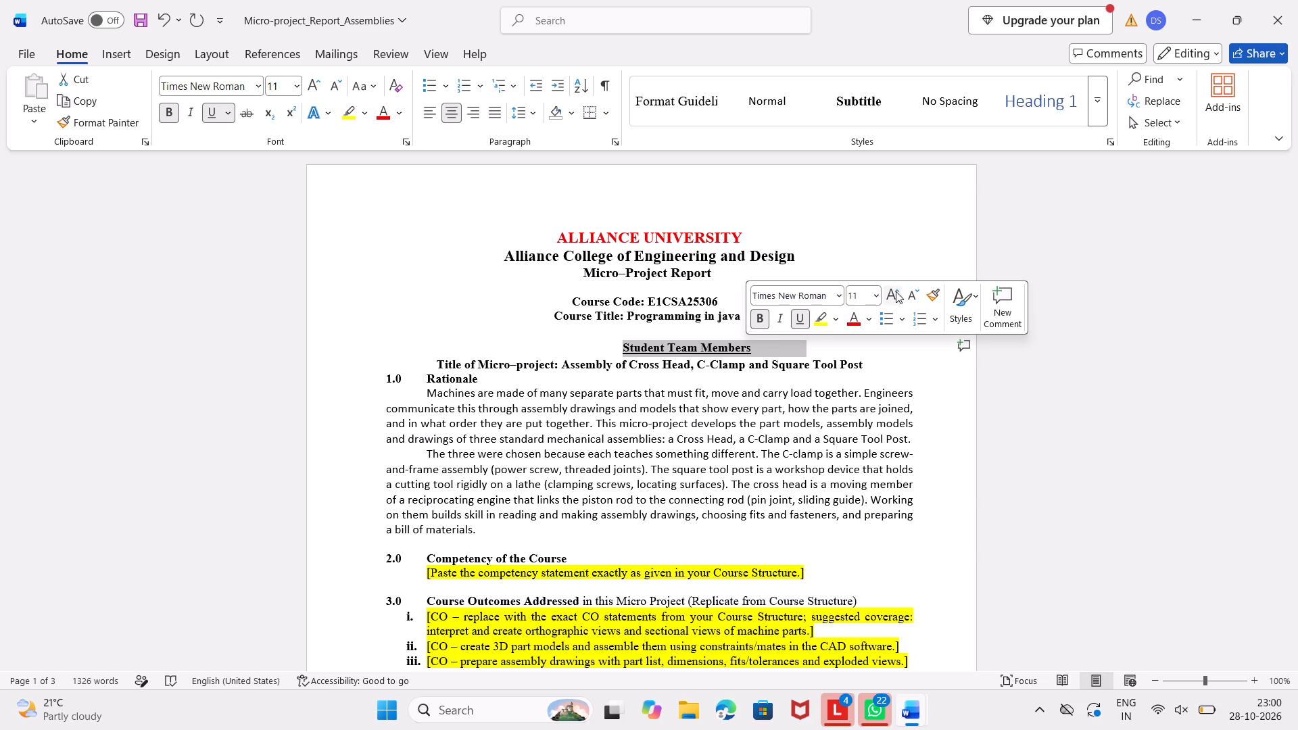
left_click(896, 291)
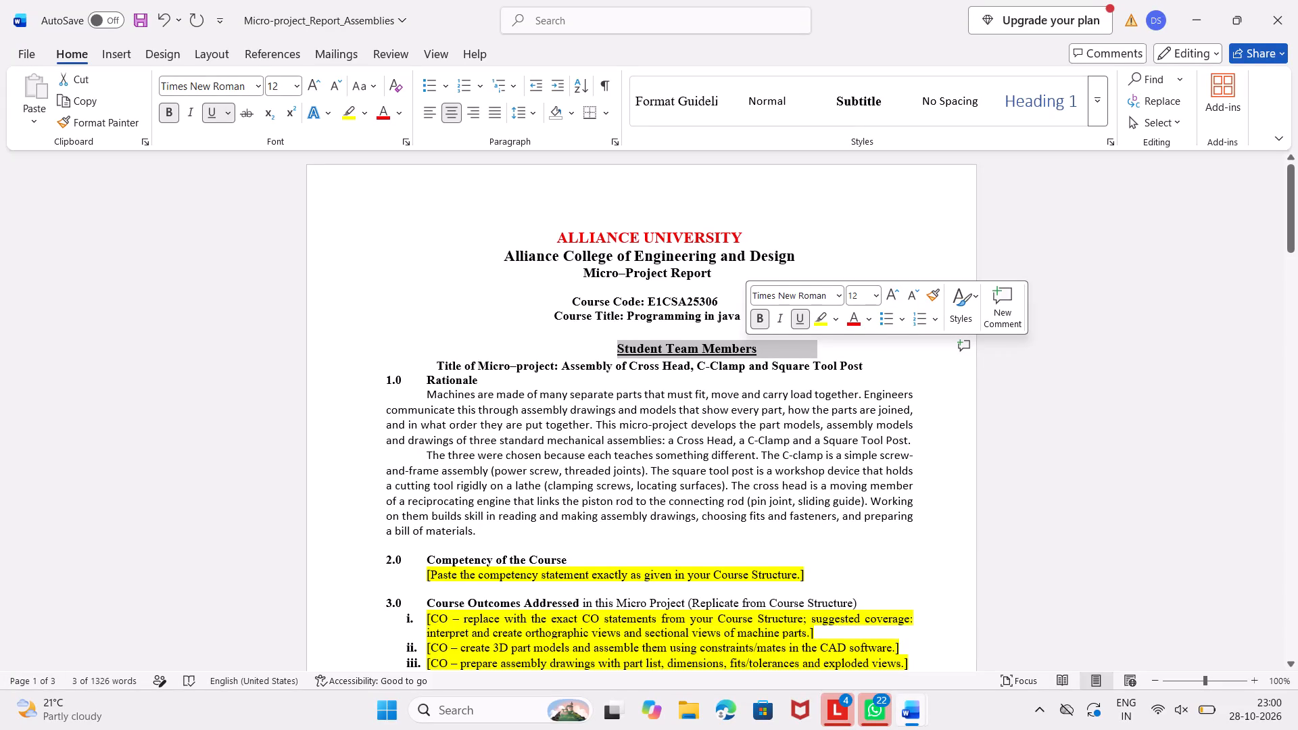
left_click(517, 333)
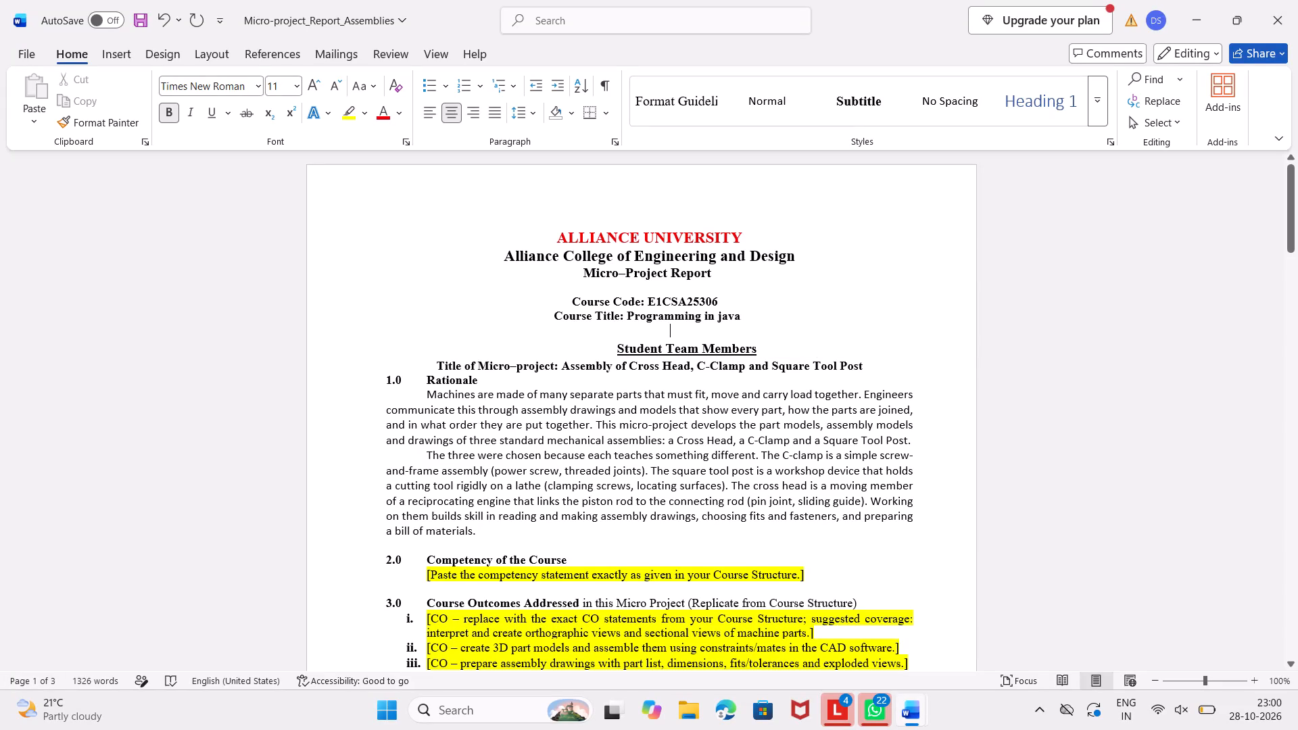
Enlarge the font of the Course Code and Course Title labels by one size each, leaving their values alone.
left_click_drag(570, 302, 634, 303)
left_click(780, 251)
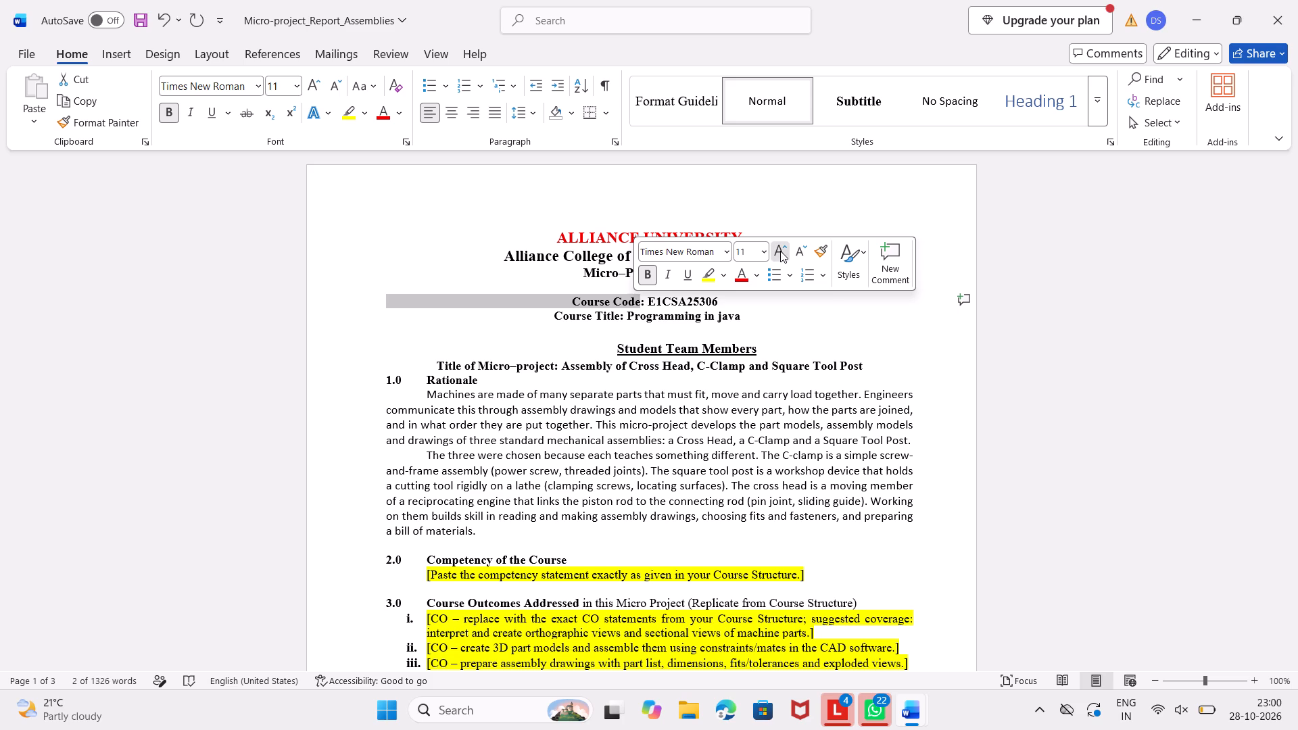
left_click_drag(552, 322, 617, 322)
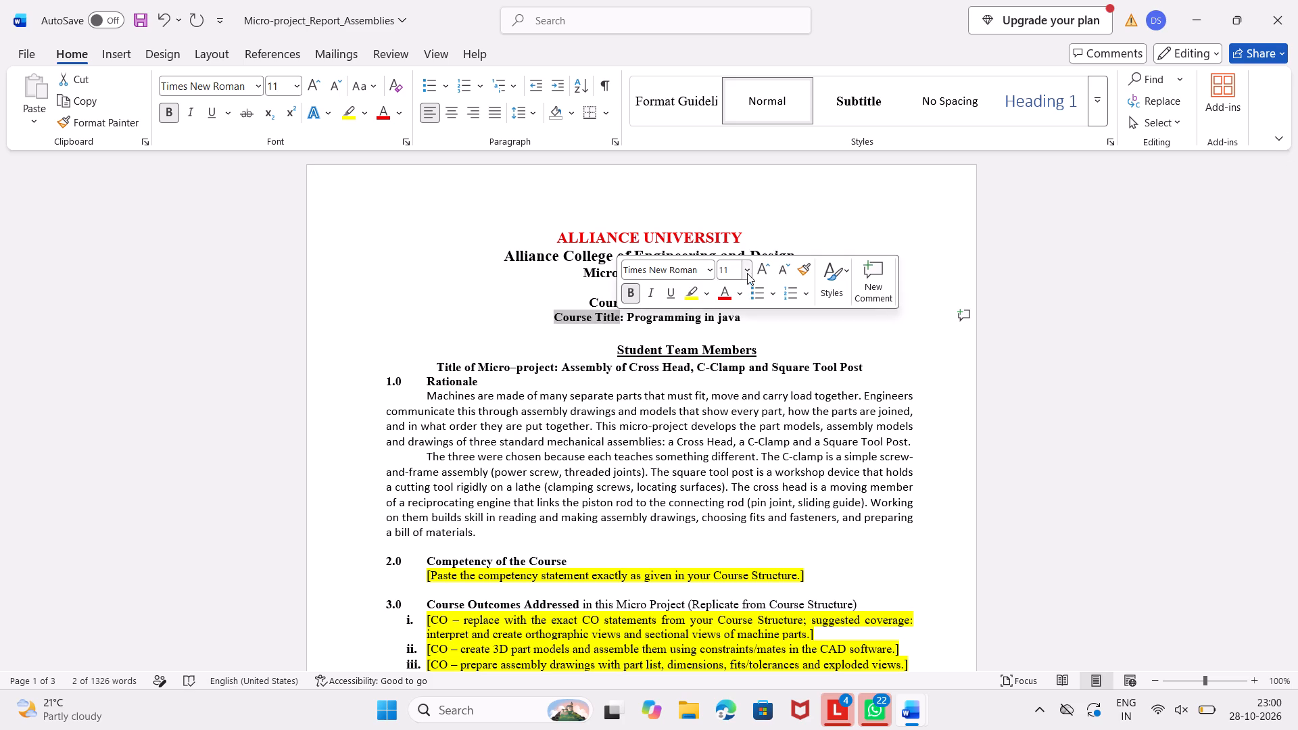
left_click(761, 273)
left_click(435, 317)
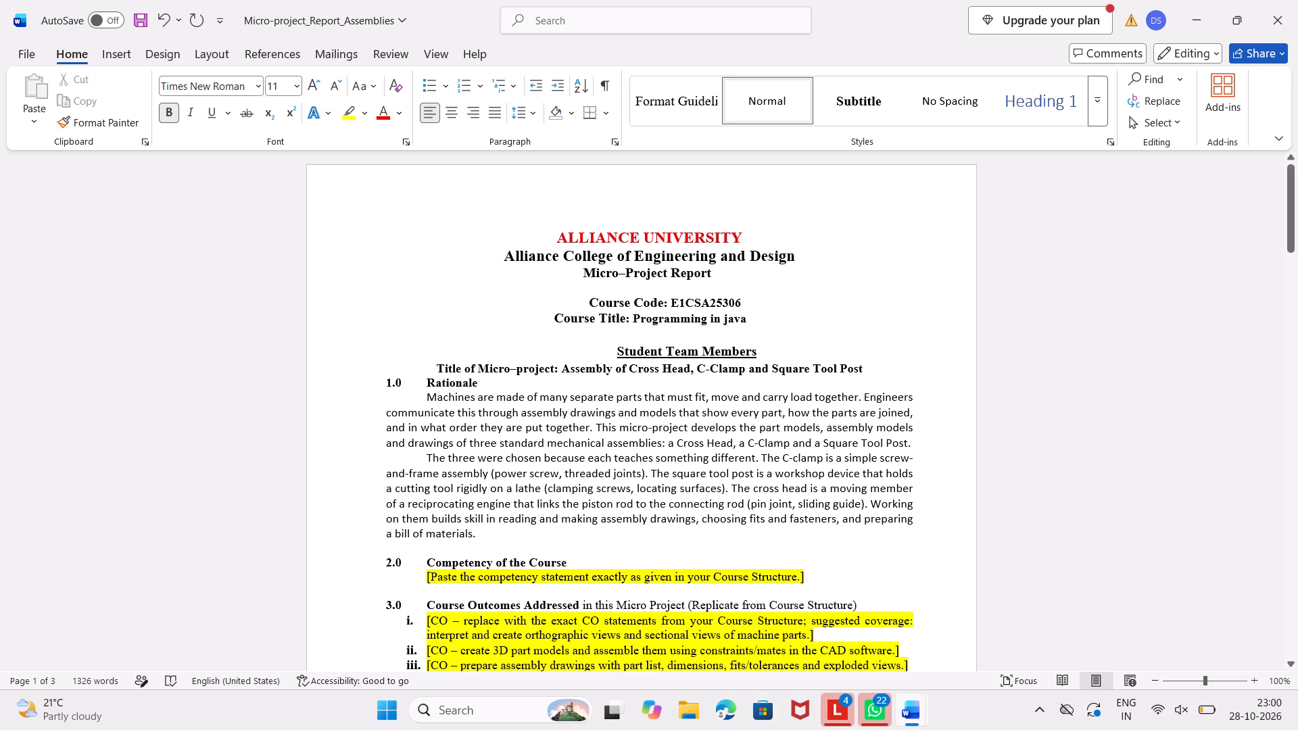
Insert a line below the Student Team Members heading and pad it with spaces until it lines up with the heading's start.
left_click(761, 350)
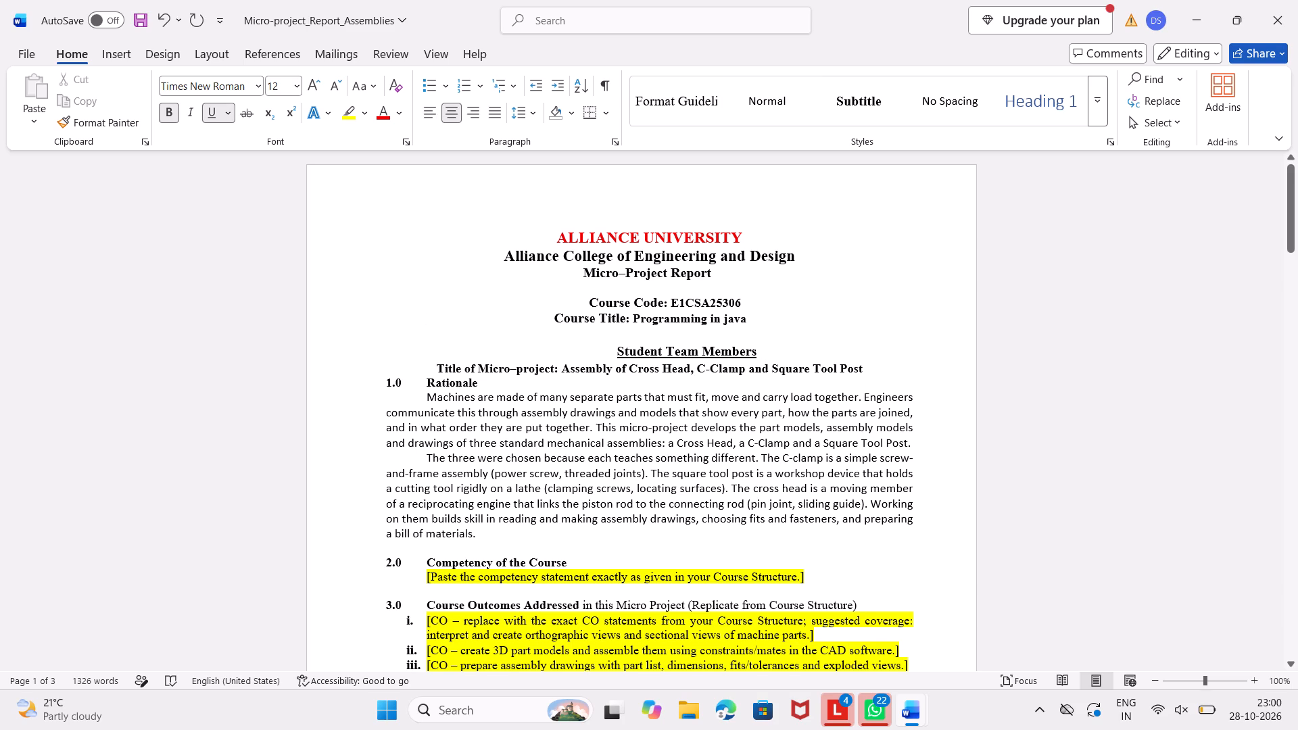
key("Return")
key("BackSpace")
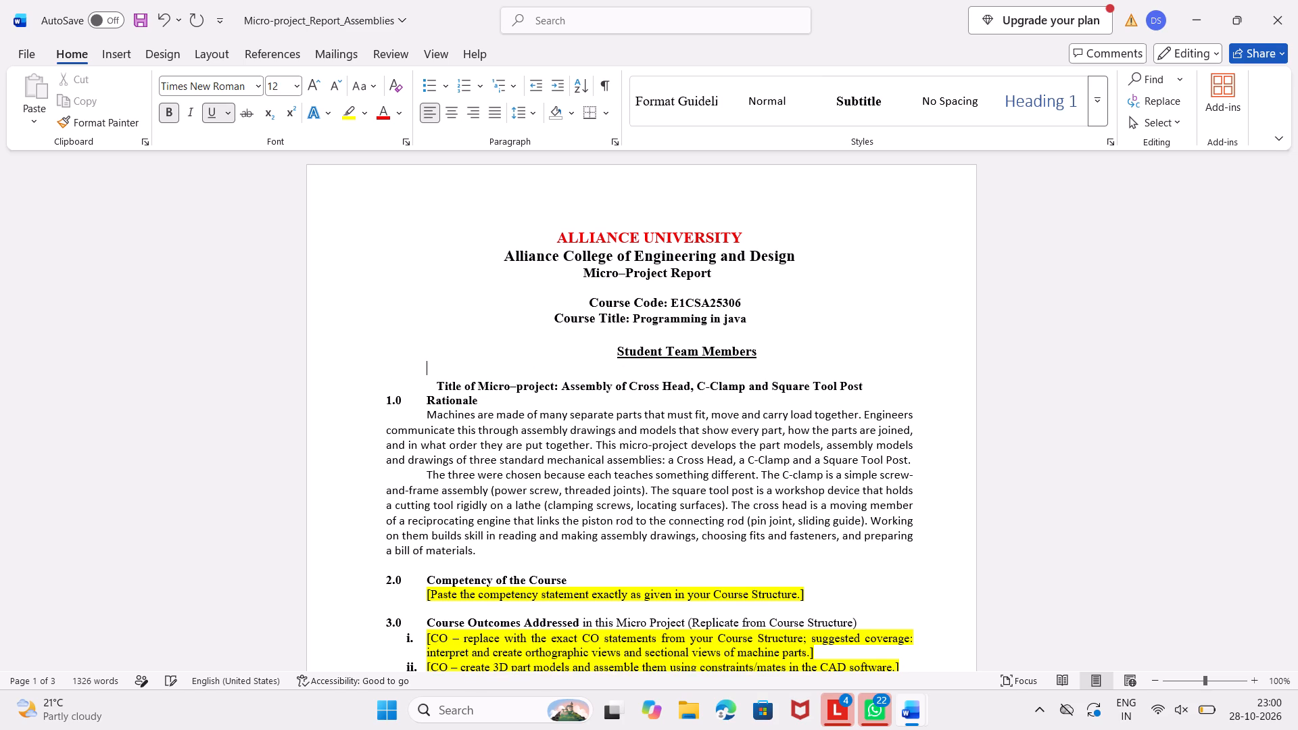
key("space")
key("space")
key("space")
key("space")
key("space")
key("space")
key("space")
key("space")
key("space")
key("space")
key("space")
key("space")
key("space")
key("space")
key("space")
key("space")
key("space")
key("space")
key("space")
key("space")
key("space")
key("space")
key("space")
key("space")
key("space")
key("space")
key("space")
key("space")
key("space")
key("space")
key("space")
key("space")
Start a numbered list below the Student Team Members heading with ARYA as item 1.
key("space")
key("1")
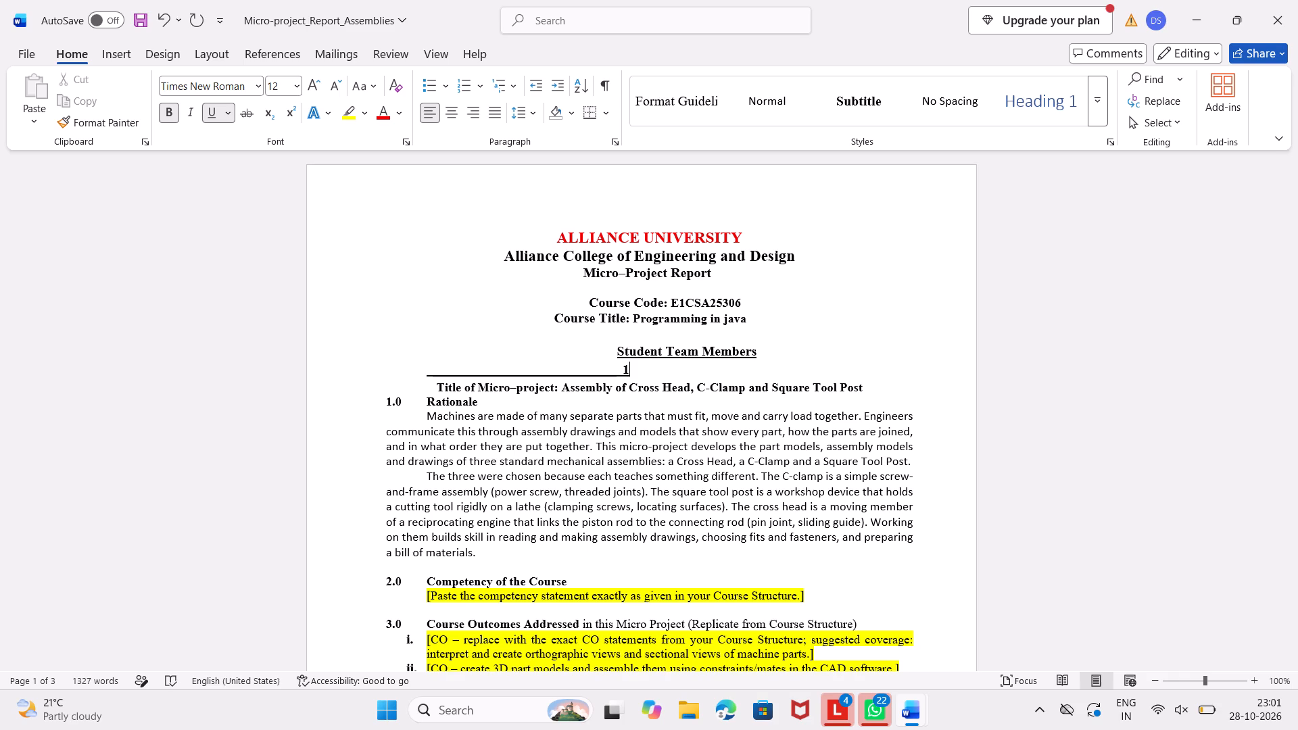
key("BackSpace")
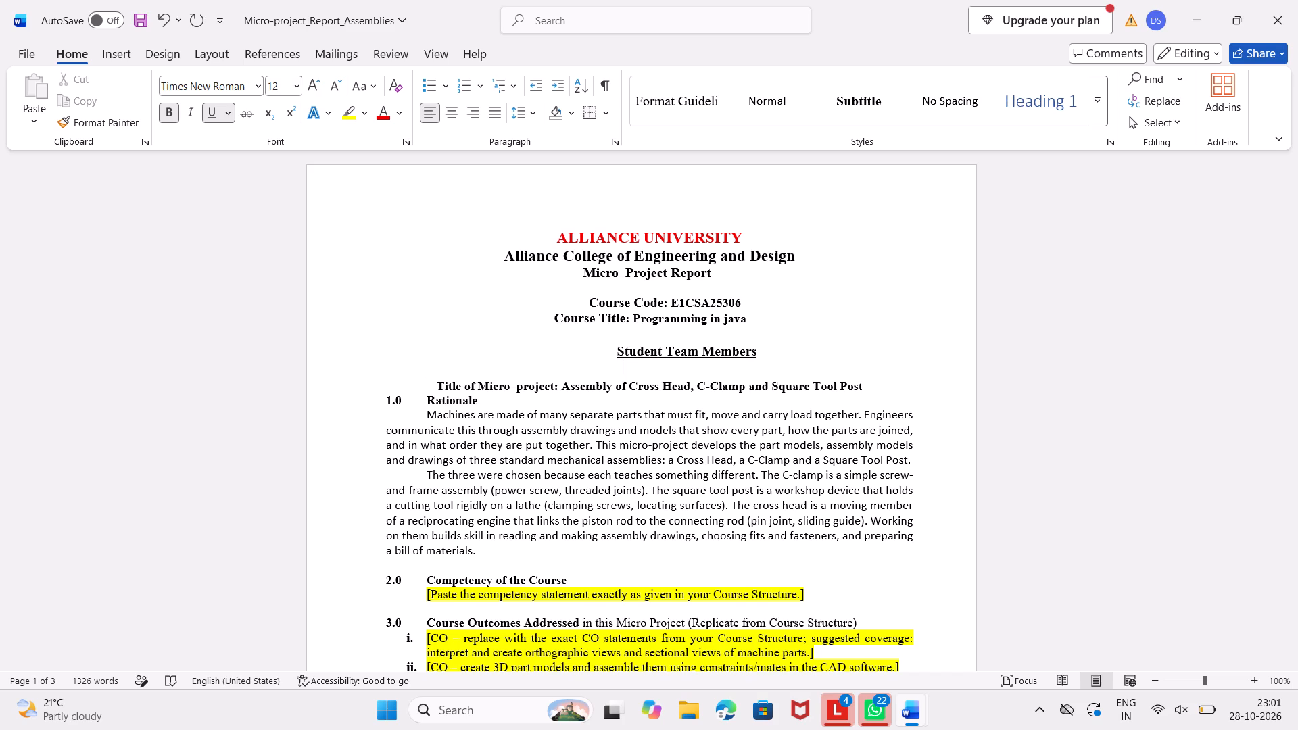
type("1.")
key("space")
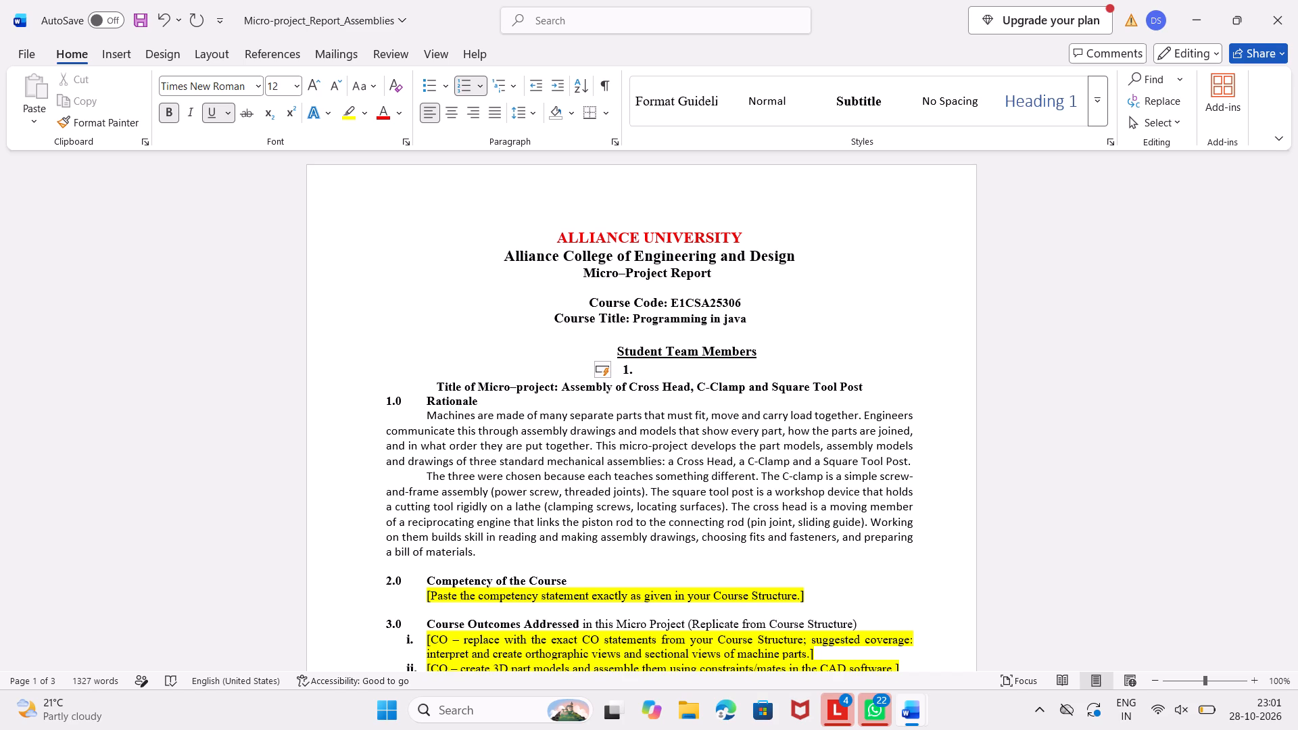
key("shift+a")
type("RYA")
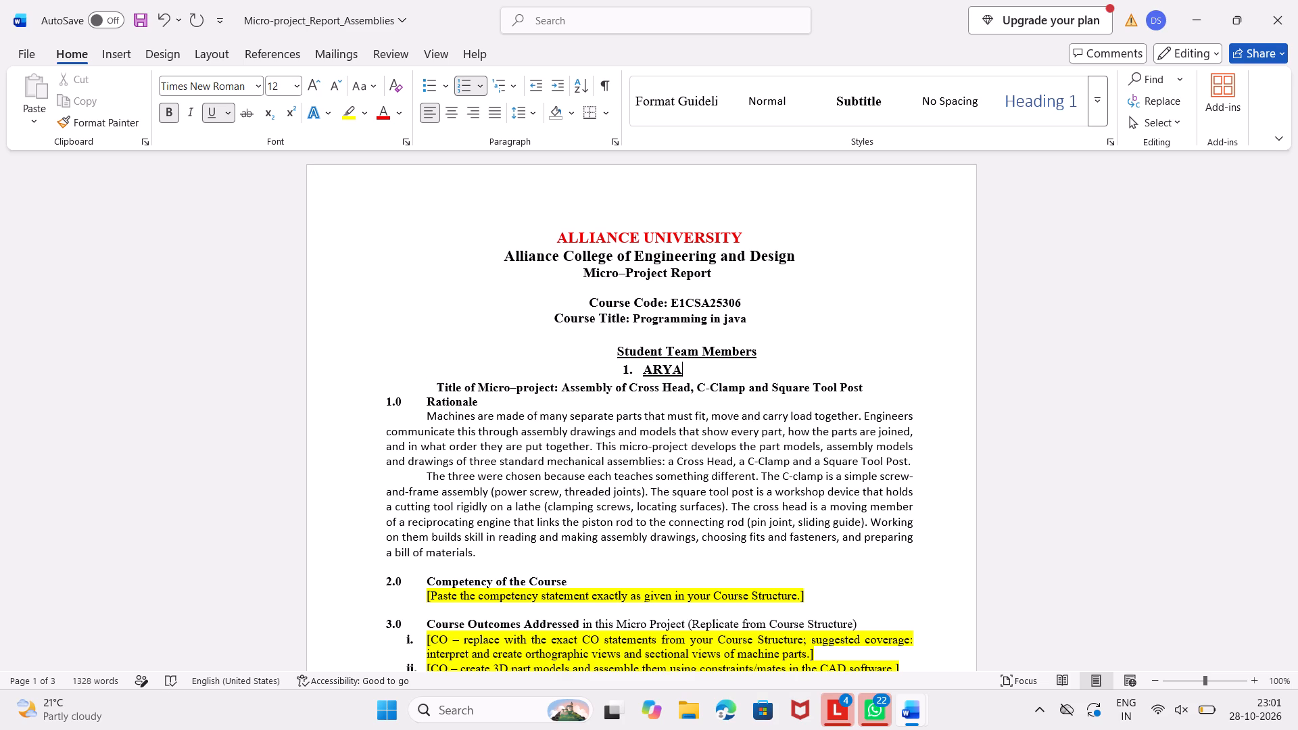
Reduce the ARYA list entry to font size 11 and remove its underline and bold formatting.
left_click(761, 350)
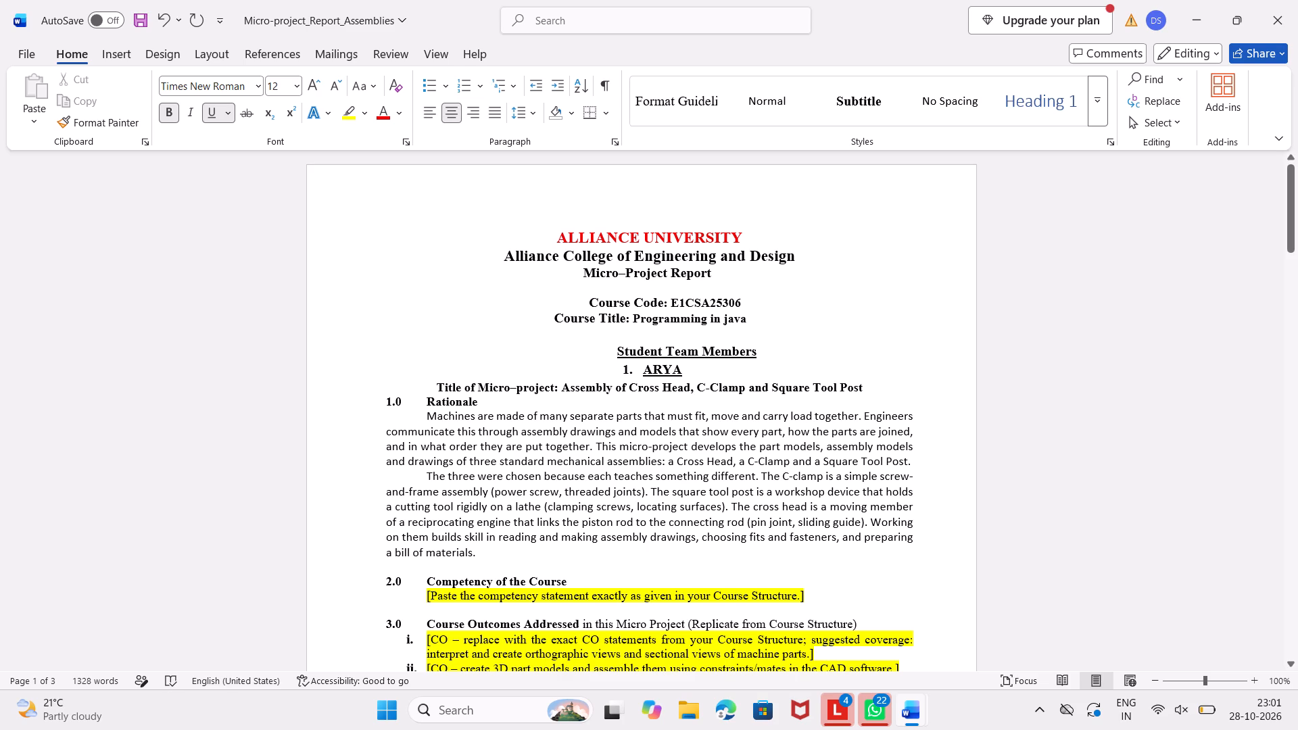
left_click_drag(644, 369, 698, 367)
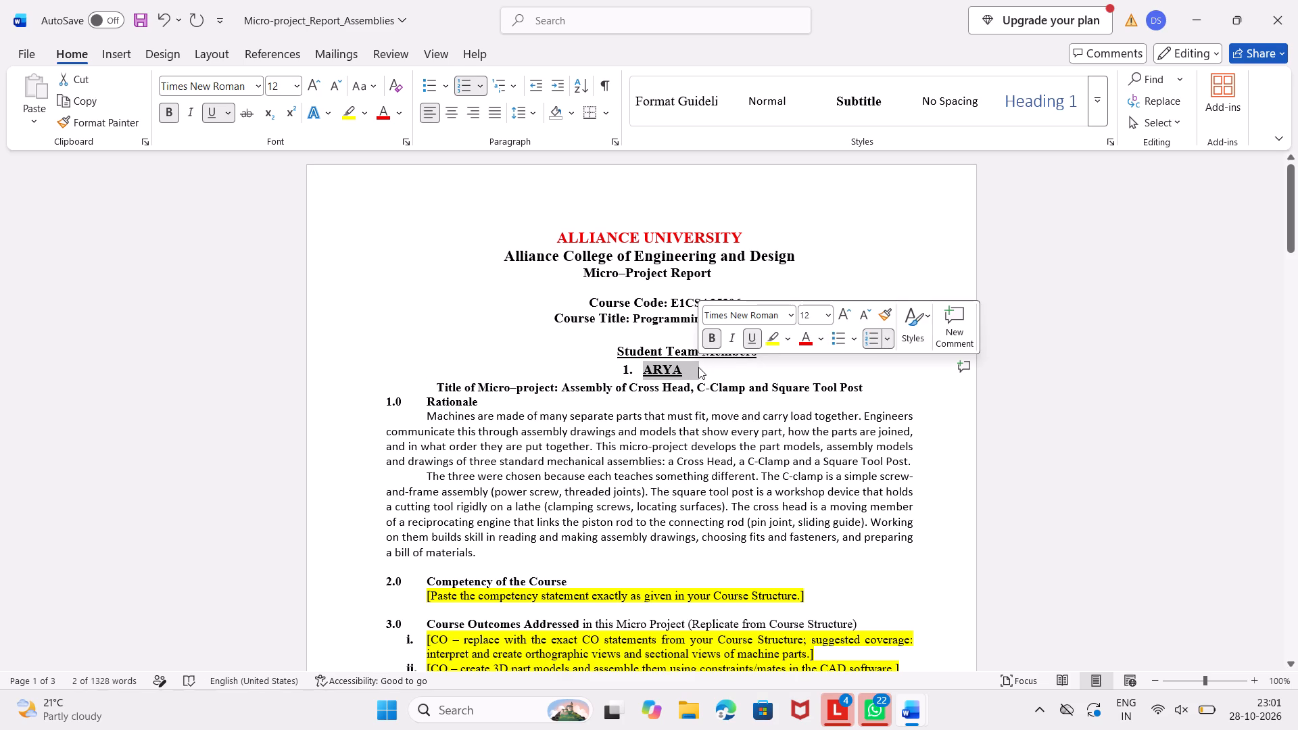
left_click(866, 314)
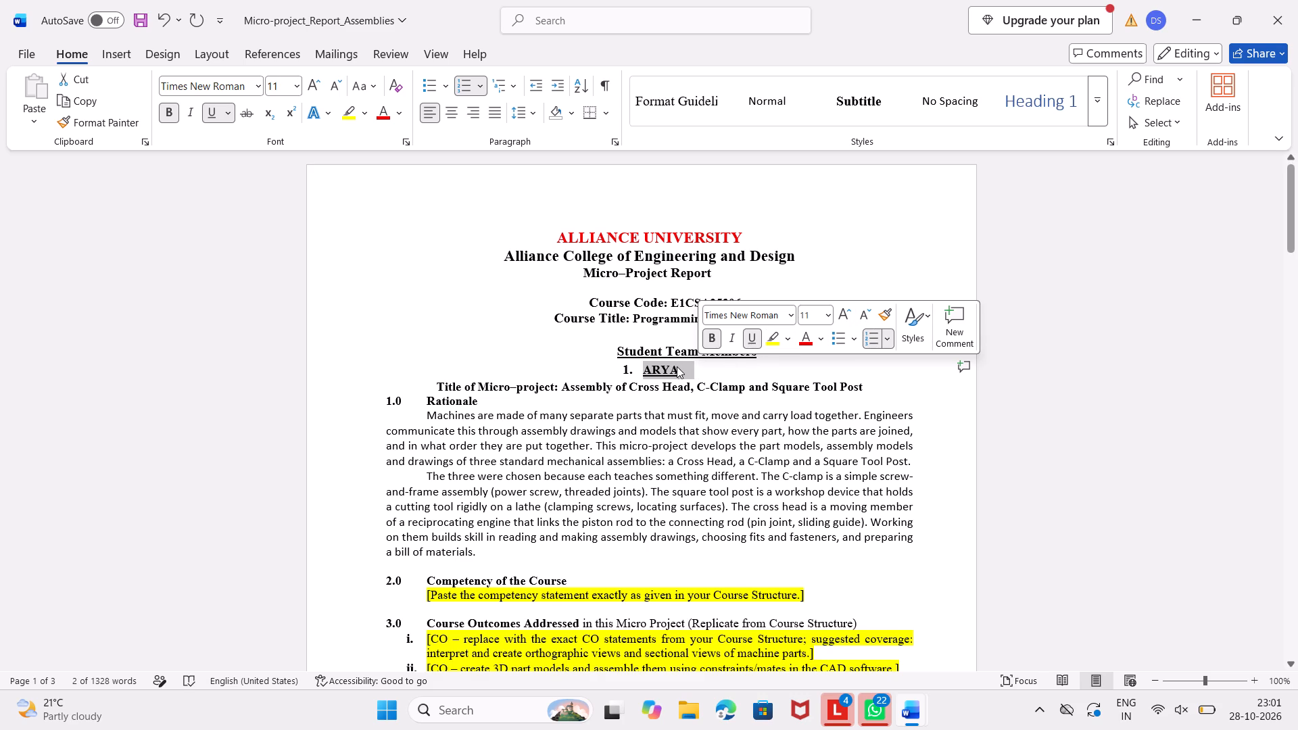
left_click(752, 343)
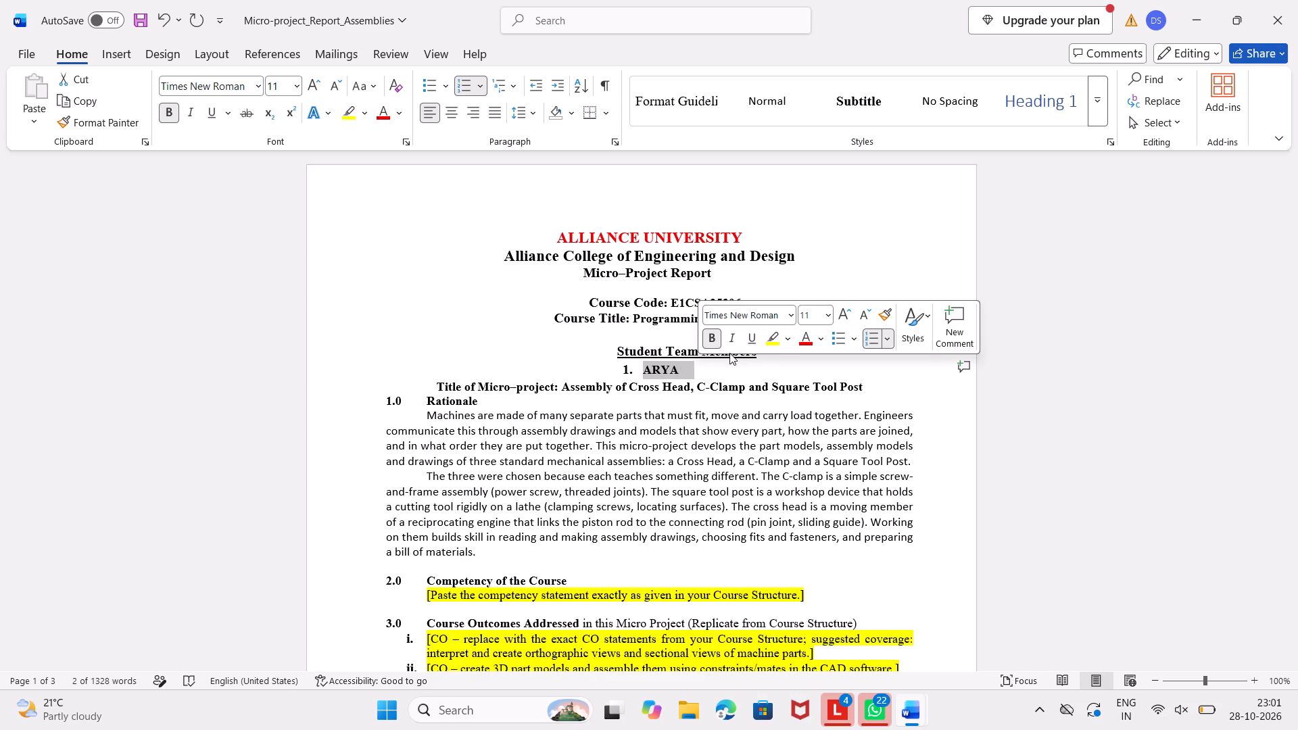
left_click(712, 339)
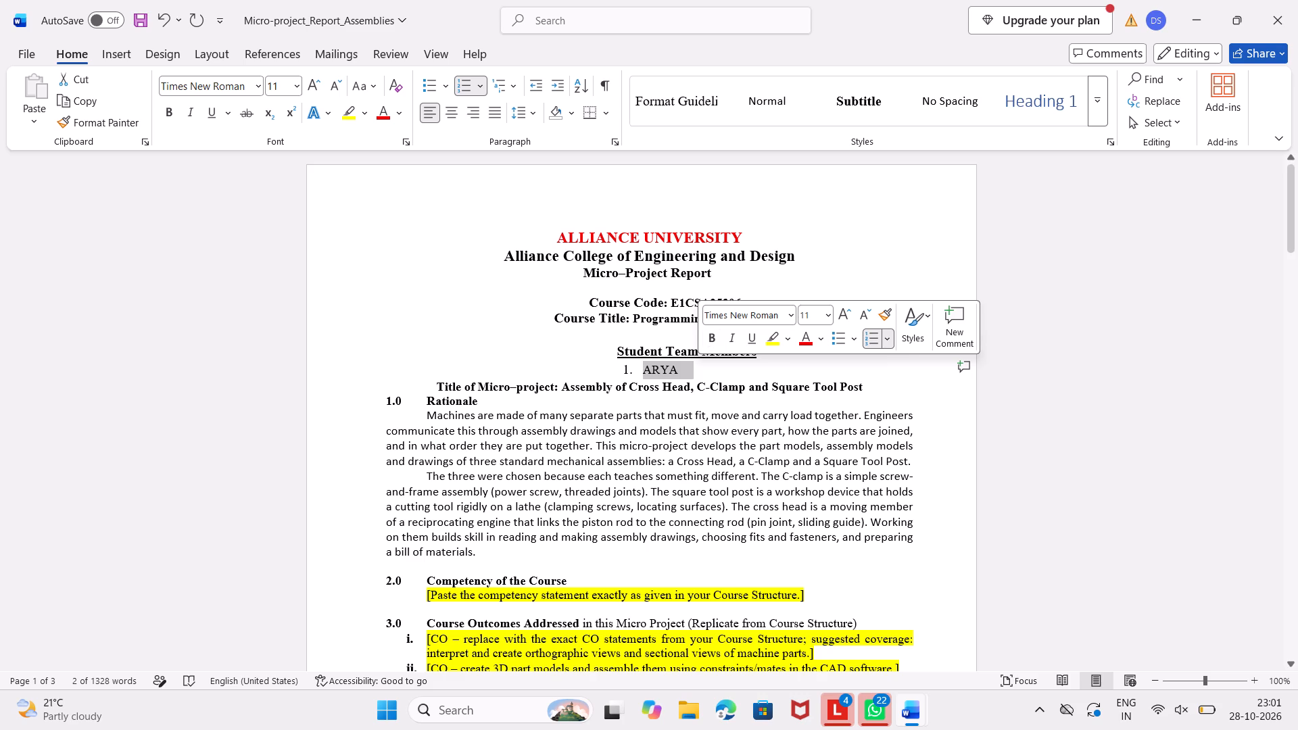
left_click(710, 372)
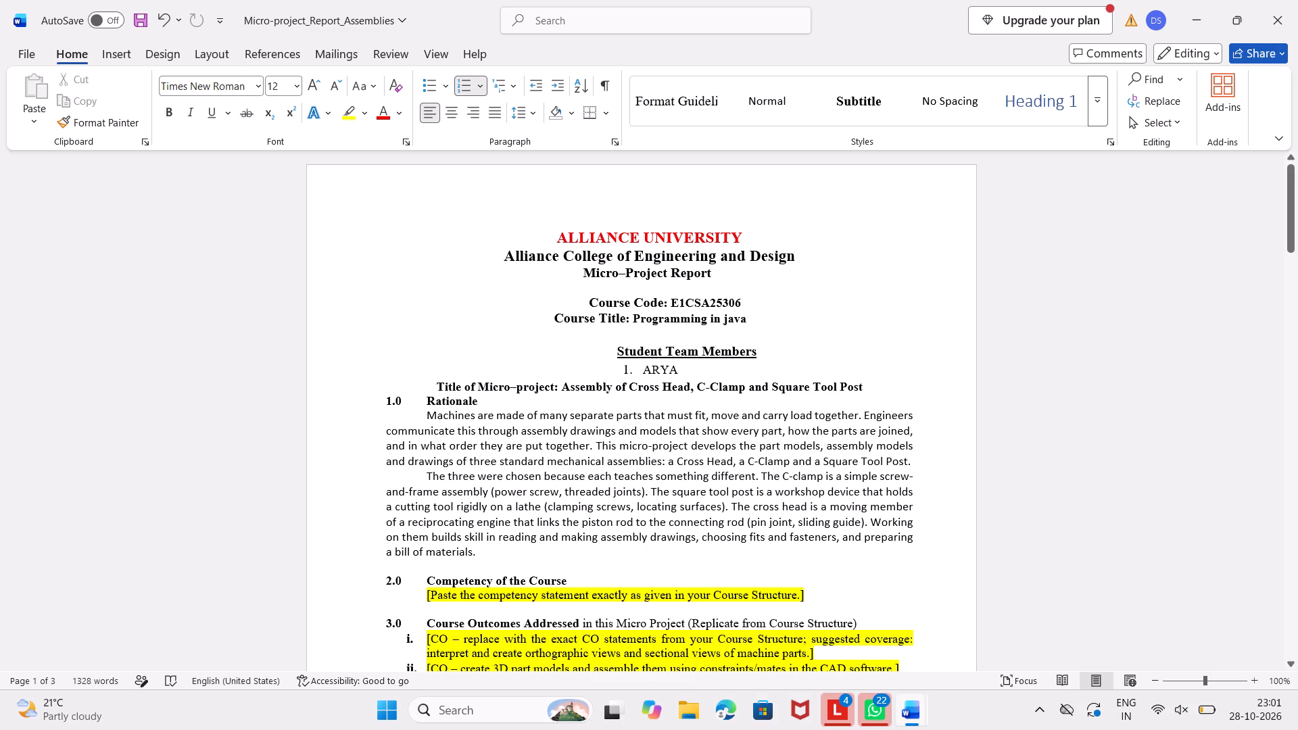
Make the ARYA list entry bold and set its font size to 10.
left_click_drag(644, 371, 655, 370)
left_click_drag(655, 370, 687, 374)
left_click(702, 351)
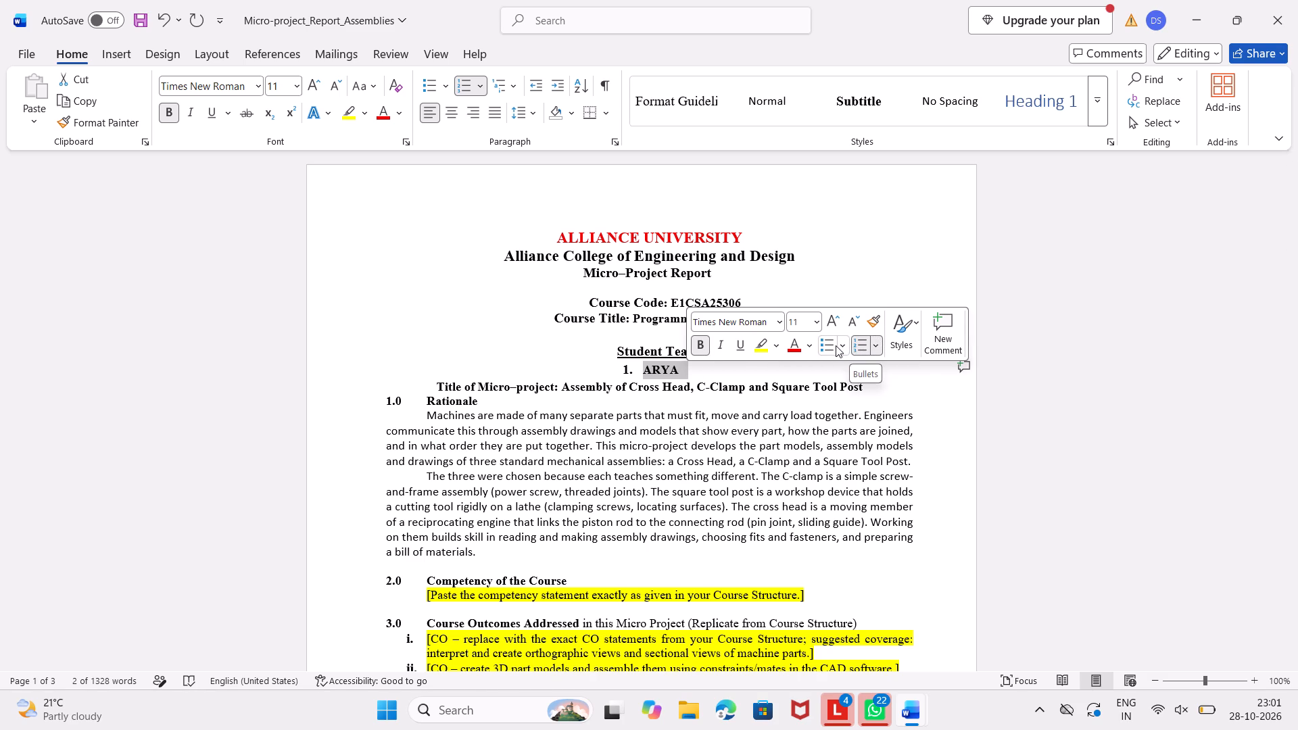
left_click(796, 323)
left_click(815, 323)
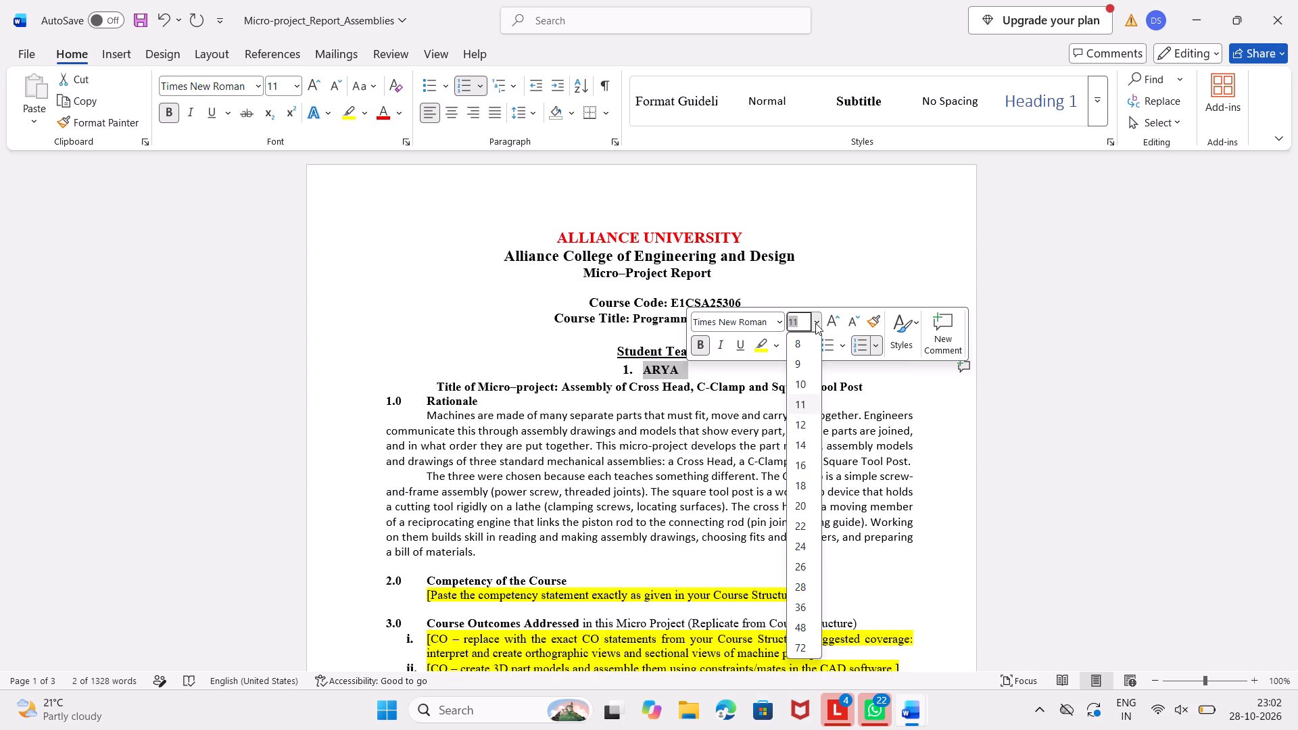
left_click(802, 386)
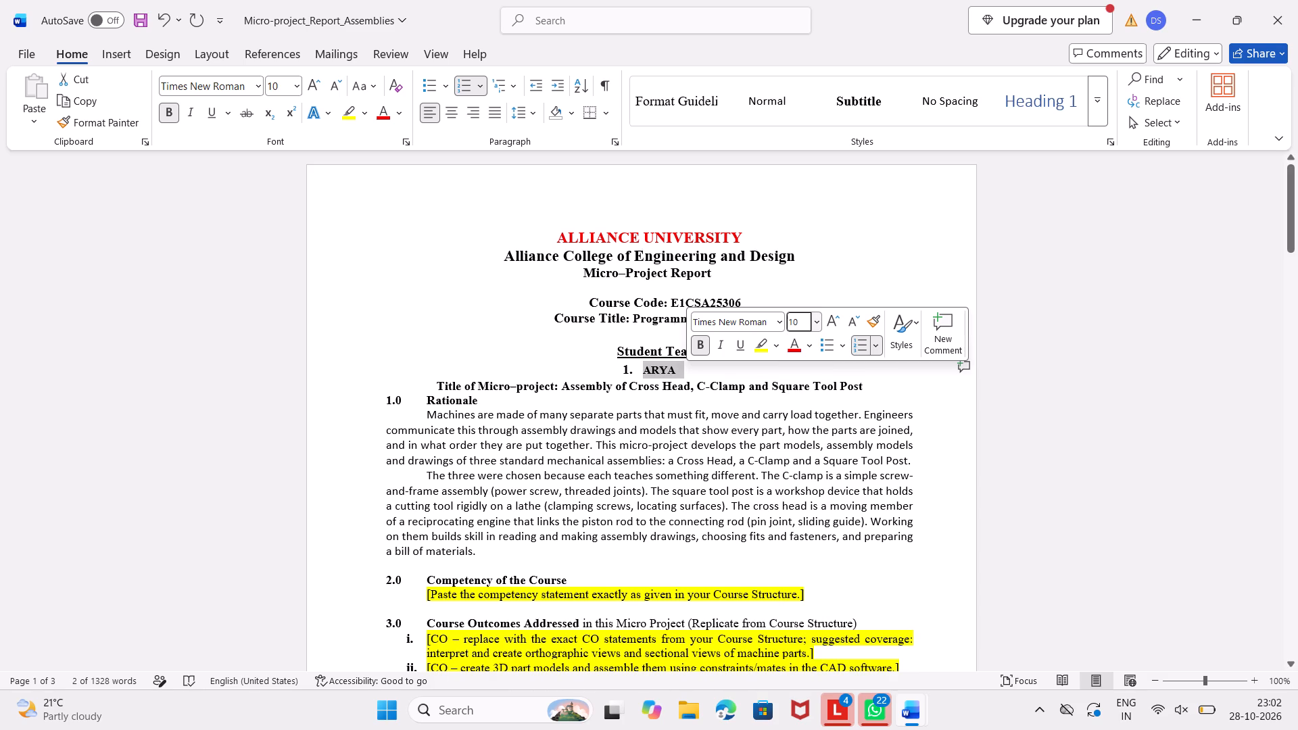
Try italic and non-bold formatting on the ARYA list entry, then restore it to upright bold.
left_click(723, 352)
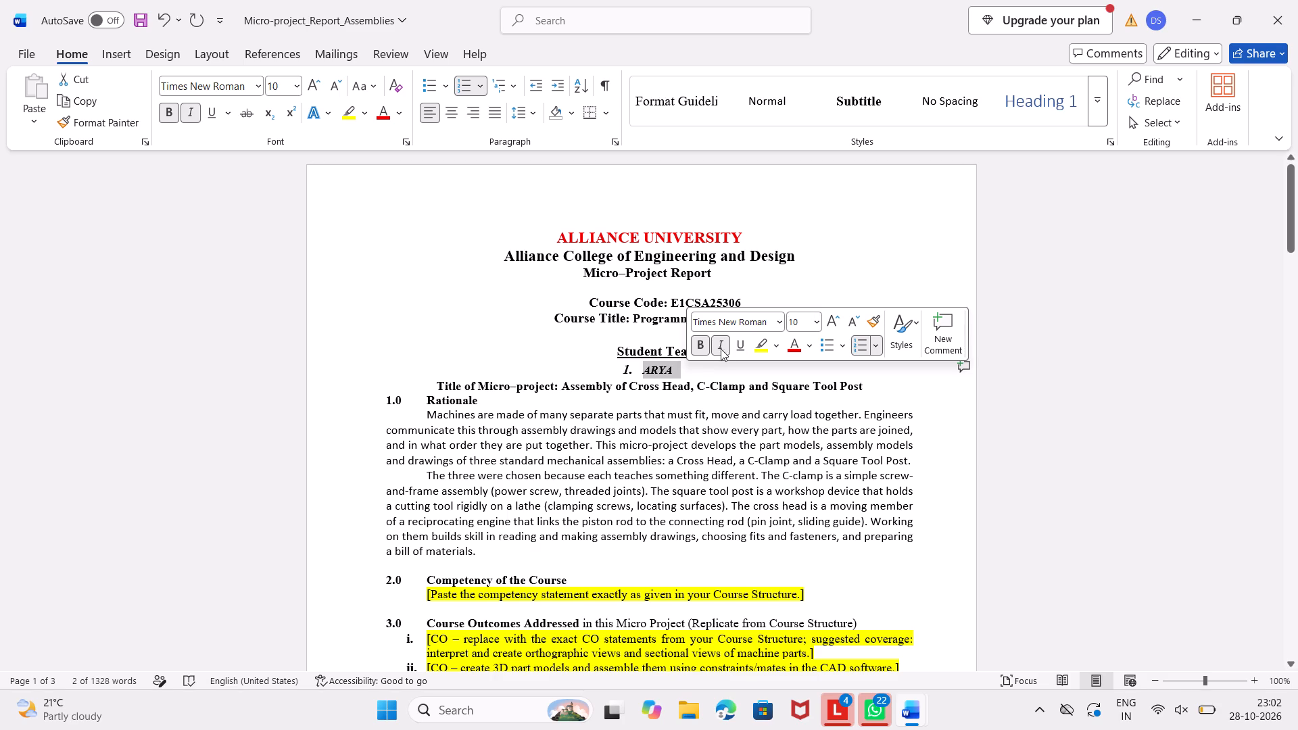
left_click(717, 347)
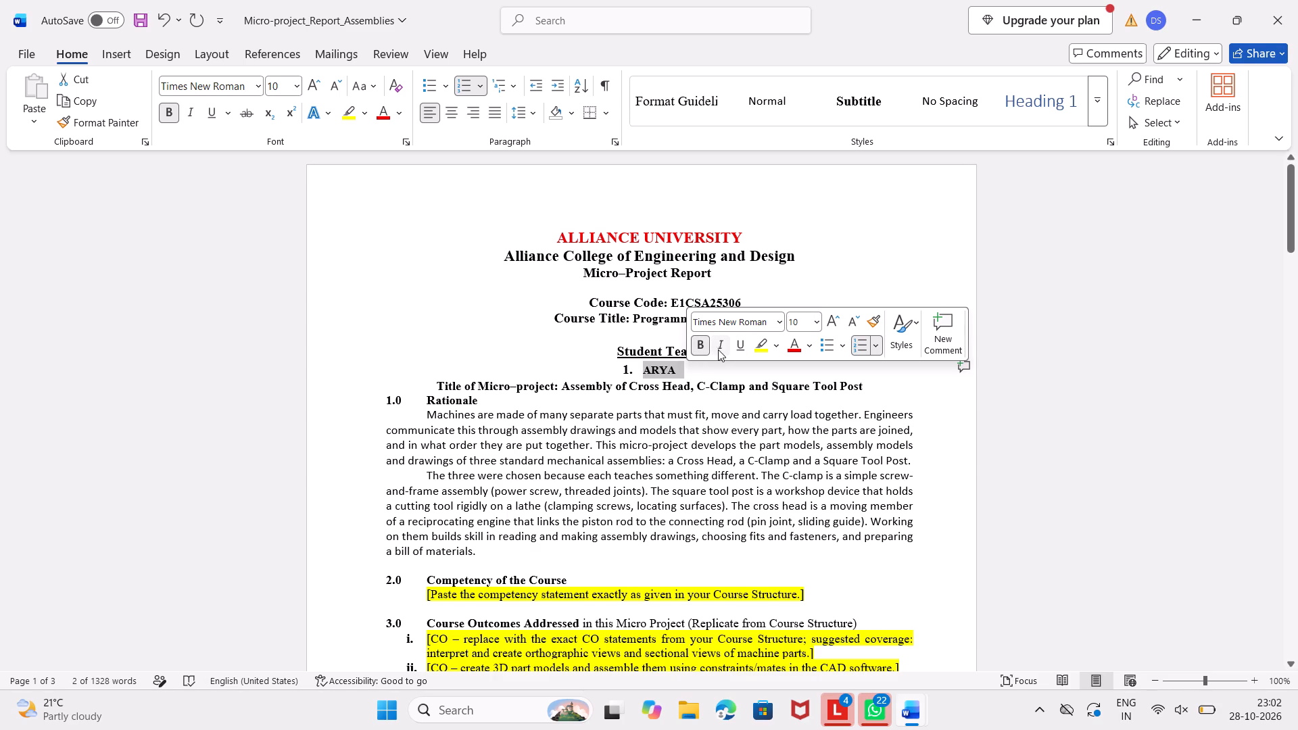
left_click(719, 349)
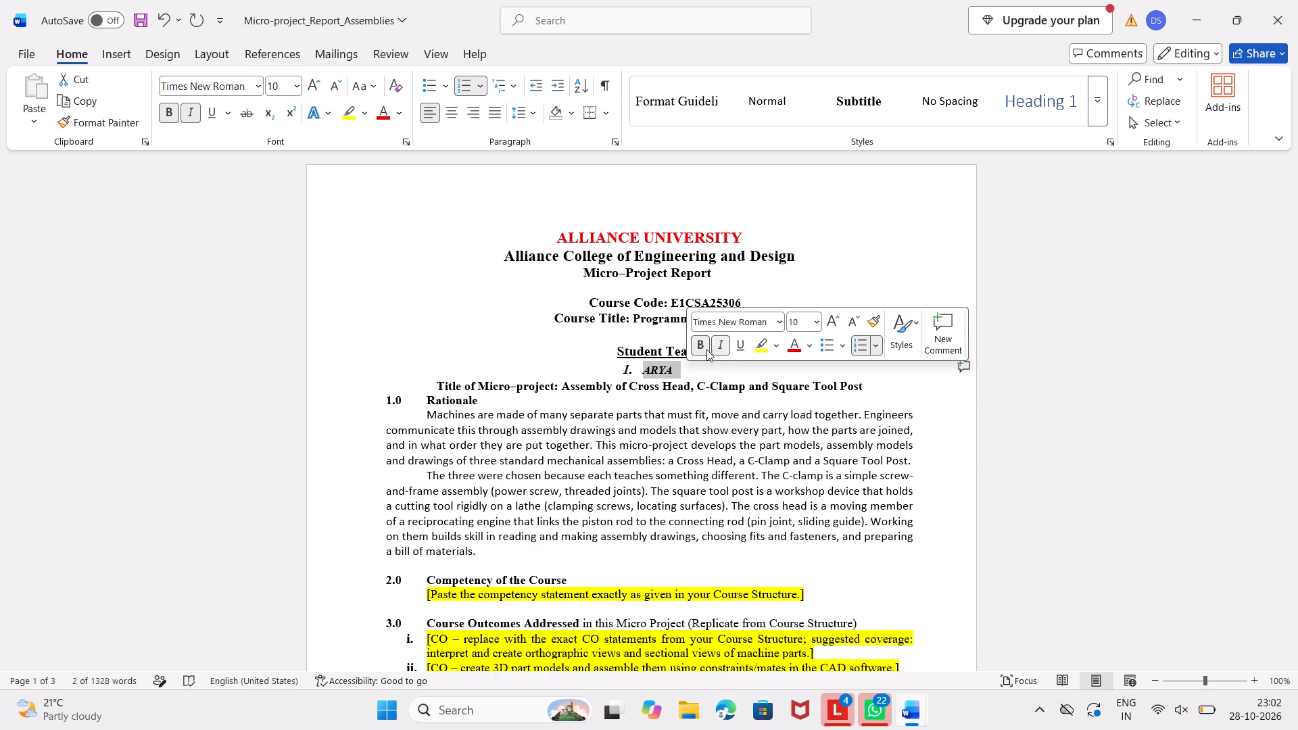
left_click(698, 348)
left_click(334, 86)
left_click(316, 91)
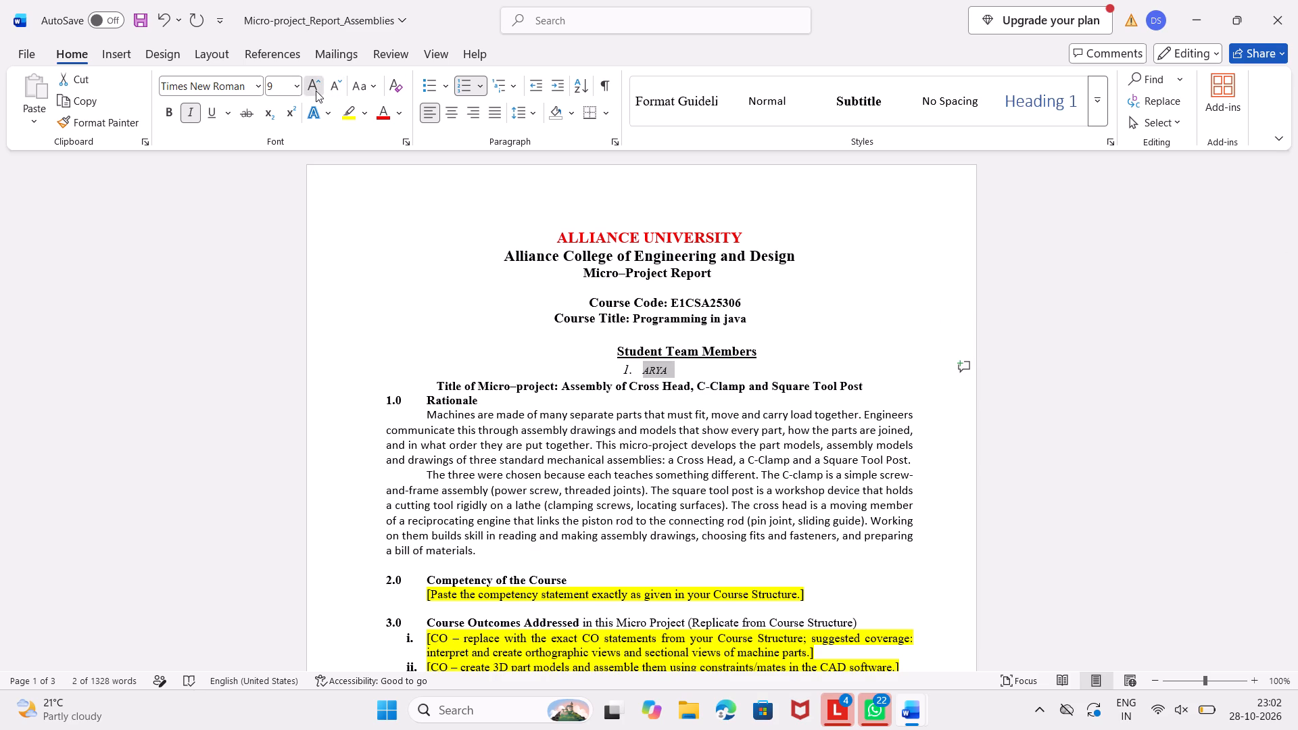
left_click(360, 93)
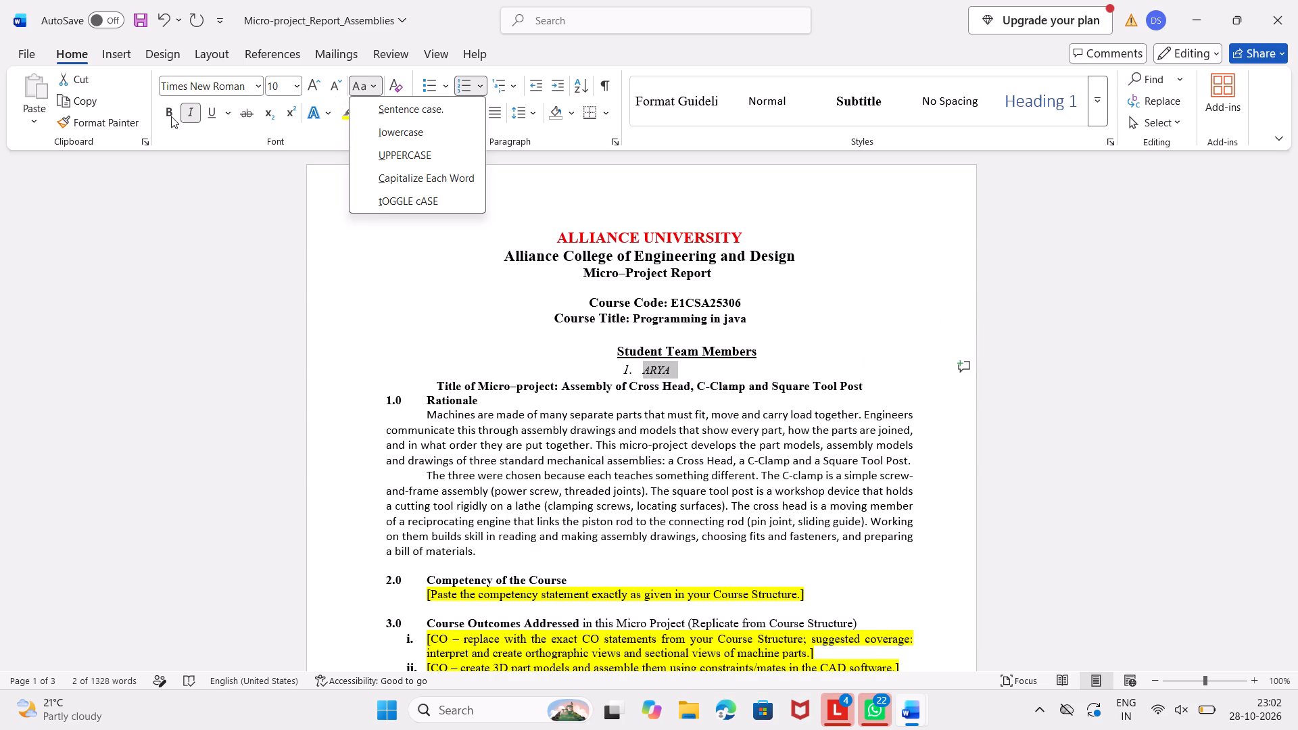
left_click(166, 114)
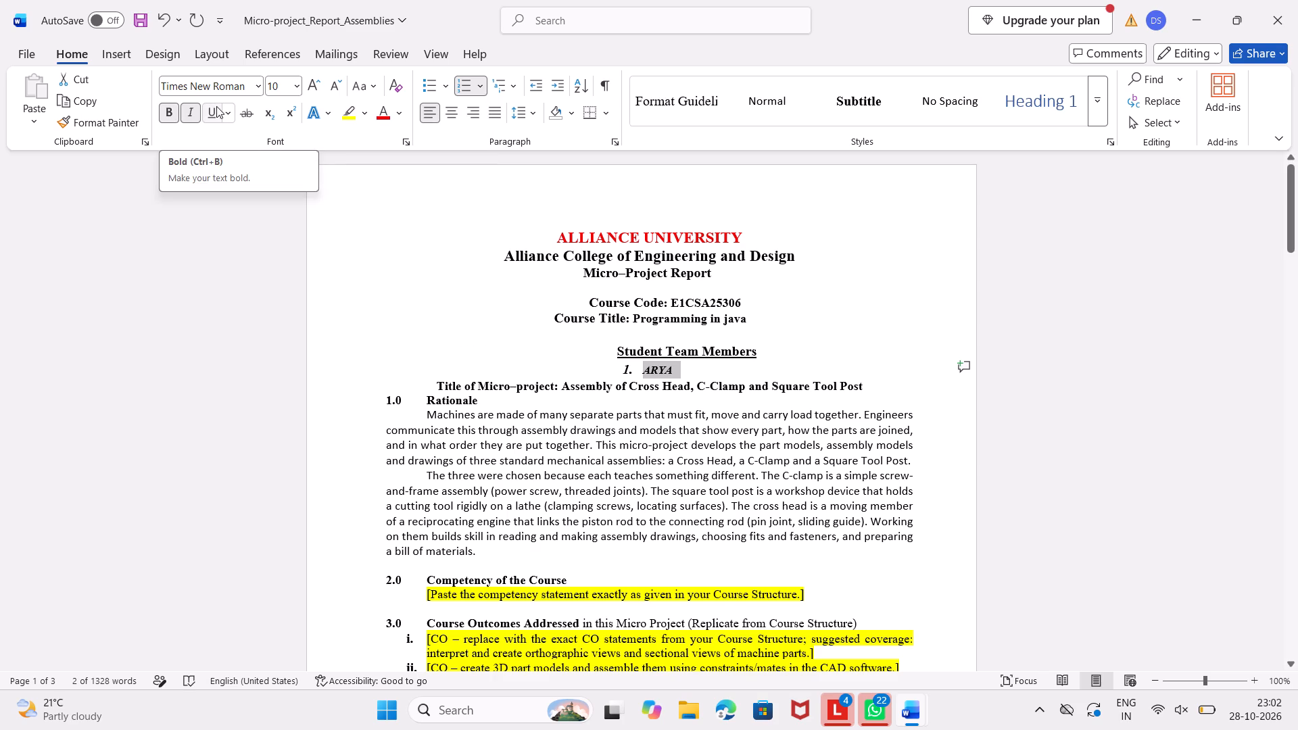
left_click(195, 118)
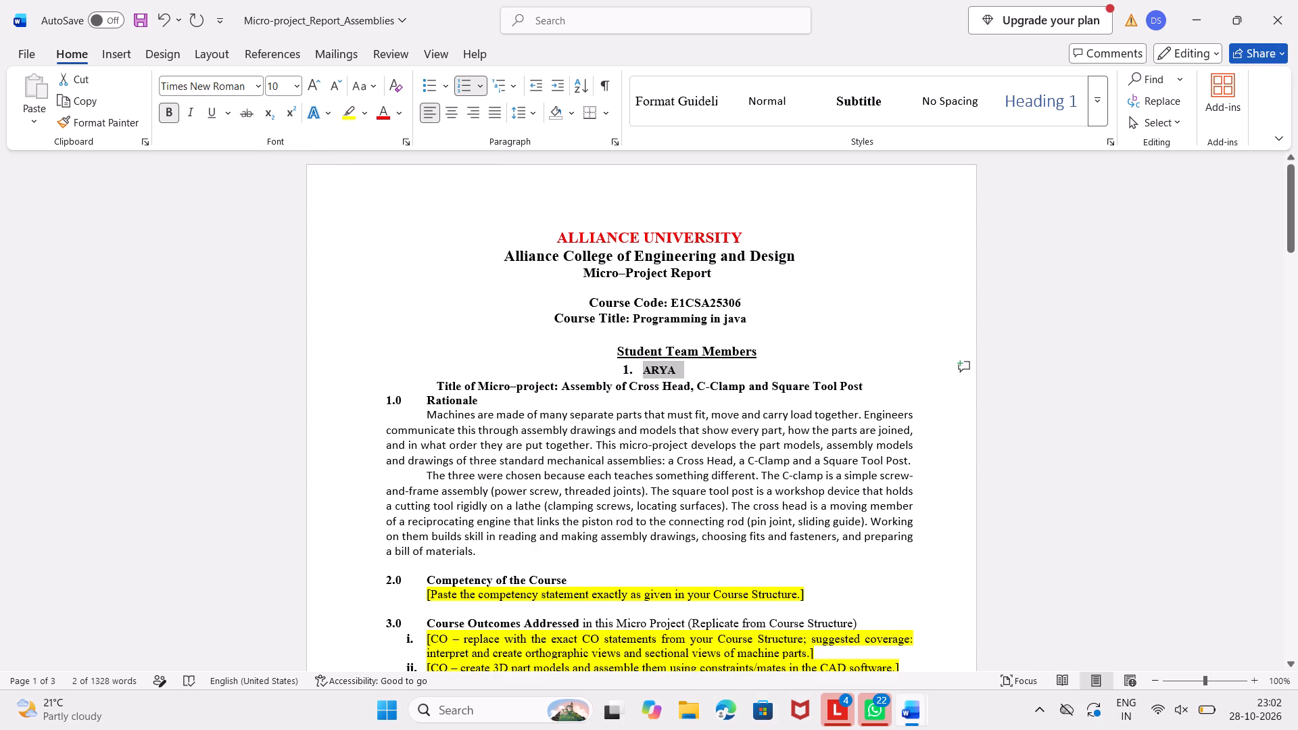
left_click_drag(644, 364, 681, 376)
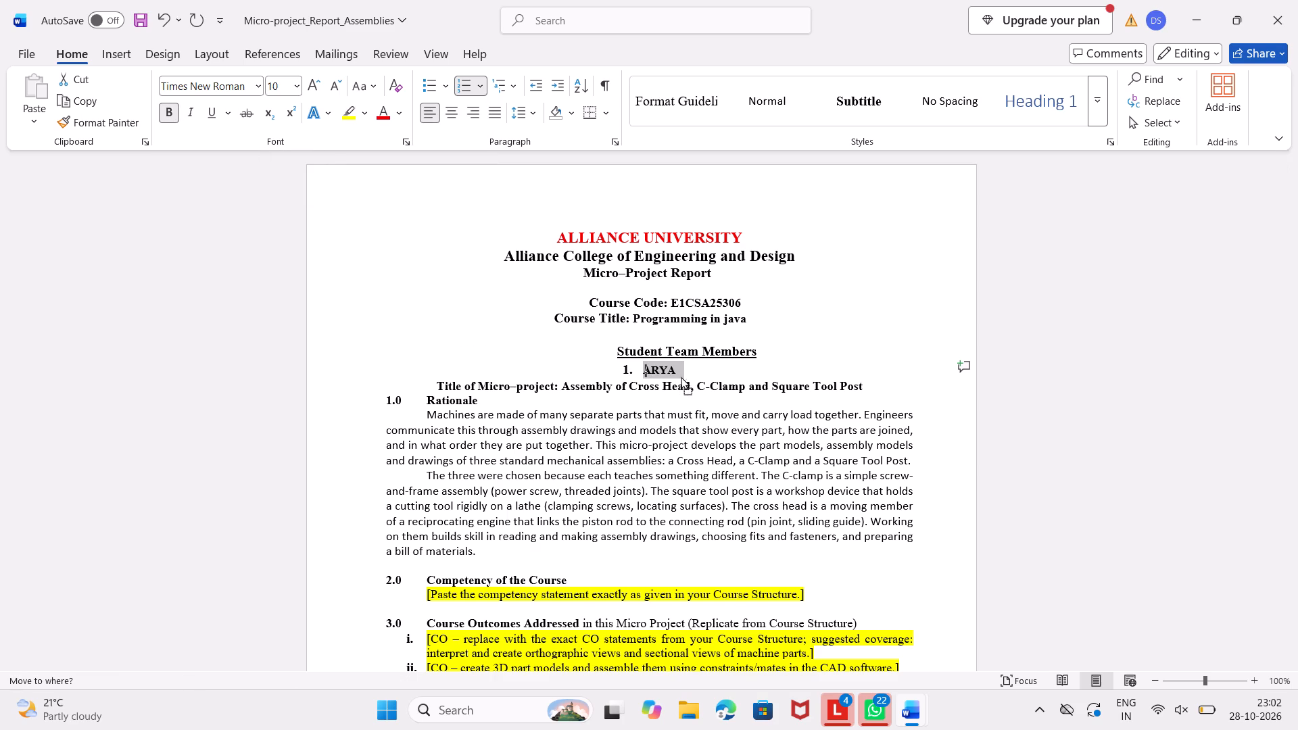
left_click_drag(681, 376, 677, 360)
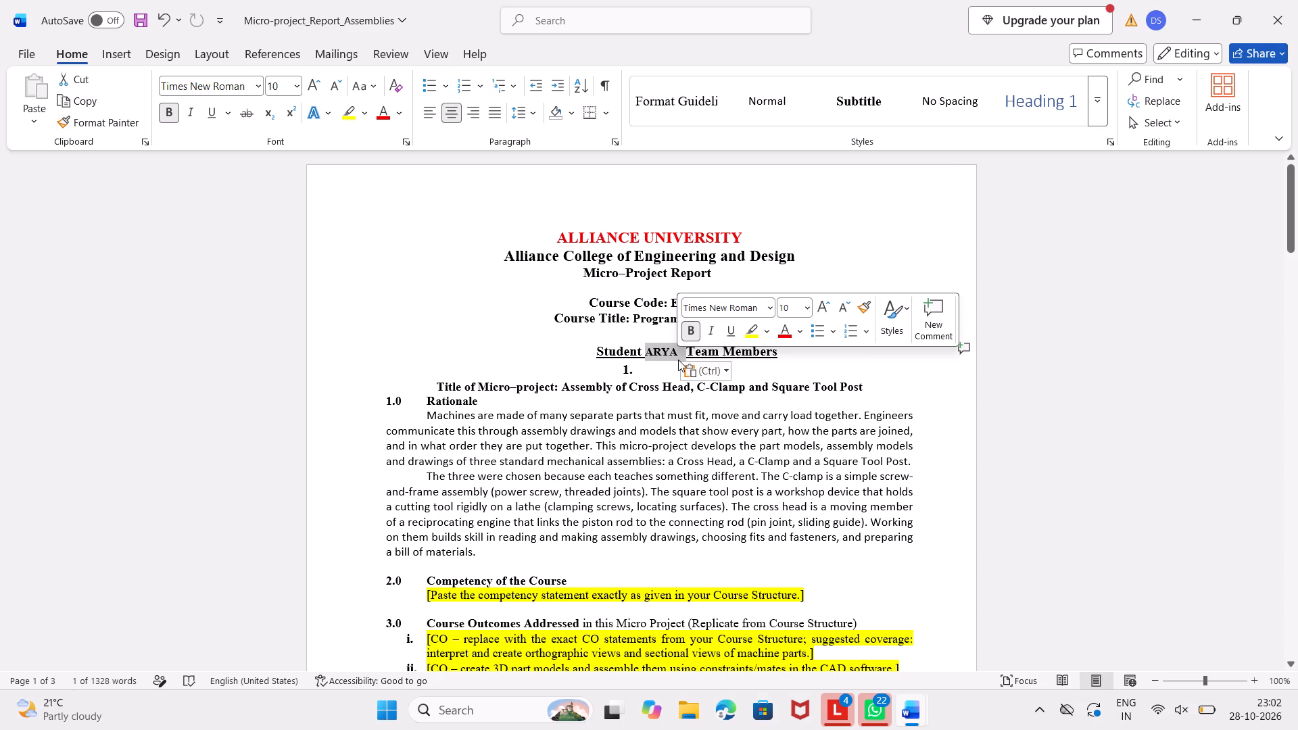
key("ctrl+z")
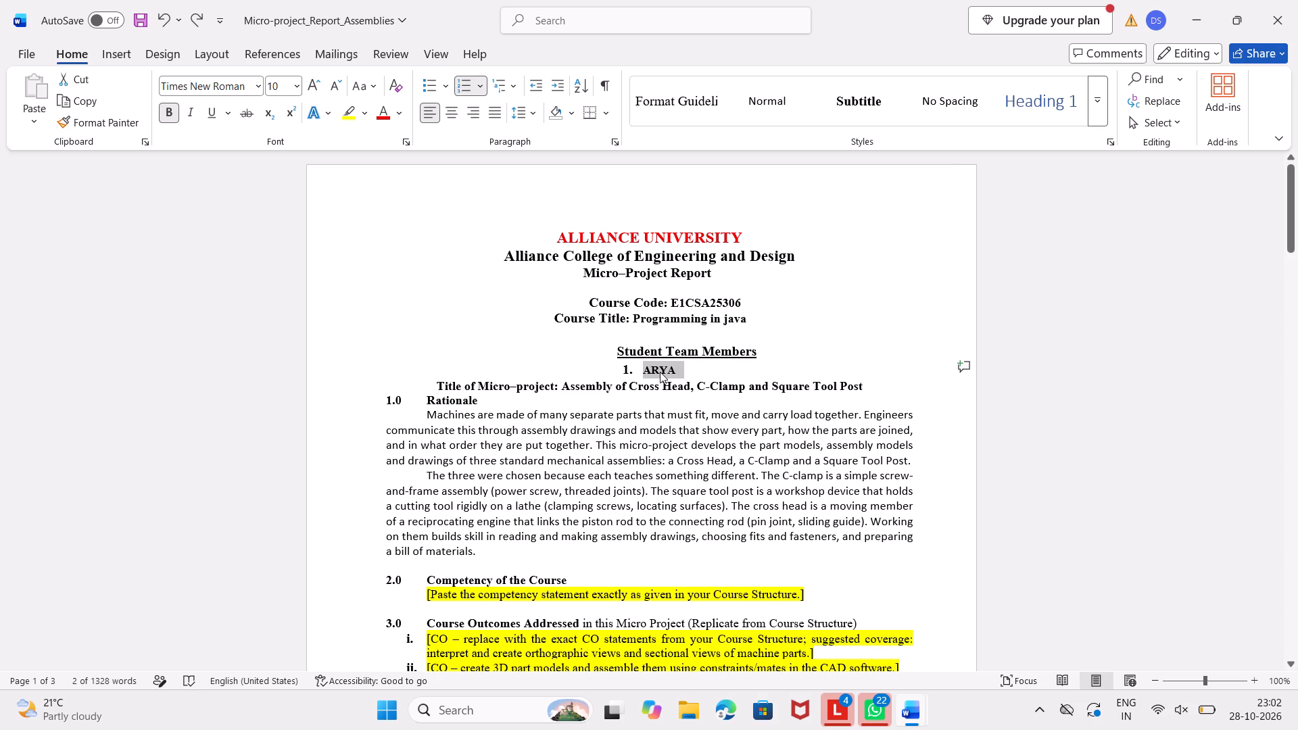
End the numbered list after ARYA and leave three blank lines above the Title of Micro-project line.
left_click(679, 368)
key("Return")
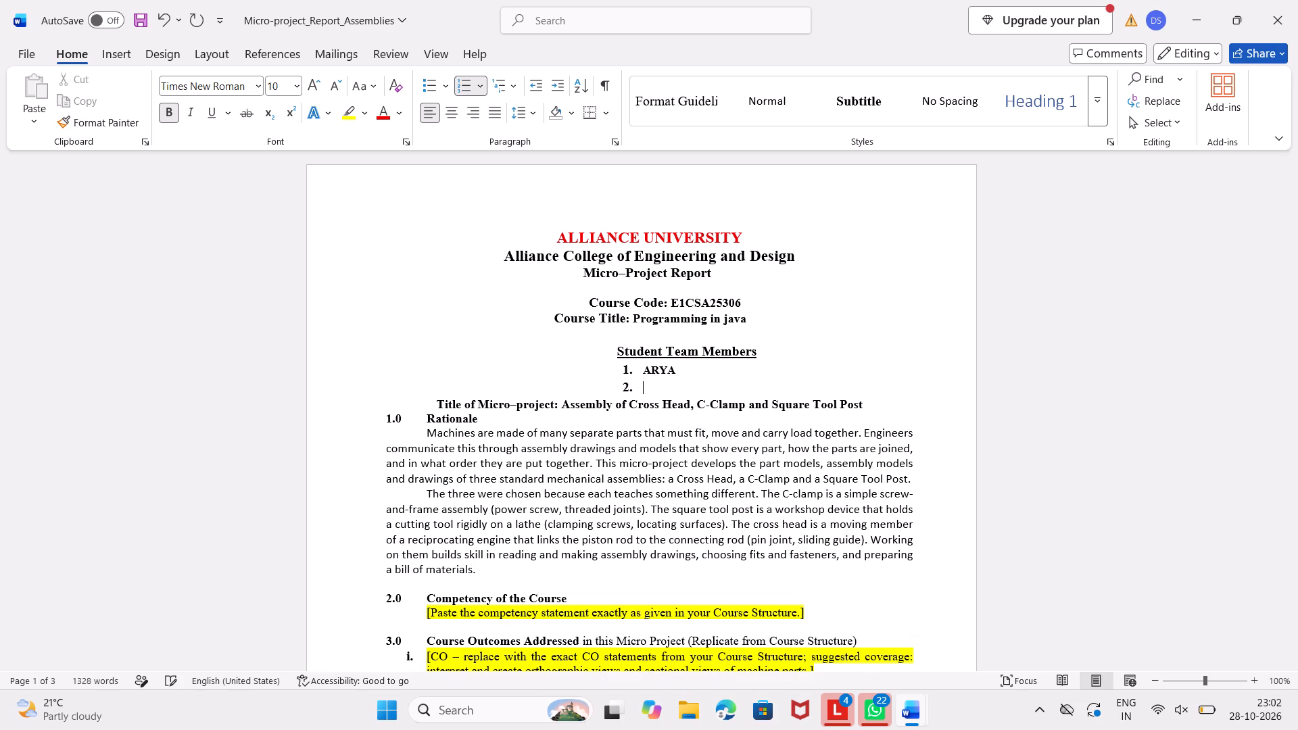
key("Return")
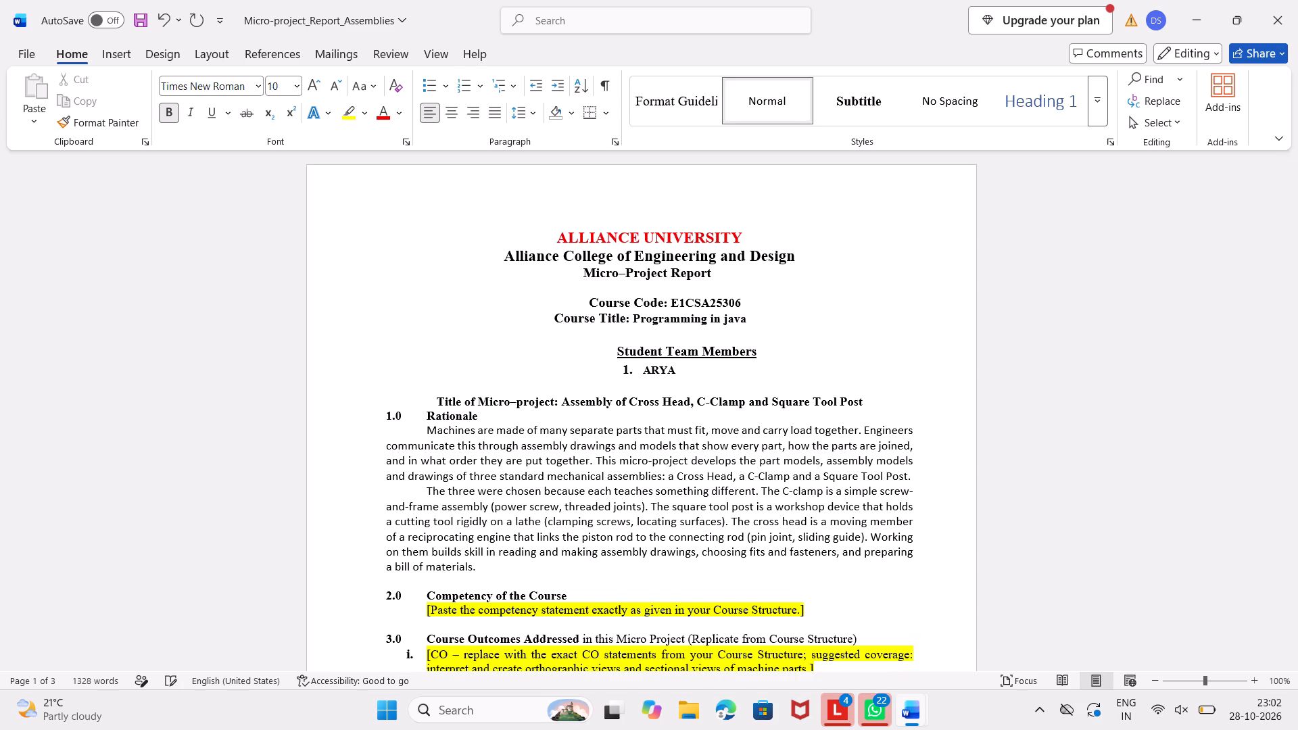
key("Return")
key("Return")
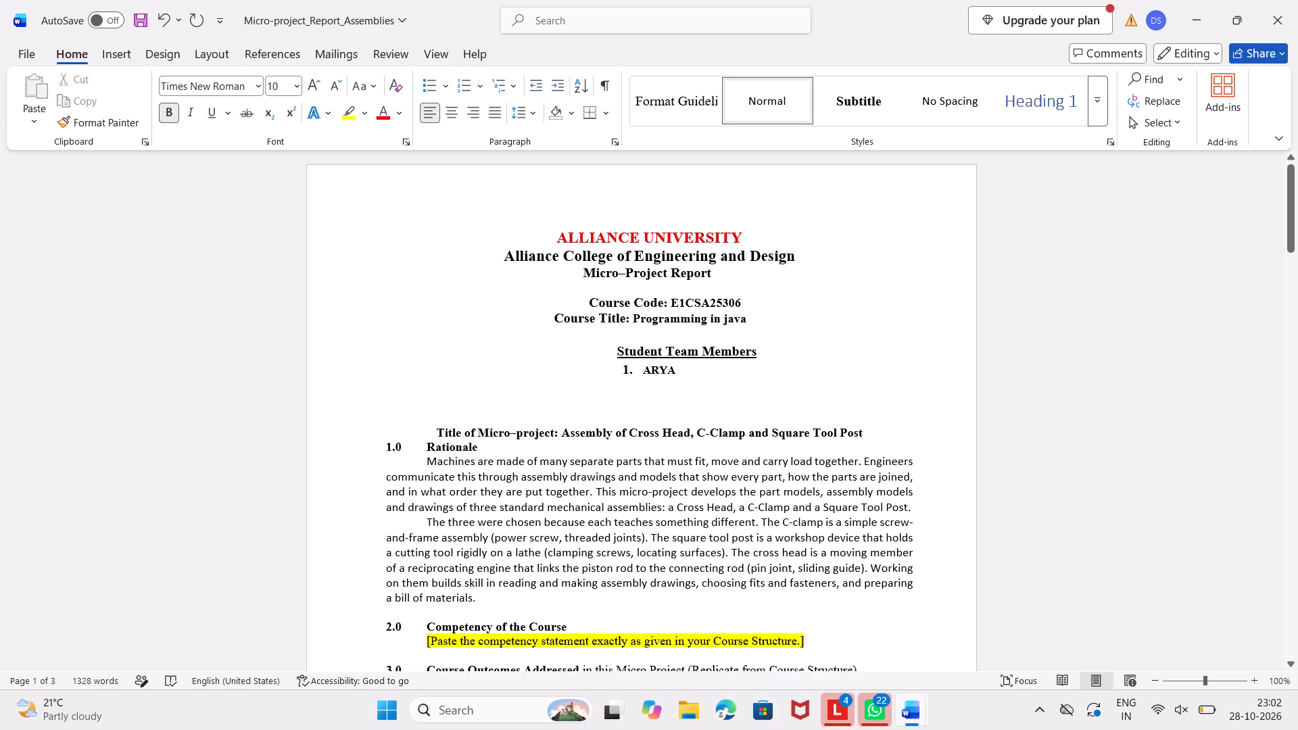
Add two empty numbered items, 2 and 3, below ARYA in the Student Team Members list.
left_click(677, 372)
key("Return")
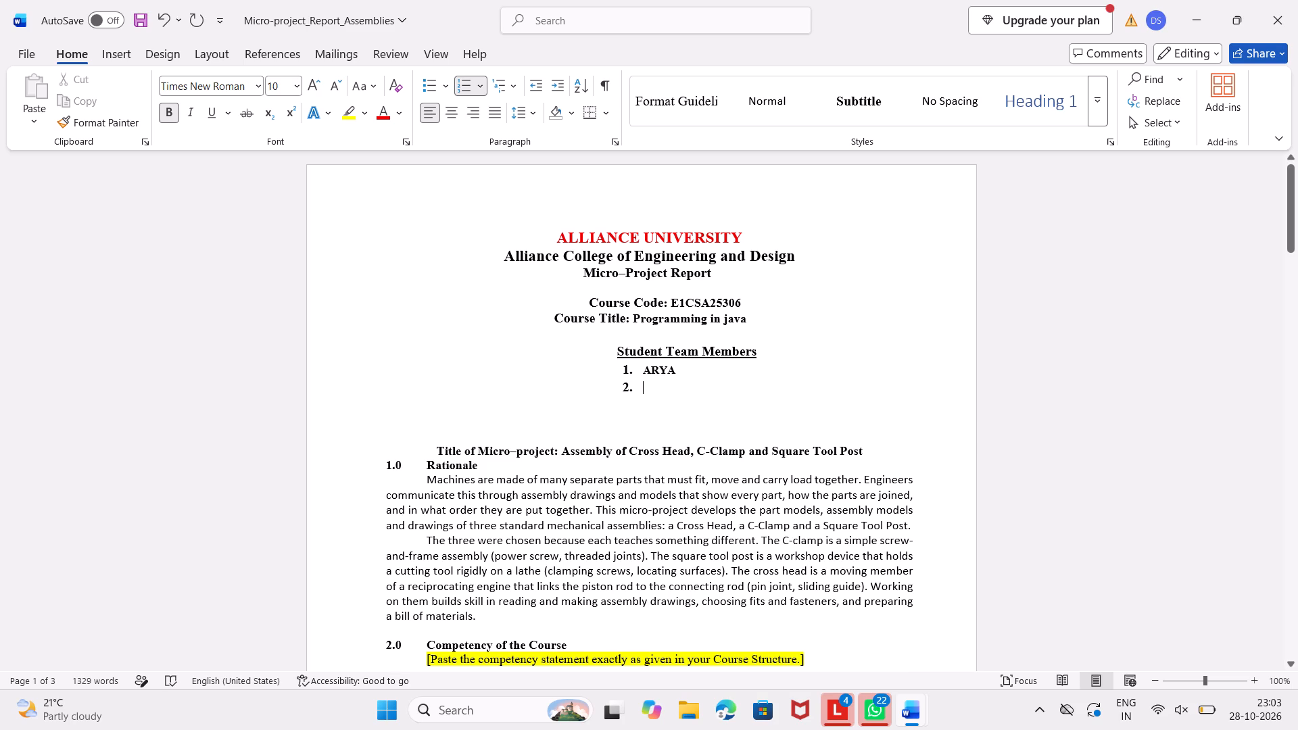
left_click(681, 371)
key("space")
key("Return")
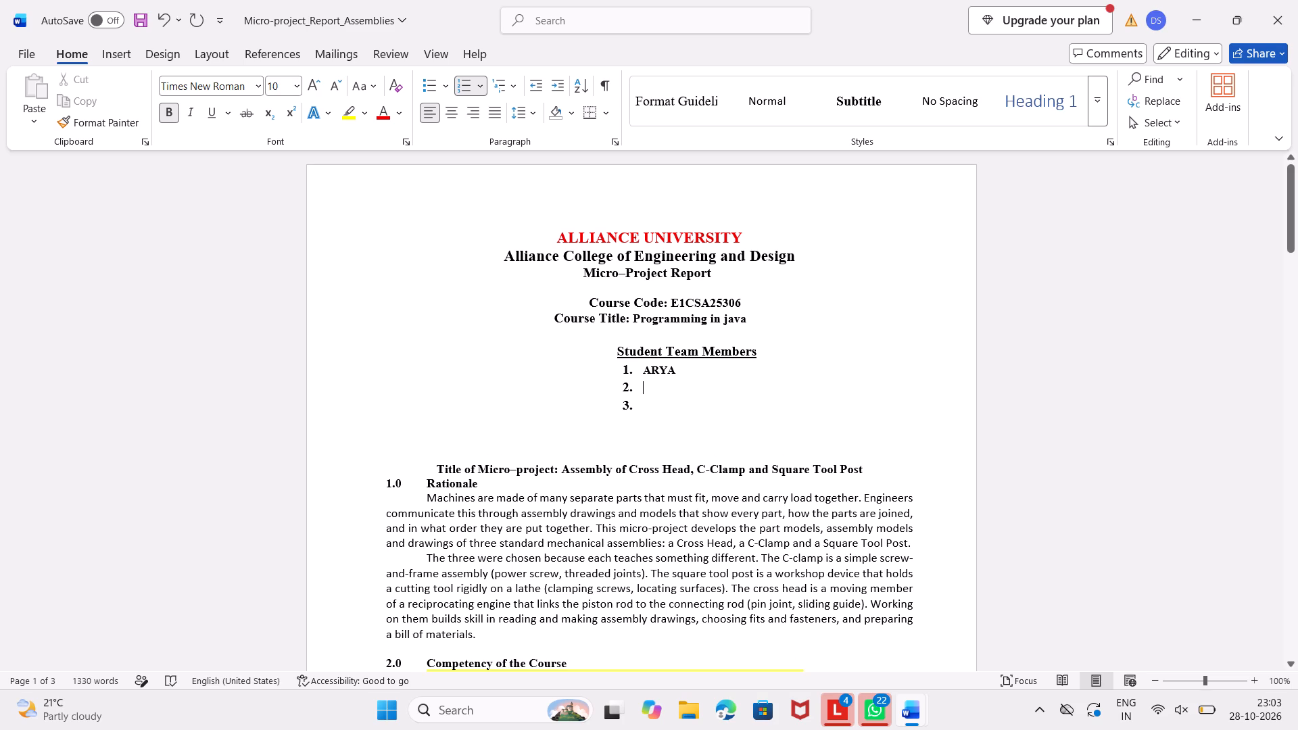
Enter the first member's registration number after ARYA in item 1, removing the surplus digit from its middle.
left_click(677, 370)
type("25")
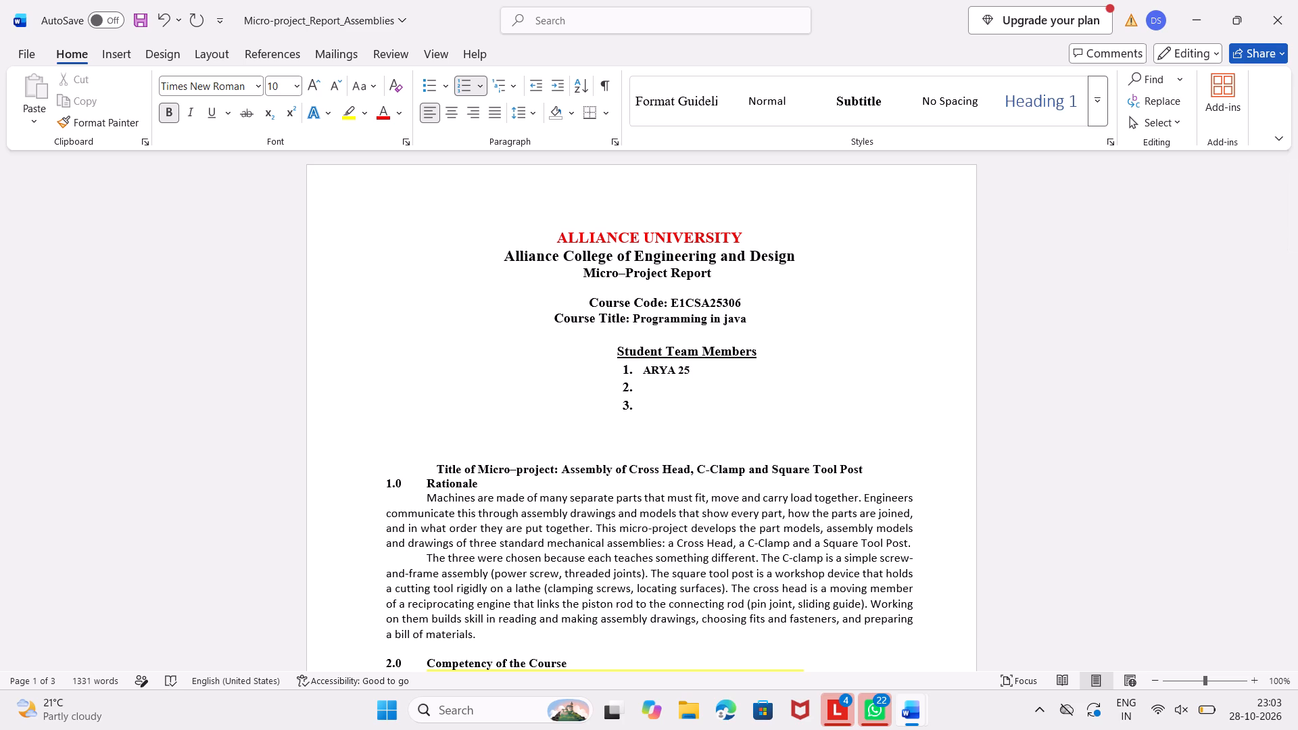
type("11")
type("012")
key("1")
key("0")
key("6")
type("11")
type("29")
left_click(712, 367)
key("BackSpace")
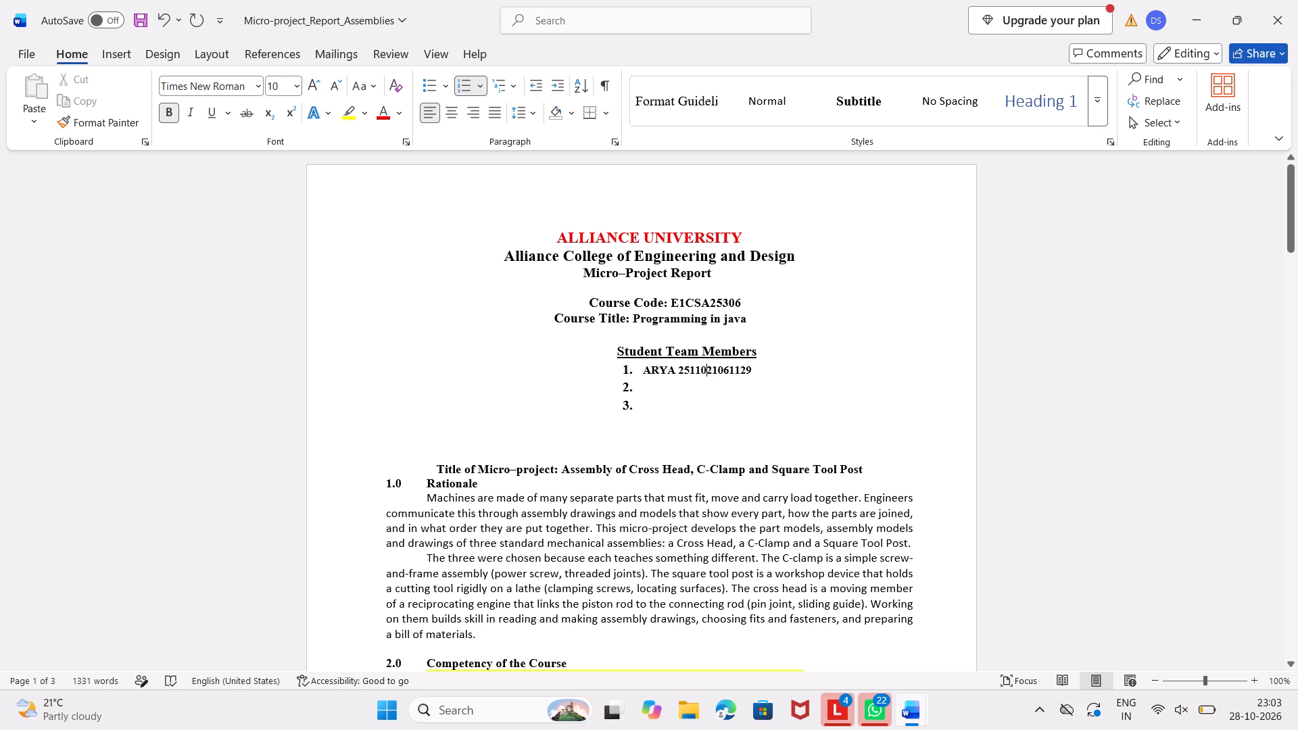
Move ARYA's registration number onto its own unnumbered line beneath the name, keeping it within item 1.
left_click(677, 368)
key("Return")
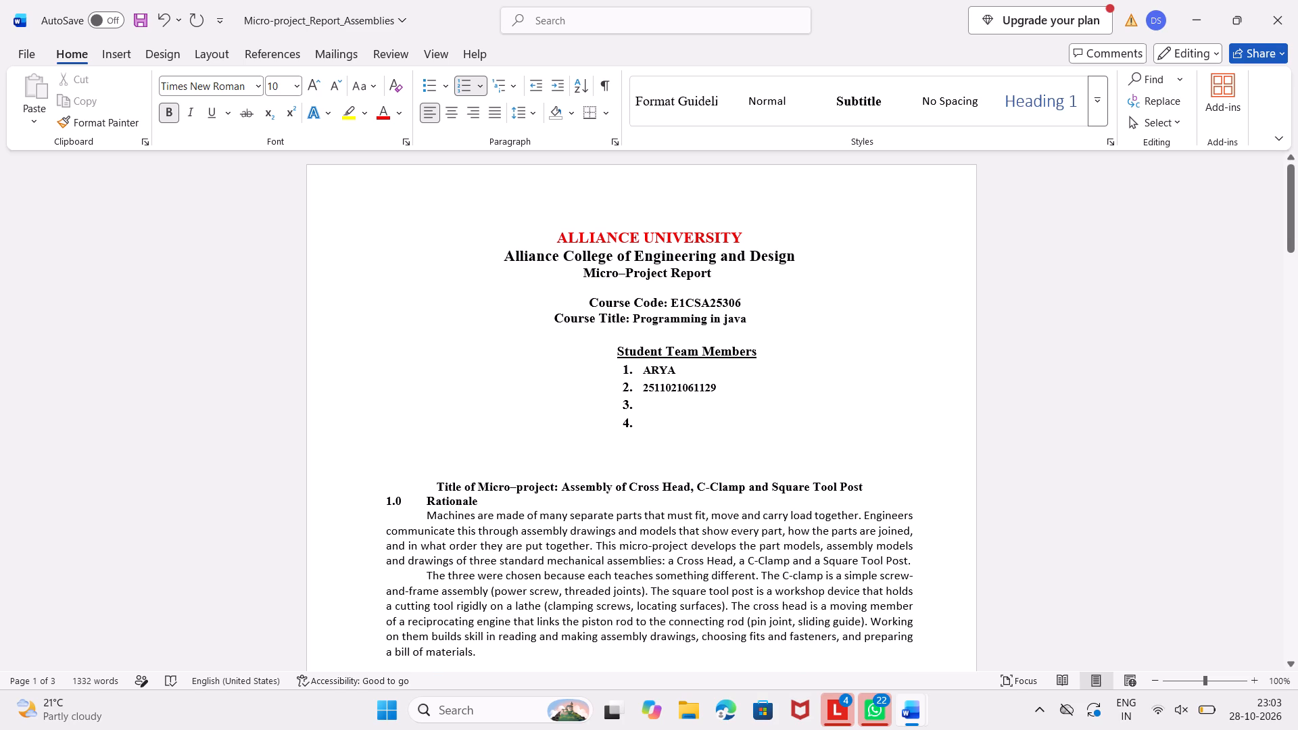
key("BackSpace")
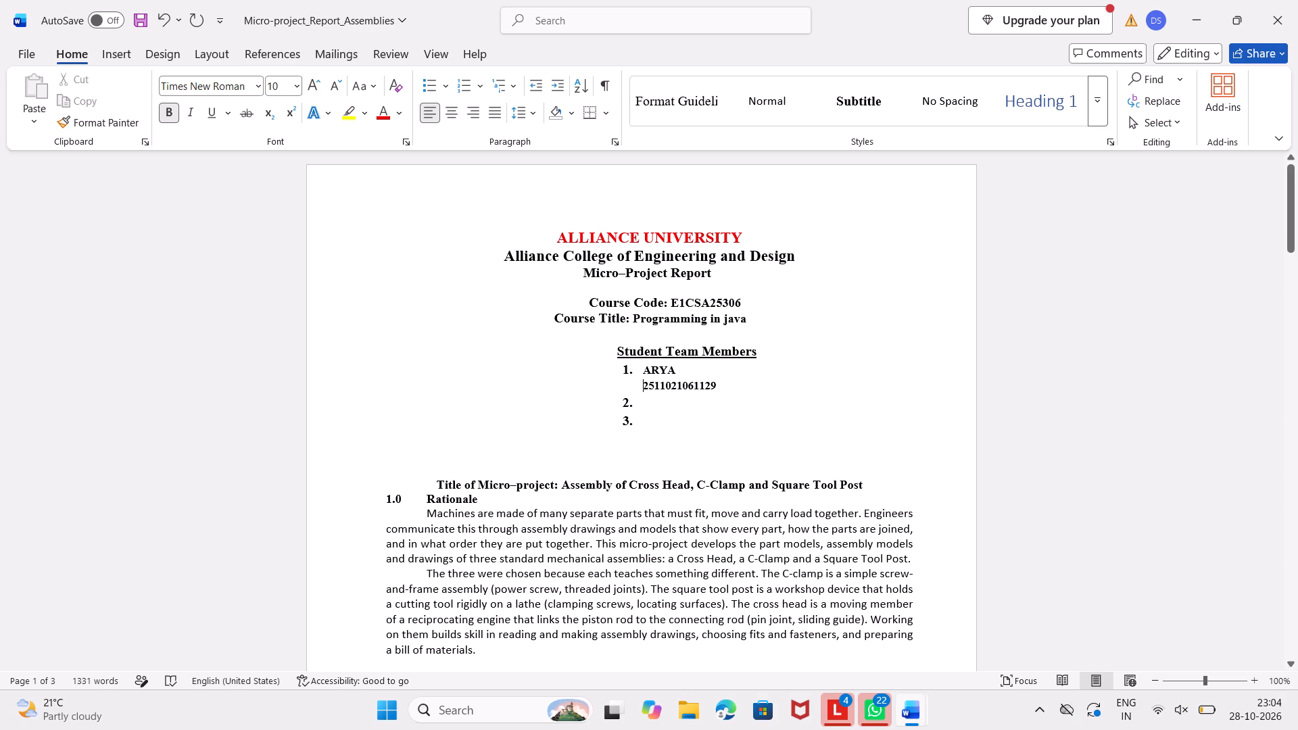
Fill in item 2 of the Student Team Members list with the second member's name in capitals and registration number.
left_click(637, 398)
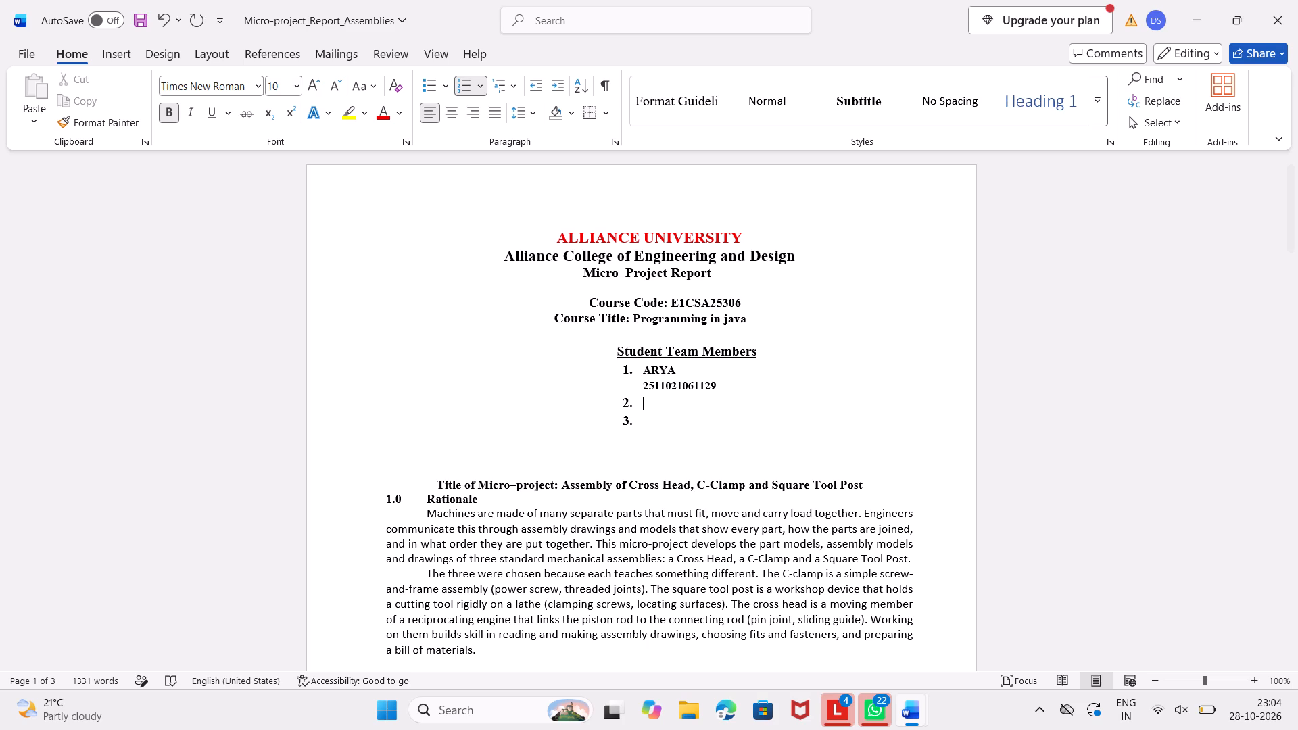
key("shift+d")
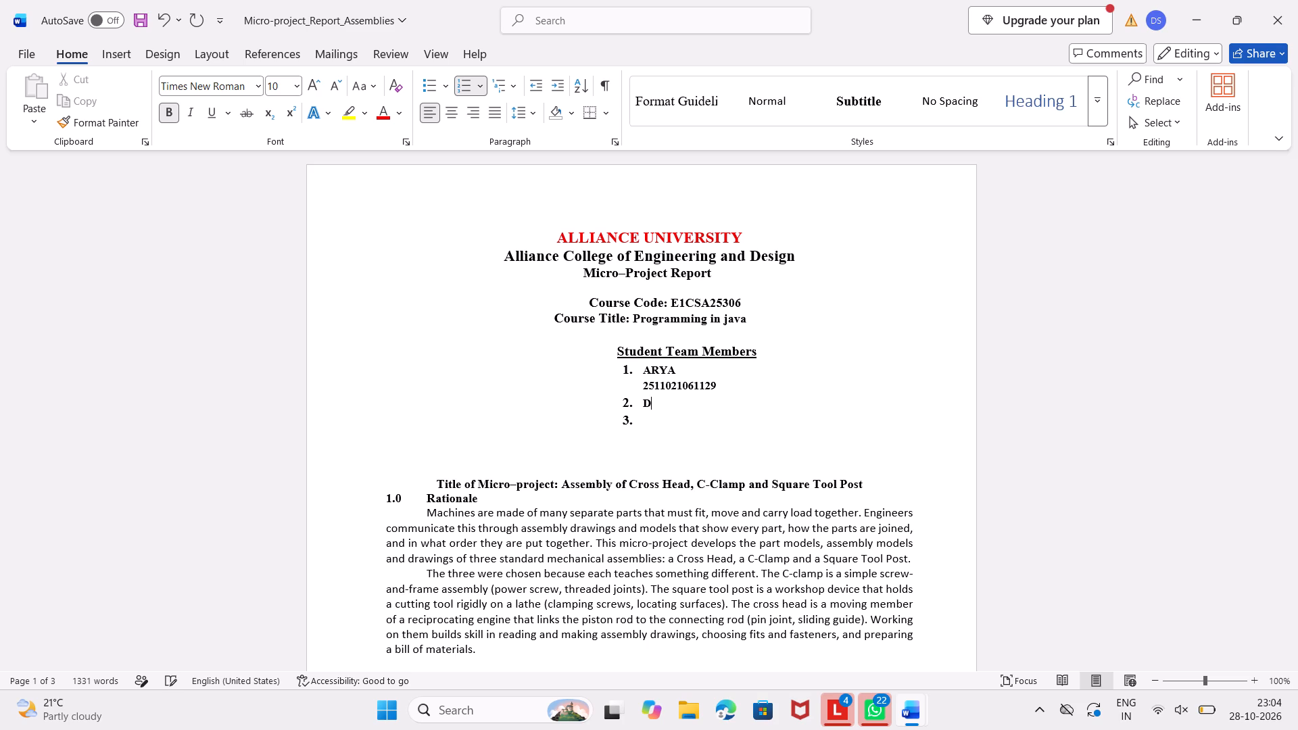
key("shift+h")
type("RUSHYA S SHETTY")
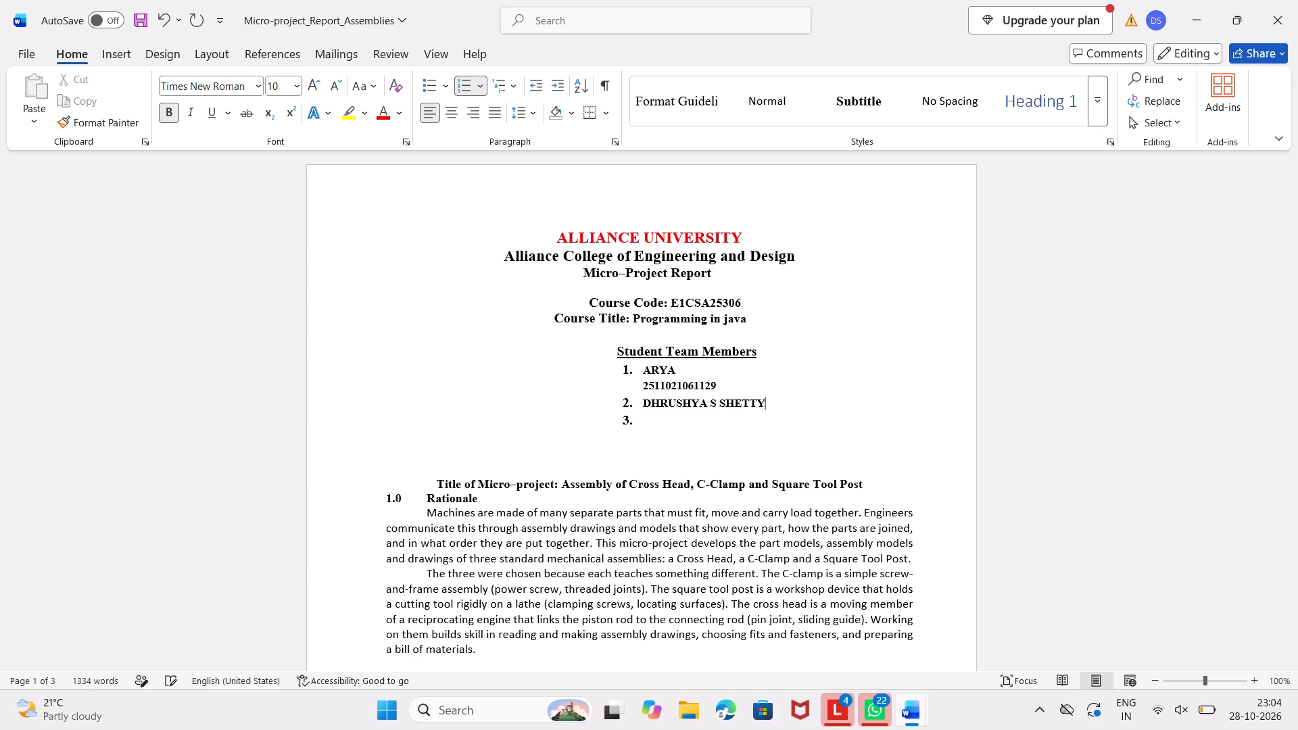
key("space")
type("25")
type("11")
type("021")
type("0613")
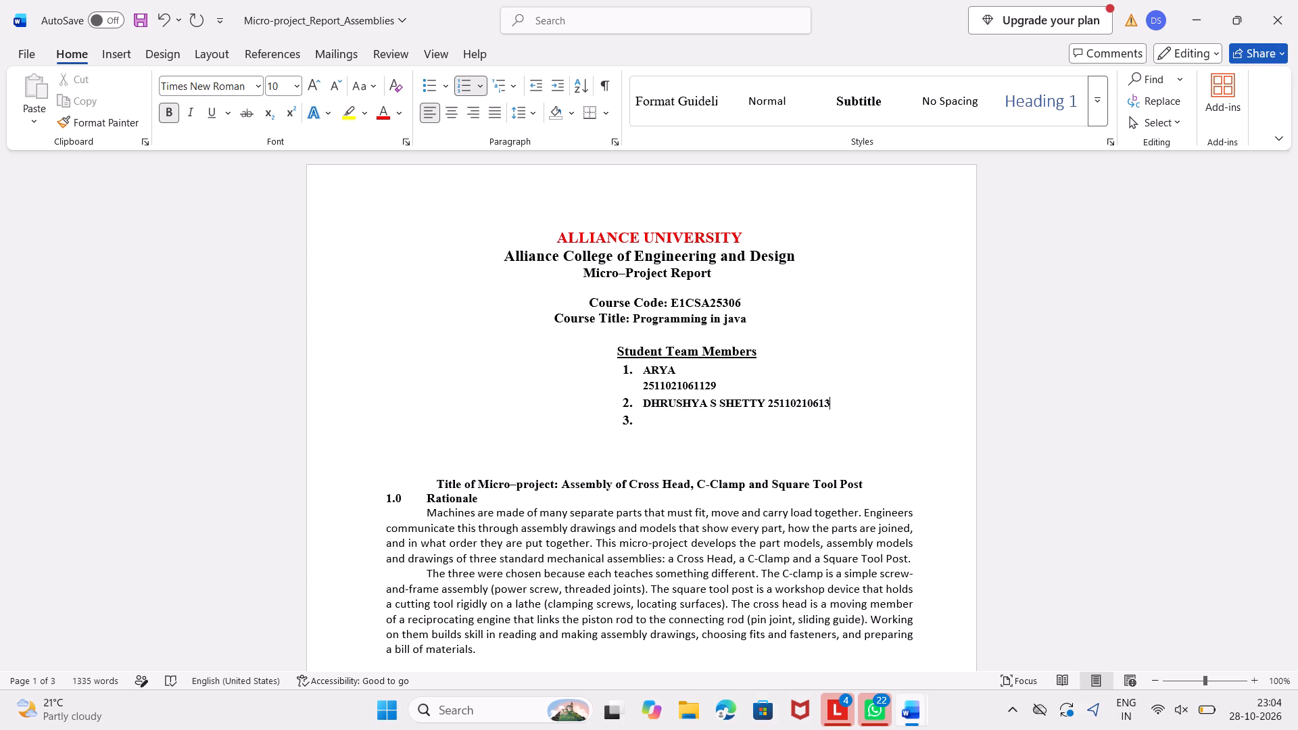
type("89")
Move the second member's registration number onto an unnumbered line beneath the name in item 2.
left_click(766, 403)
key("Return")
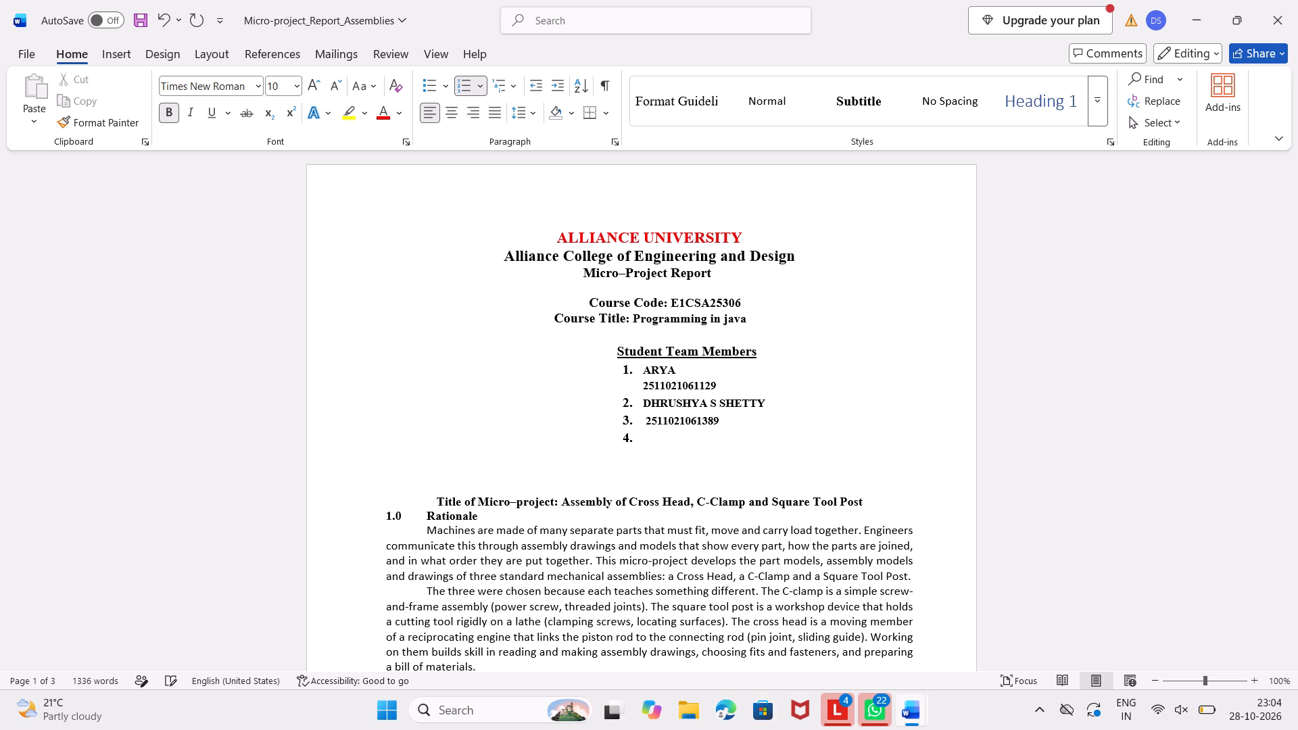
left_click(633, 420)
key("BackSpace")
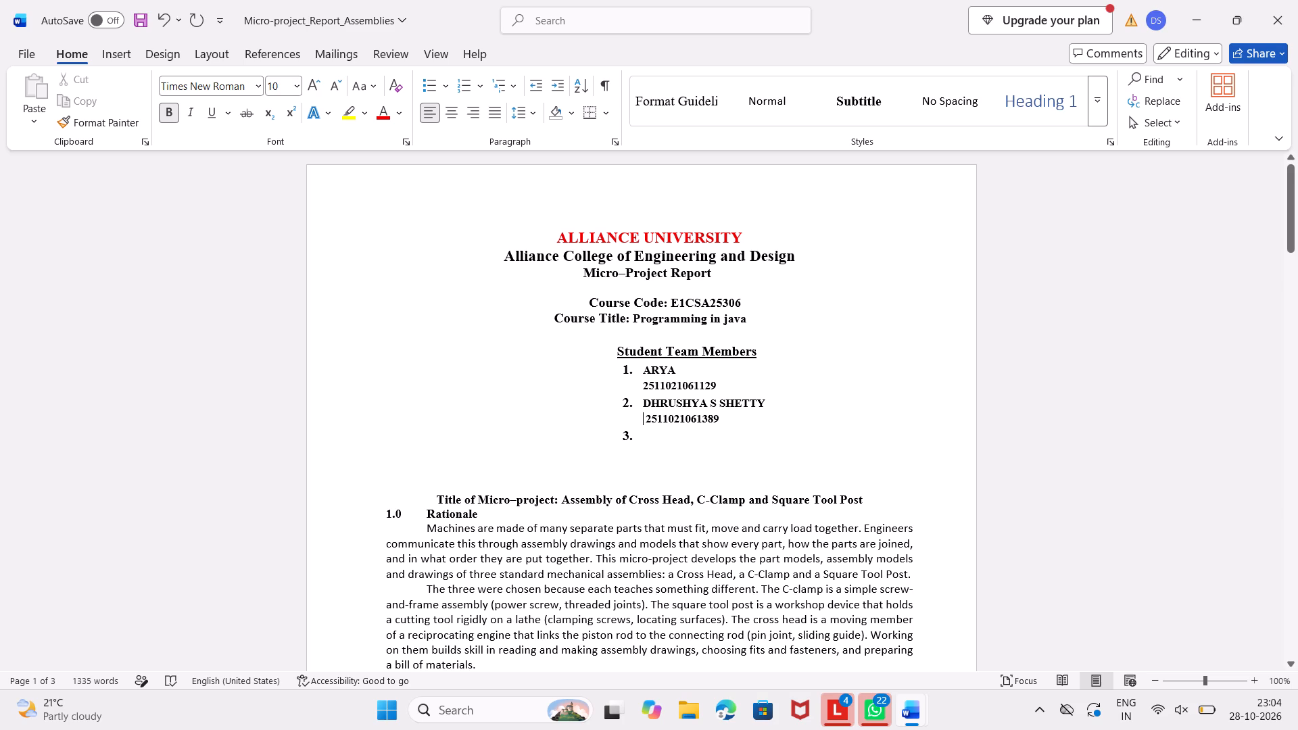
Fill in item 3 of the Student Team Members list with the third member's name in capitals and registration number.
left_click(646, 438)
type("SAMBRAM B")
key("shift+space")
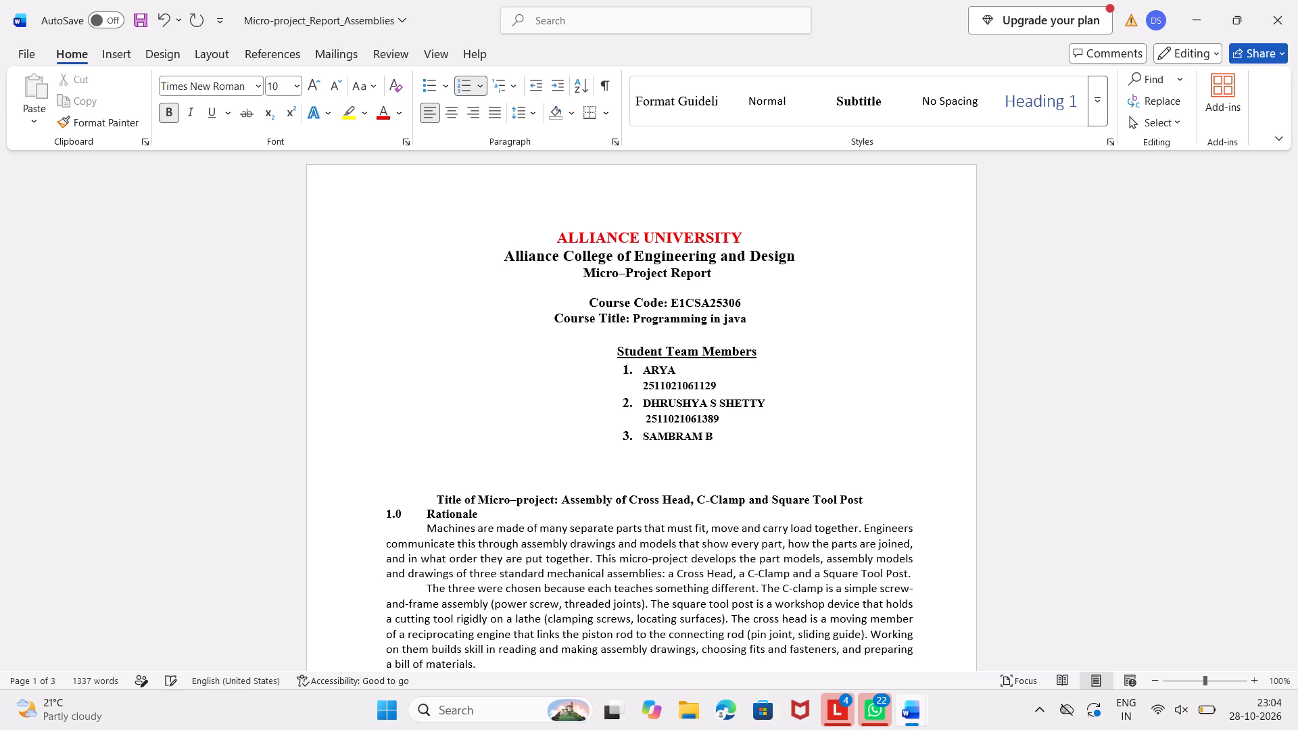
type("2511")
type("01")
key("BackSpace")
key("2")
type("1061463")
Move the third member's registration number onto an unnumbered line beneath the name in item 3.
left_click(715, 436)
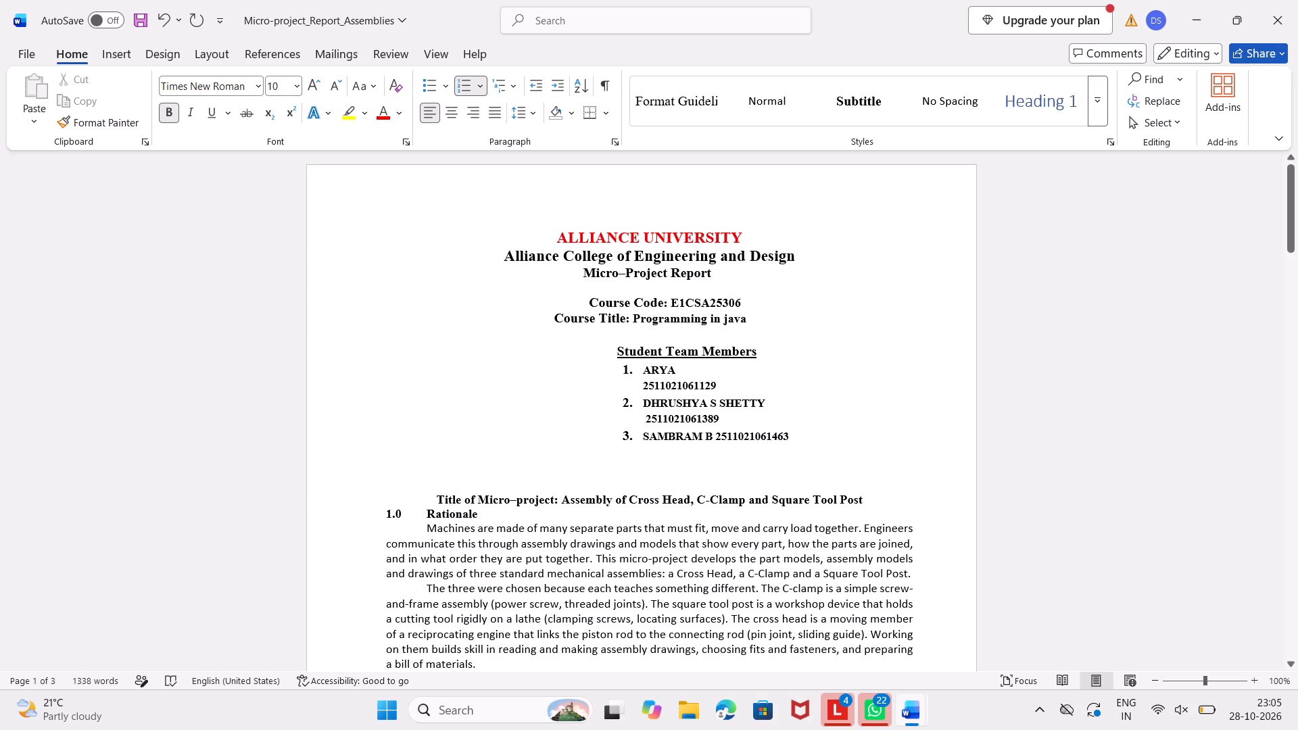
key("Return")
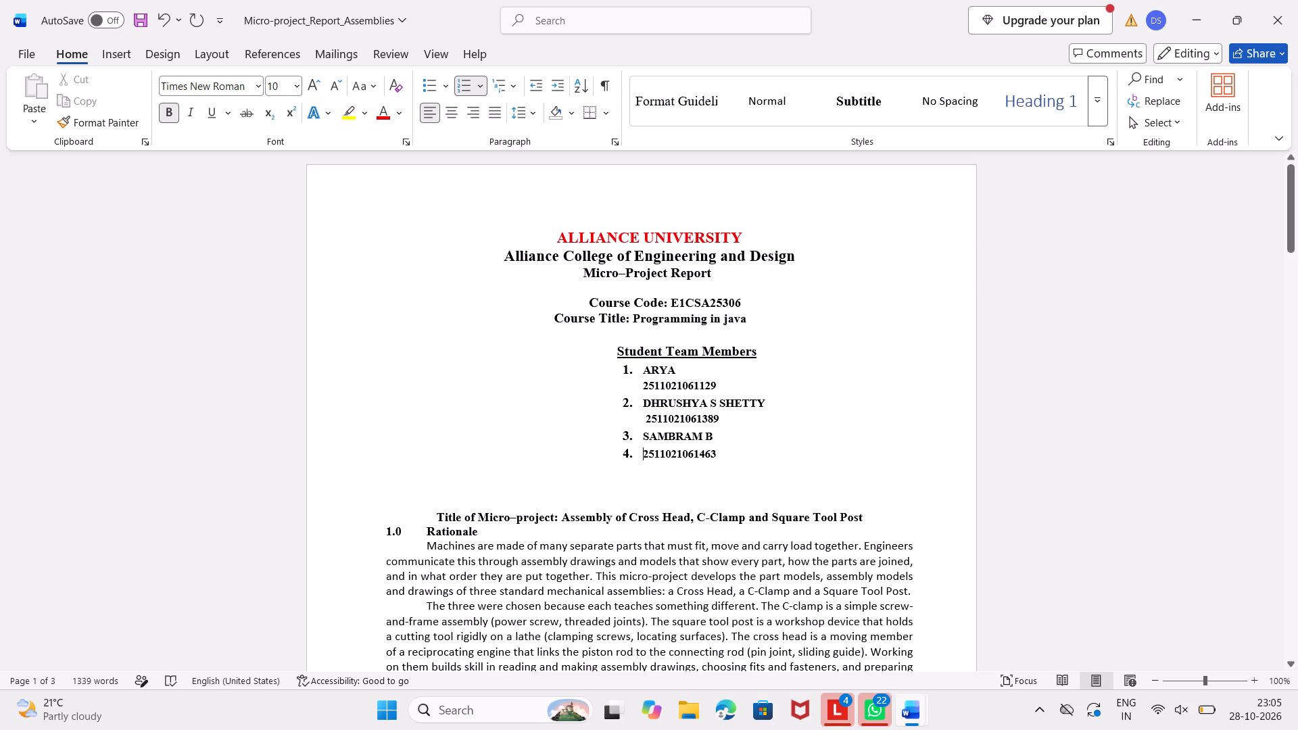
left_click(634, 453)
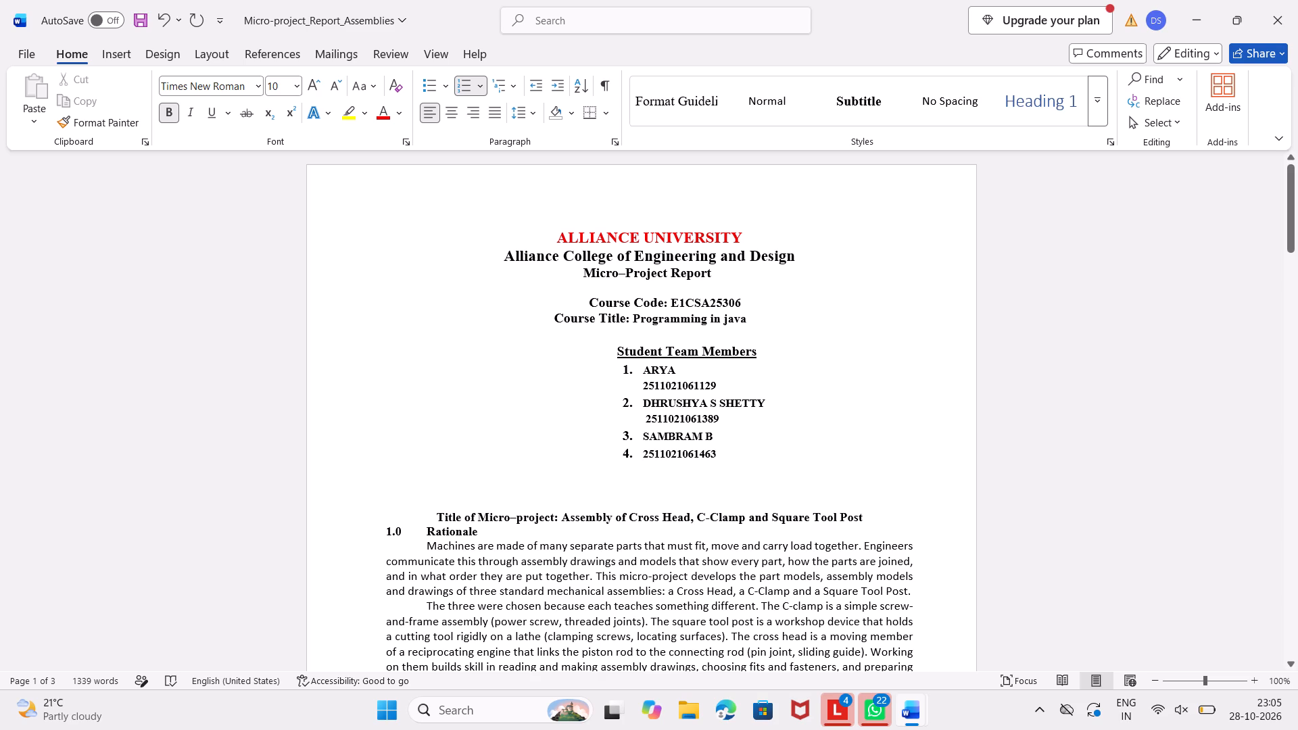
left_click(634, 453)
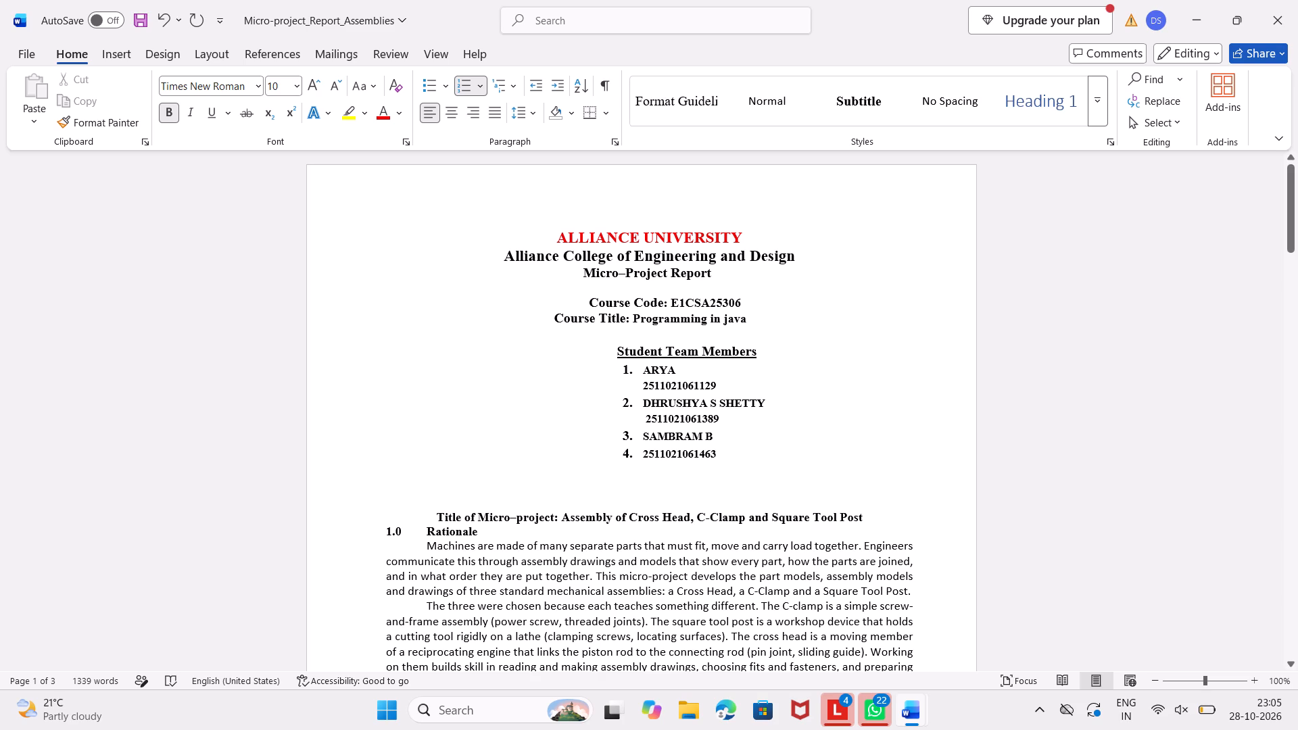
left_click(633, 454)
left_click(633, 454)
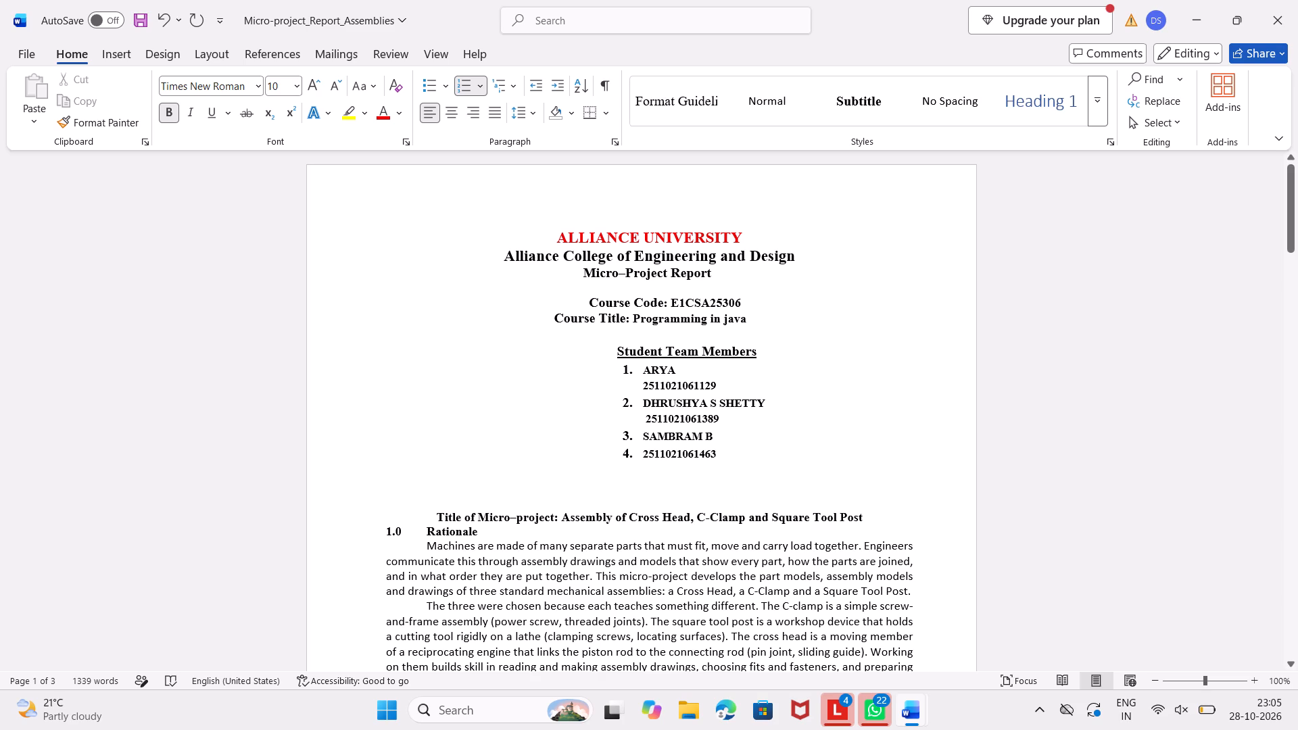
left_click(633, 454)
key("BackSpace")
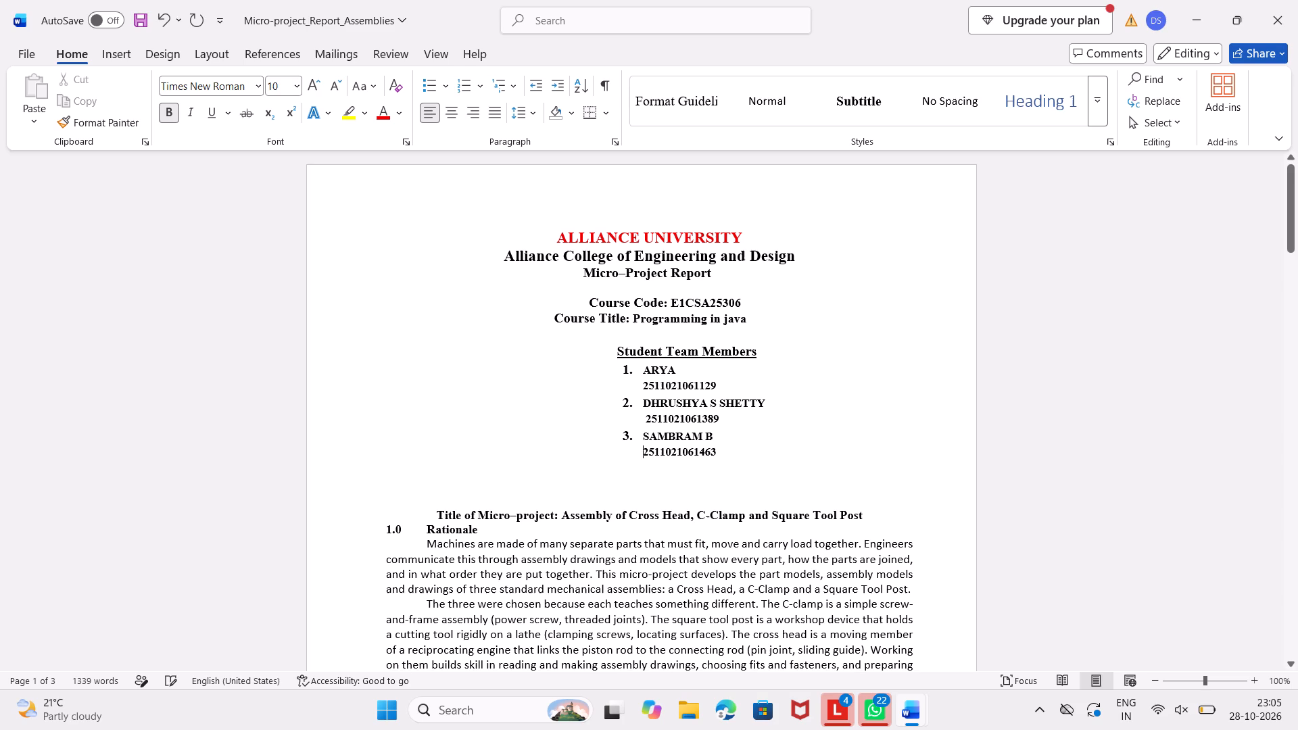
Add new lines below the third member's registration number and indent the first with spaces to line up under the list numbers.
left_click(718, 452)
key("Return")
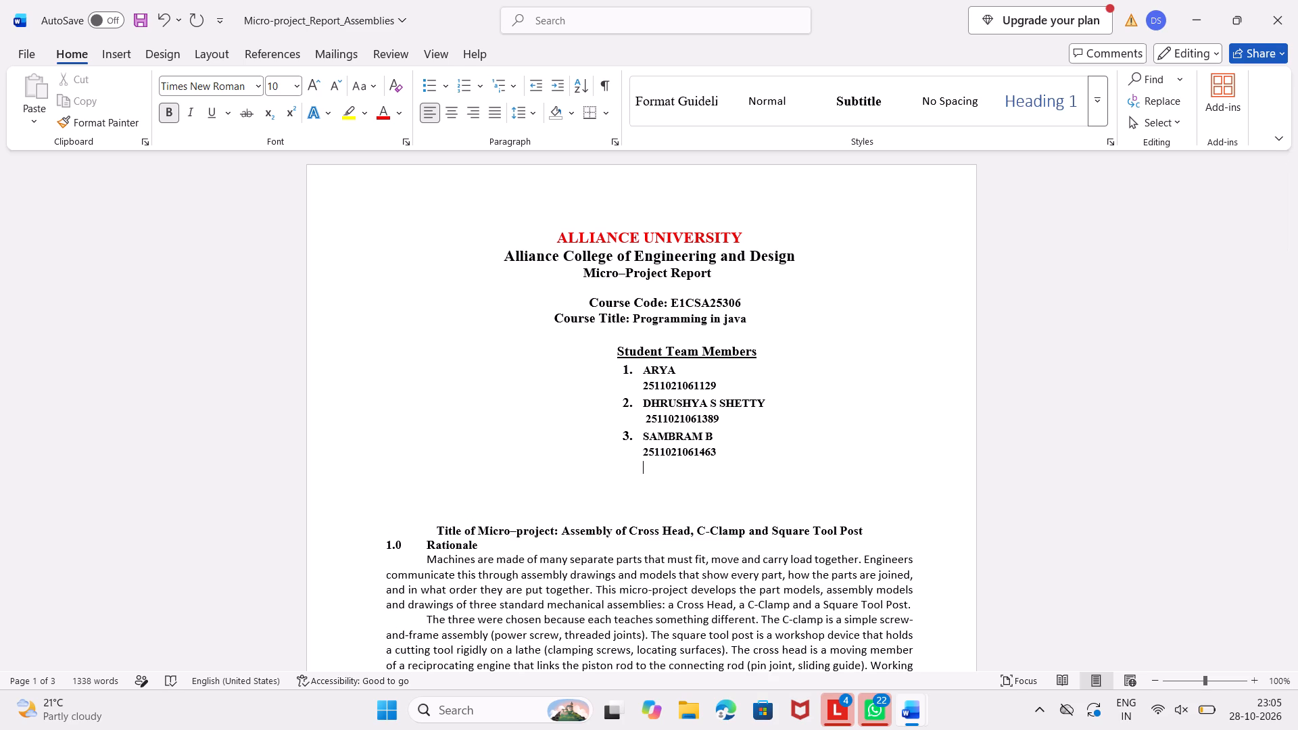
left_click(718, 452)
key("Return")
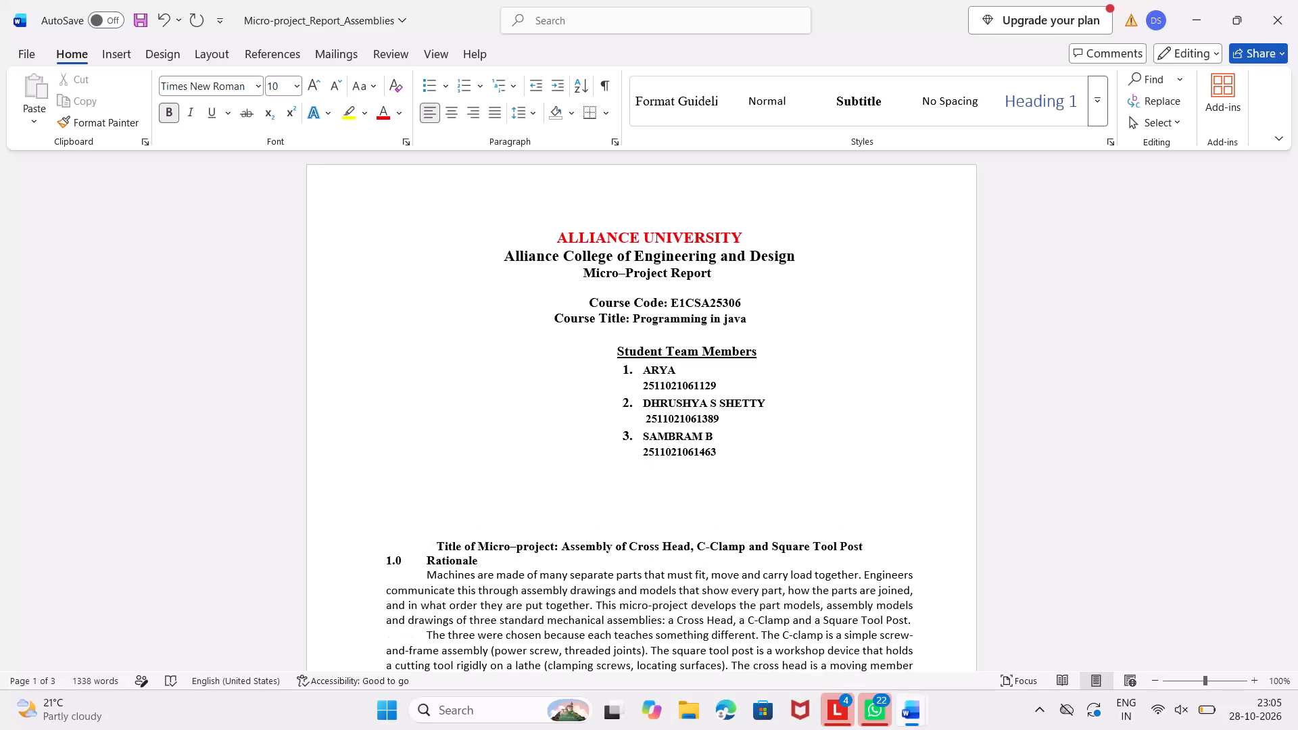
key("BackSpace")
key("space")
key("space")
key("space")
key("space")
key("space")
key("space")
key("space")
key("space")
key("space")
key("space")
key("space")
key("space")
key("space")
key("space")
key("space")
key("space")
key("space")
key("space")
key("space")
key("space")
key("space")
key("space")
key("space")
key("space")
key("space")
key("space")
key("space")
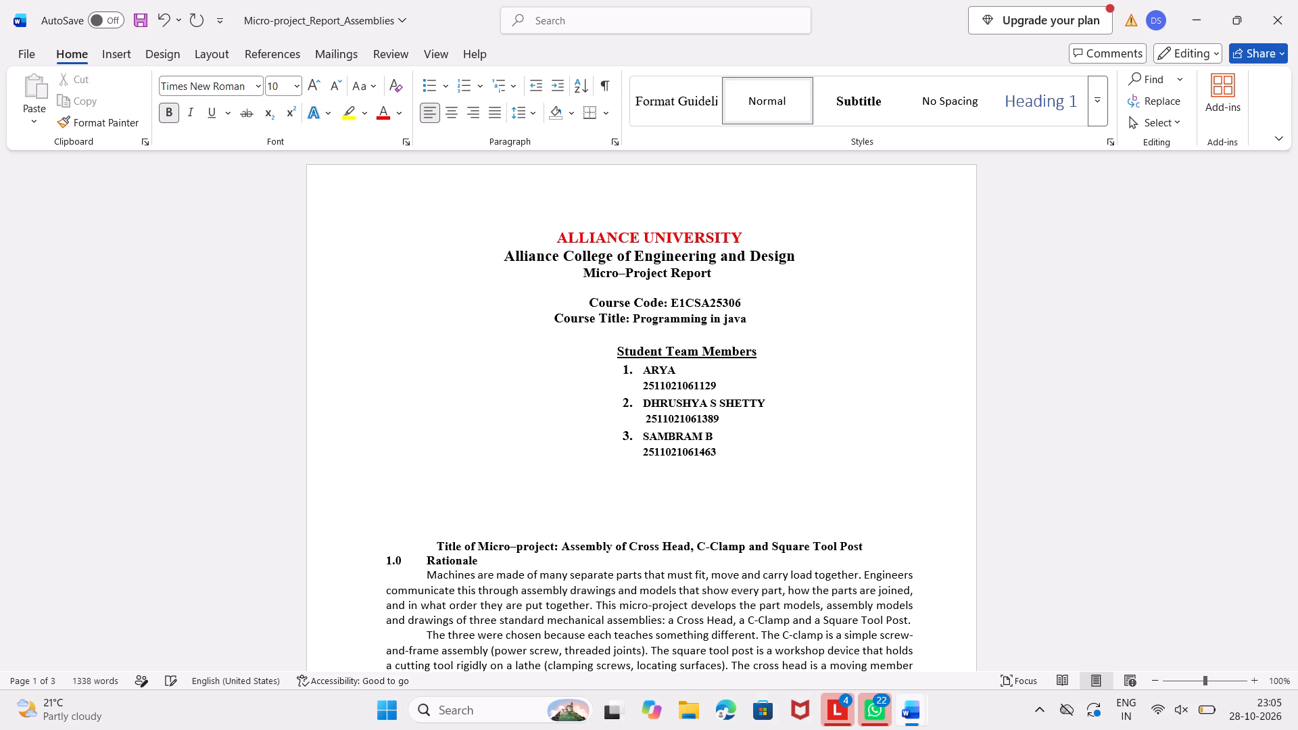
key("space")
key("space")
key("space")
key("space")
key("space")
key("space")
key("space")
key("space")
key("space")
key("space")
Enter the item number "4." on the new indented line, adjusting the spacing before it to line up with the numbers above.
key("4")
key("BackSpace")
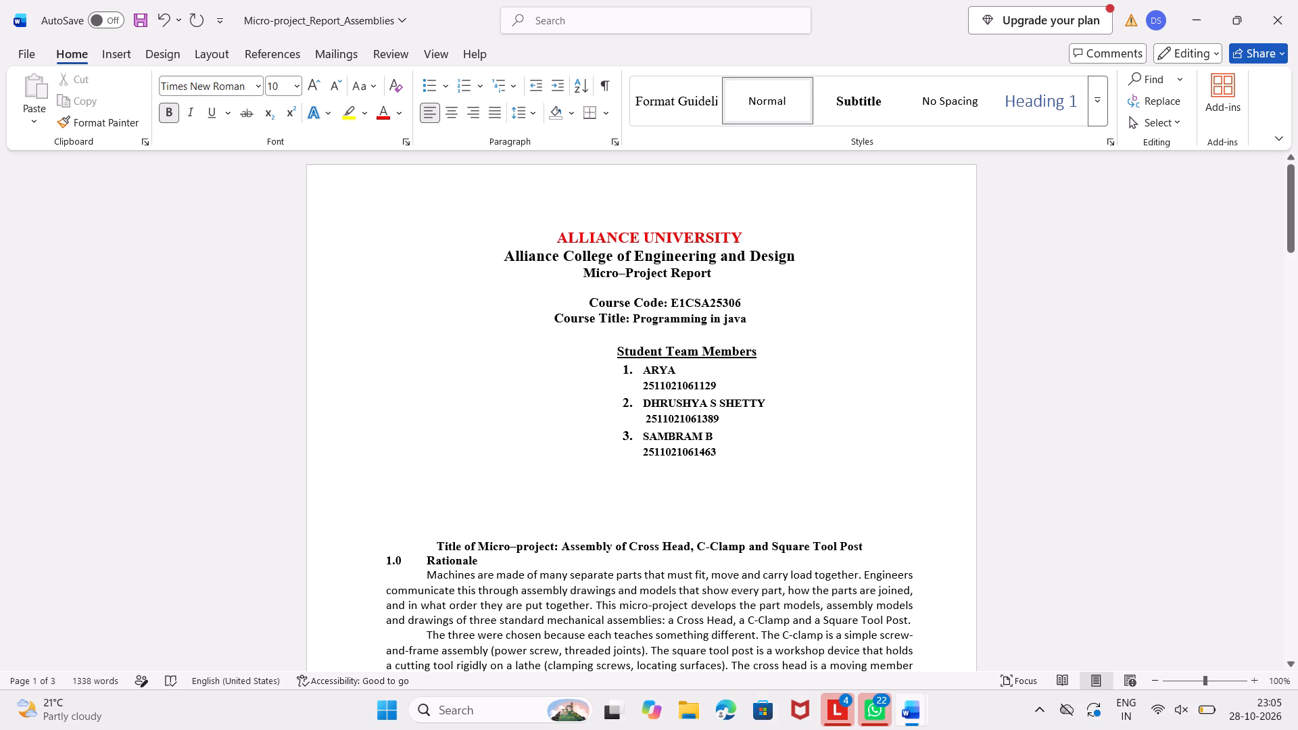
left_click(640, 453)
left_click(627, 466)
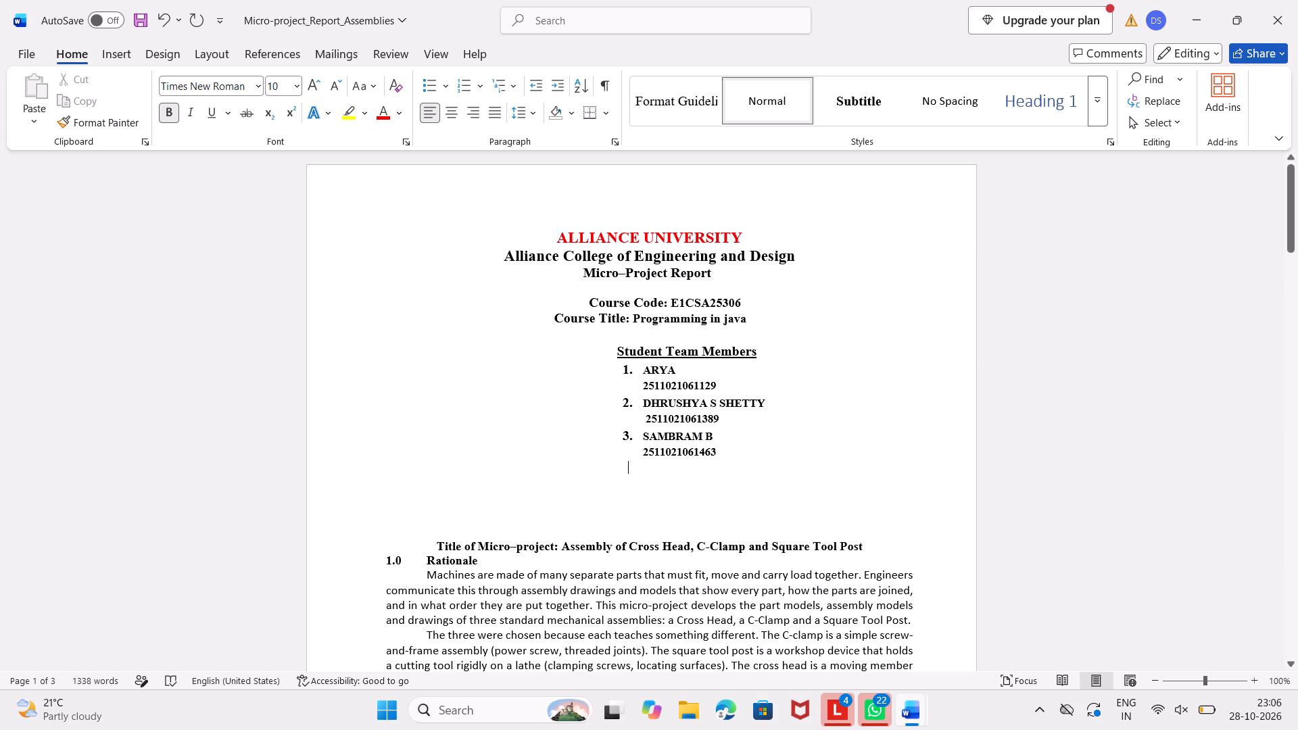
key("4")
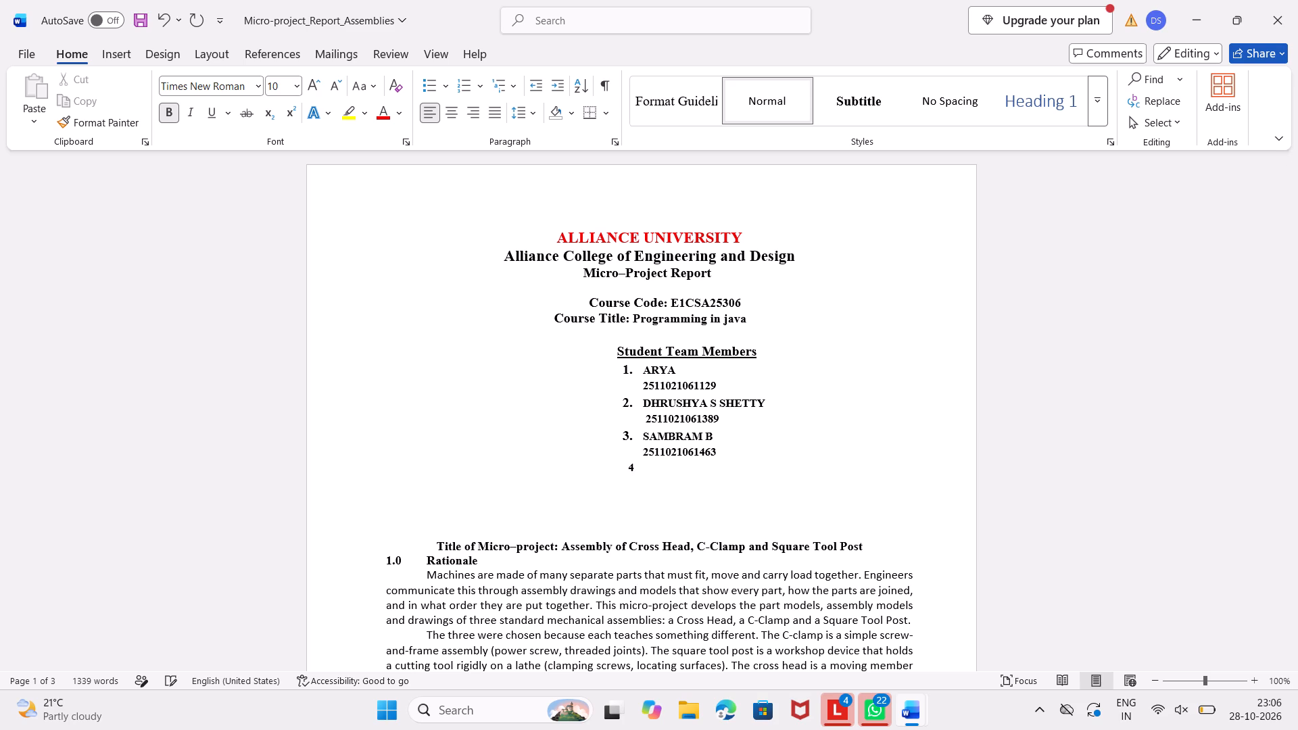
key("BackSpace")
key("BackSpace")
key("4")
key("BackSpace")
key("BackSpace")
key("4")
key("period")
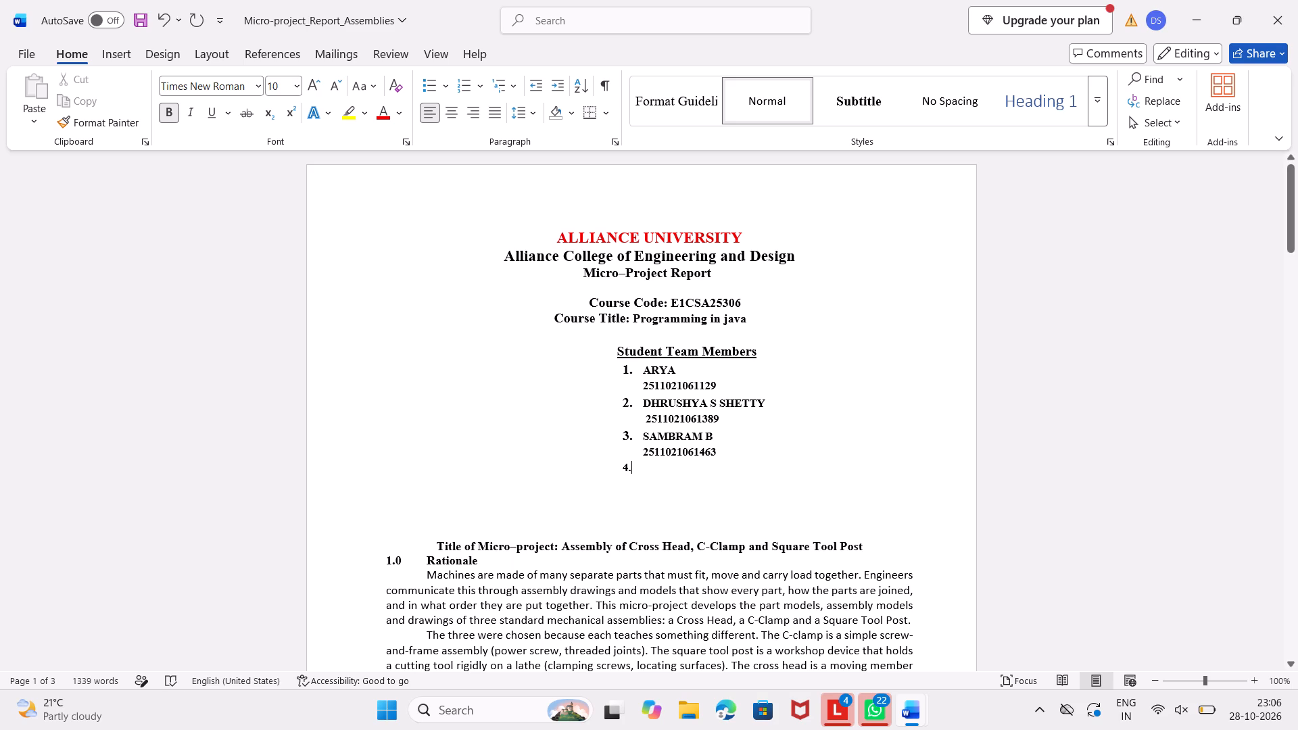
Enlarge the "4." to 11 pt and remove the extra spaces before it to realign it with the numbers above.
left_click_drag(619, 468, 641, 466)
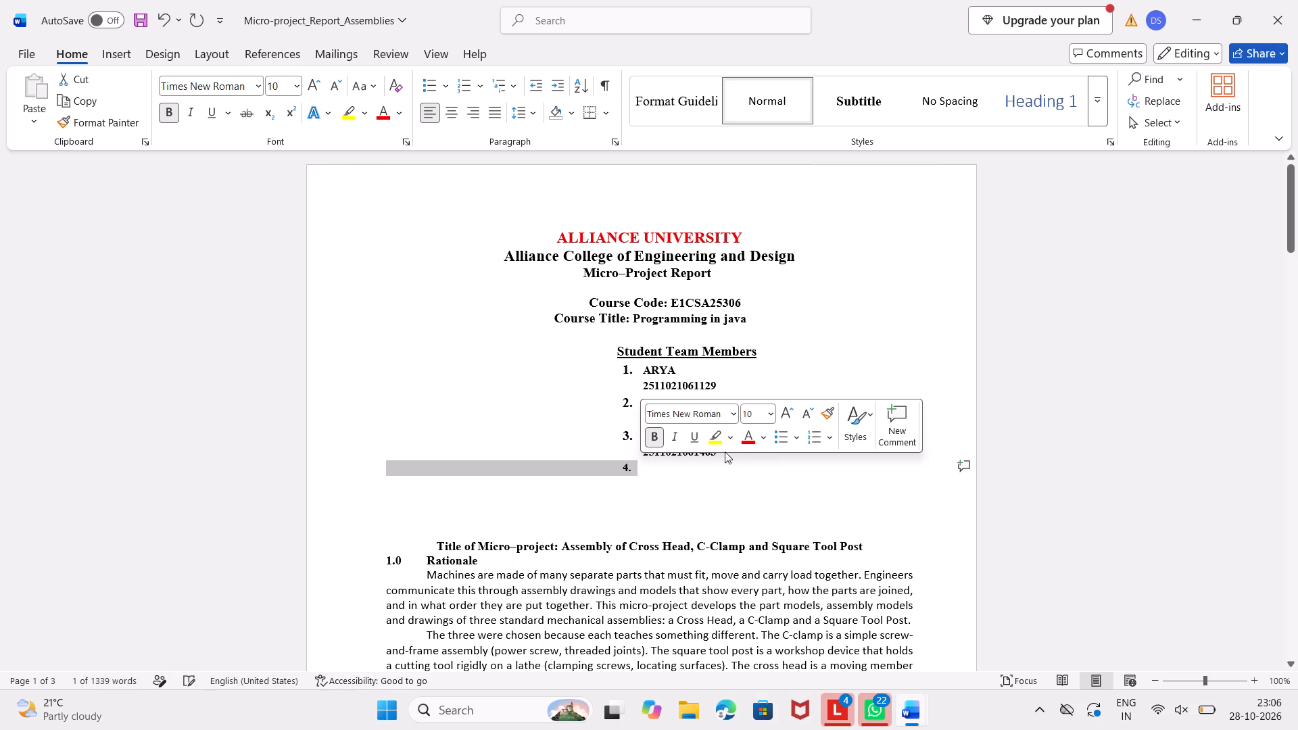
left_click(787, 412)
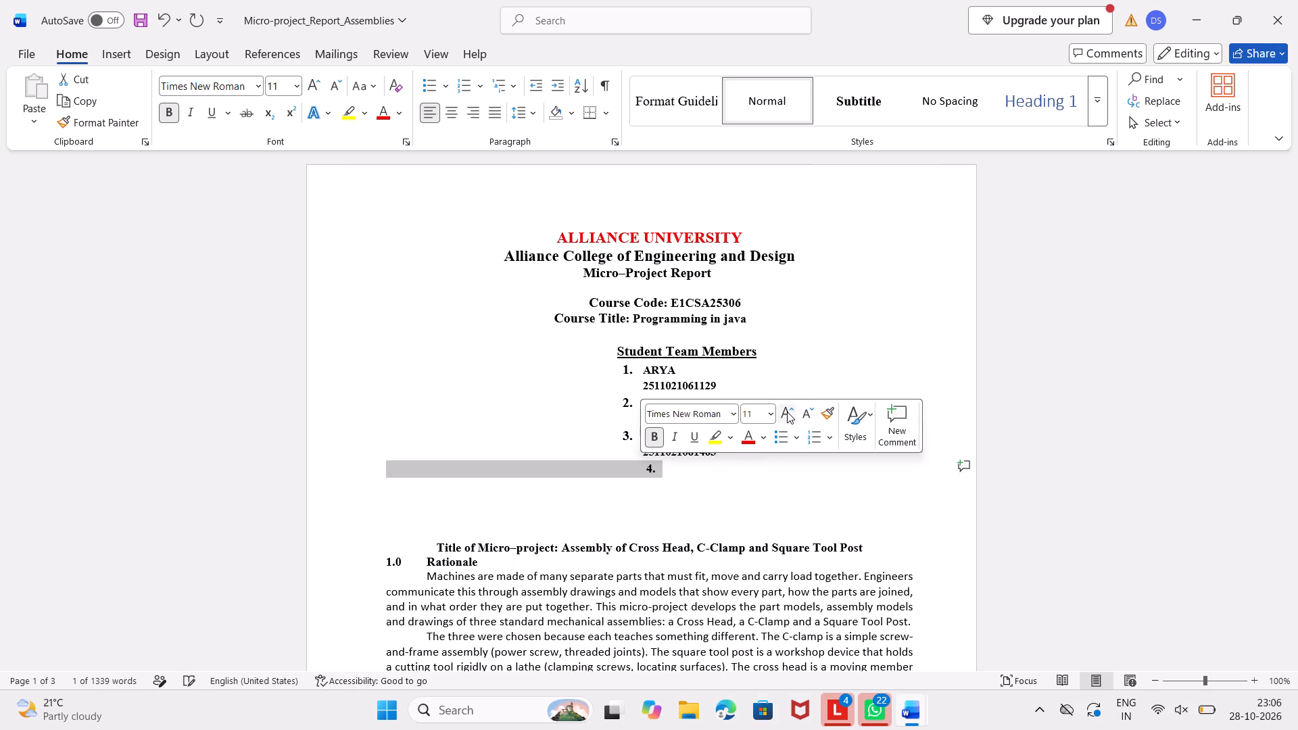
left_click(641, 466)
left_click(641, 466)
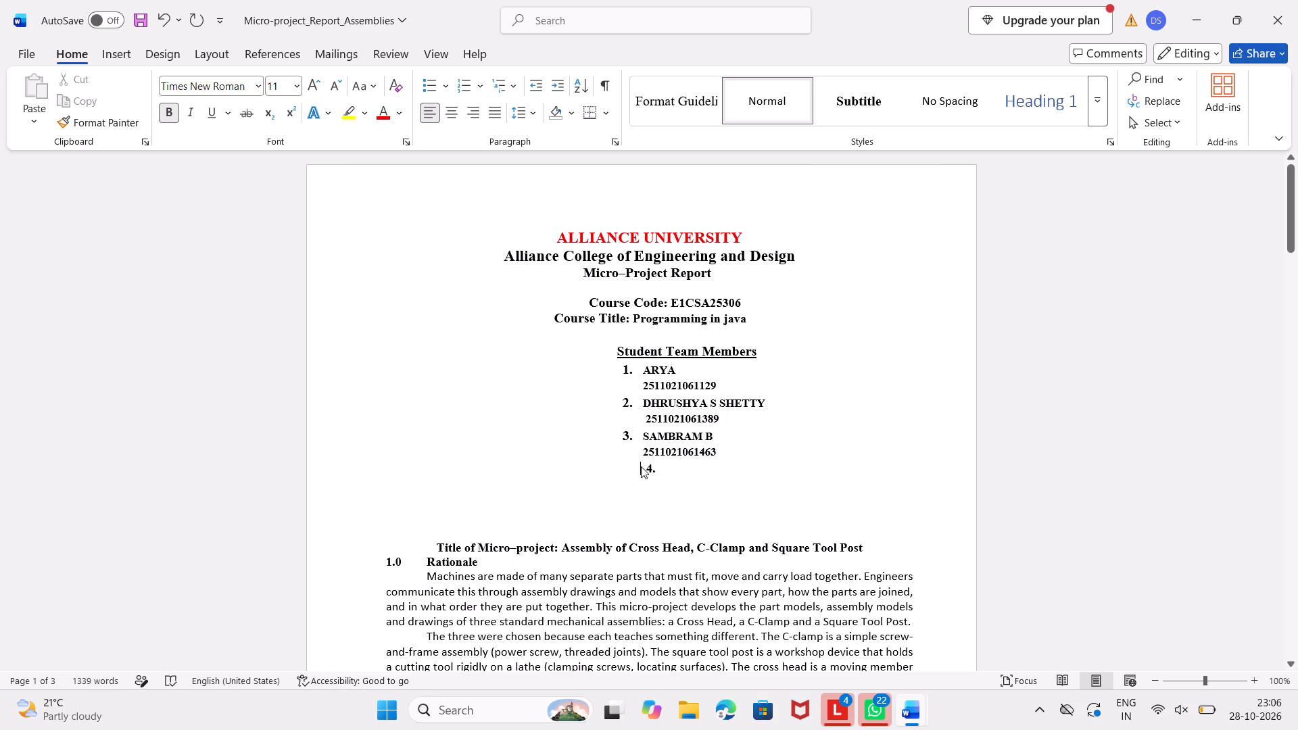
key("BackSpace")
key("BackSpace")
key("BackSpace")
key("BackSpace")
key("BackSpace")
key("BackSpace")
key("BackSpace")
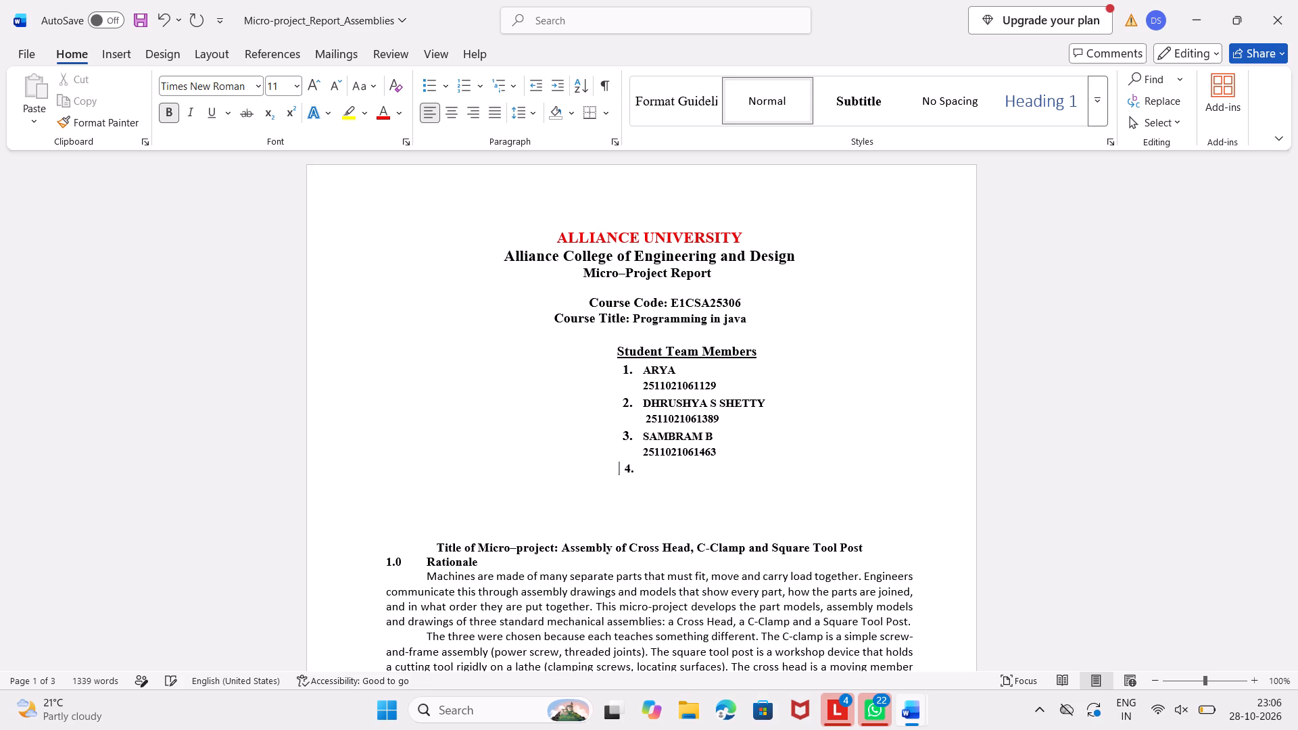
key("BackSpace")
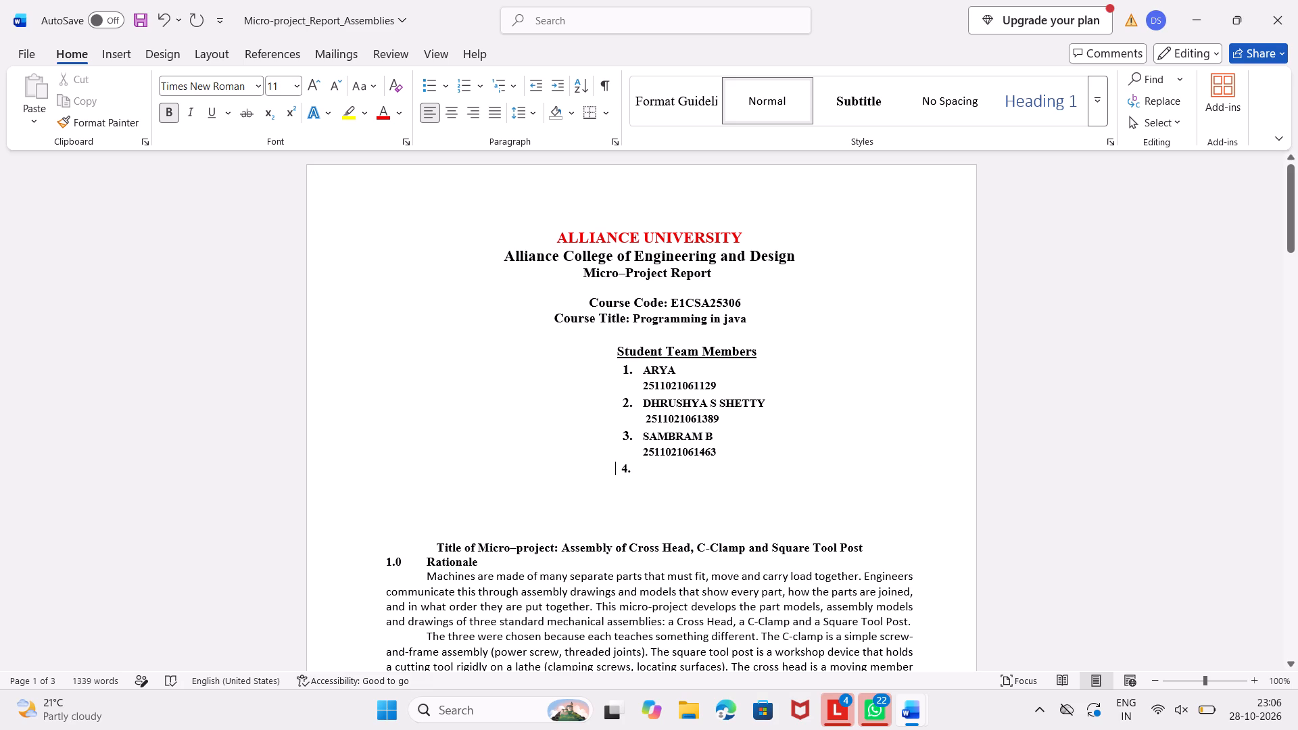
Turn the "4." into an automatic numbered list item and enter the fourth member's name in capitals.
left_click(648, 469)
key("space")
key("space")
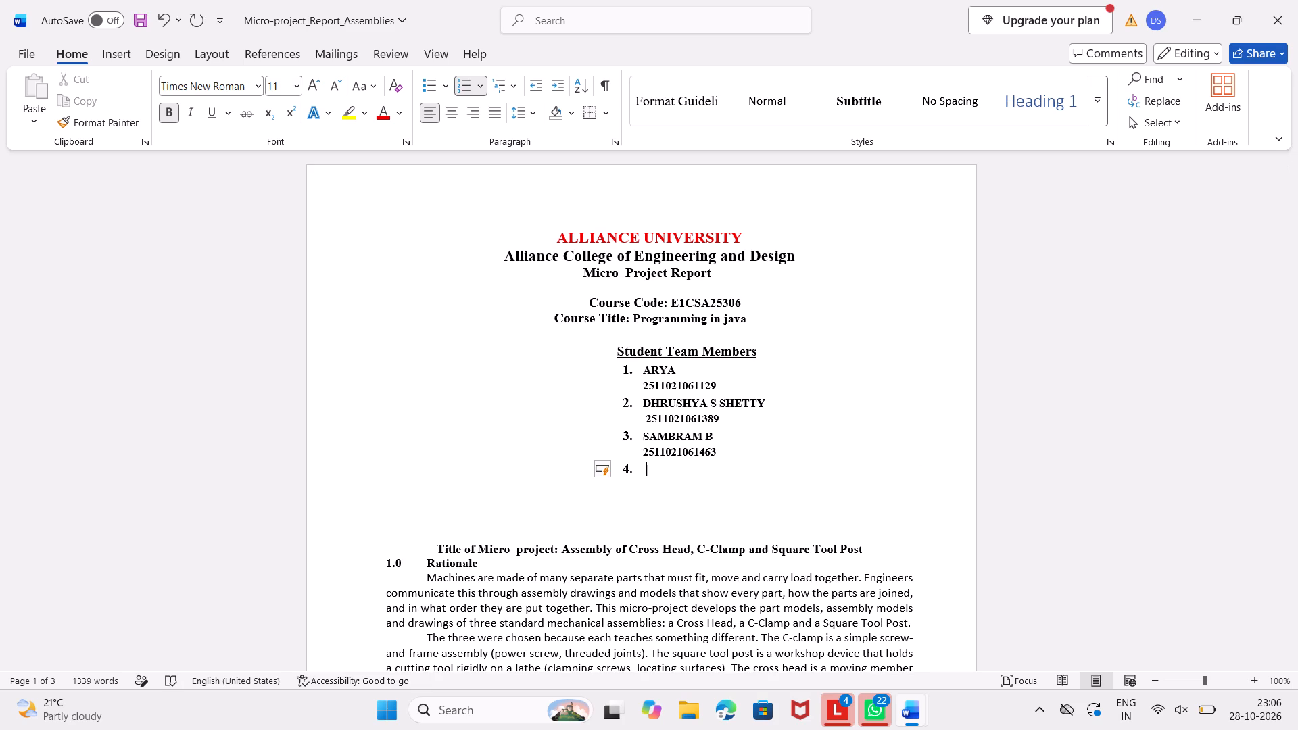
key("BackSpace")
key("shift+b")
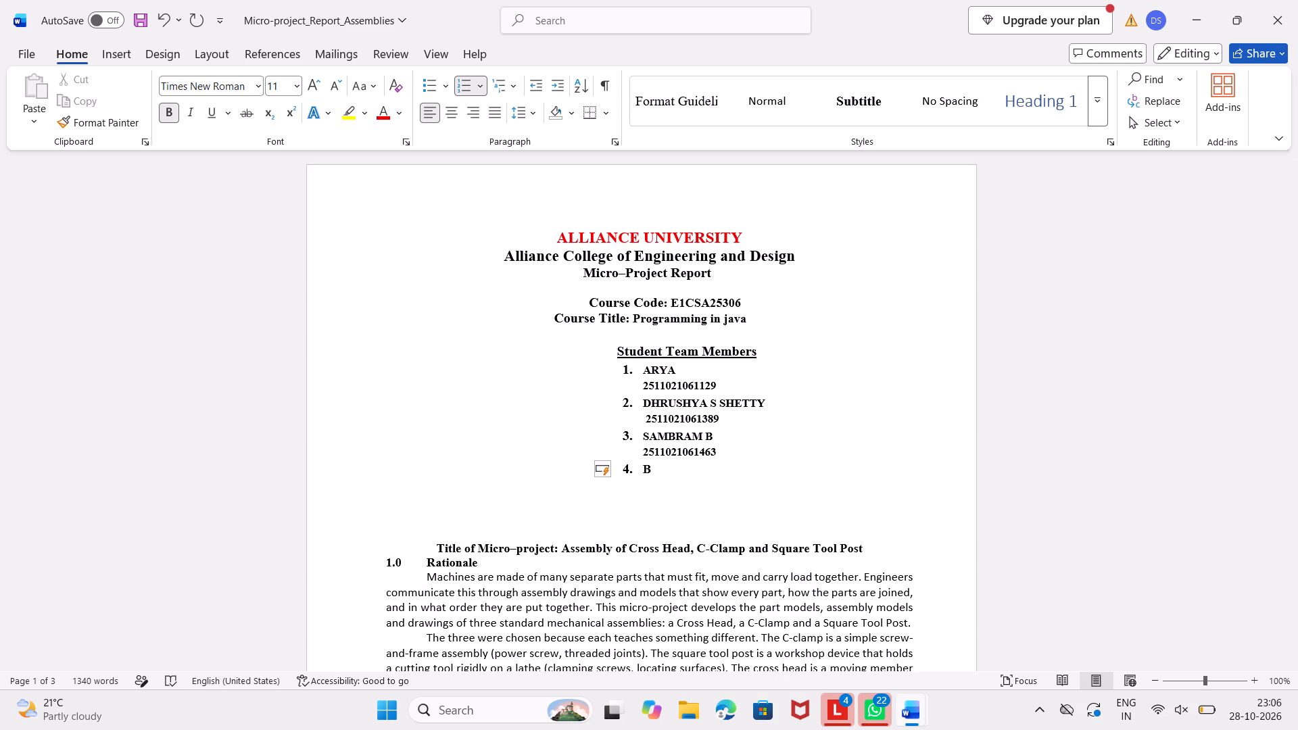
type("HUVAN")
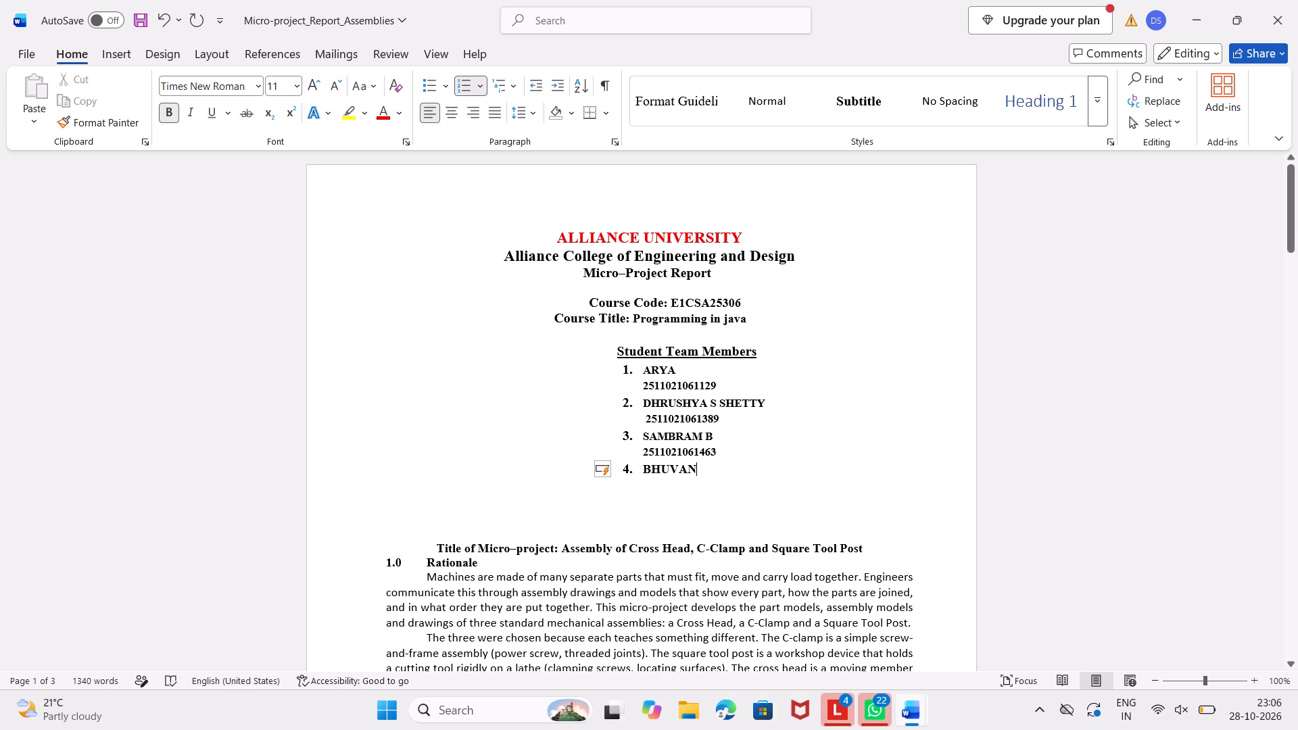
Format the fourth member's name in item 4 as bold at 10 pt.
left_click_drag(640, 470, 703, 474)
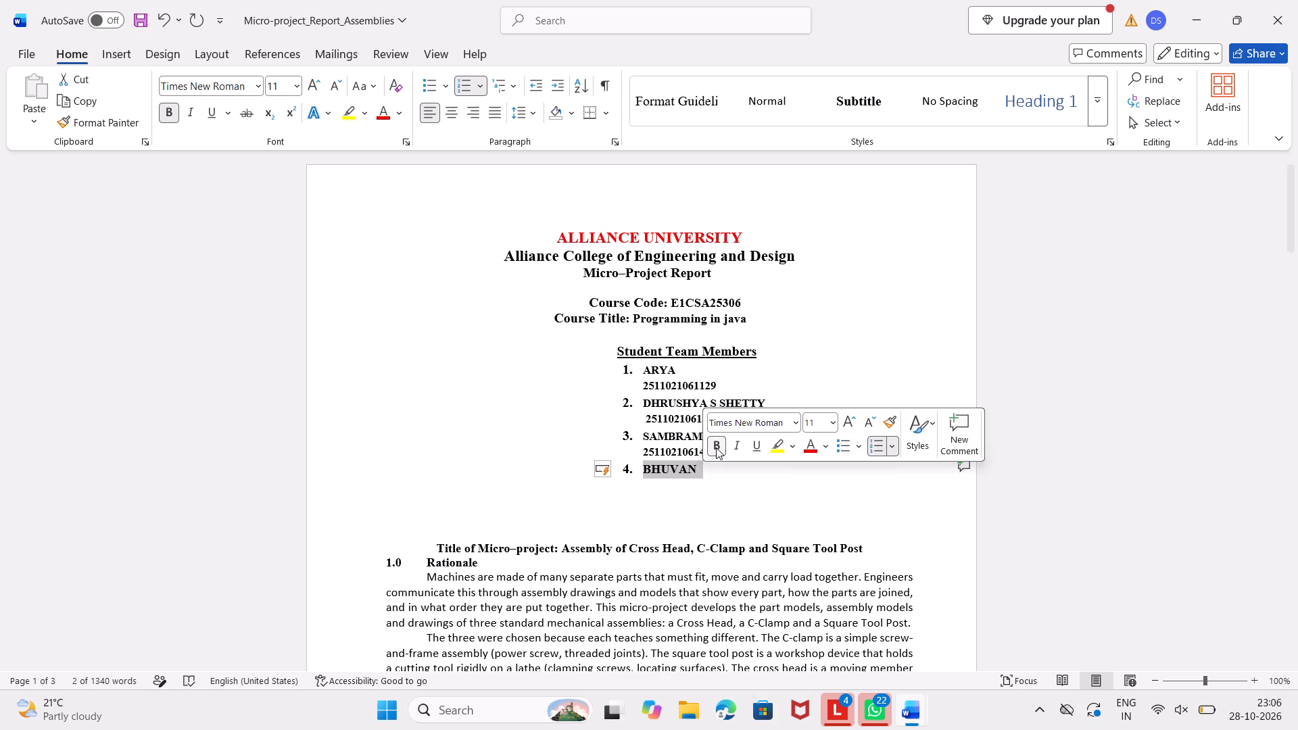
left_click(716, 447)
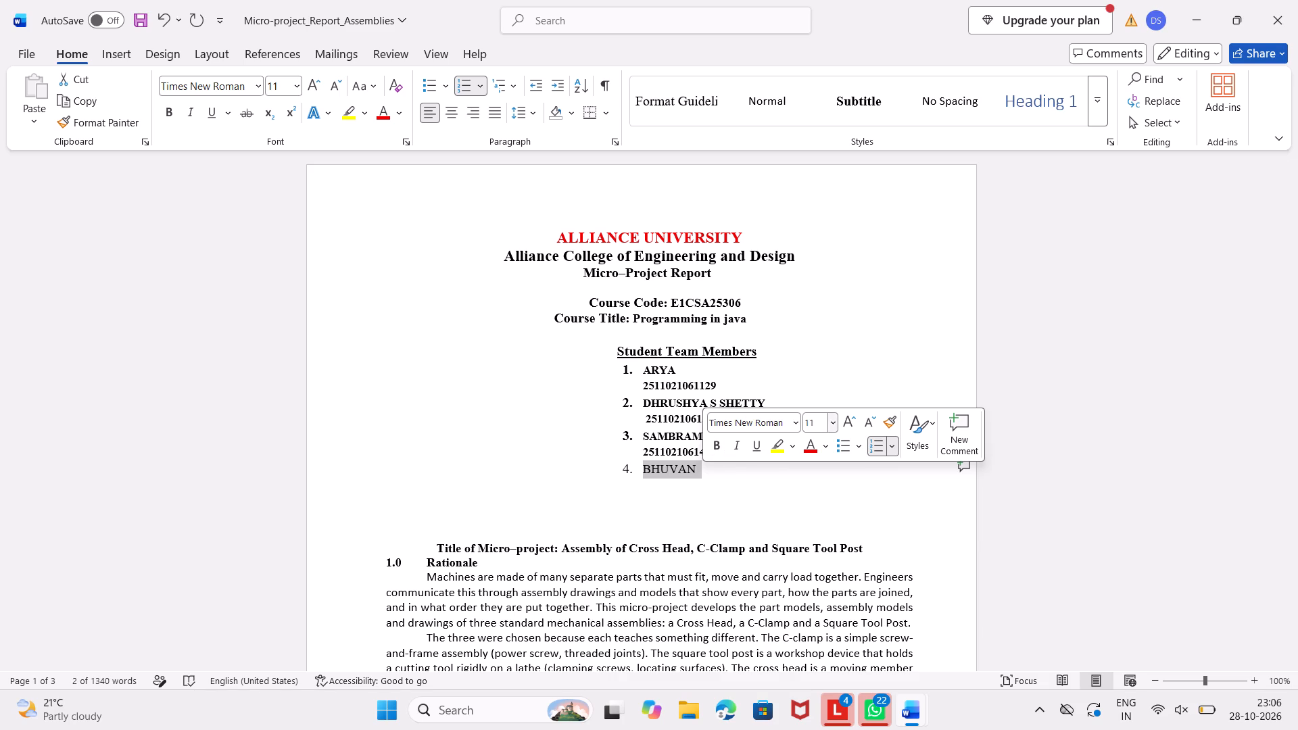
left_click(846, 424)
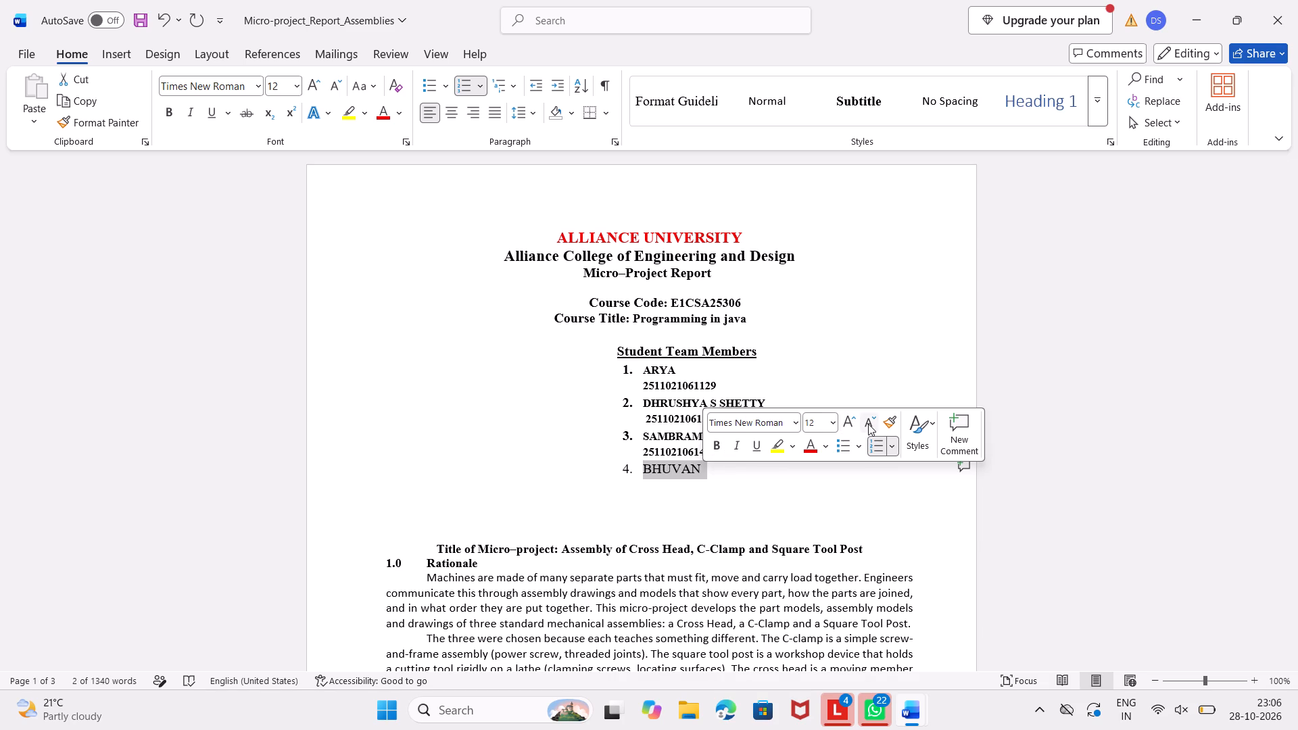
left_click(868, 424)
left_click(868, 424)
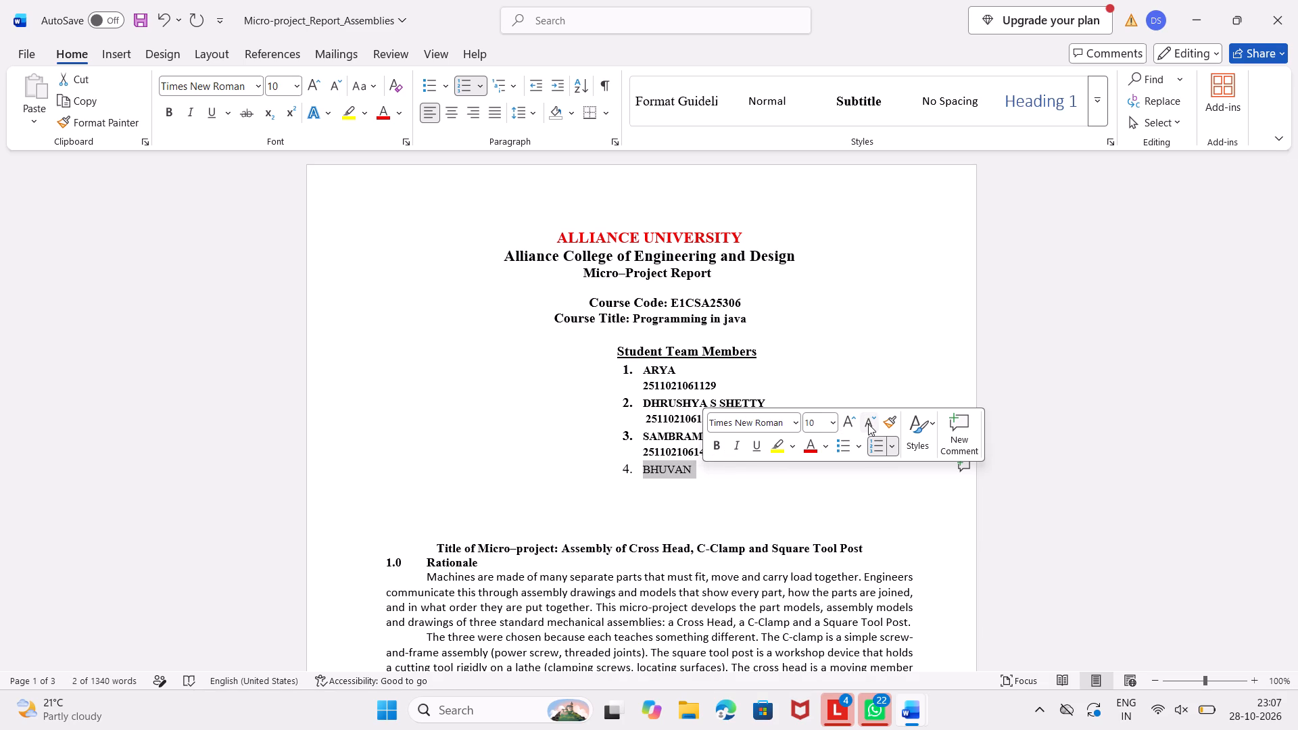
left_click(798, 487)
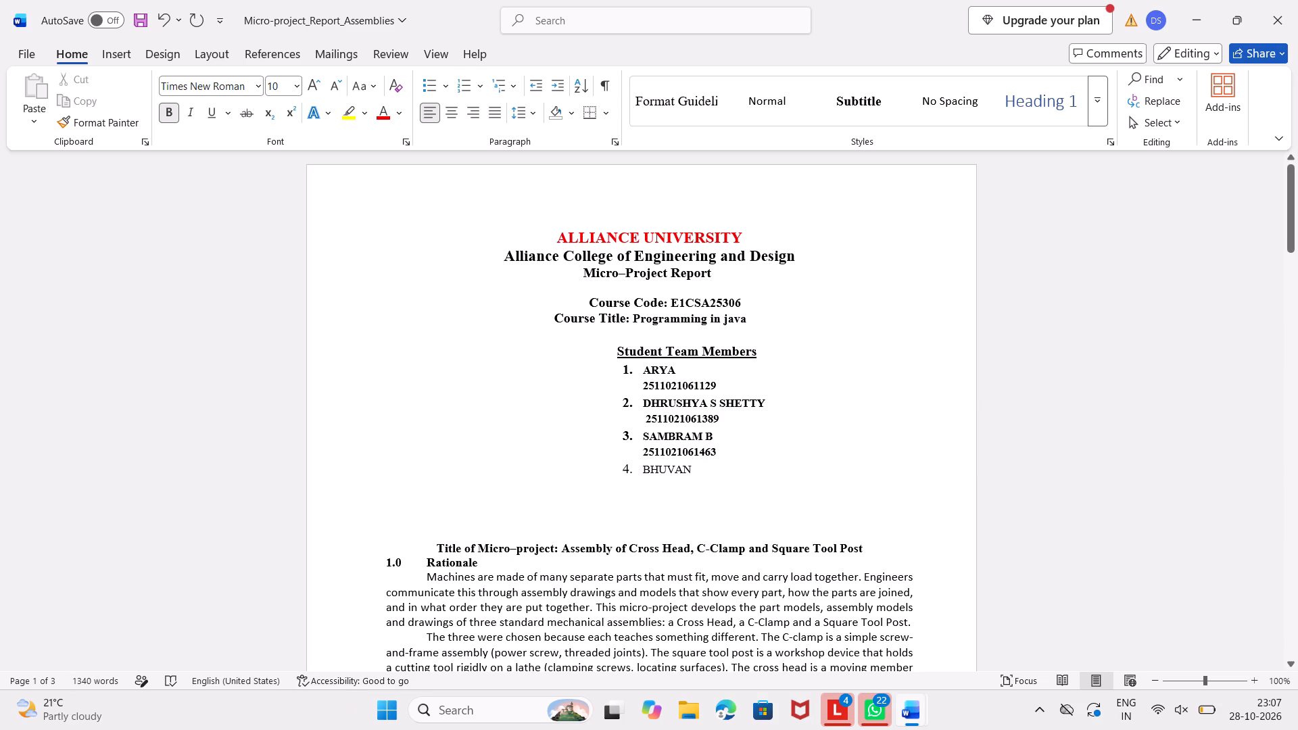
left_click_drag(642, 472, 707, 472)
left_click(725, 445)
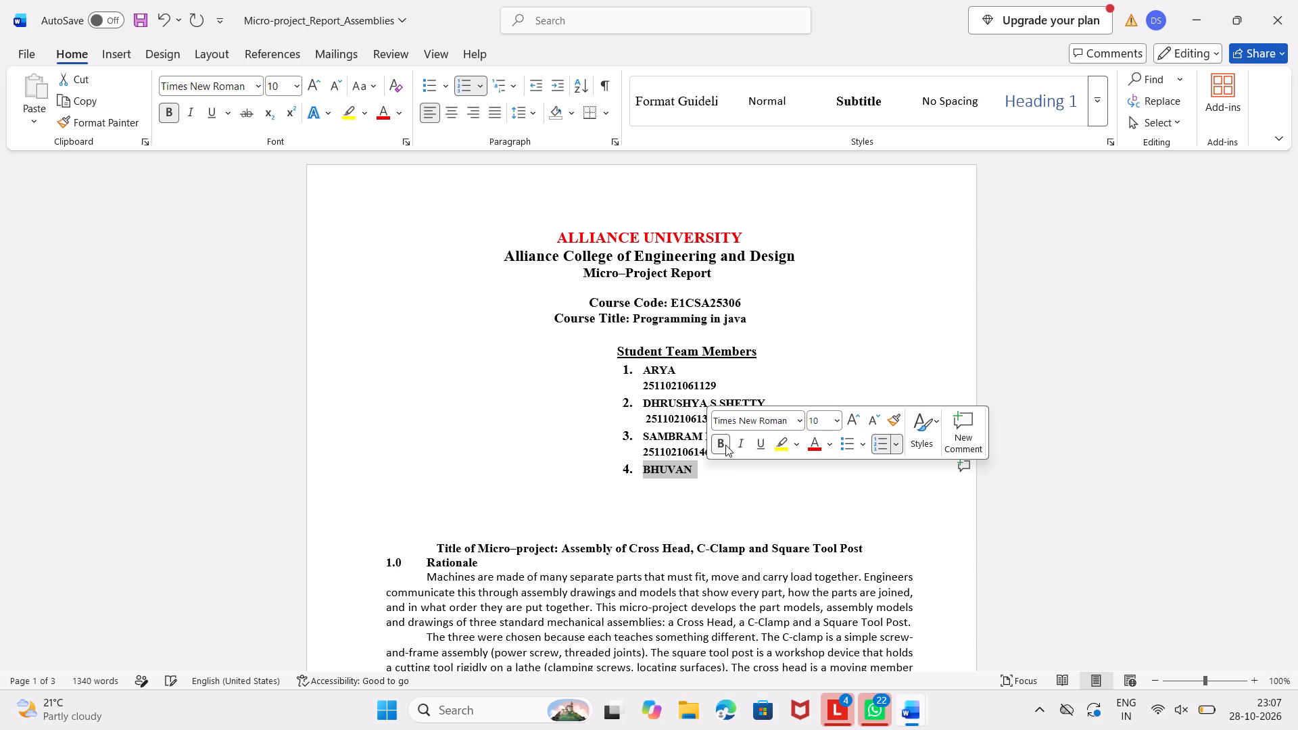
left_click(718, 483)
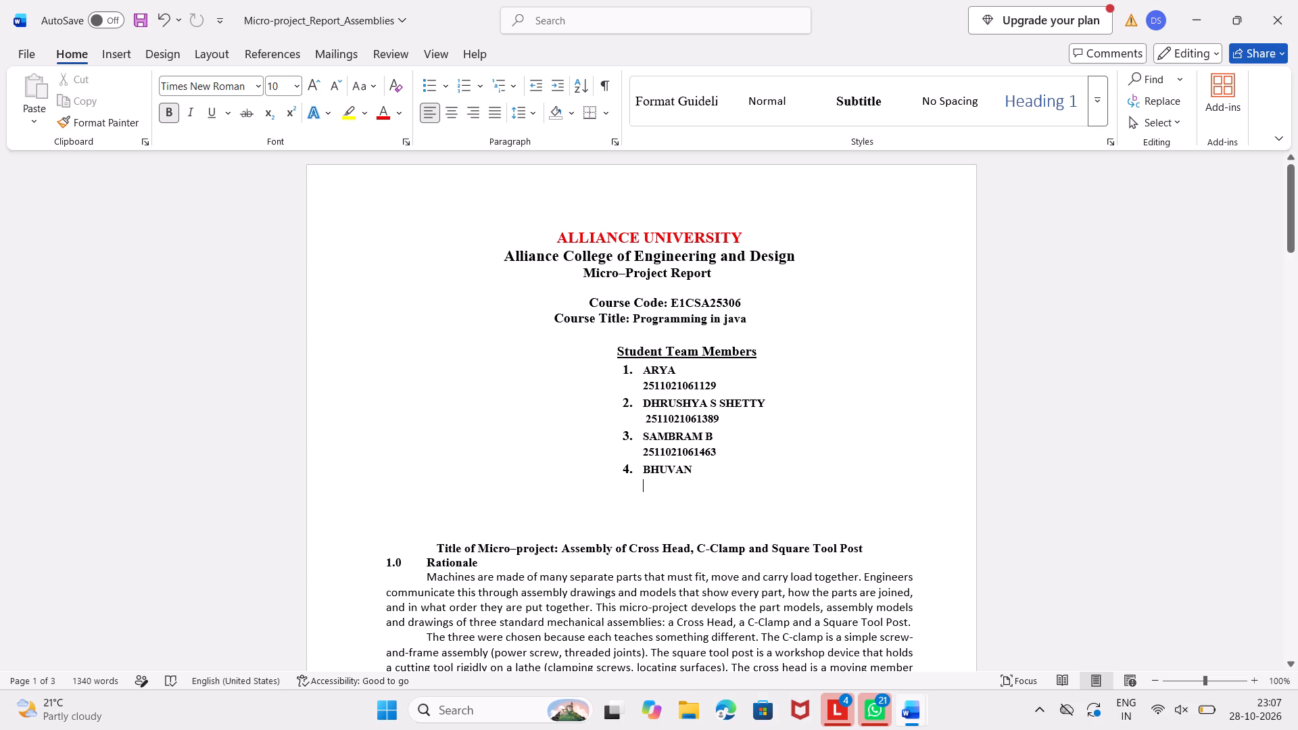
Complete the fourth member's name with its initials and add the member's registration number after it.
left_click(696, 469)
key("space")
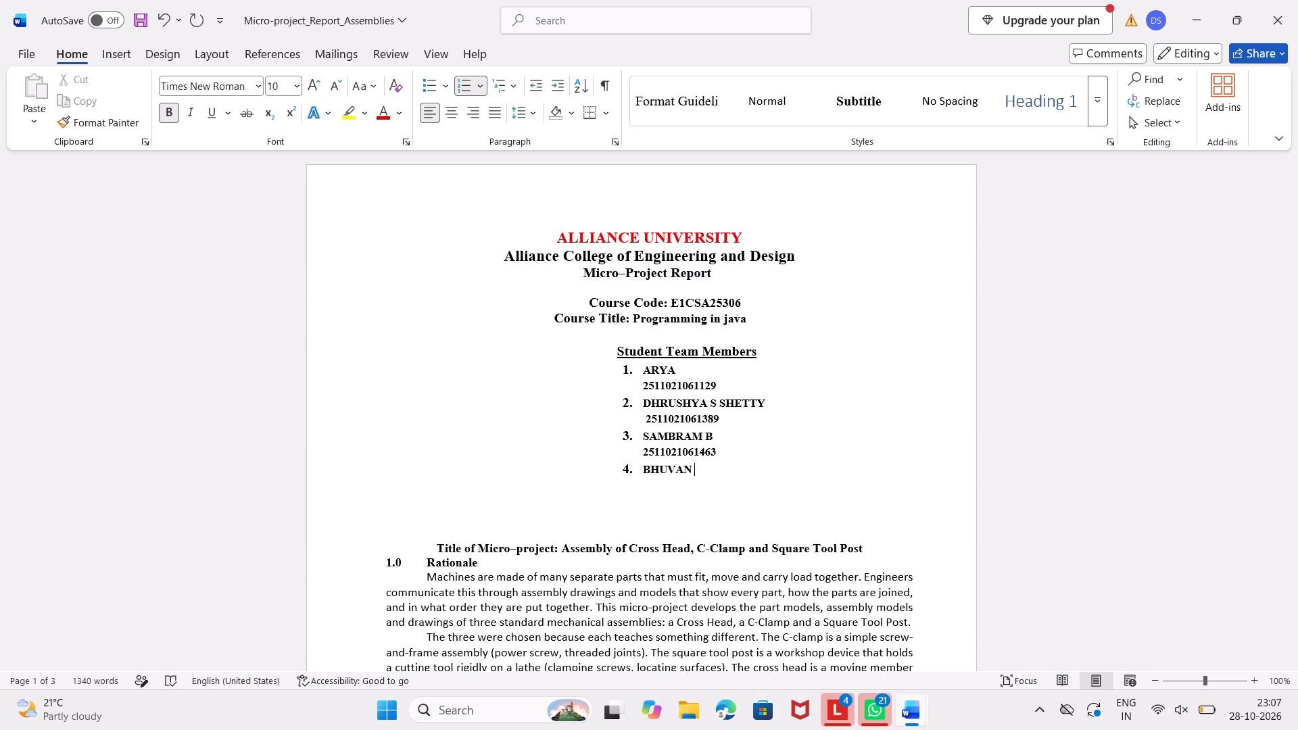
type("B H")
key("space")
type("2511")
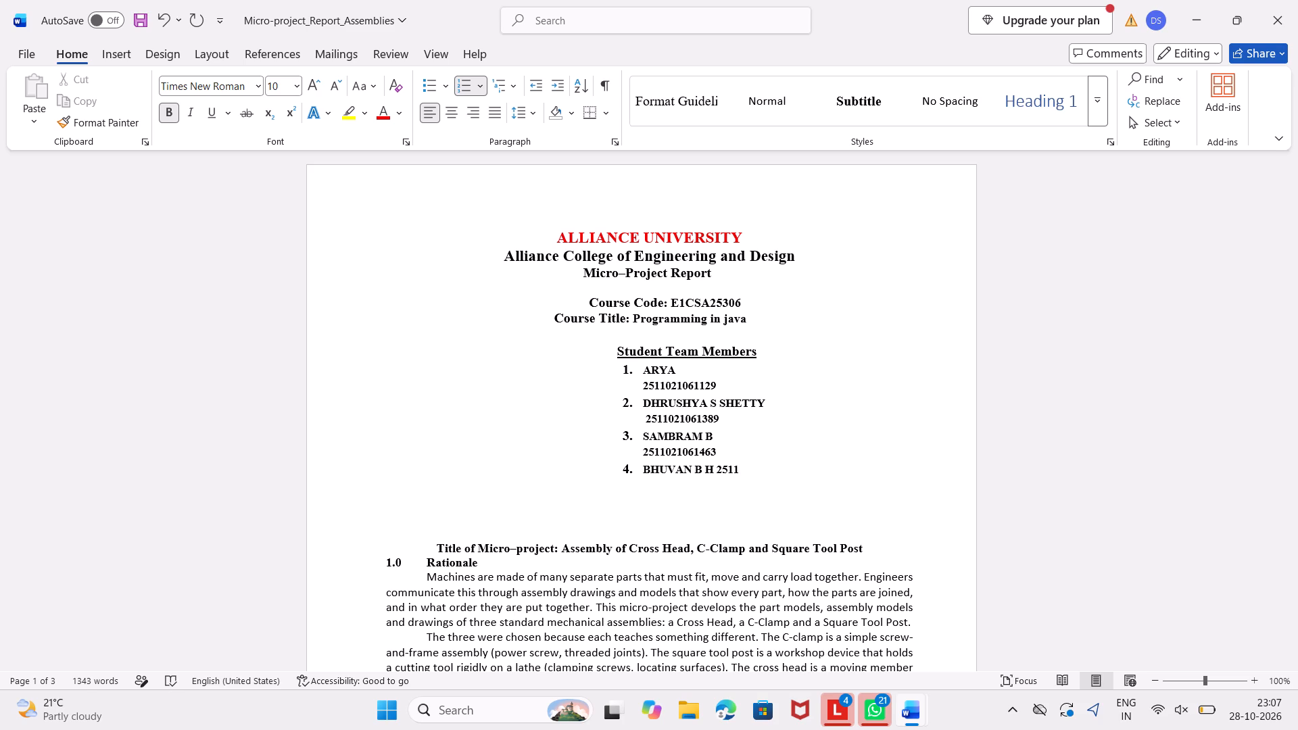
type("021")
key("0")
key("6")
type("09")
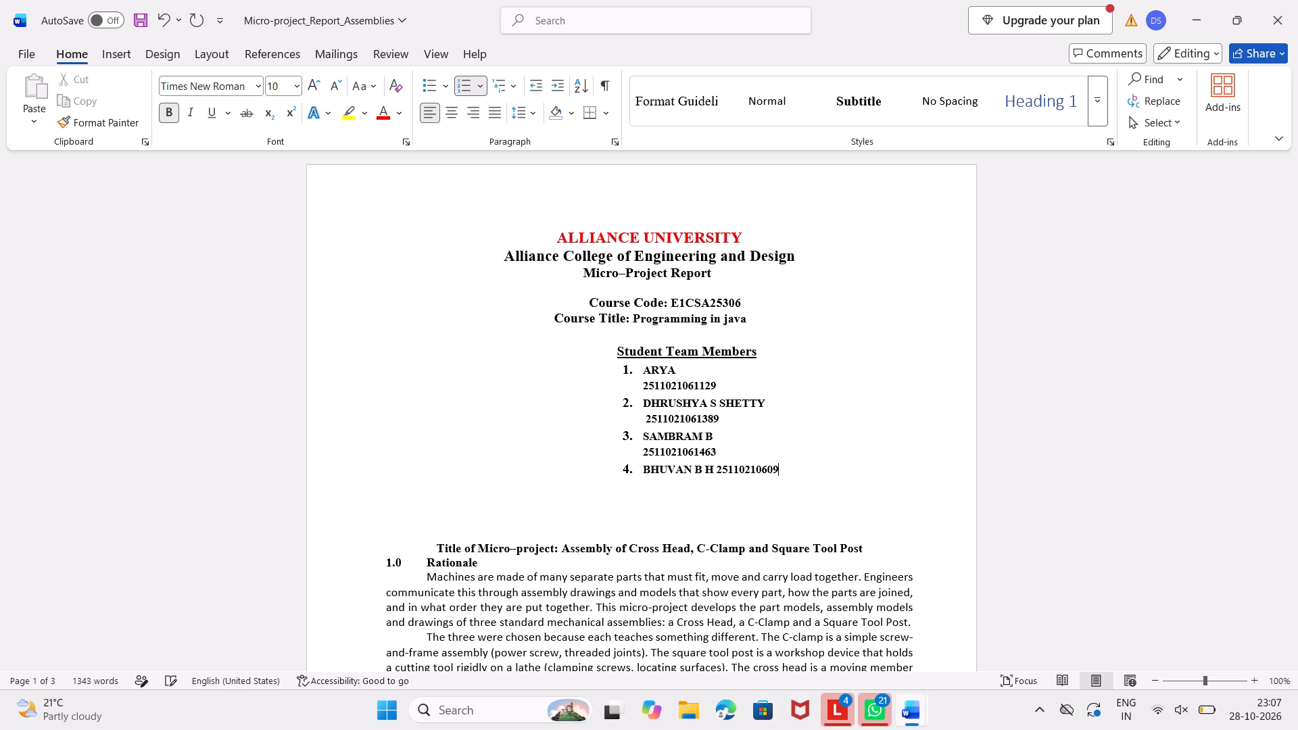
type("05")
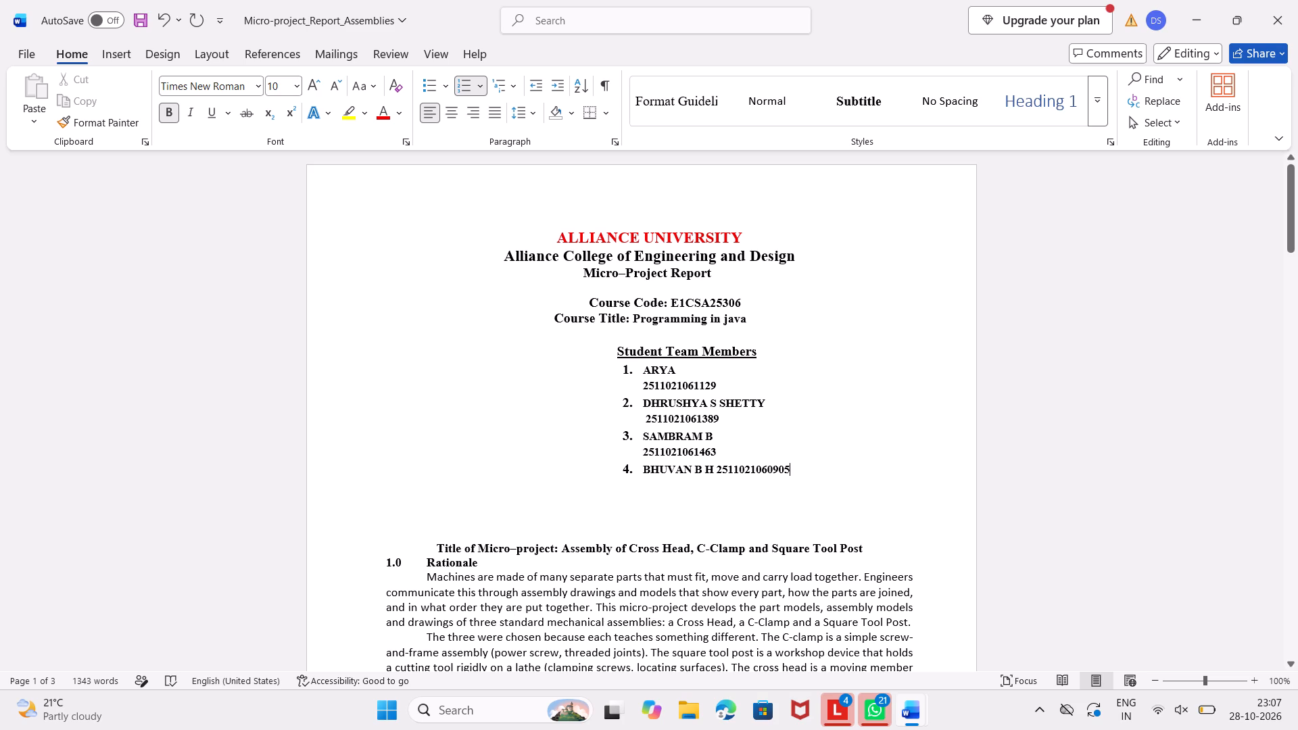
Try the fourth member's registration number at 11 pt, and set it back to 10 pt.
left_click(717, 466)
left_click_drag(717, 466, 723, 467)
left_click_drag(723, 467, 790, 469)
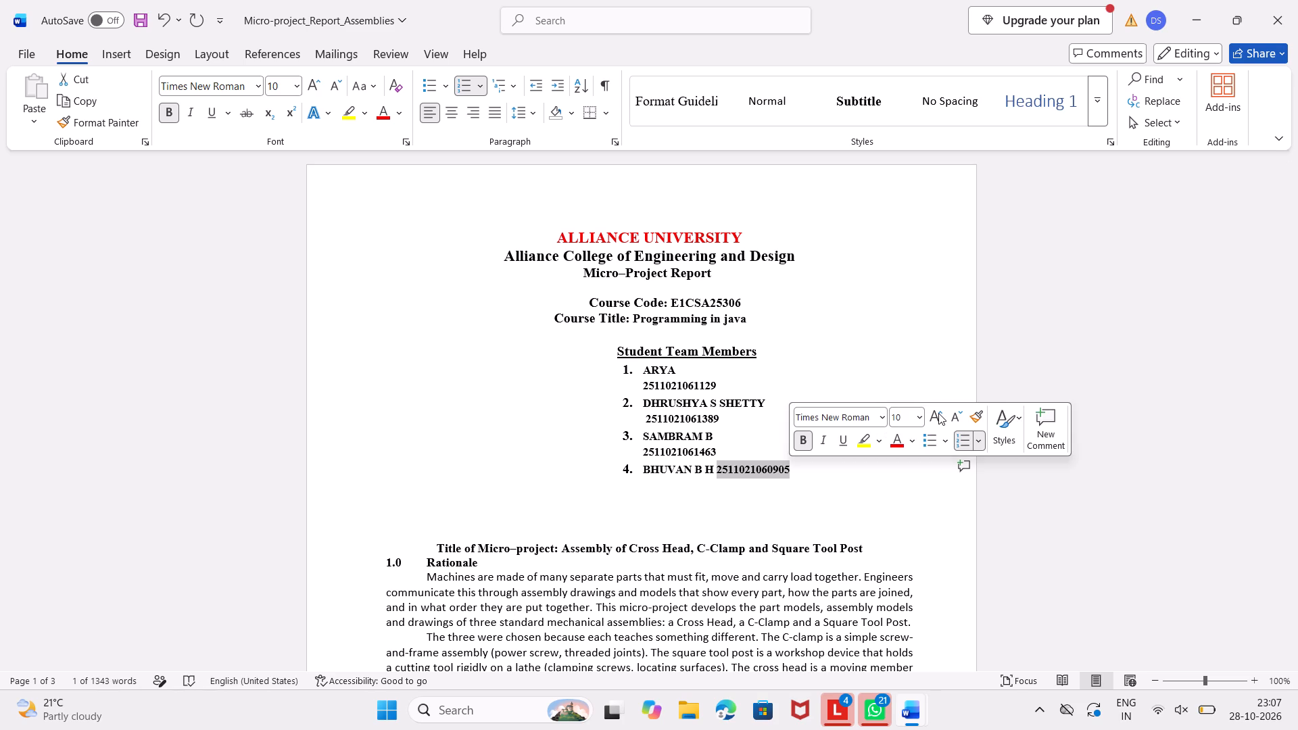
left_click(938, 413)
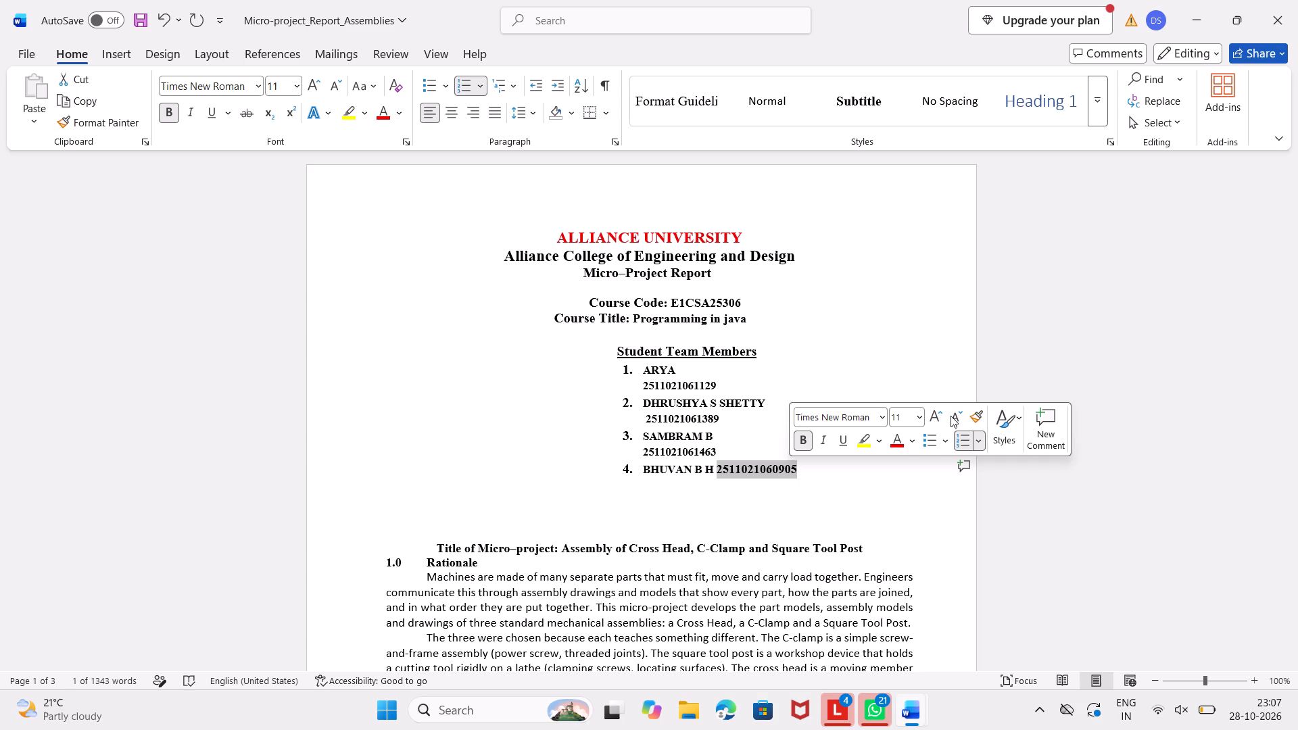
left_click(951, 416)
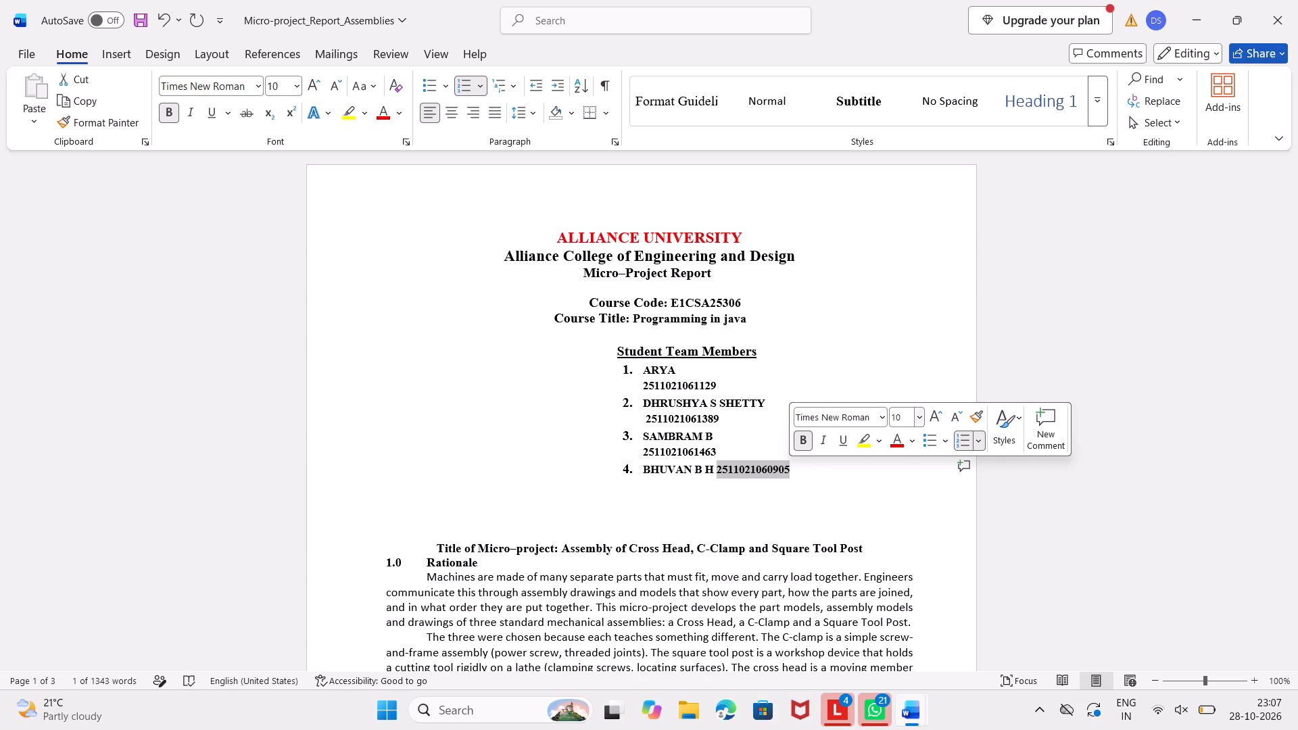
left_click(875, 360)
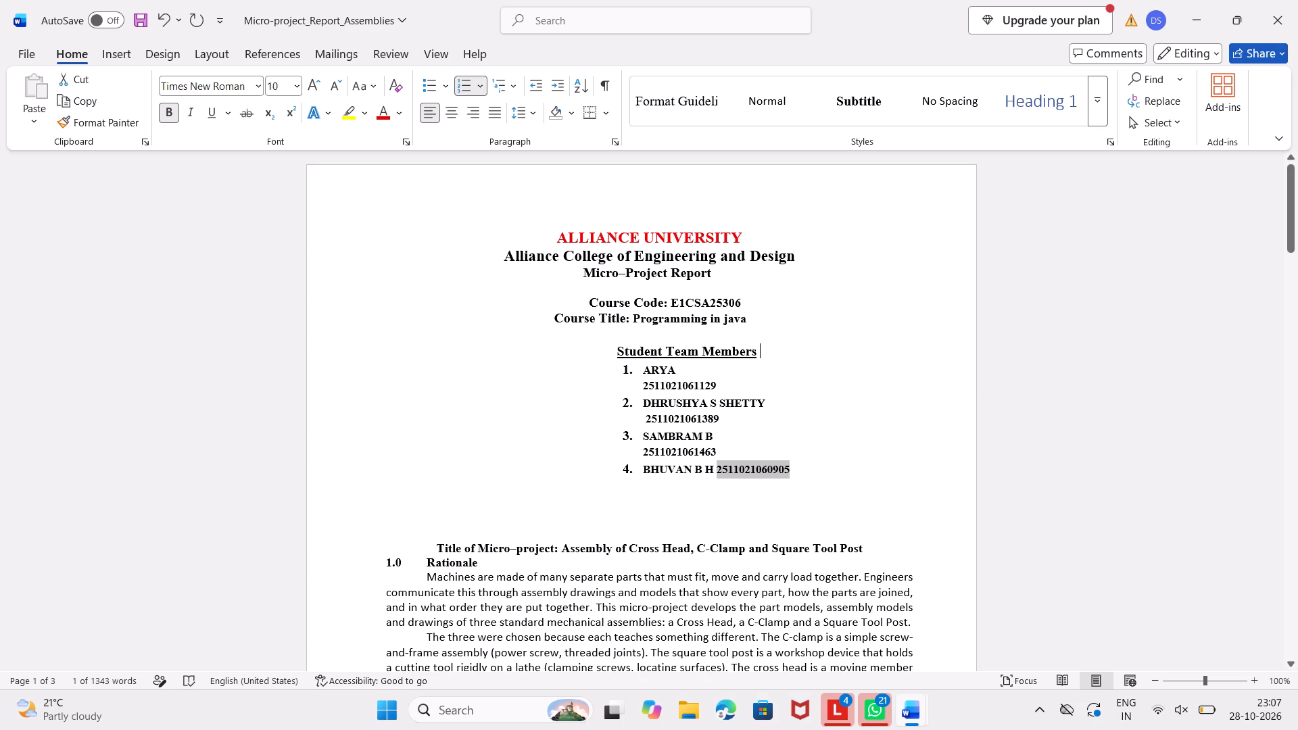
Move the fourth member's registration number onto its own unnumbered line below the name.
left_click(715, 470)
key("Return")
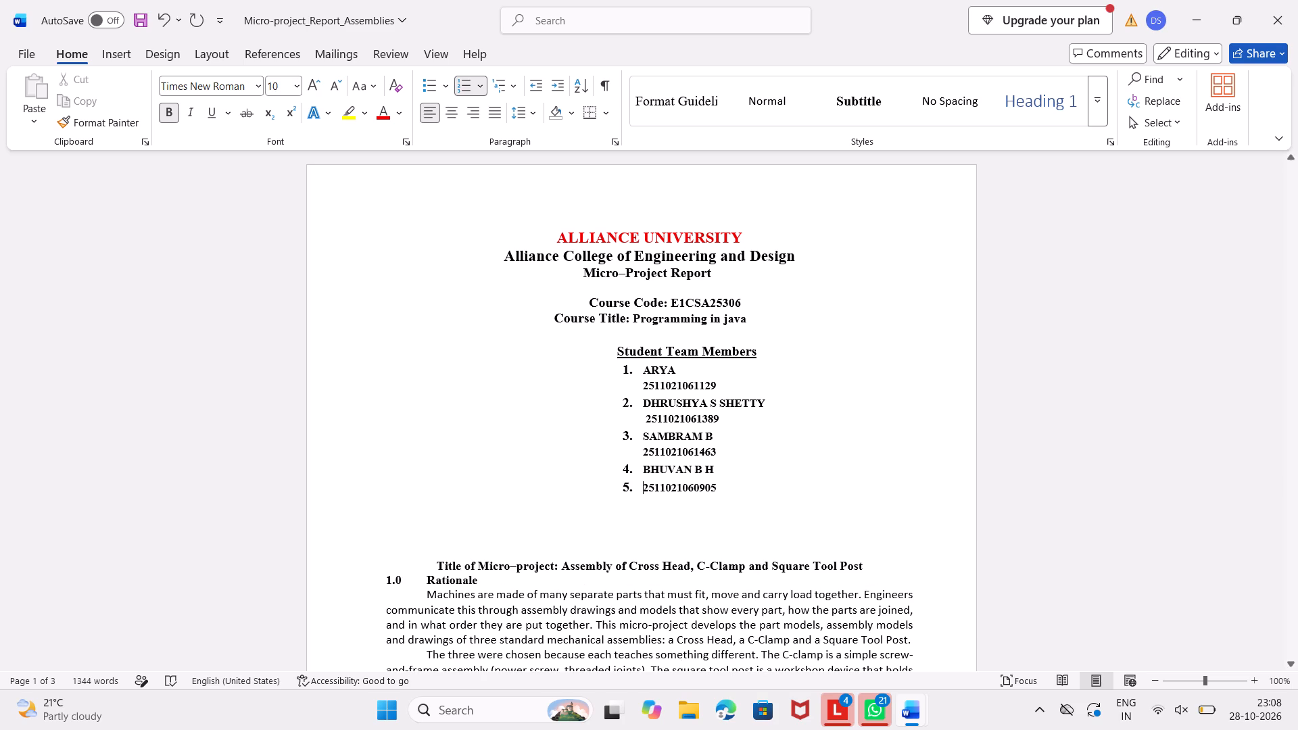
key("BackSpace")
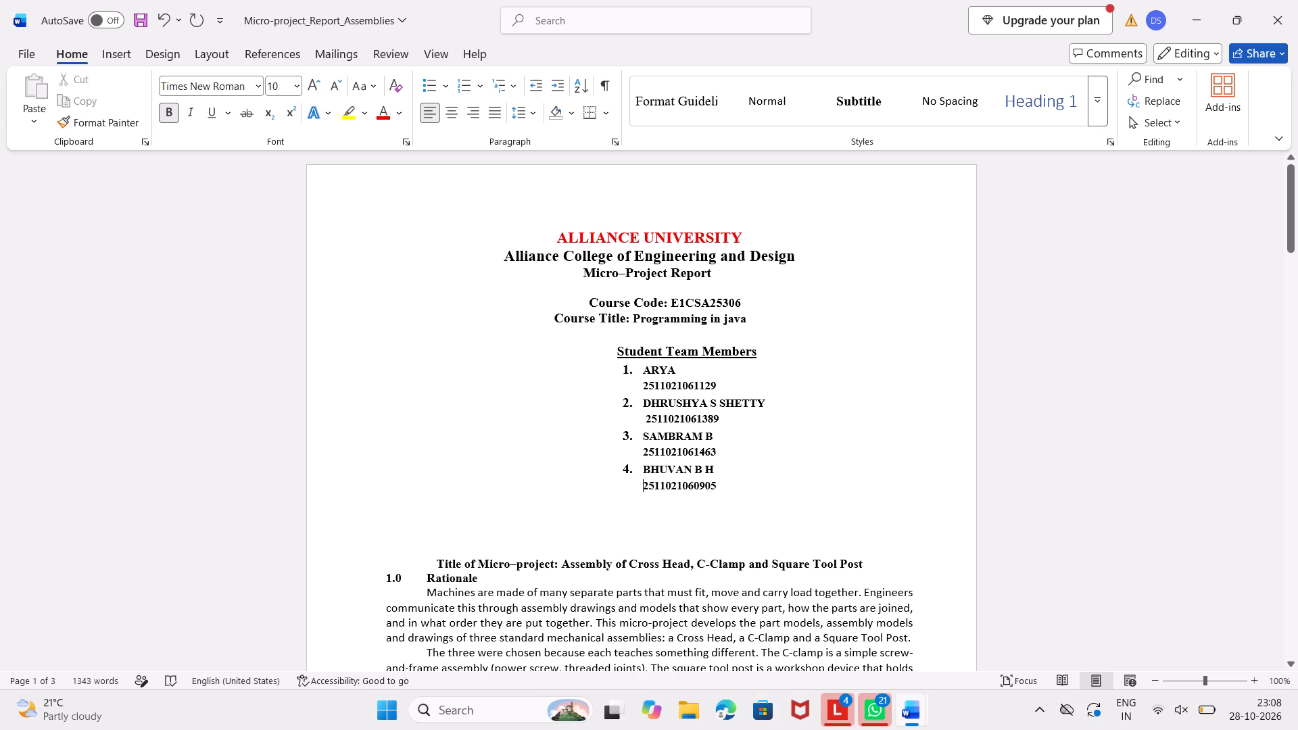
Shift the "Student Team Members" heading further right on its line by inserting leading spaces before it.
left_click(614, 349)
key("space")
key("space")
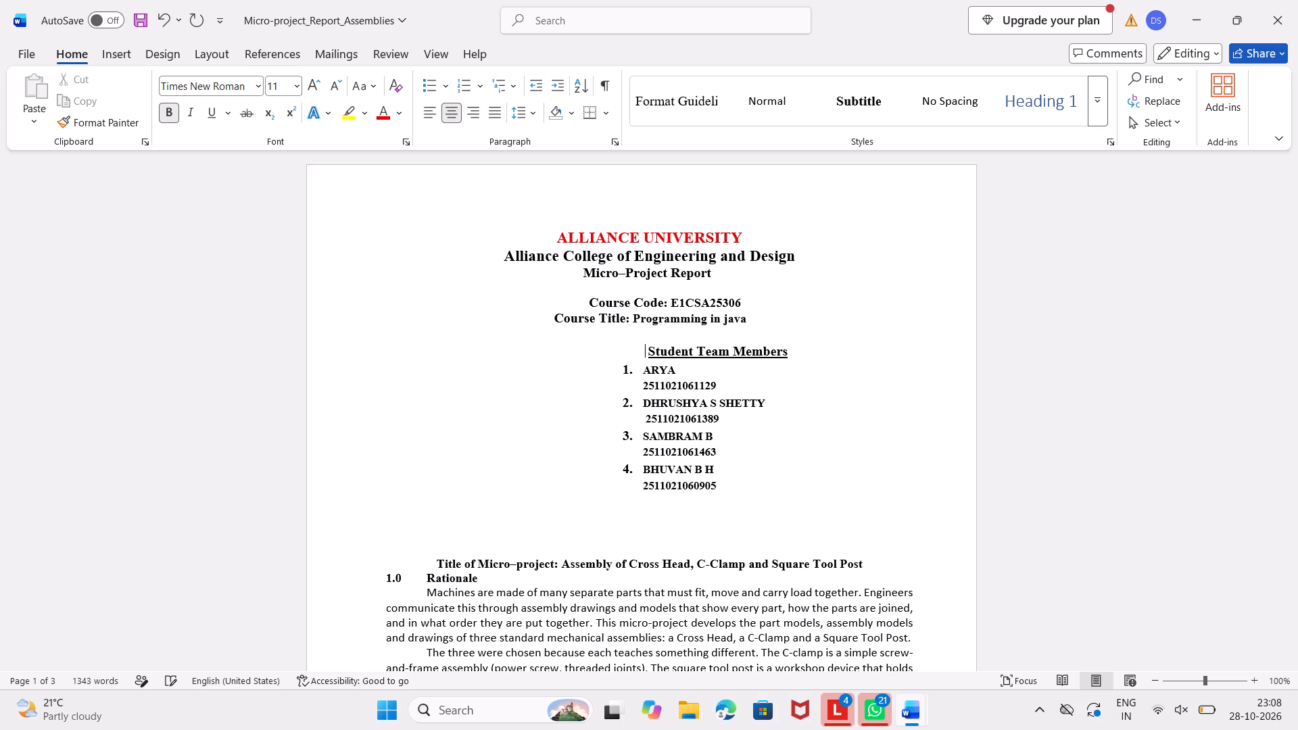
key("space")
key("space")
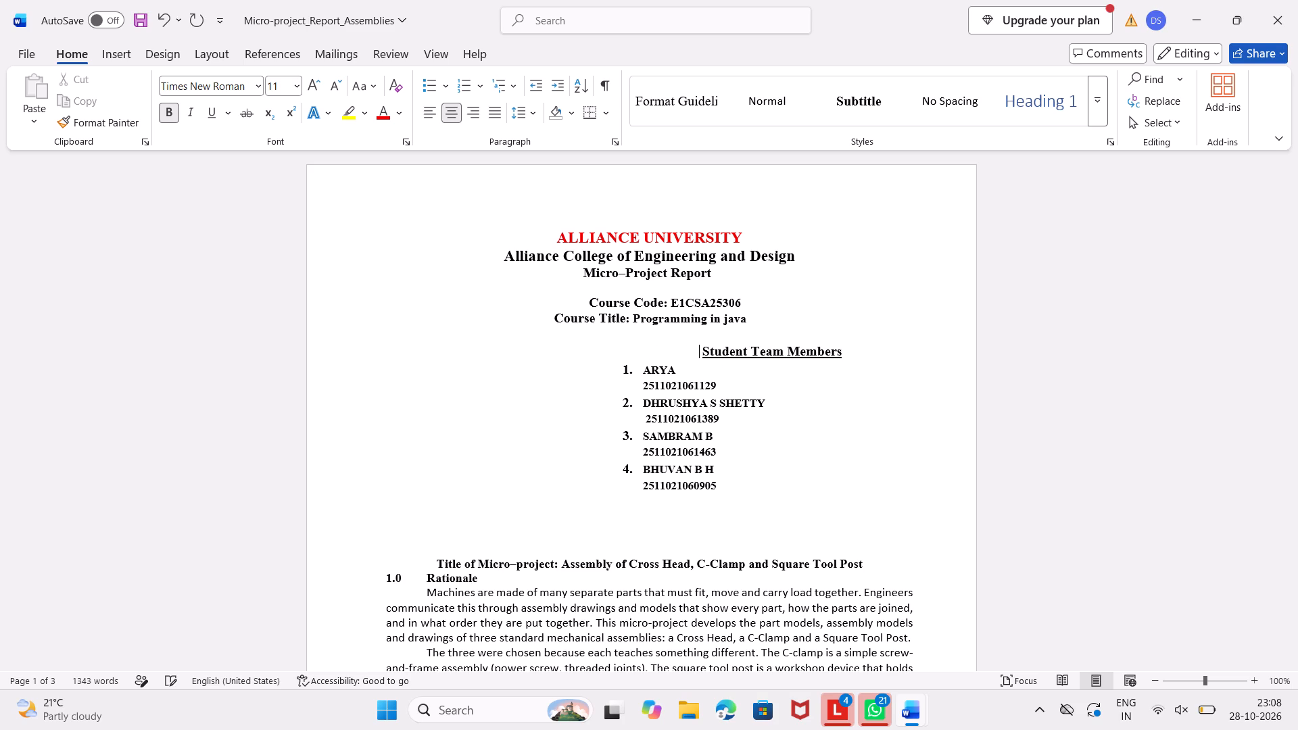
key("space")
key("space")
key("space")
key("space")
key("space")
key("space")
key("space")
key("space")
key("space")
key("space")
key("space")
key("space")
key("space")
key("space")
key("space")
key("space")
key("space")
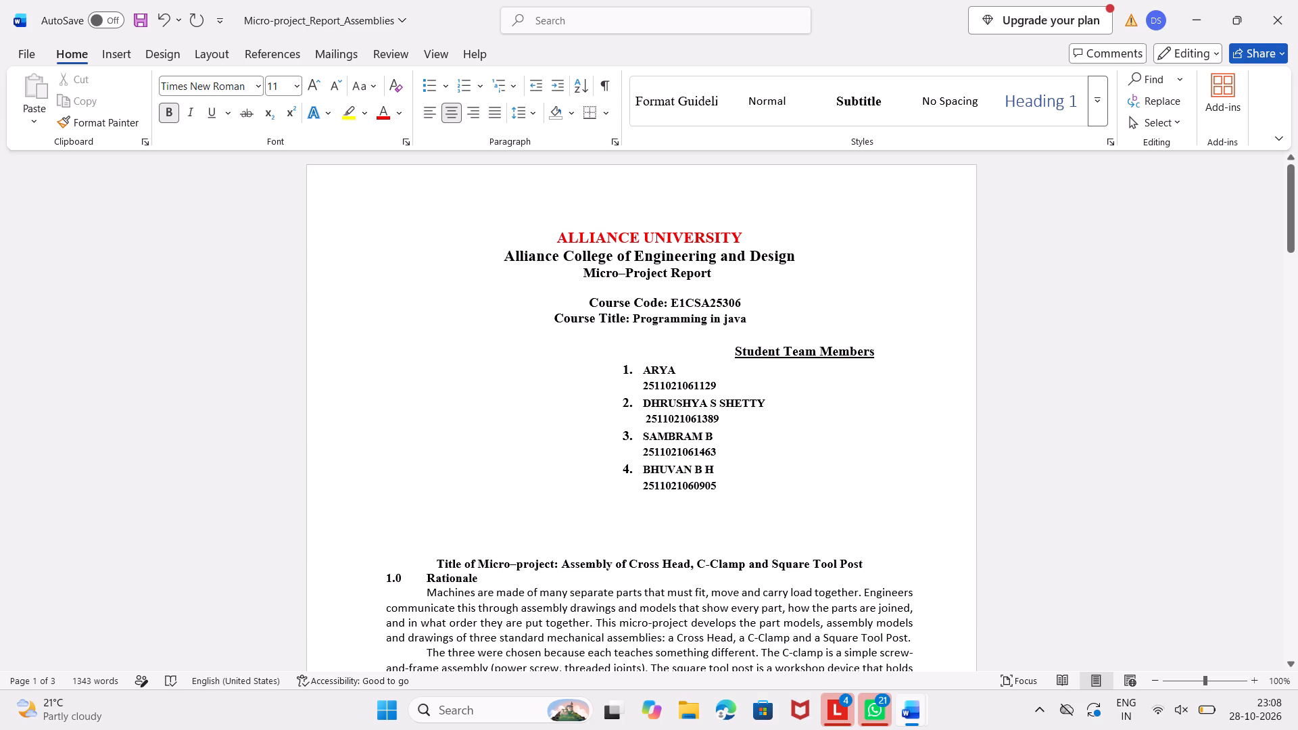
Insert a leading space before the first member's name in item 1.
left_click(619, 368)
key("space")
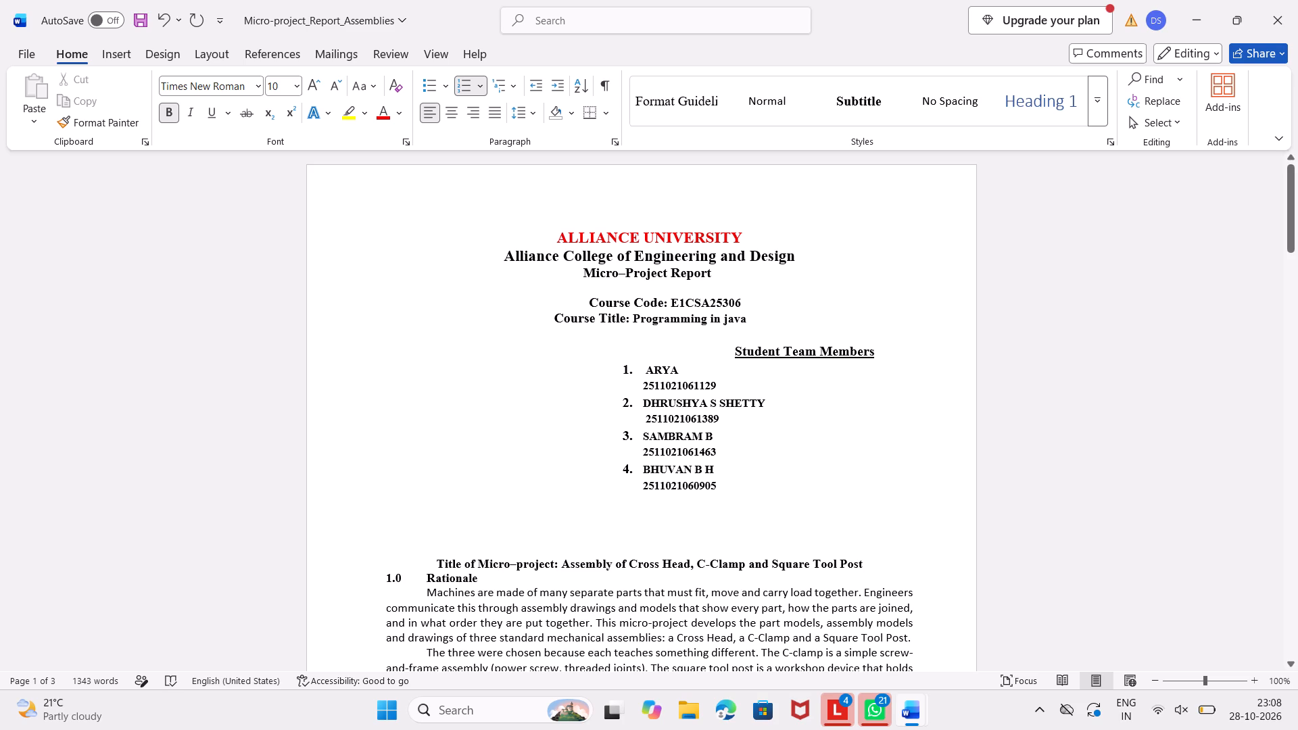
left_click(619, 370)
triple_click(619, 370)
left_click(619, 370)
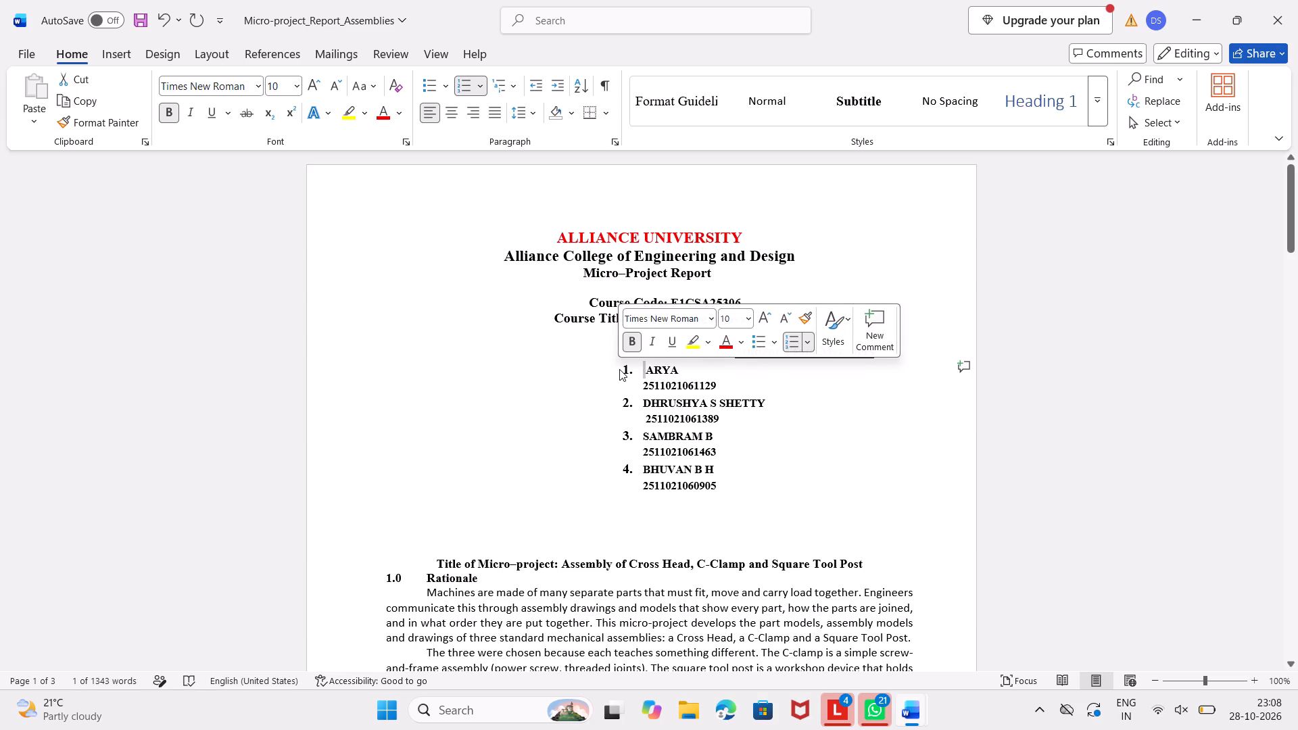
left_click(605, 370)
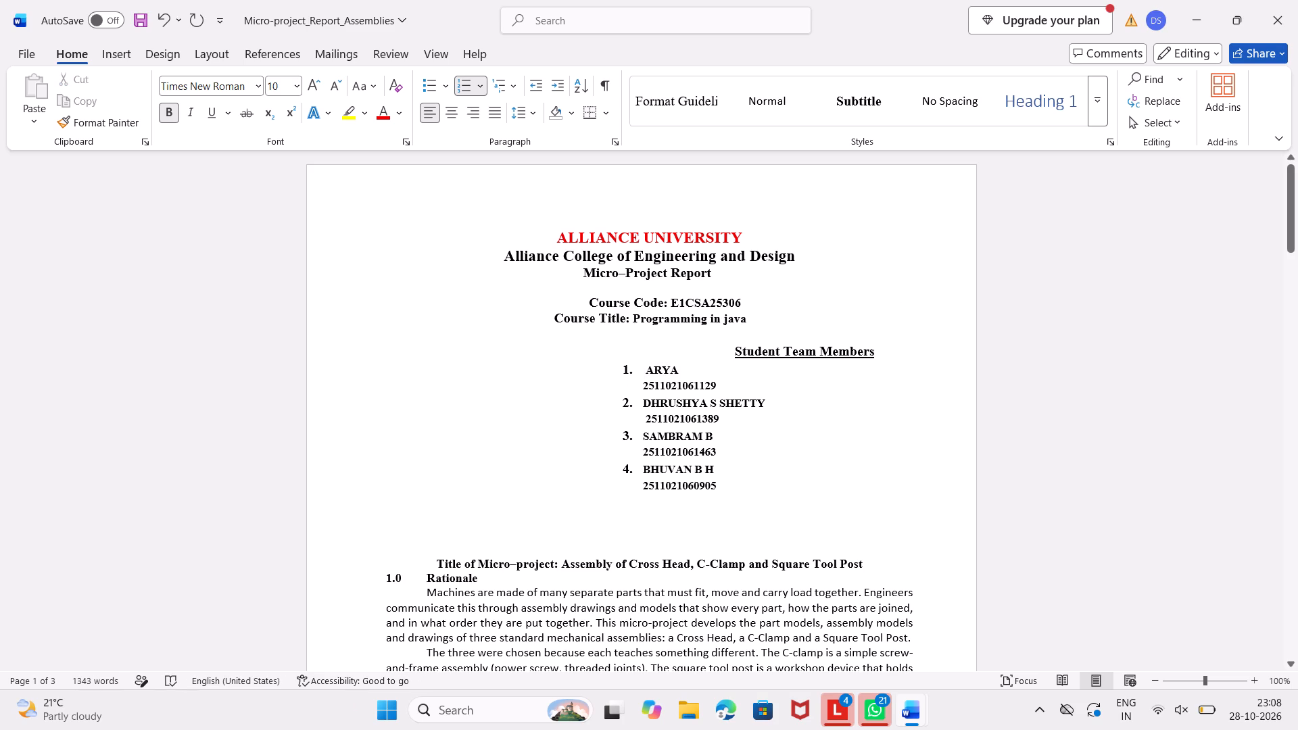
Add a long run of trailing spaces after the "Student Team Members" heading.
left_click(884, 351)
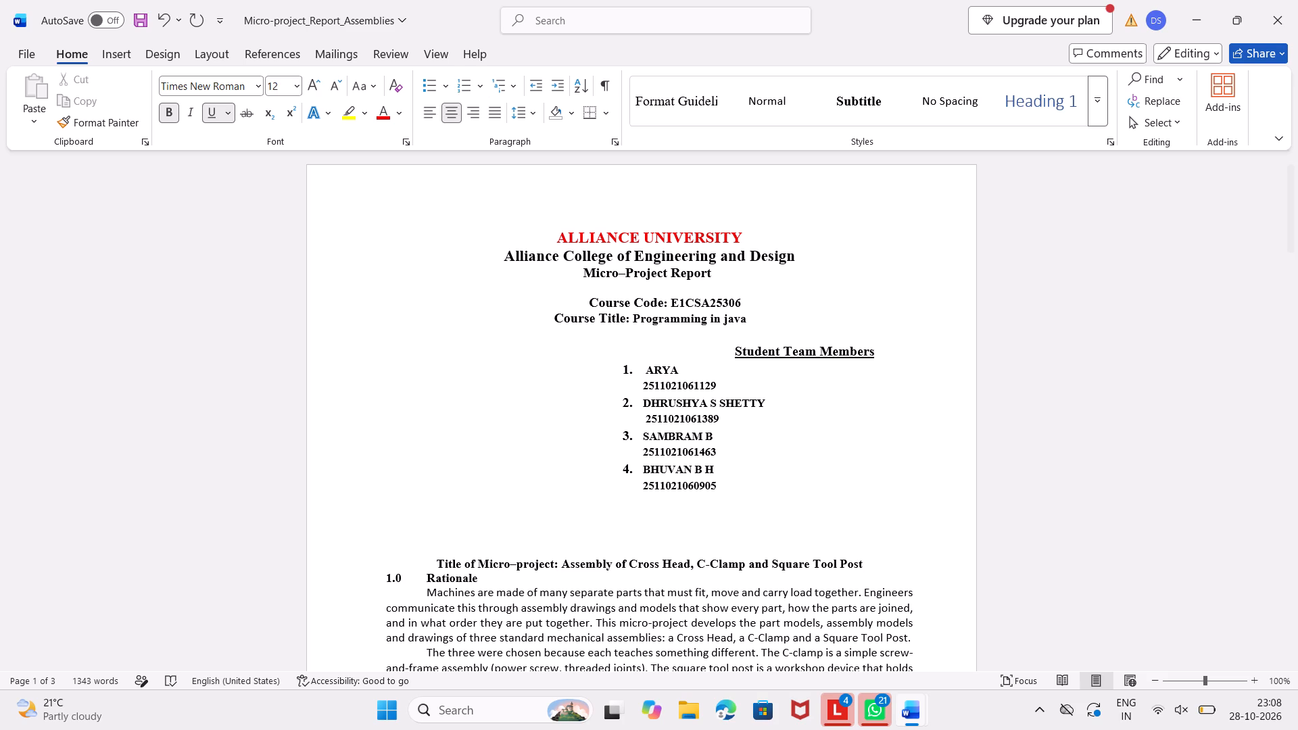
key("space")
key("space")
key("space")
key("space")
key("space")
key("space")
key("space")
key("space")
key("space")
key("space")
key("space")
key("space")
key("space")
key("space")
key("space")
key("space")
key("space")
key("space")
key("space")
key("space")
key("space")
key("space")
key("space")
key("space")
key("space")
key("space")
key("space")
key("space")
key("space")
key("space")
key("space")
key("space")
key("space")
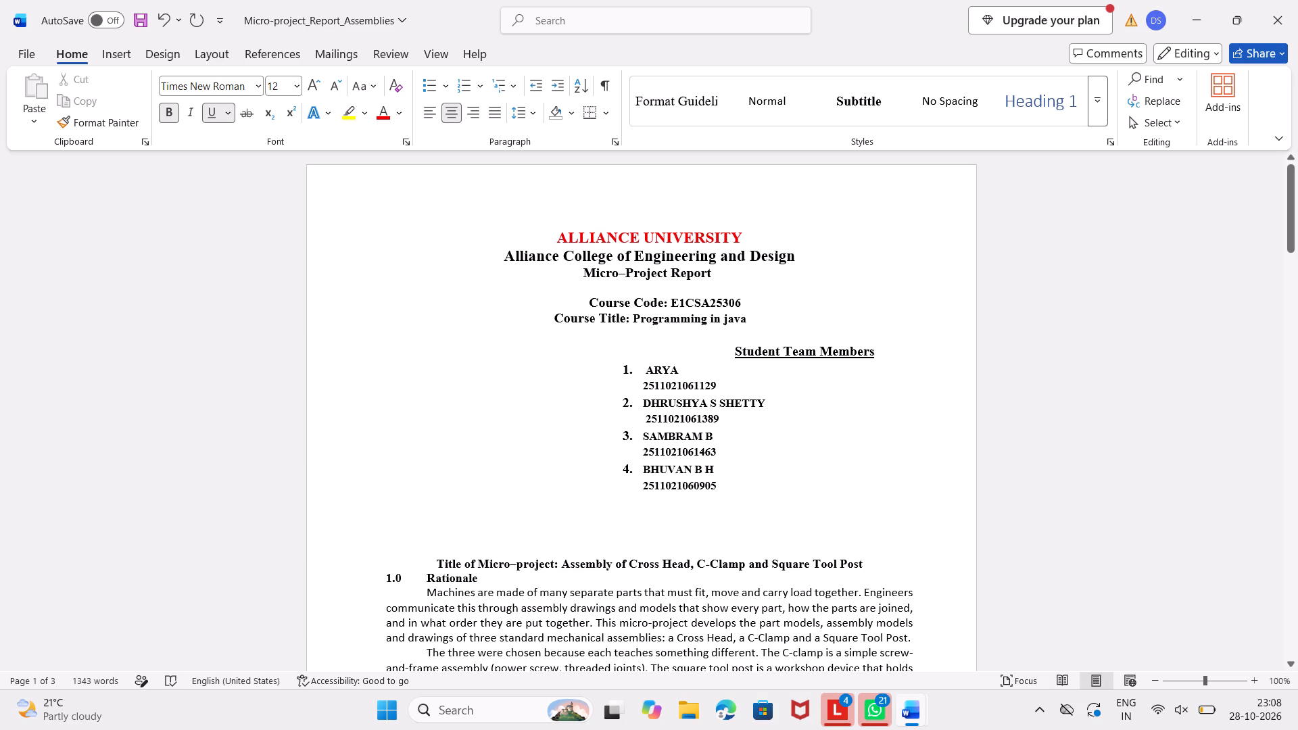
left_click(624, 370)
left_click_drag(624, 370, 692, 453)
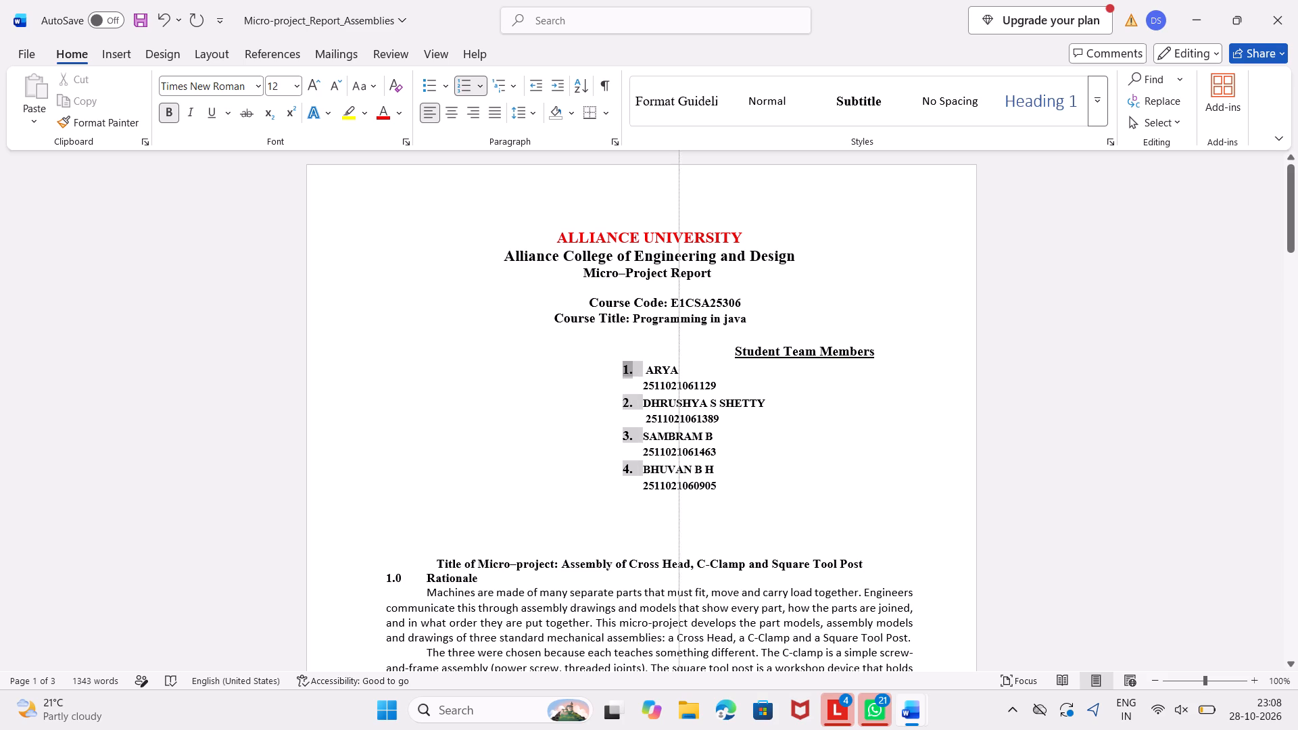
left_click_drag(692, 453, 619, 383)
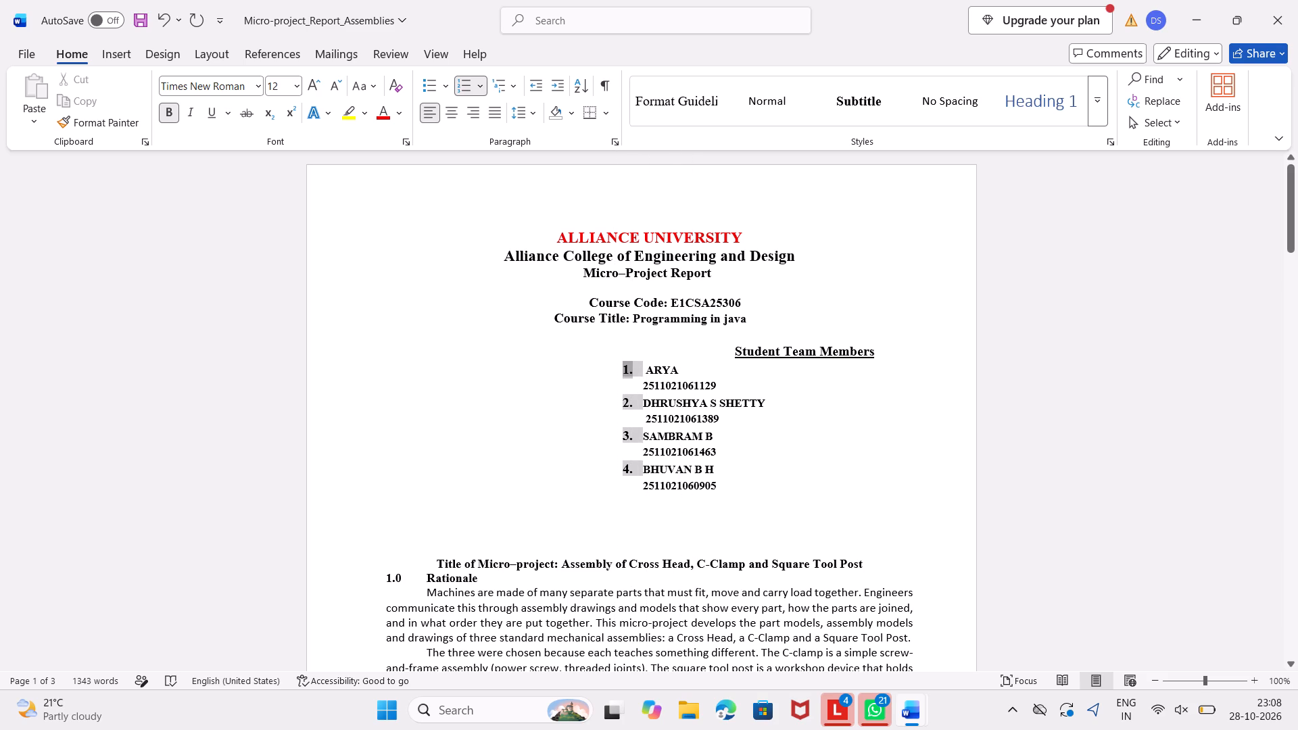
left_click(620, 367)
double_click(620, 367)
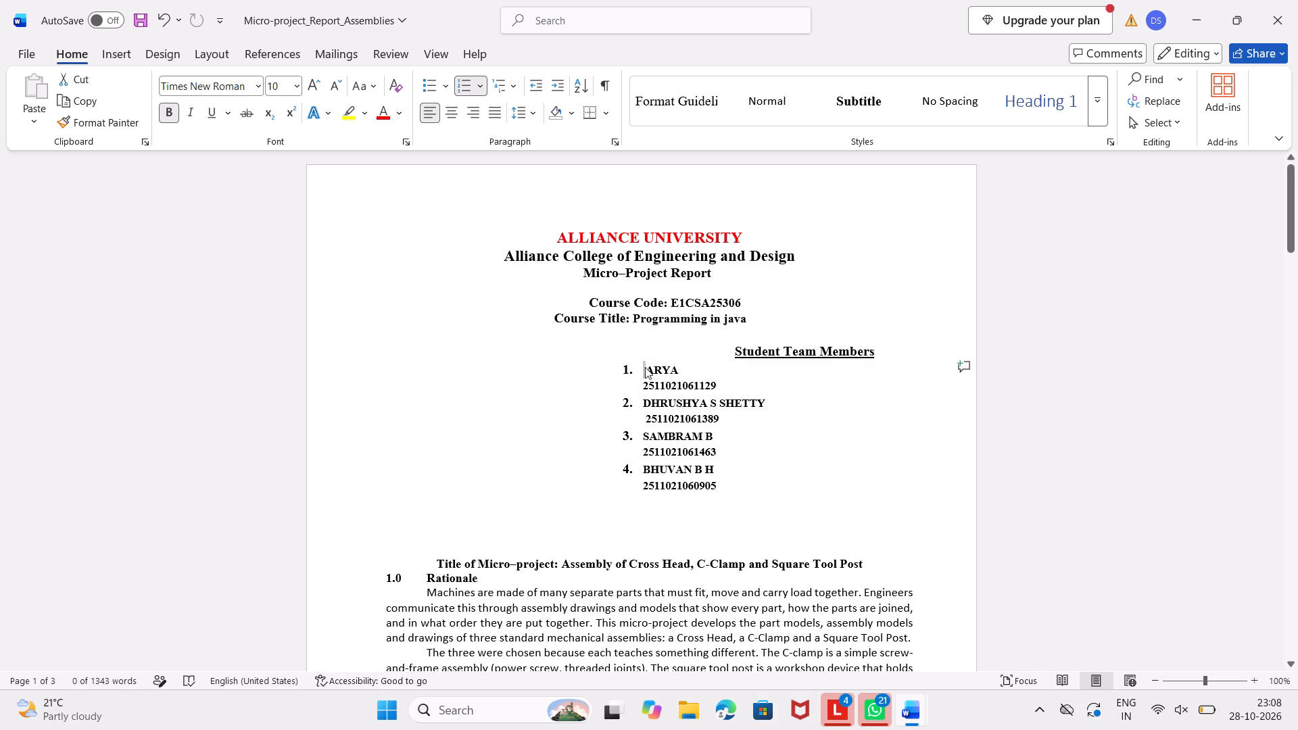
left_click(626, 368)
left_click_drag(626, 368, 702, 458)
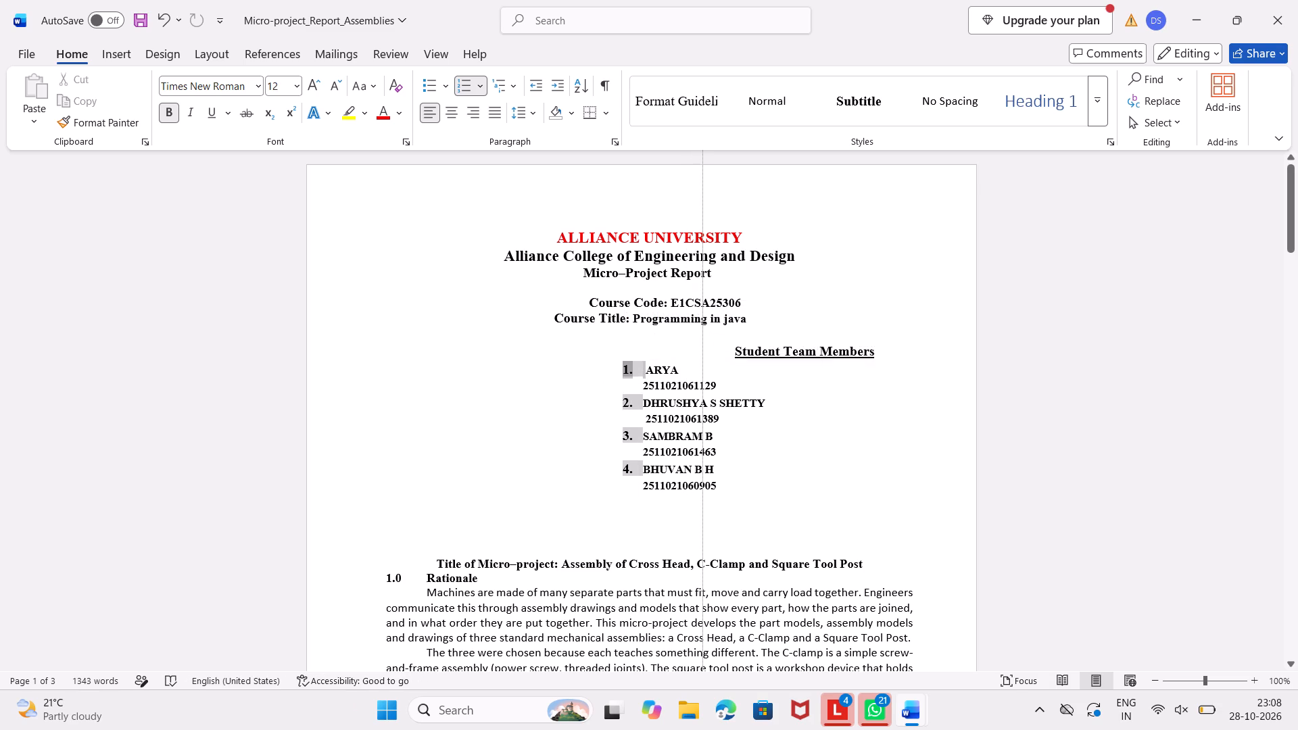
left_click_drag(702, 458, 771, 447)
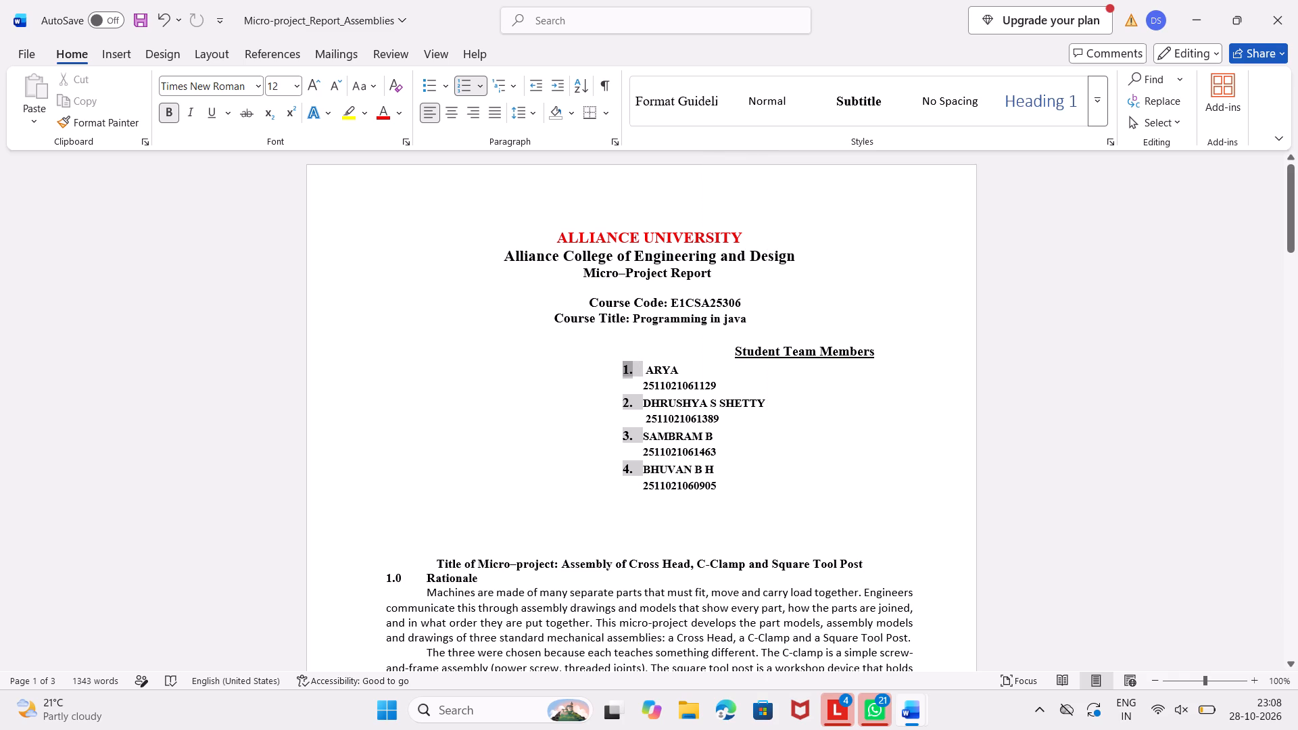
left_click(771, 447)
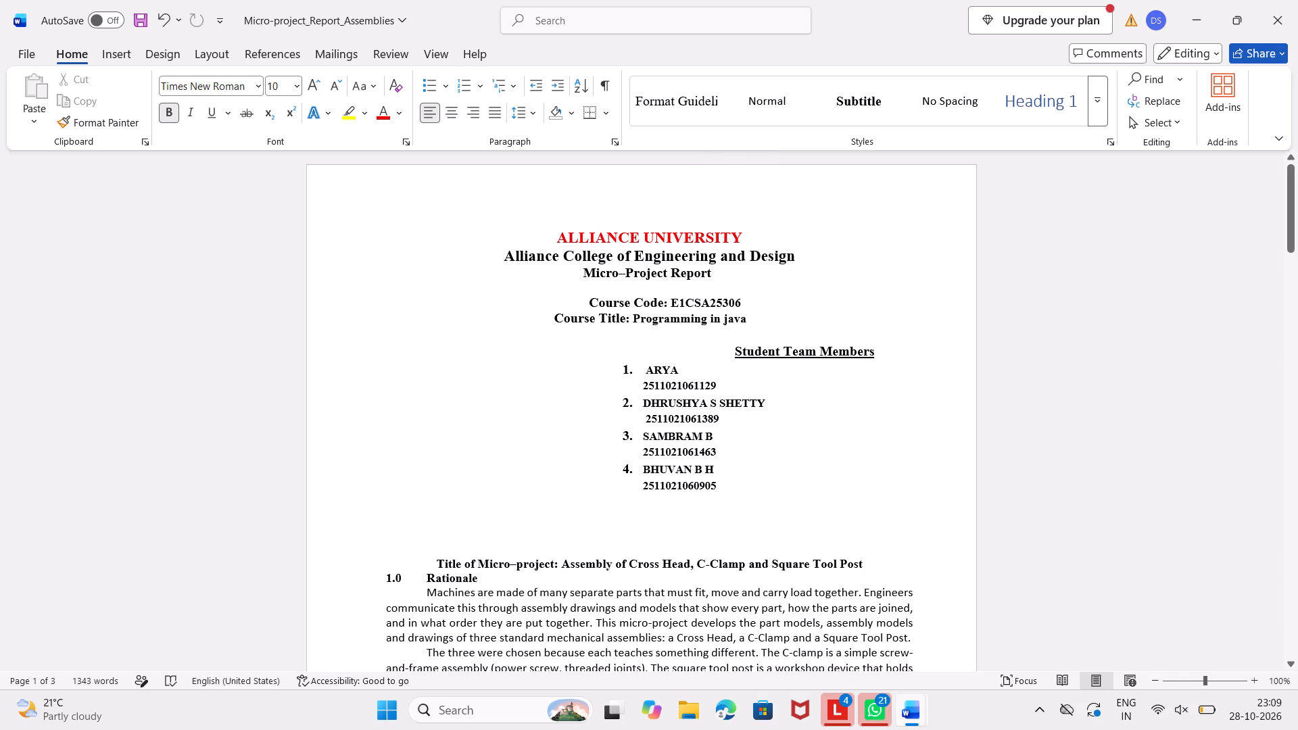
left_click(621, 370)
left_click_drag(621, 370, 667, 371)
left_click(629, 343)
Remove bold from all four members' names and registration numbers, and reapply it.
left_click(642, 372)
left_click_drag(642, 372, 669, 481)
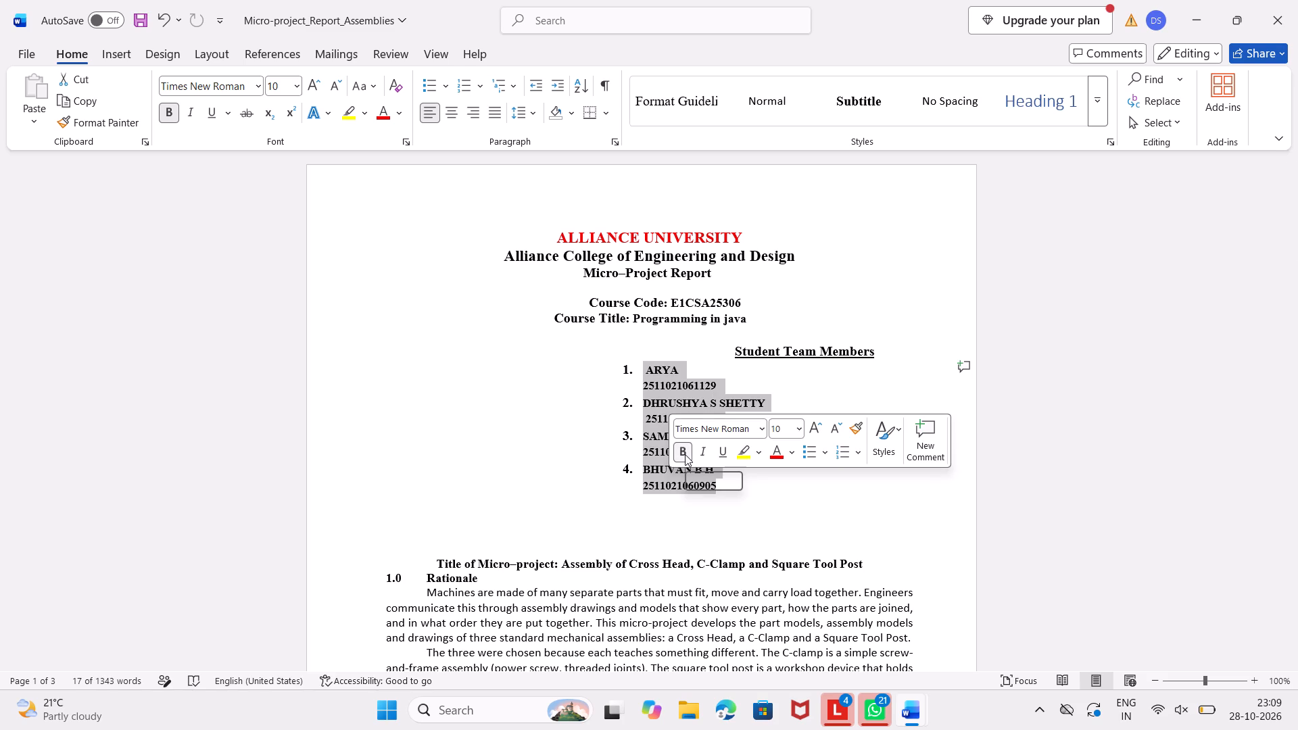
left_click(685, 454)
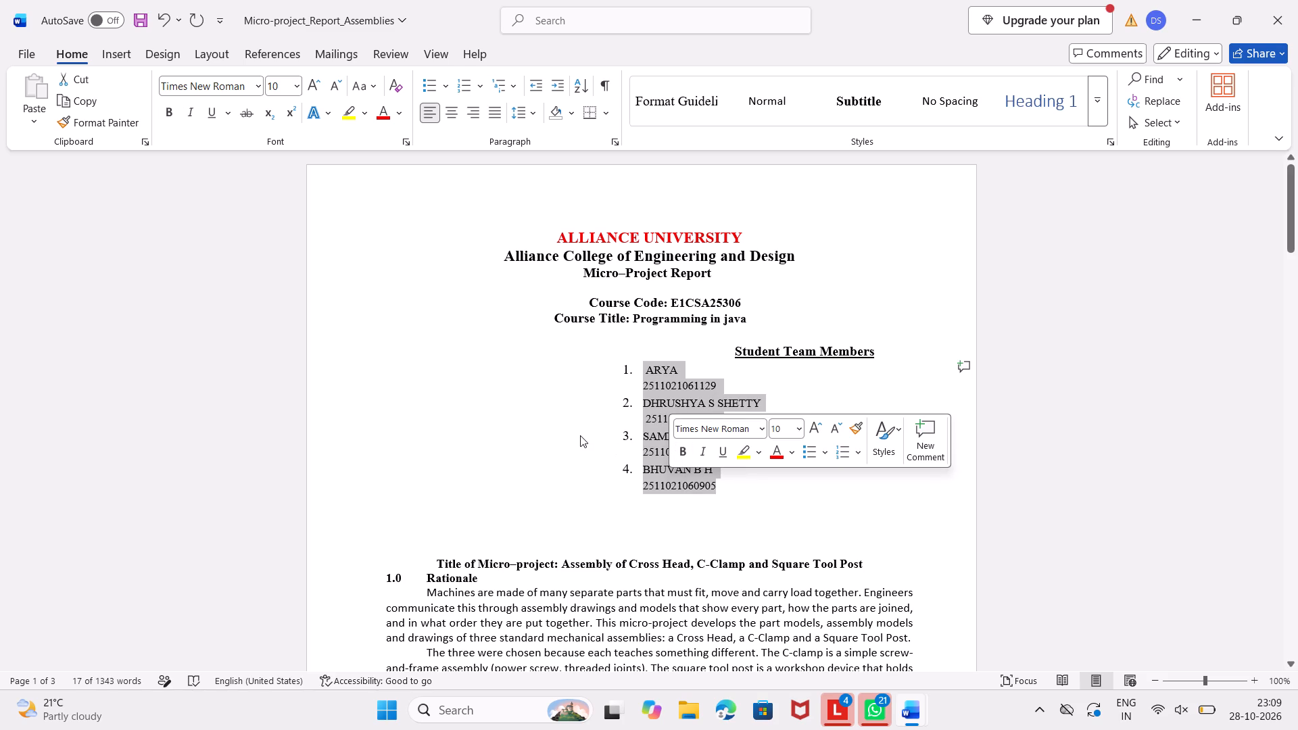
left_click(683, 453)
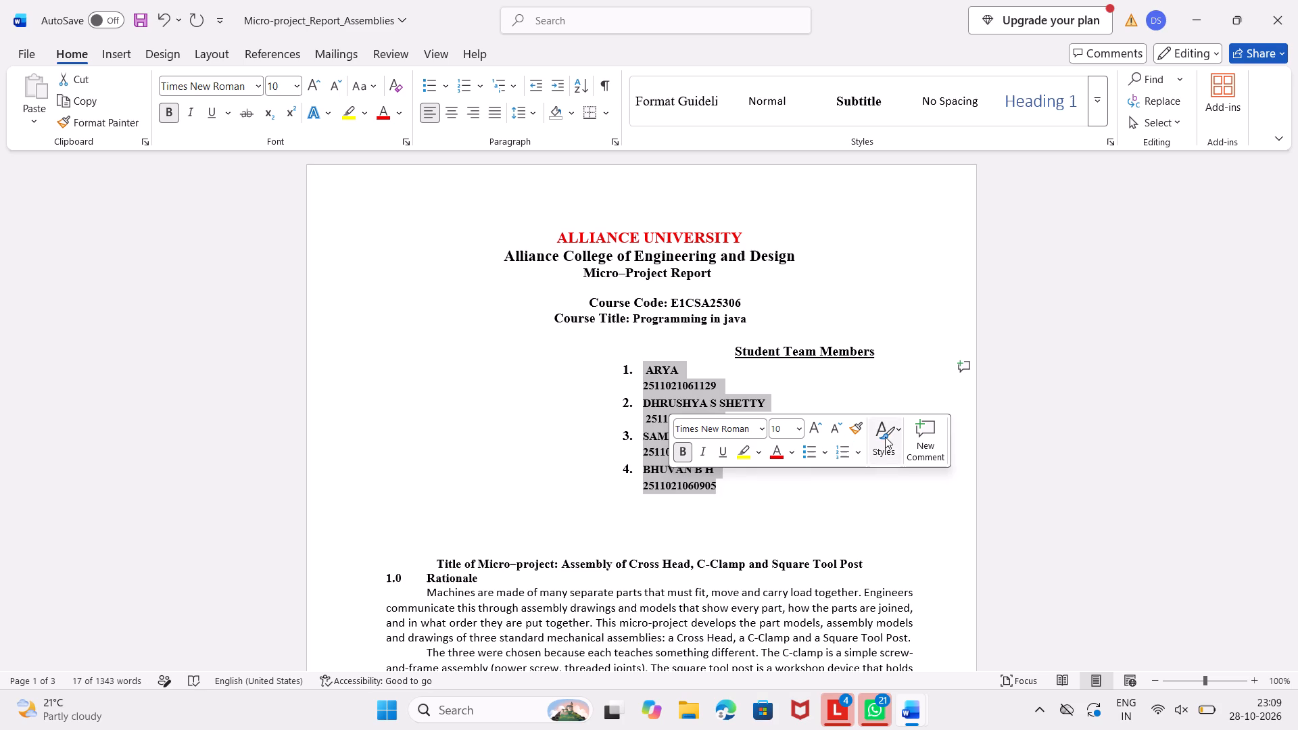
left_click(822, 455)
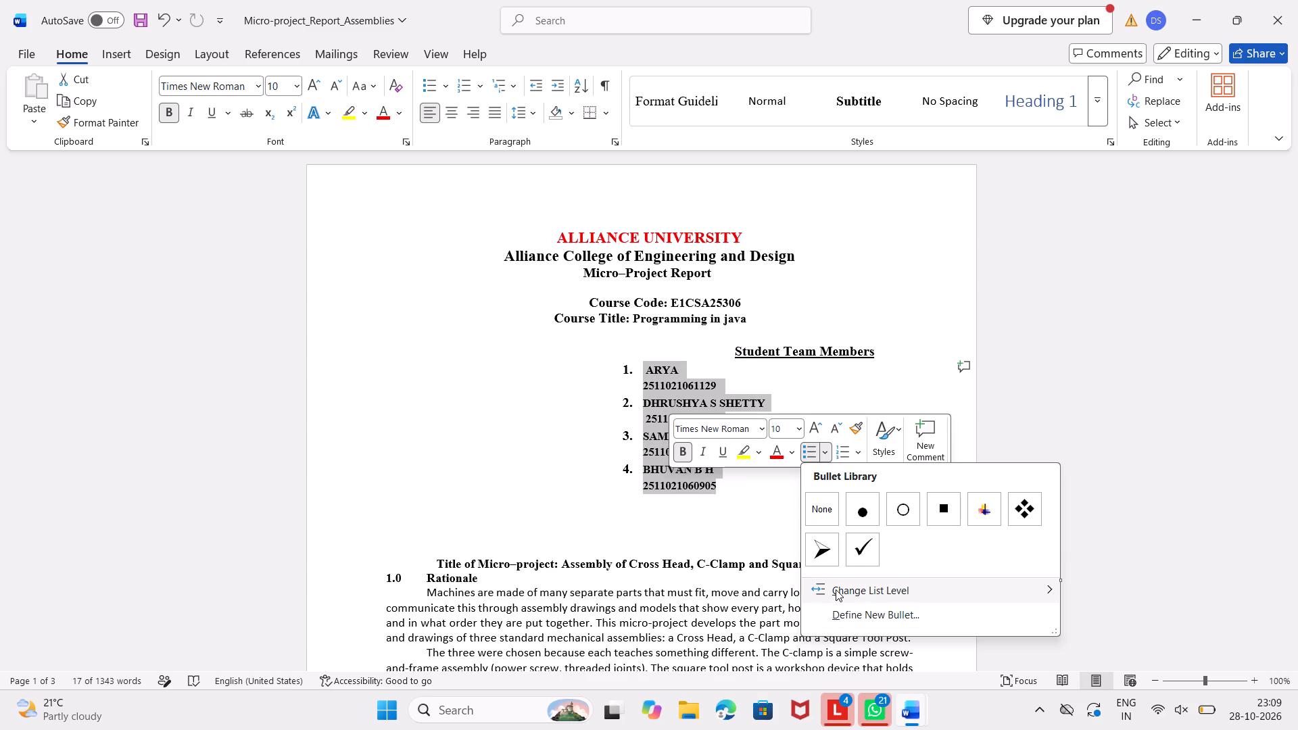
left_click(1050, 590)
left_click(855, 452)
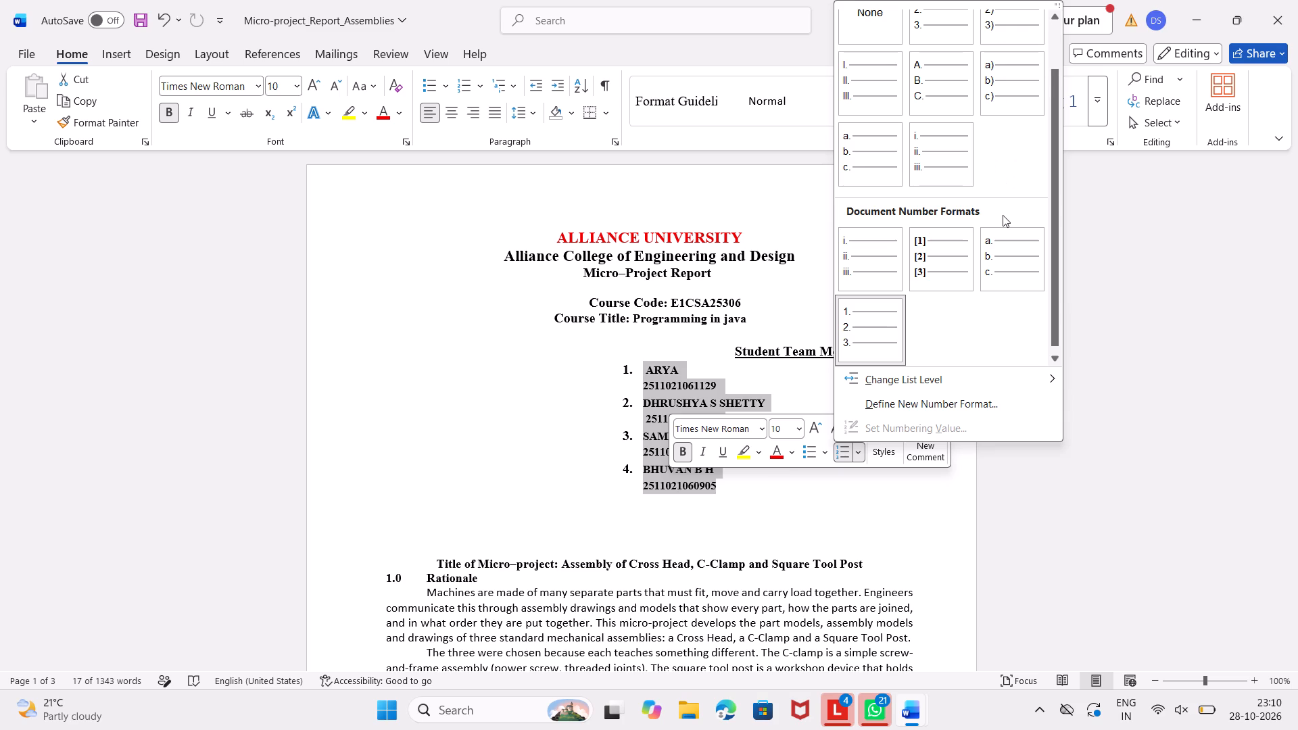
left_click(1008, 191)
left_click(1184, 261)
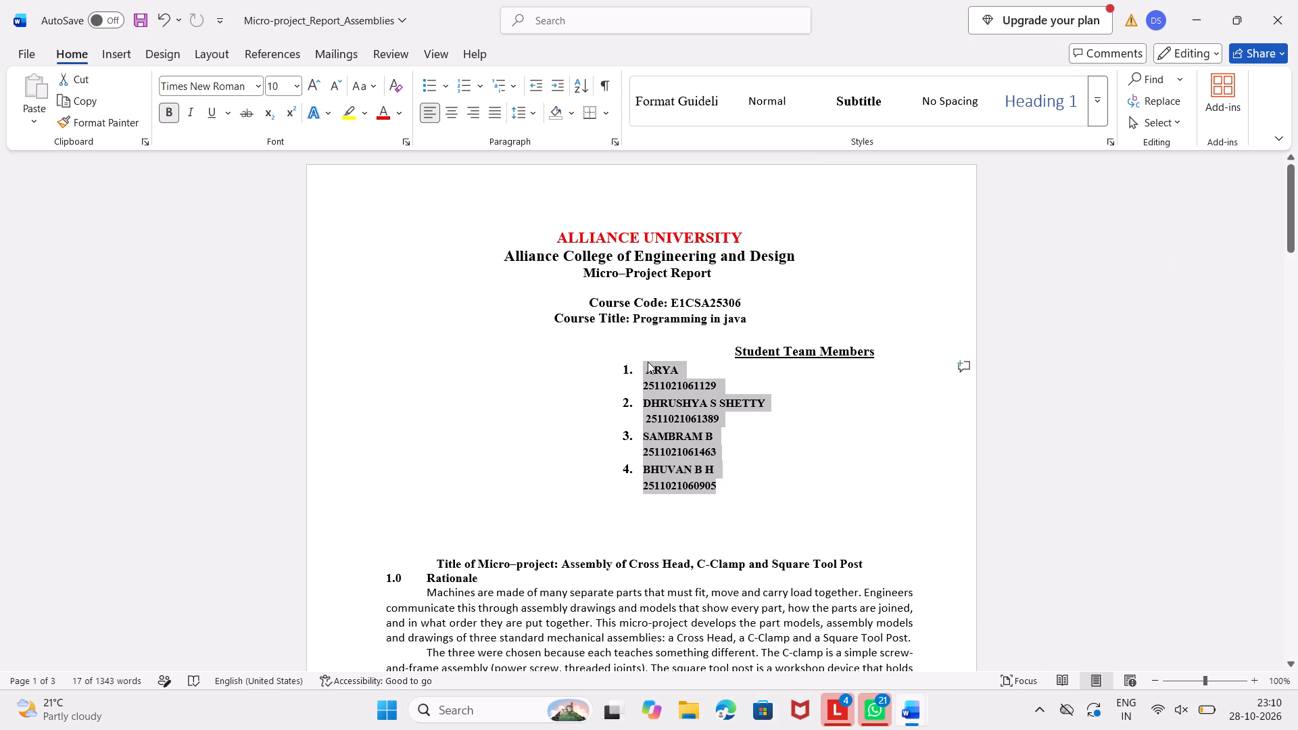
Replace the first member's list number with leading spaces so the name sits under the "Student Team Members" heading.
left_click(620, 366)
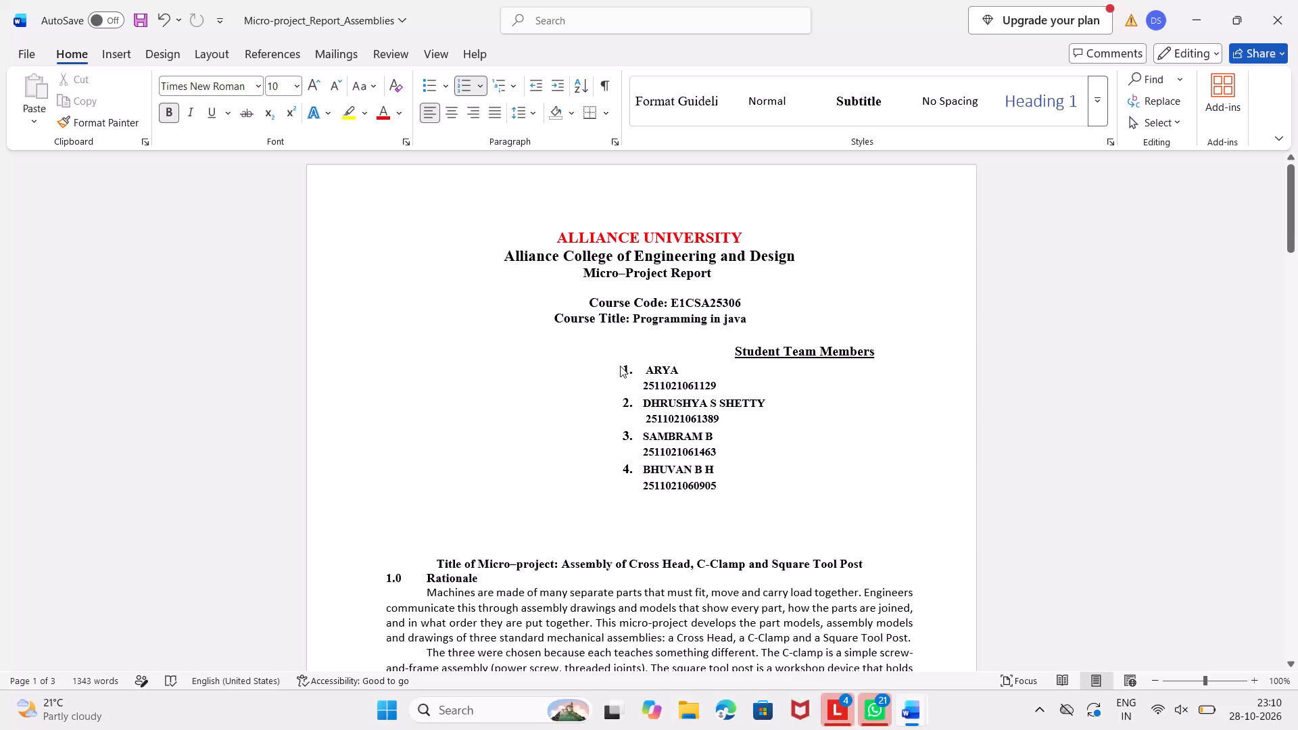
left_click(620, 366)
key("Left")
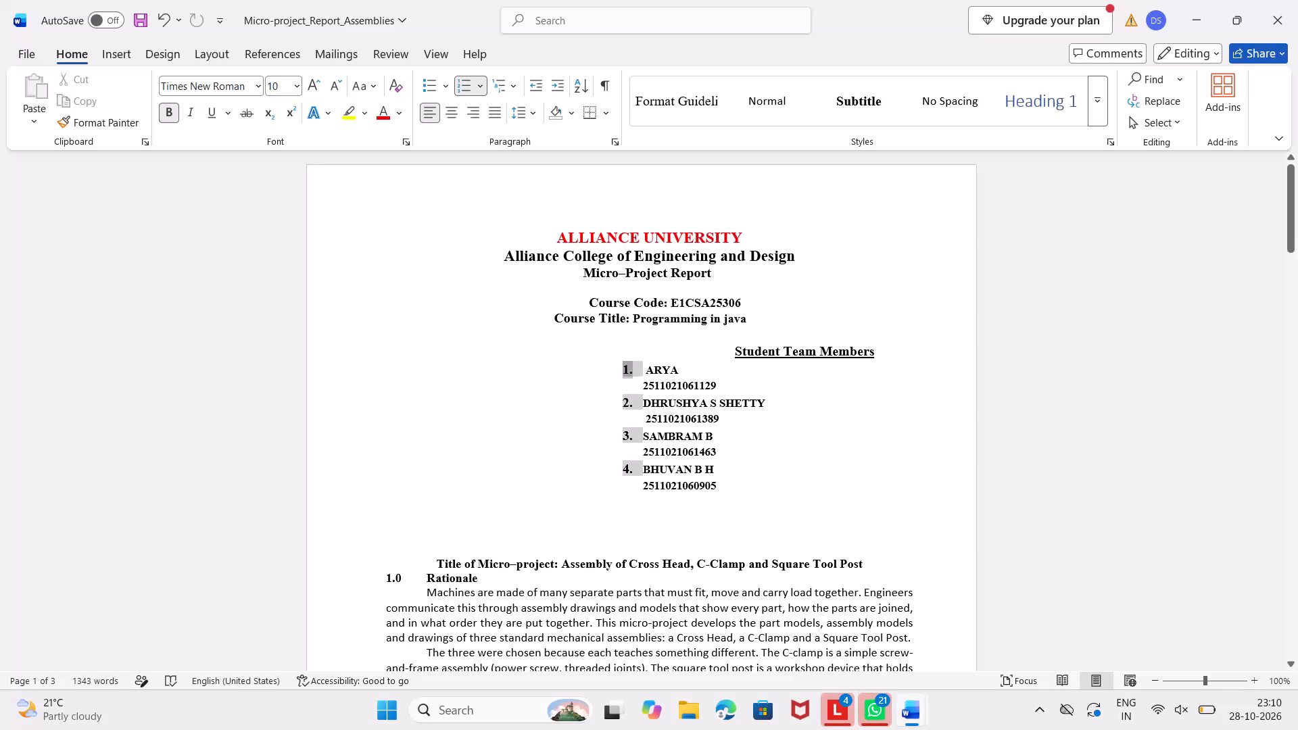
left_click(594, 370)
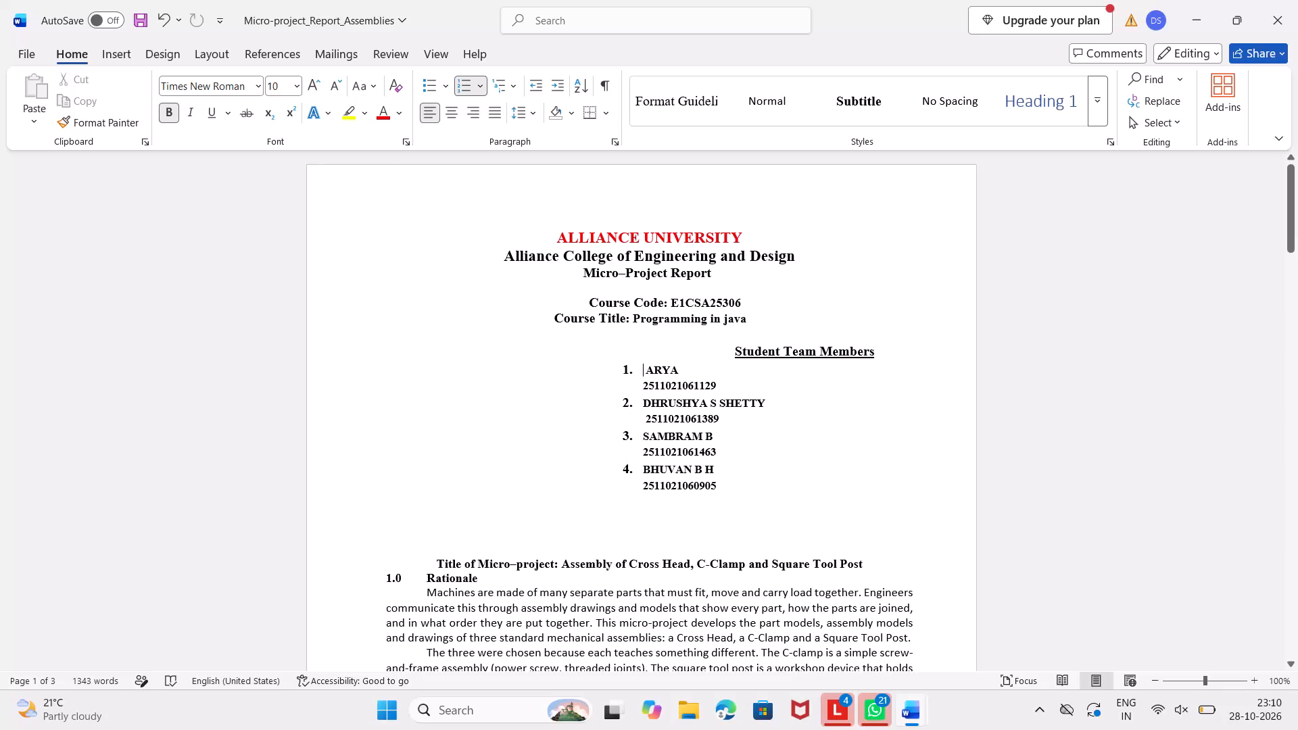
key("Left")
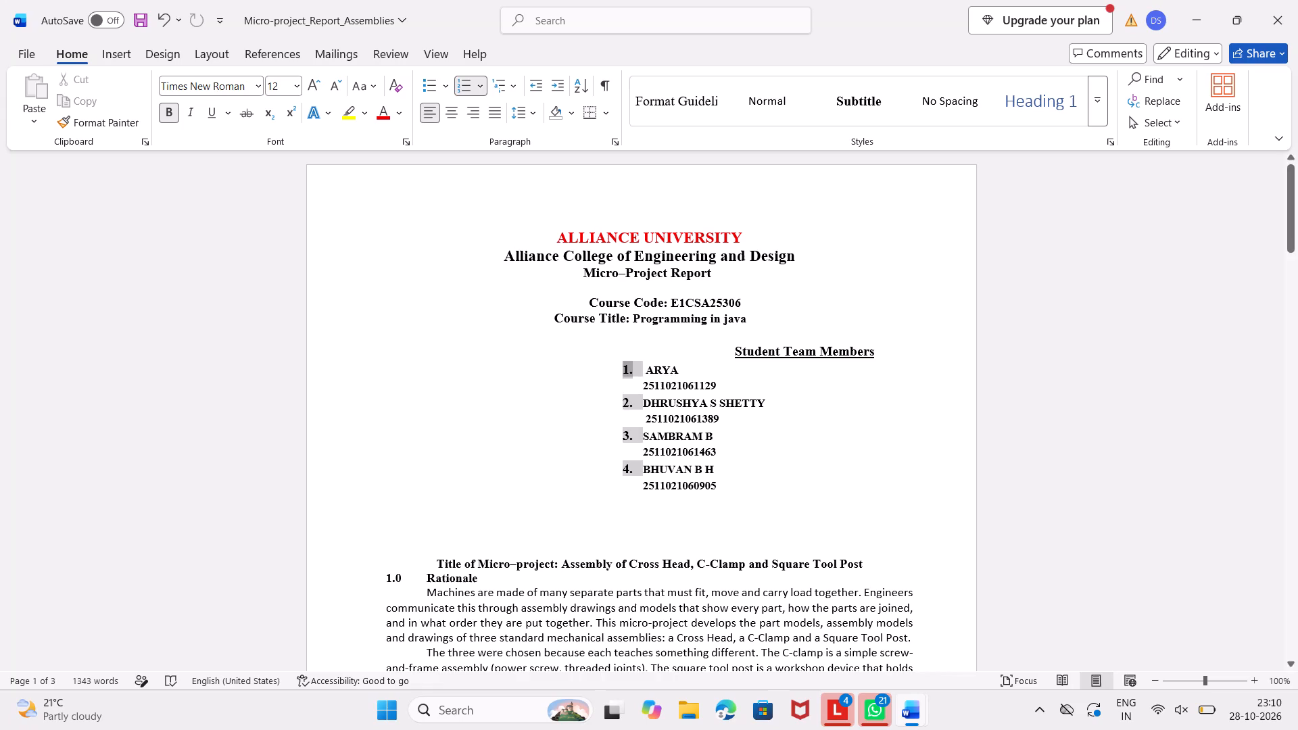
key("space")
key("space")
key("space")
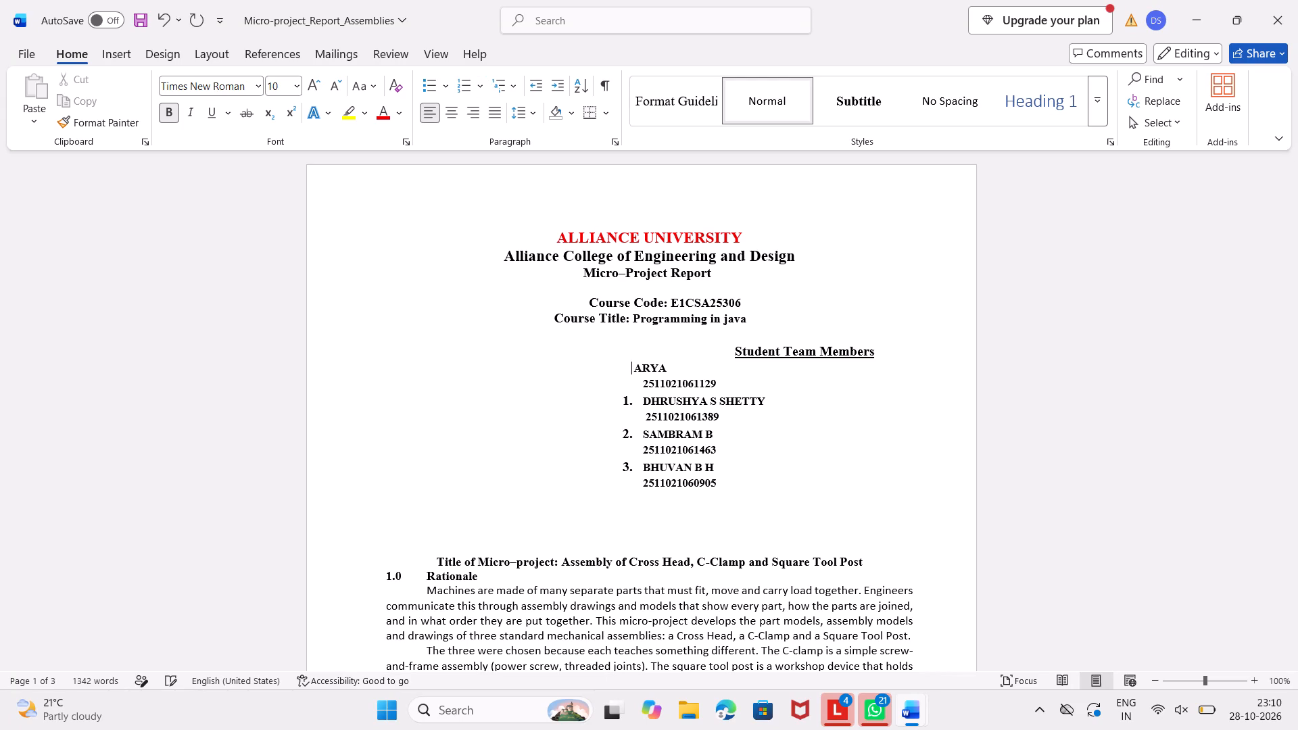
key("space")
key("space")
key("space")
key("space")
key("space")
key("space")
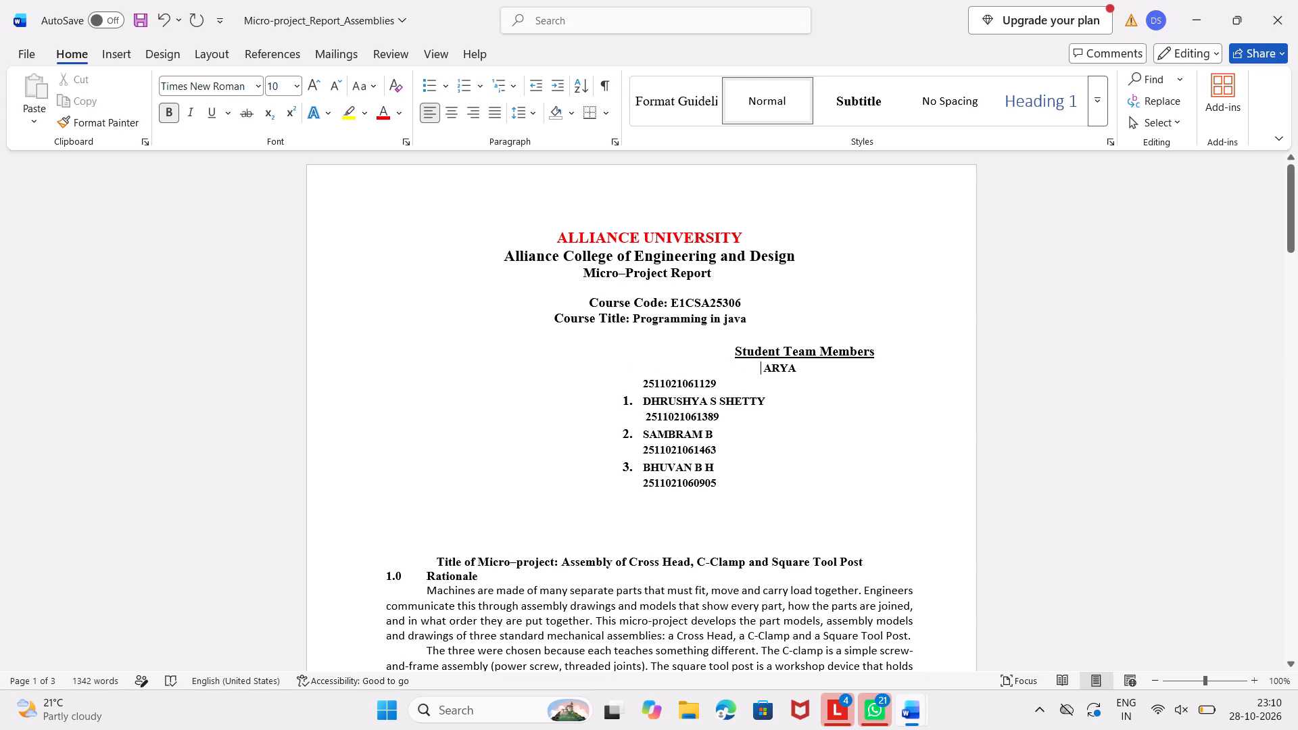
Insert leading spaces before the first member's registration number until it lines up with the name above.
left_click(640, 385)
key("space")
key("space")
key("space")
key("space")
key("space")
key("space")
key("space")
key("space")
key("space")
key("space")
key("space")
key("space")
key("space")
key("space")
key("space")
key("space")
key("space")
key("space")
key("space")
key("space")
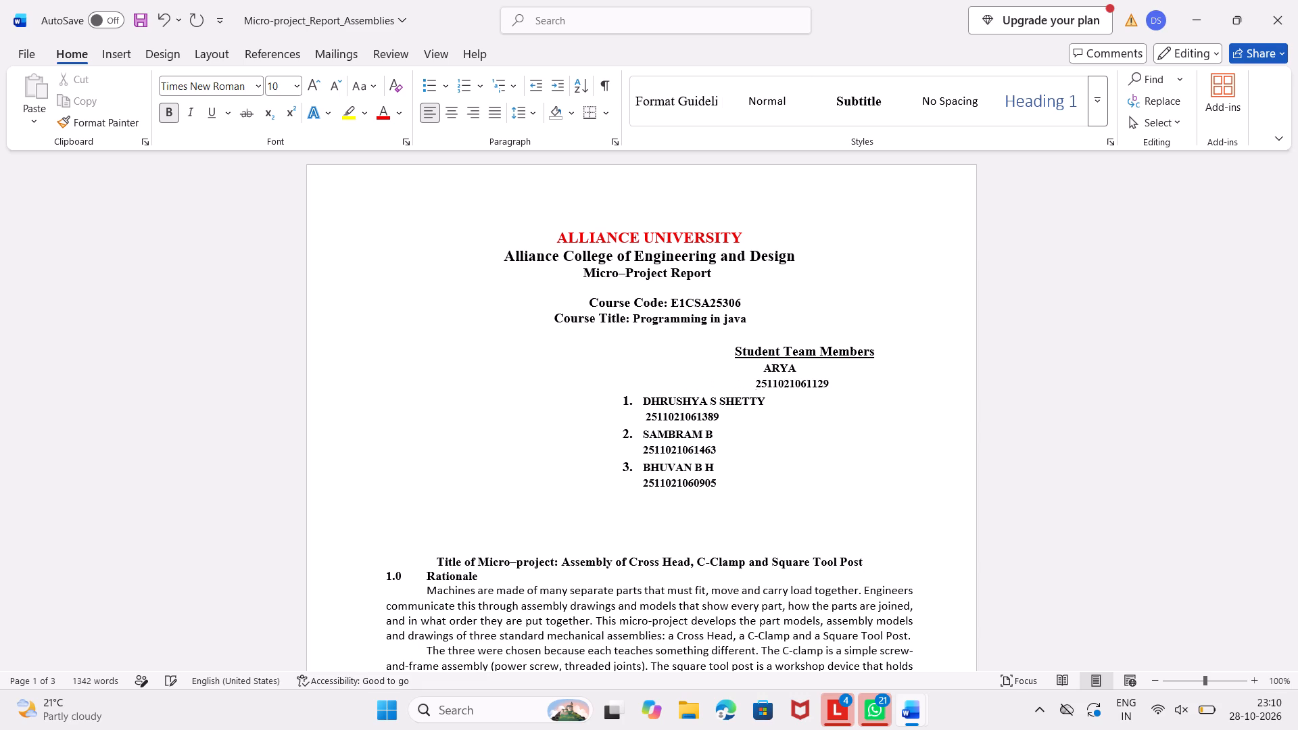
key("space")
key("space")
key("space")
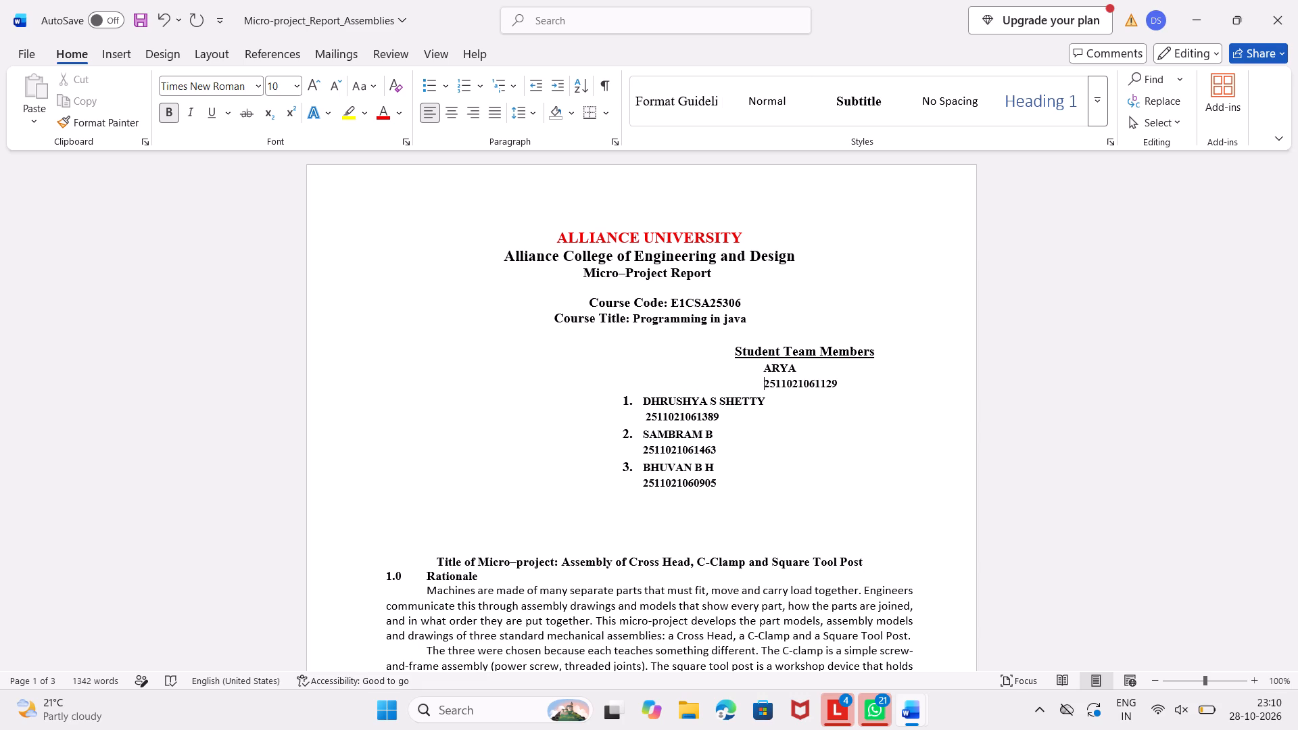
Insert spaces between the list number and the second member's name until the name lines up with the first member's entry.
left_click(638, 401)
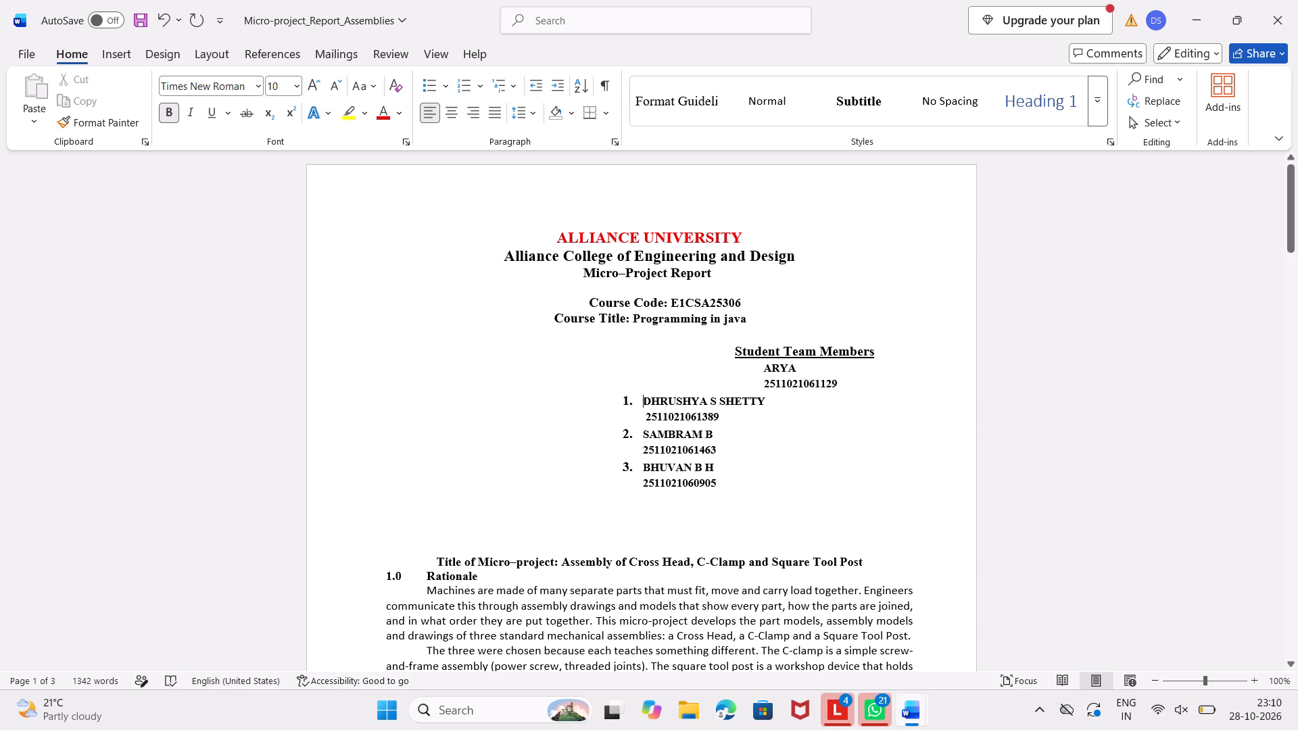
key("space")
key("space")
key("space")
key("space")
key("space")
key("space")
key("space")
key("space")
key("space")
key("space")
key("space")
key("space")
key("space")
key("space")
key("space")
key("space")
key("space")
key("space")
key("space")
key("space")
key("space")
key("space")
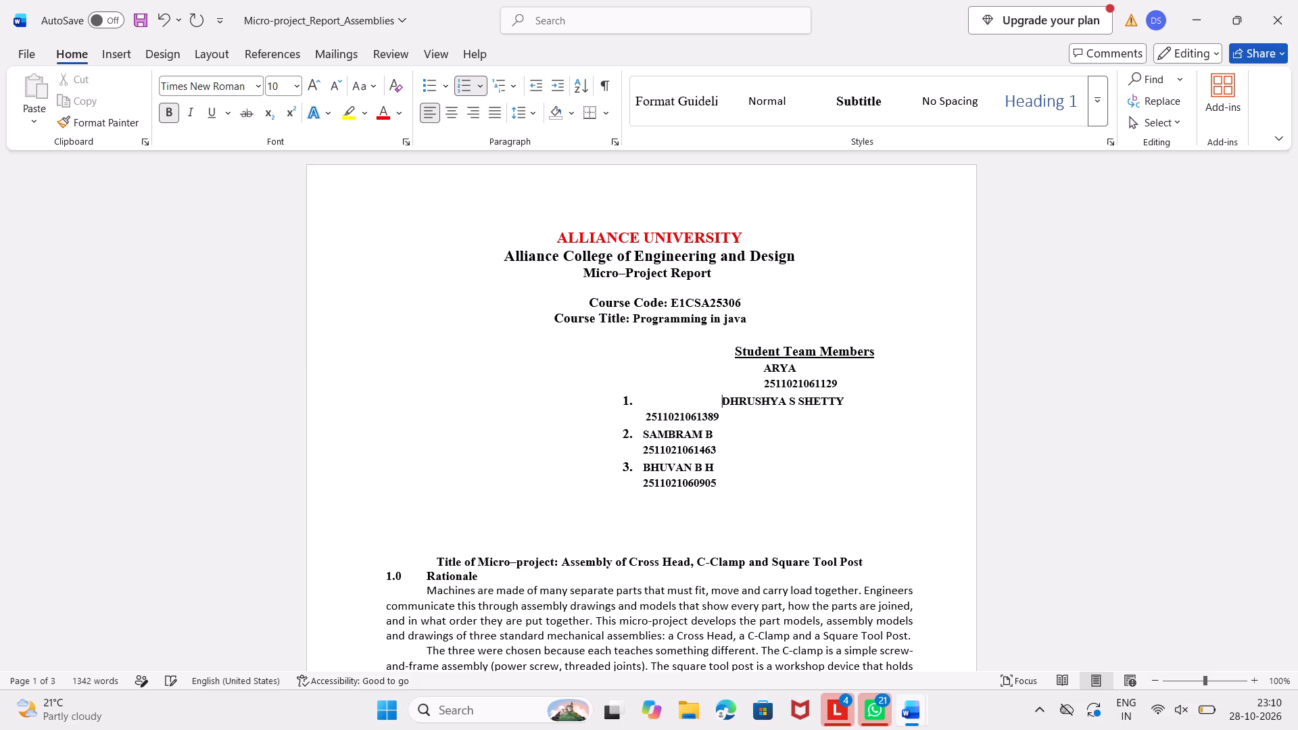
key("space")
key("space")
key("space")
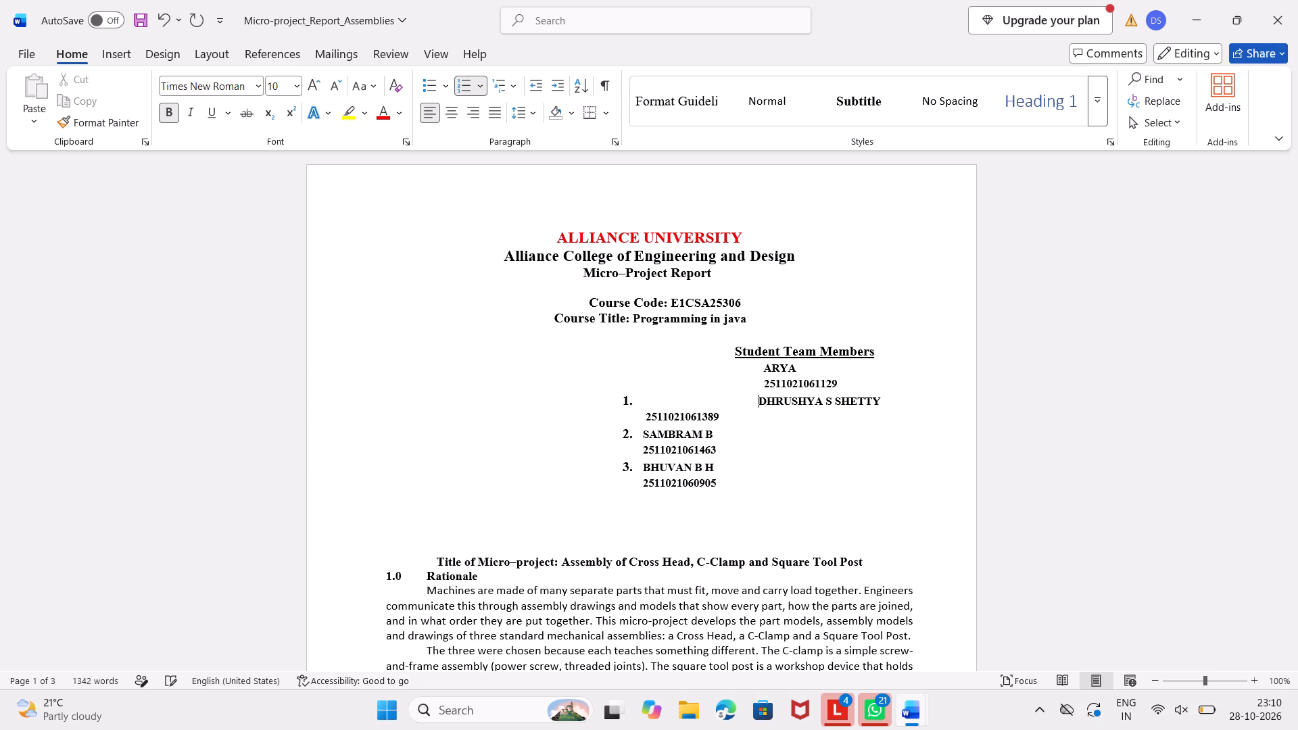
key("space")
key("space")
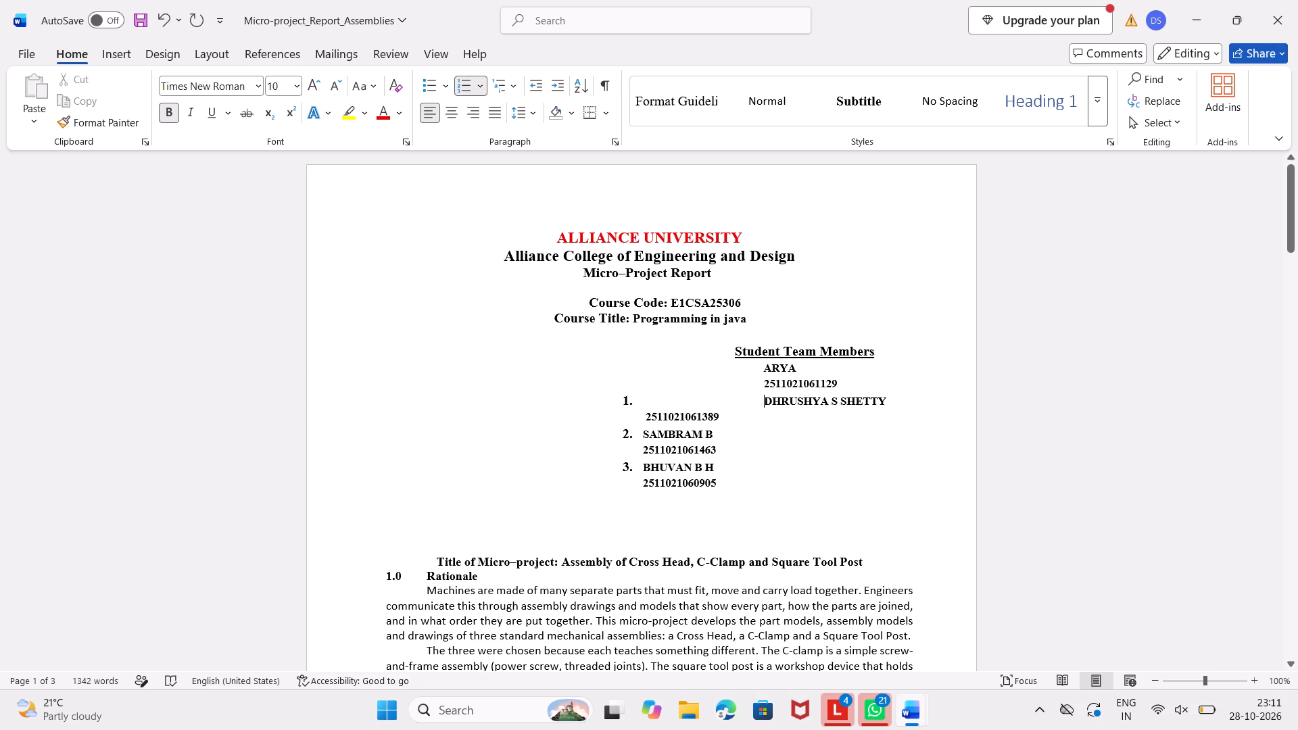
Shift the second member's registration number with leading spaces so it starts directly below that member's name.
left_click(644, 416)
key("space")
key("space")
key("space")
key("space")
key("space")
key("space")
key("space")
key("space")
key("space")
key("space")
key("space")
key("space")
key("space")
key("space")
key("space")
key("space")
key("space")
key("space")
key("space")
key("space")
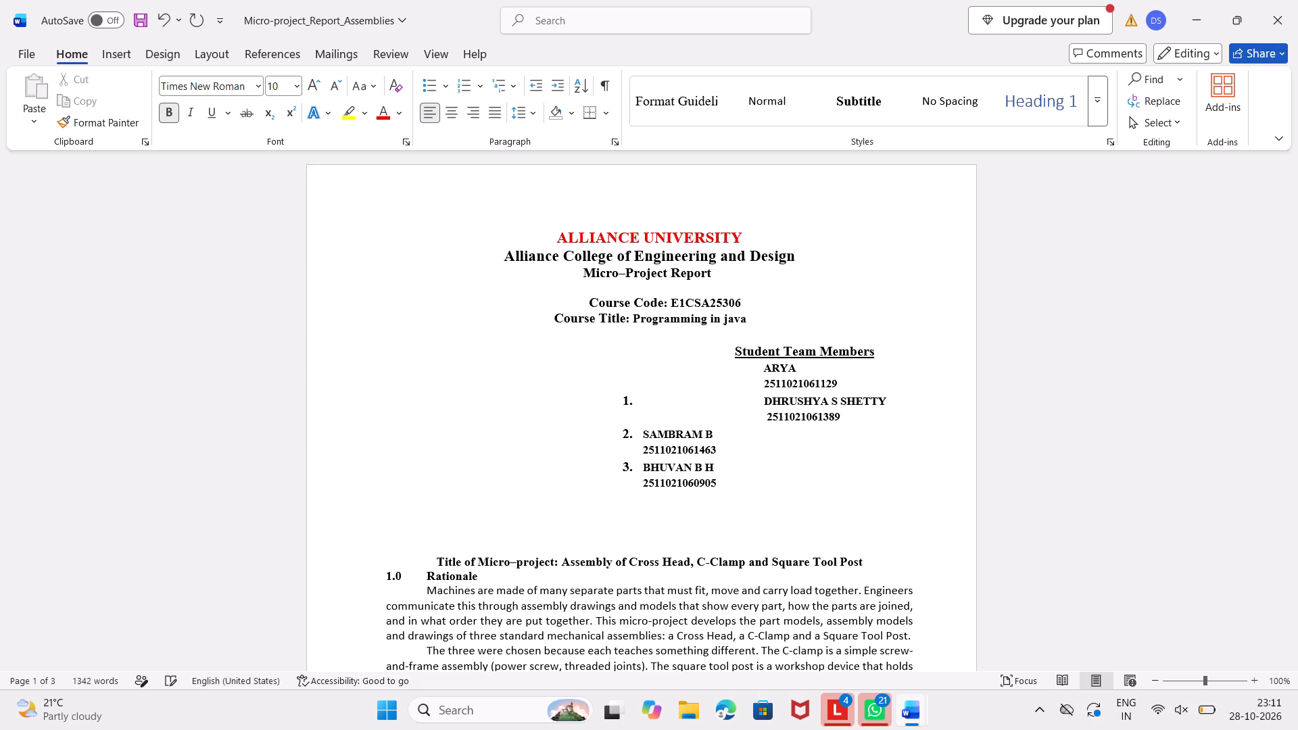
key("BackSpace")
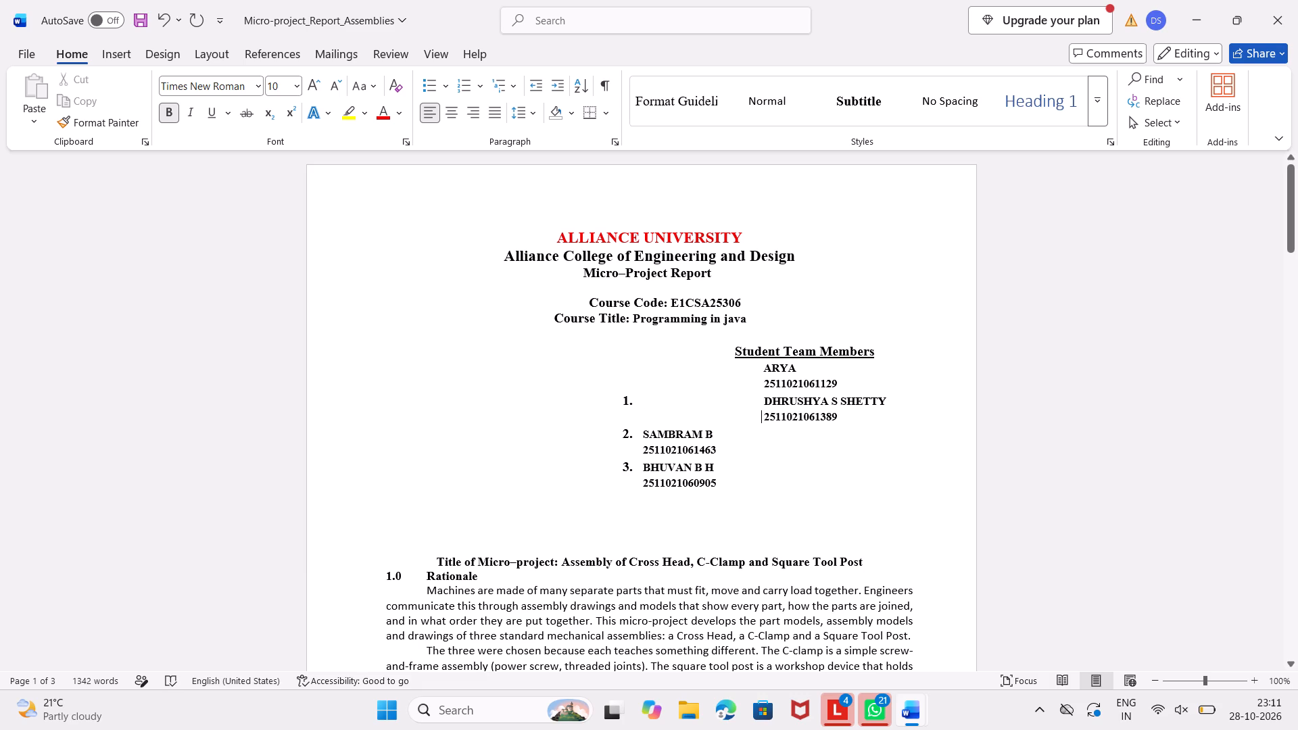
Insert spaces between the list number and the third member's name until the name lines up with the entries above.
left_click(642, 434)
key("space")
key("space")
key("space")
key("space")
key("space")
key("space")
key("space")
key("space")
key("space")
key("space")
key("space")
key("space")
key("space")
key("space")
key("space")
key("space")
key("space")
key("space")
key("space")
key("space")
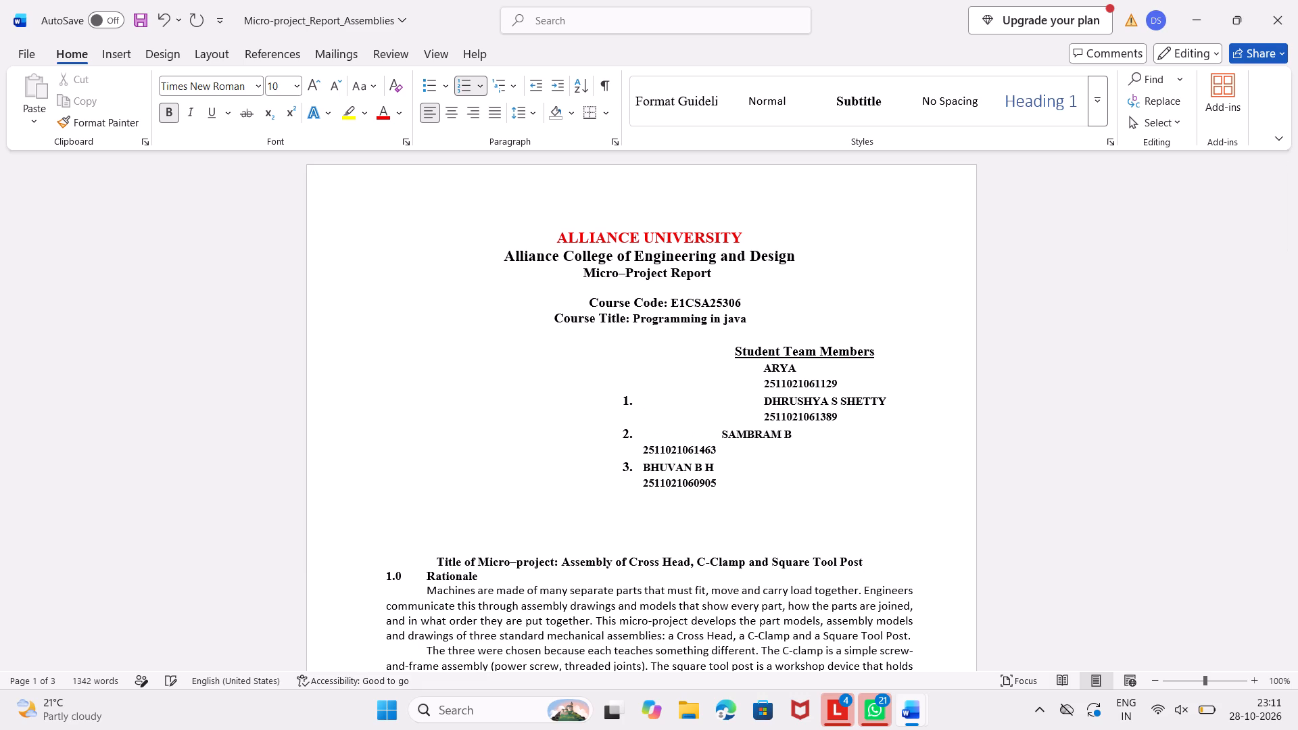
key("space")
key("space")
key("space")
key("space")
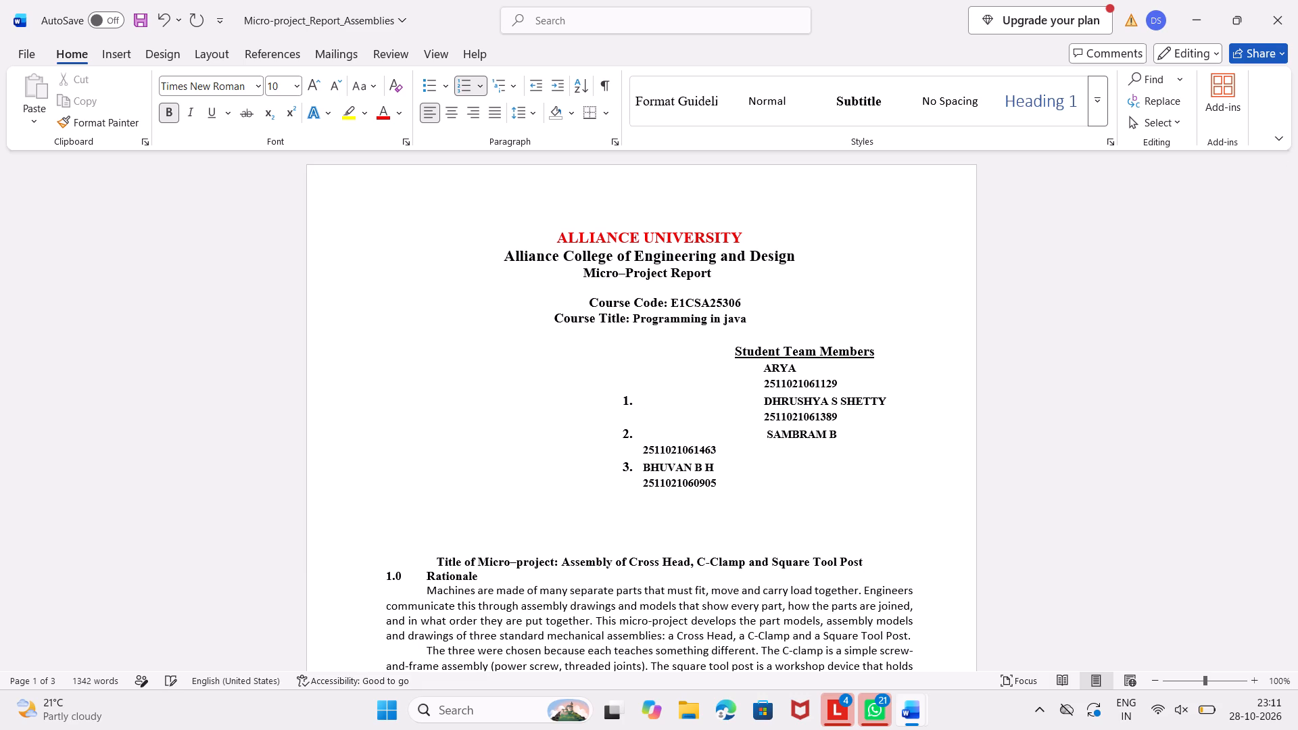
key("BackSpace")
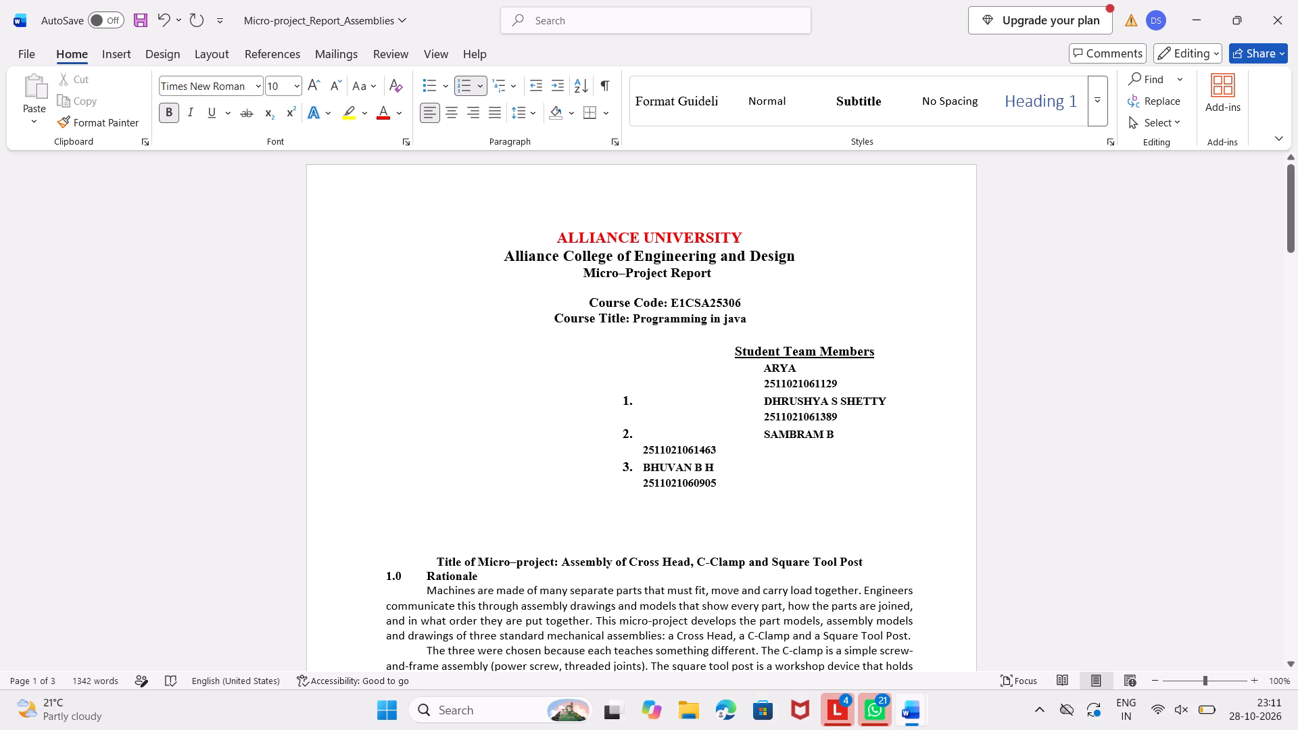
Insert leading spaces before the third member's registration number until it starts directly below that member's name.
left_click(640, 453)
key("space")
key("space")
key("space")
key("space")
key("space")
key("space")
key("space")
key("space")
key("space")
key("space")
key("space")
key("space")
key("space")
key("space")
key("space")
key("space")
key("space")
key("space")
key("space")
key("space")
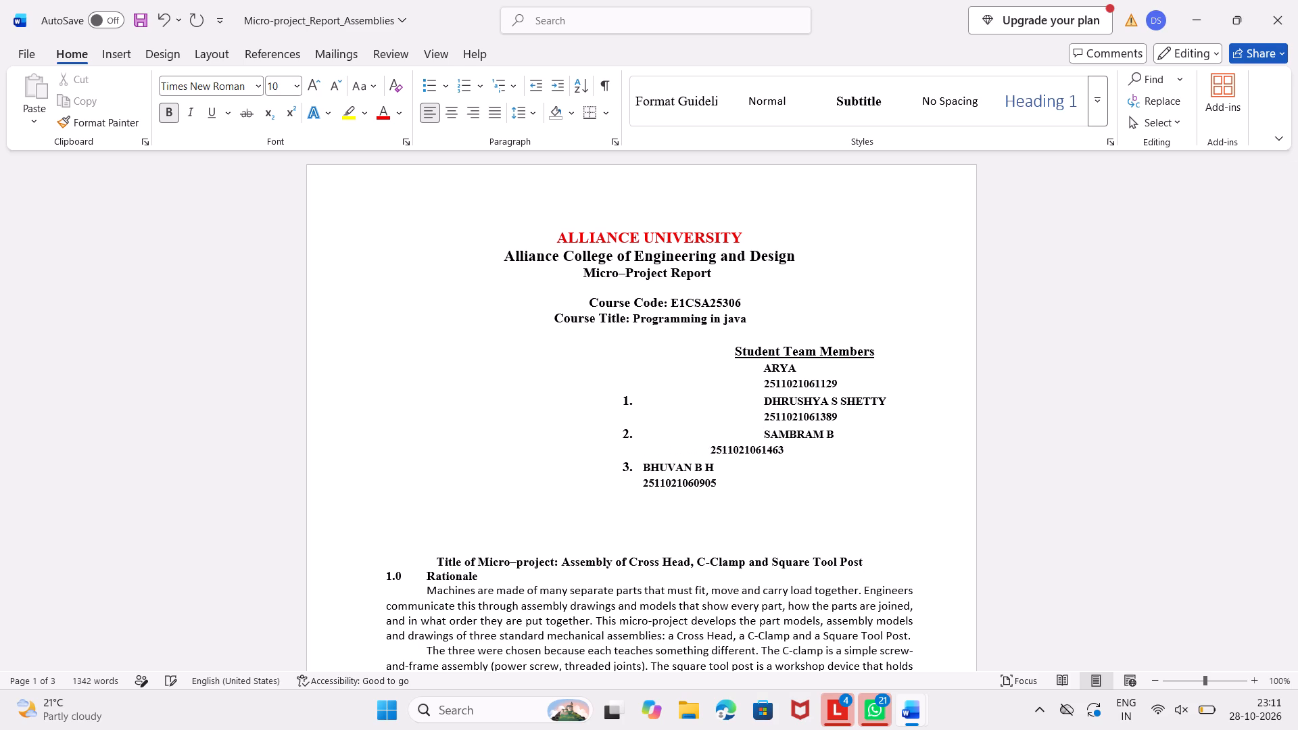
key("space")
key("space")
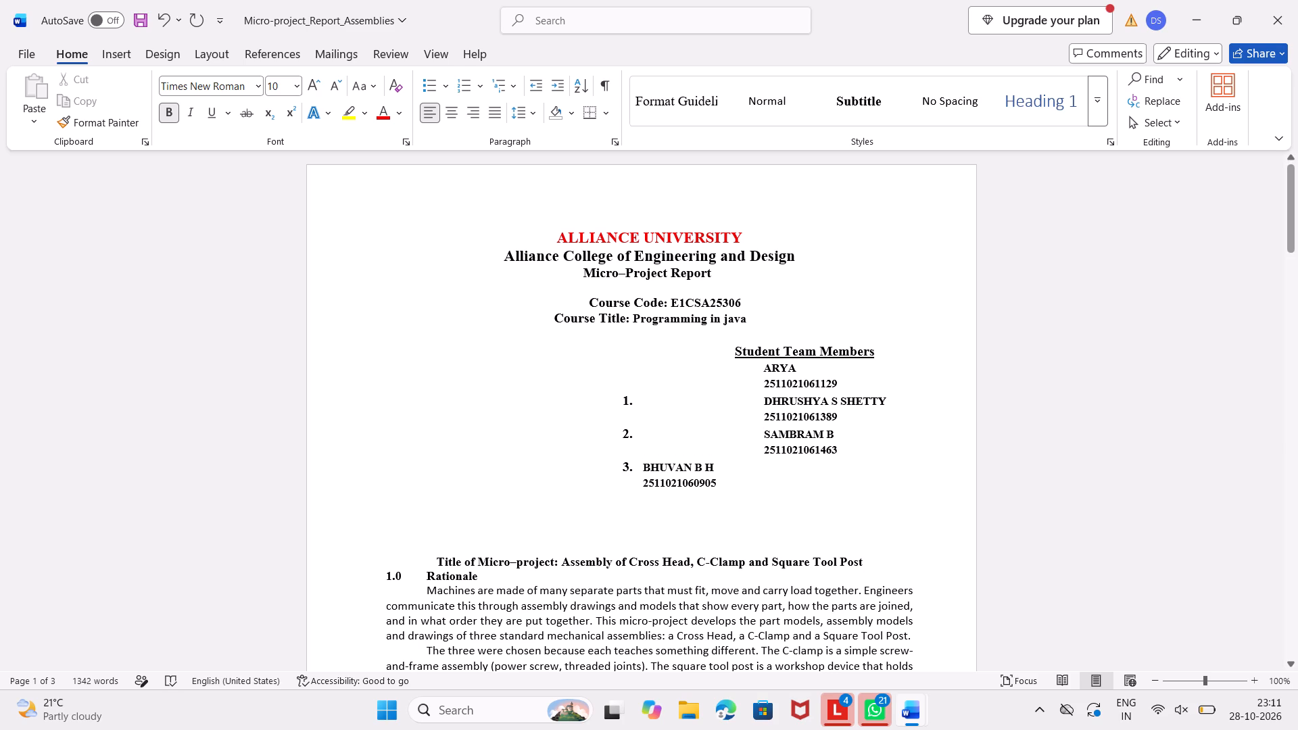
Insert spaces between the list number and the fourth member's name until the name lines up with the entries above.
left_click(639, 466)
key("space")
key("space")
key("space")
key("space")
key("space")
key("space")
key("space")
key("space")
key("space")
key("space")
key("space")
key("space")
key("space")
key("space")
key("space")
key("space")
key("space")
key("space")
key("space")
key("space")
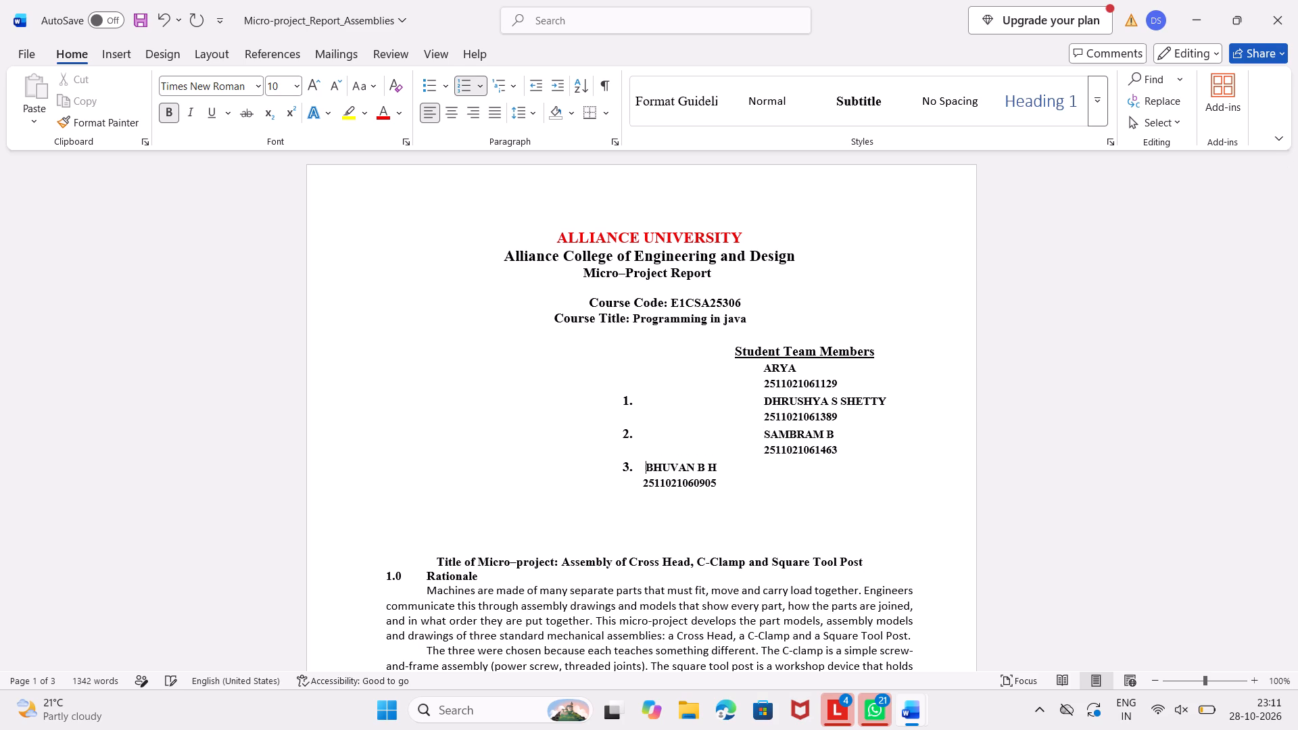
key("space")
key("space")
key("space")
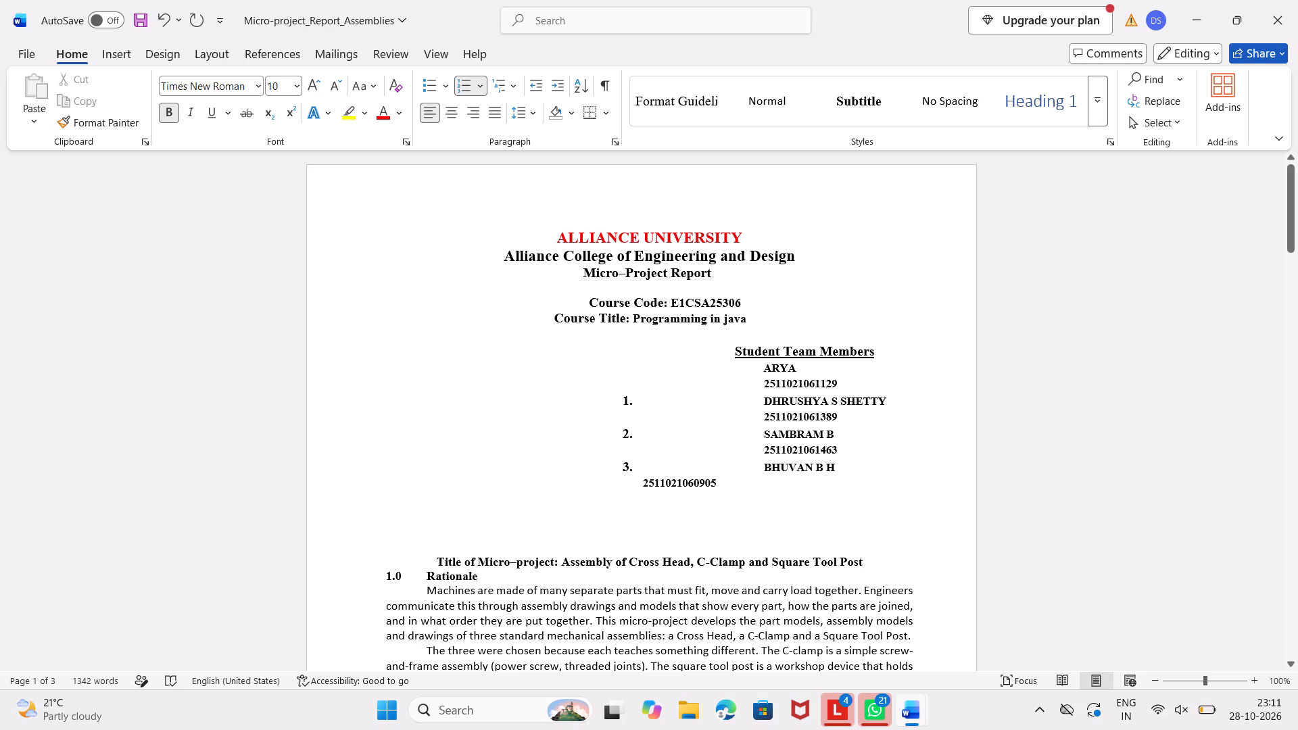
Shift the fourth member's registration number with leading spaces so it starts directly below that member's name.
left_click(642, 481)
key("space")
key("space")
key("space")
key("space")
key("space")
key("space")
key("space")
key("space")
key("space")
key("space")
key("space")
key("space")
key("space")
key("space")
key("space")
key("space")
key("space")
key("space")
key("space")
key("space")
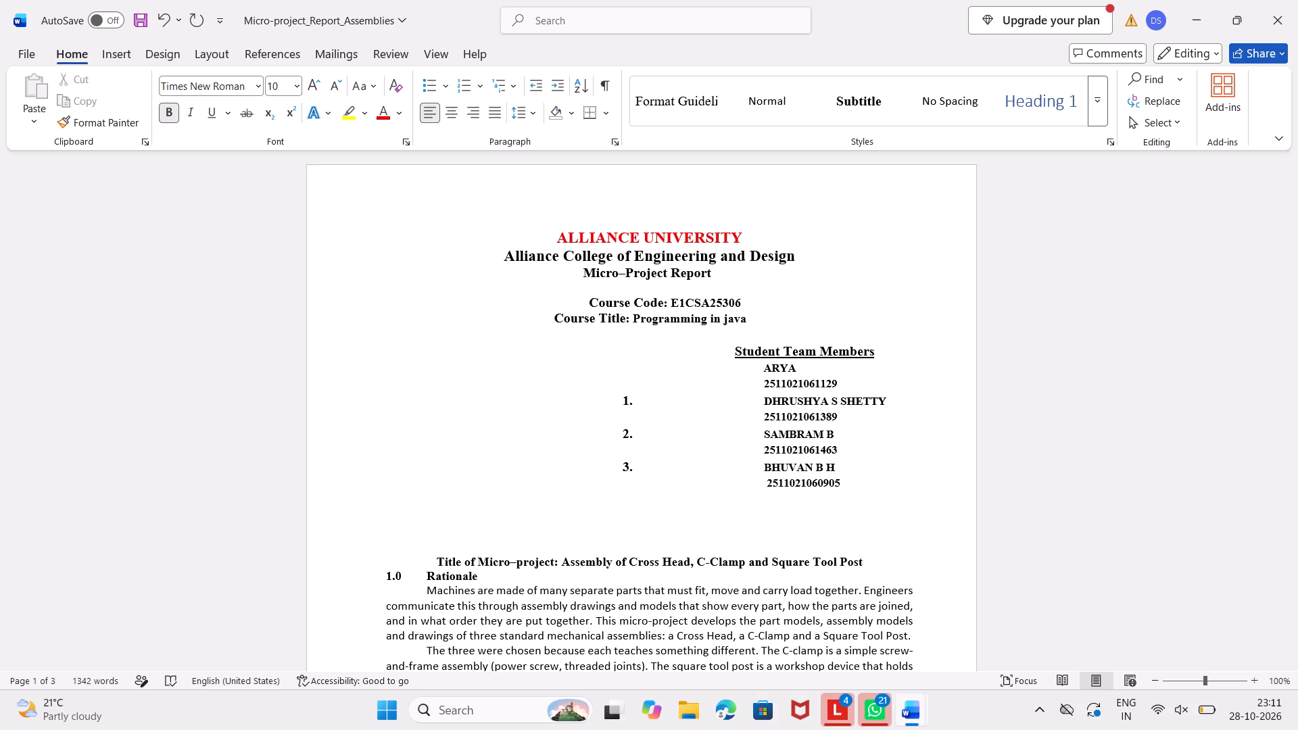
key("BackSpace")
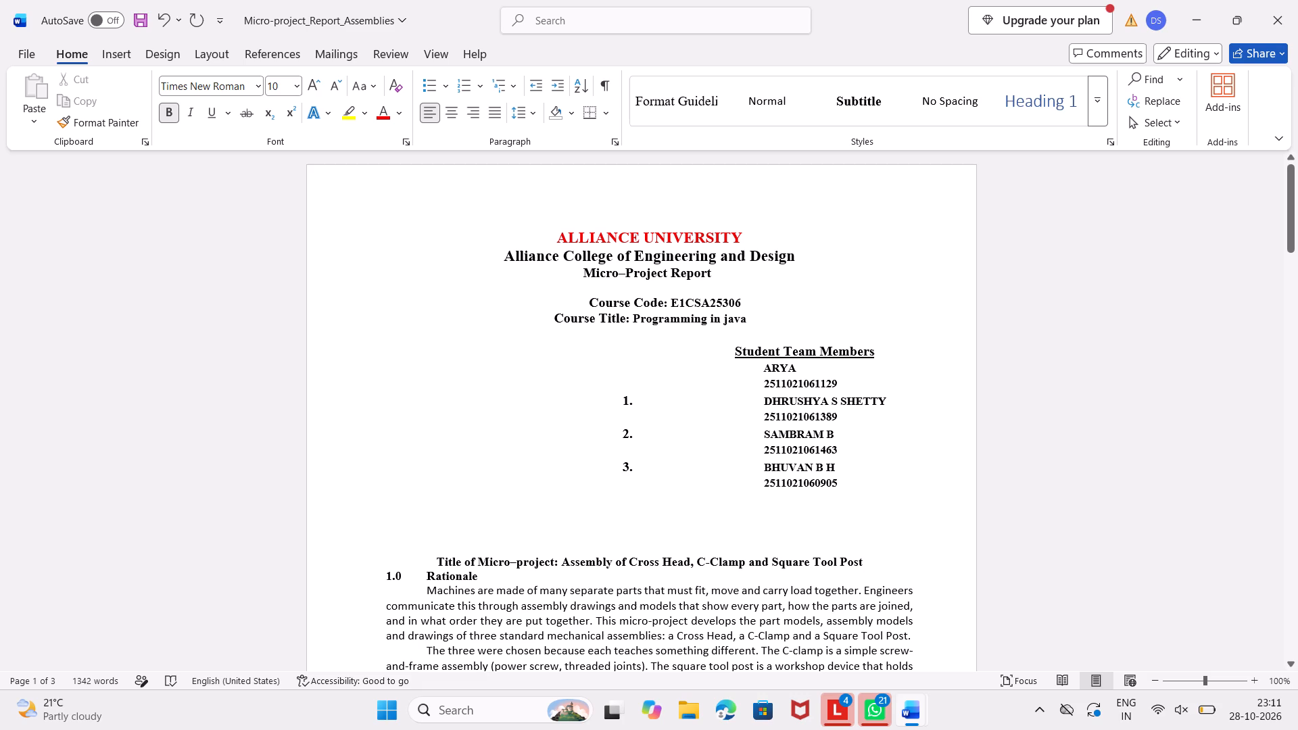
Remove the automatic list numbers from the second, third and fourth members' name lines.
left_click(633, 403)
key("BackSpace")
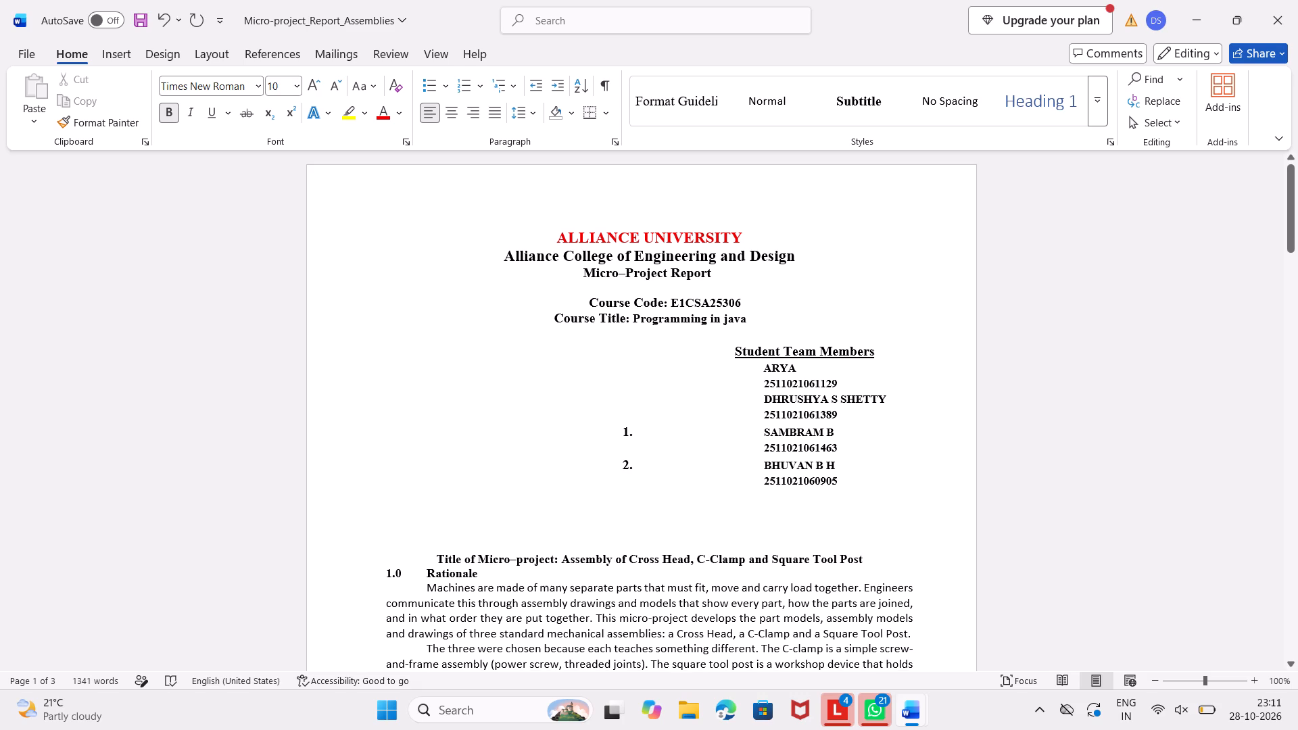
left_click(642, 434)
key("BackSpace")
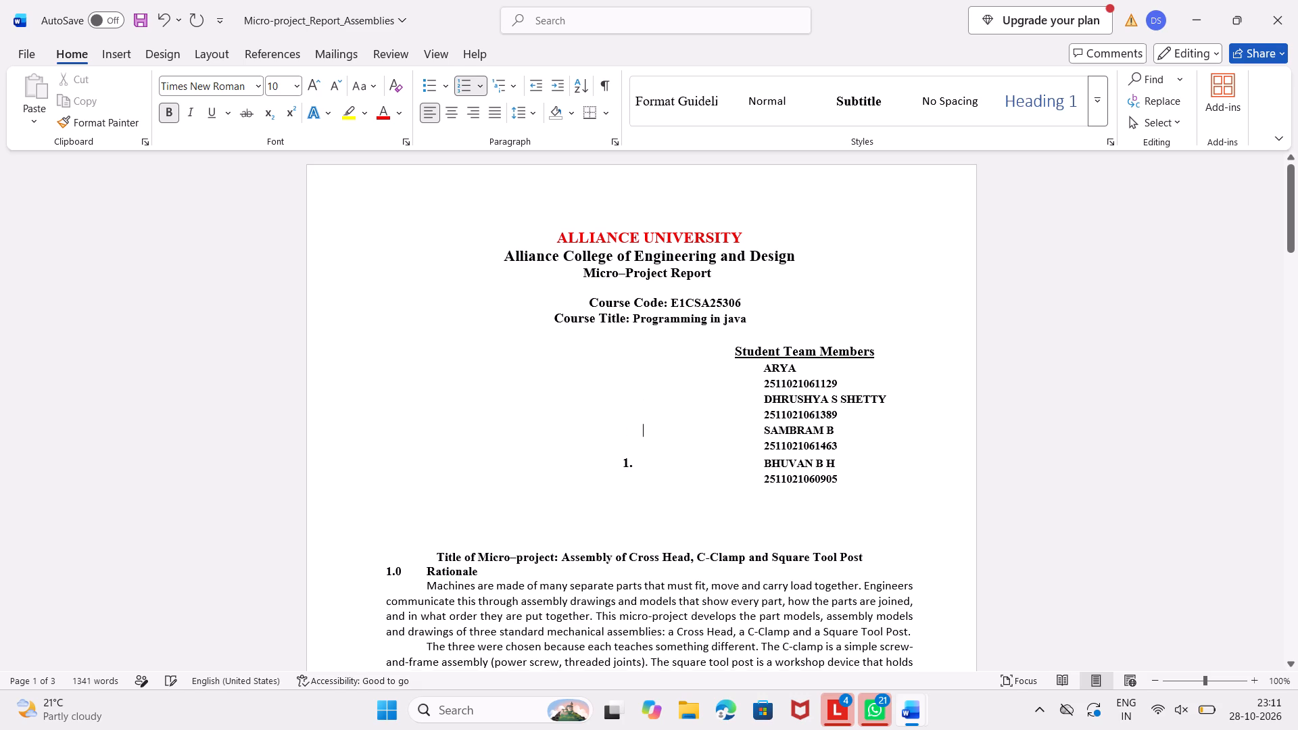
left_click(638, 465)
key("BackSpace")
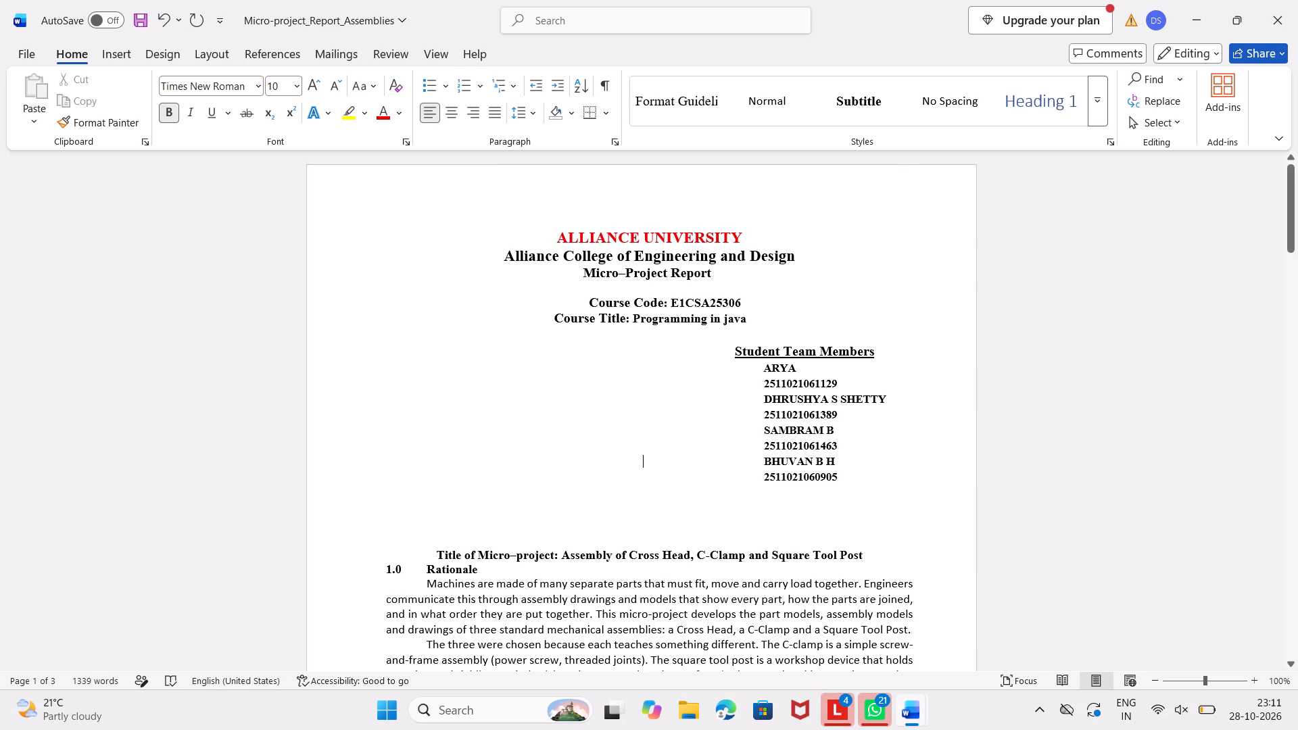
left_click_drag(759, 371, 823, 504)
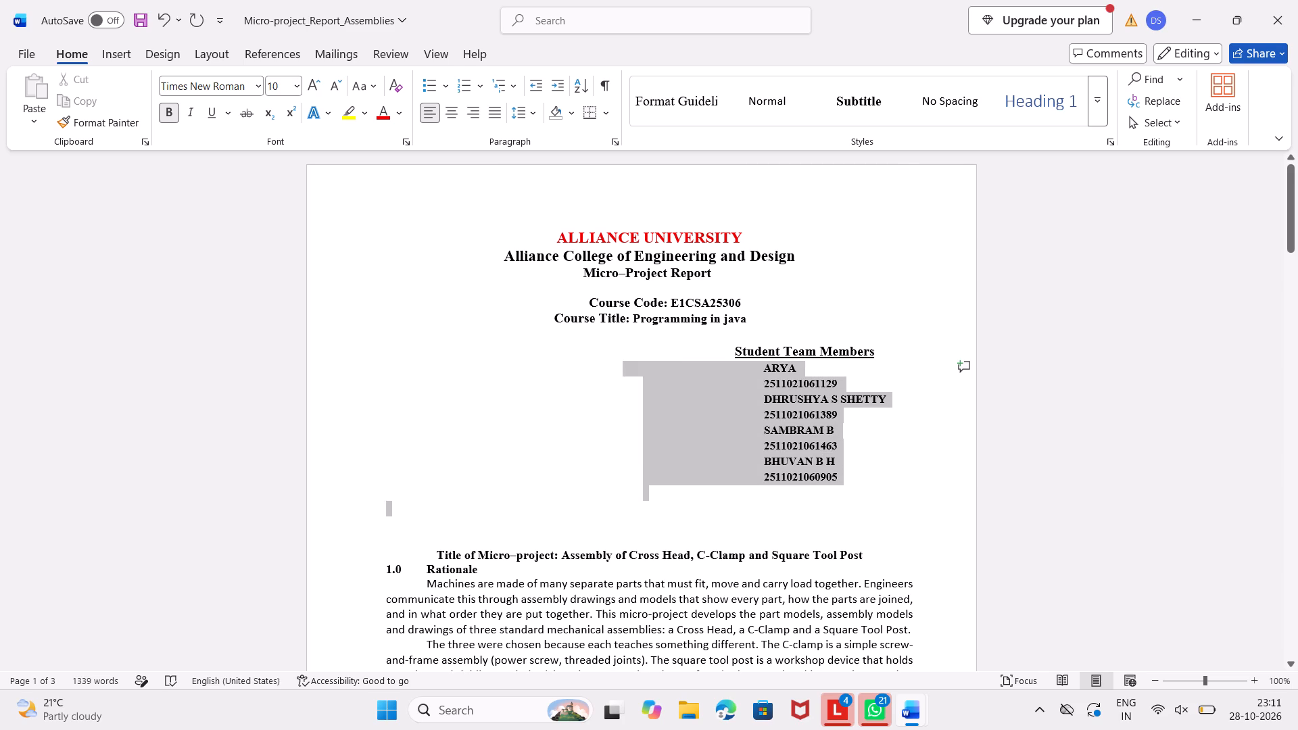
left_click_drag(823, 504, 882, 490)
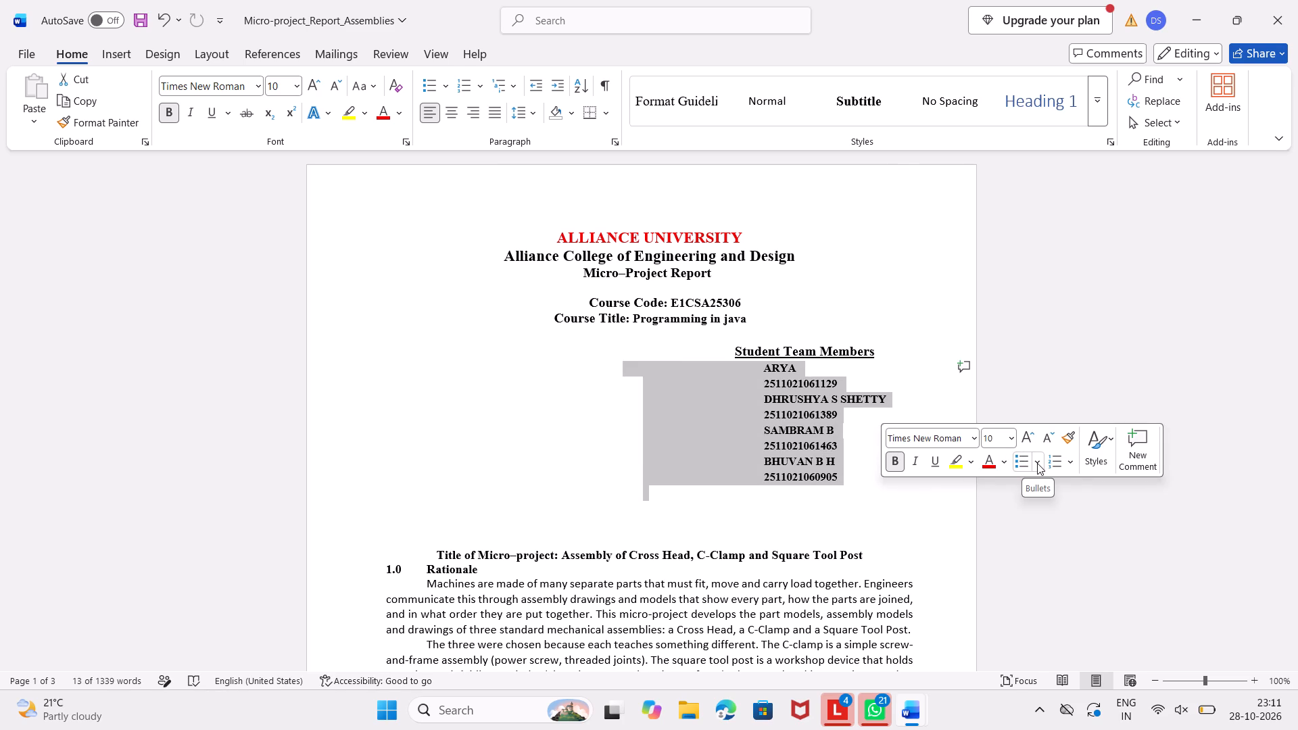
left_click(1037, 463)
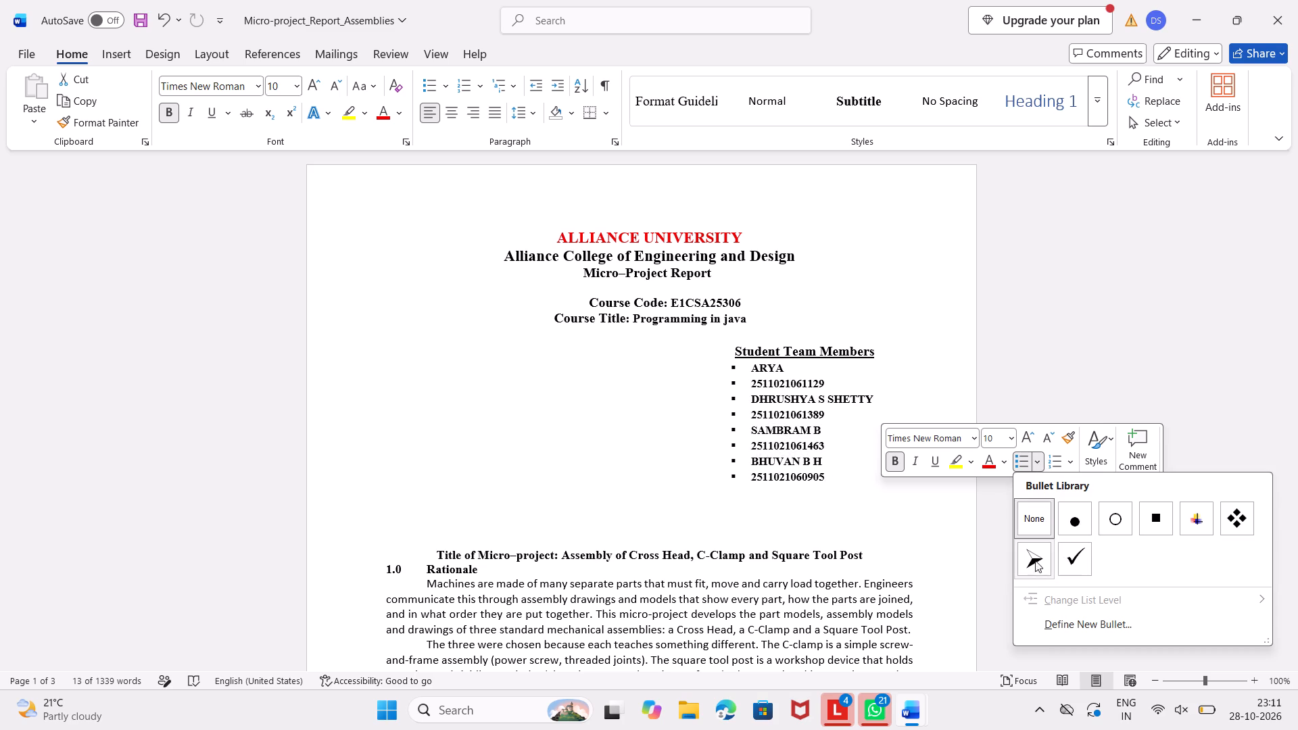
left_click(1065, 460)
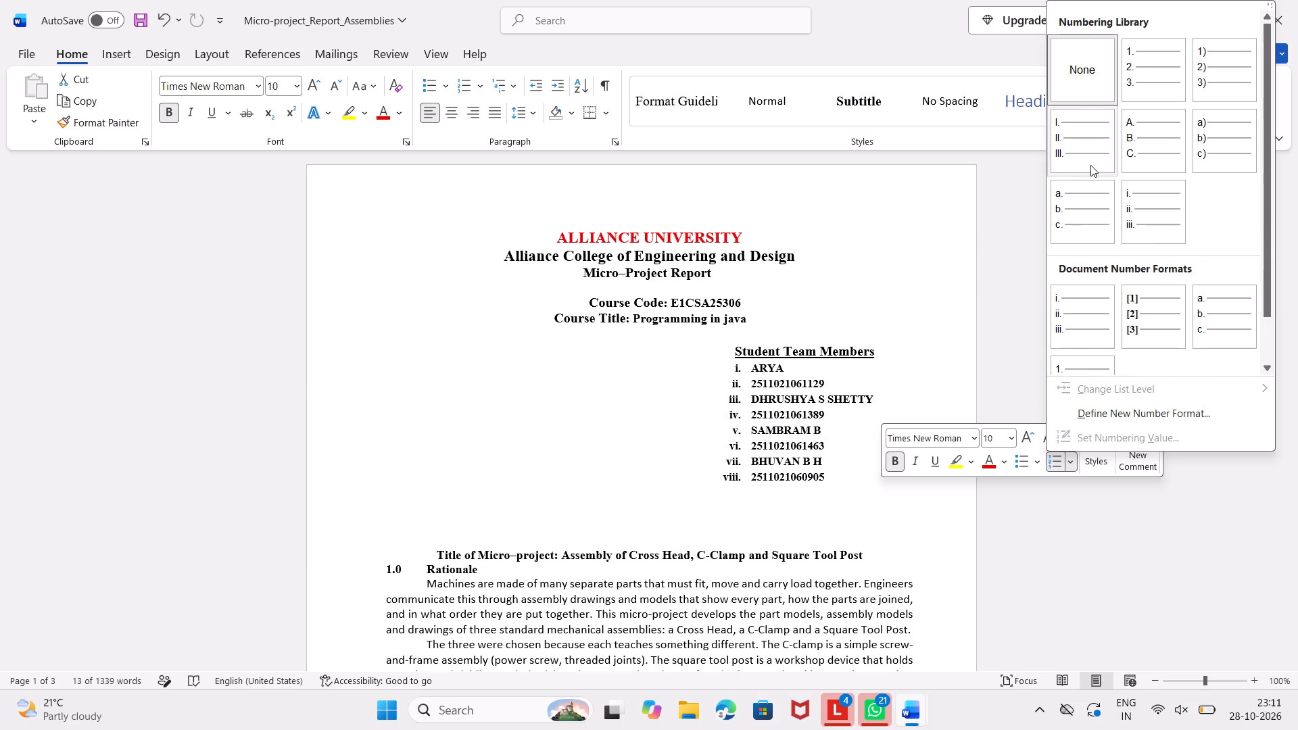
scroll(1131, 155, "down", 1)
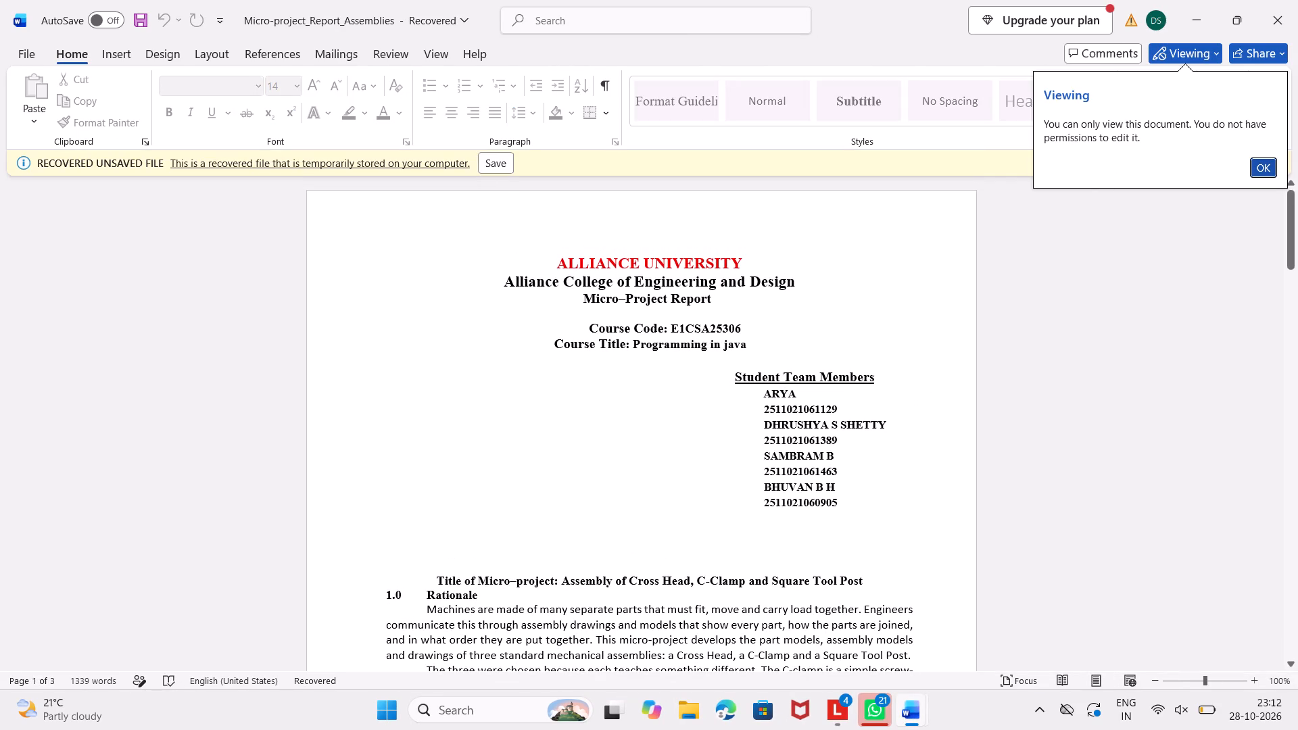
Dismiss the Viewing notice about editing permissions on the recovered report document.
left_click(1257, 159)
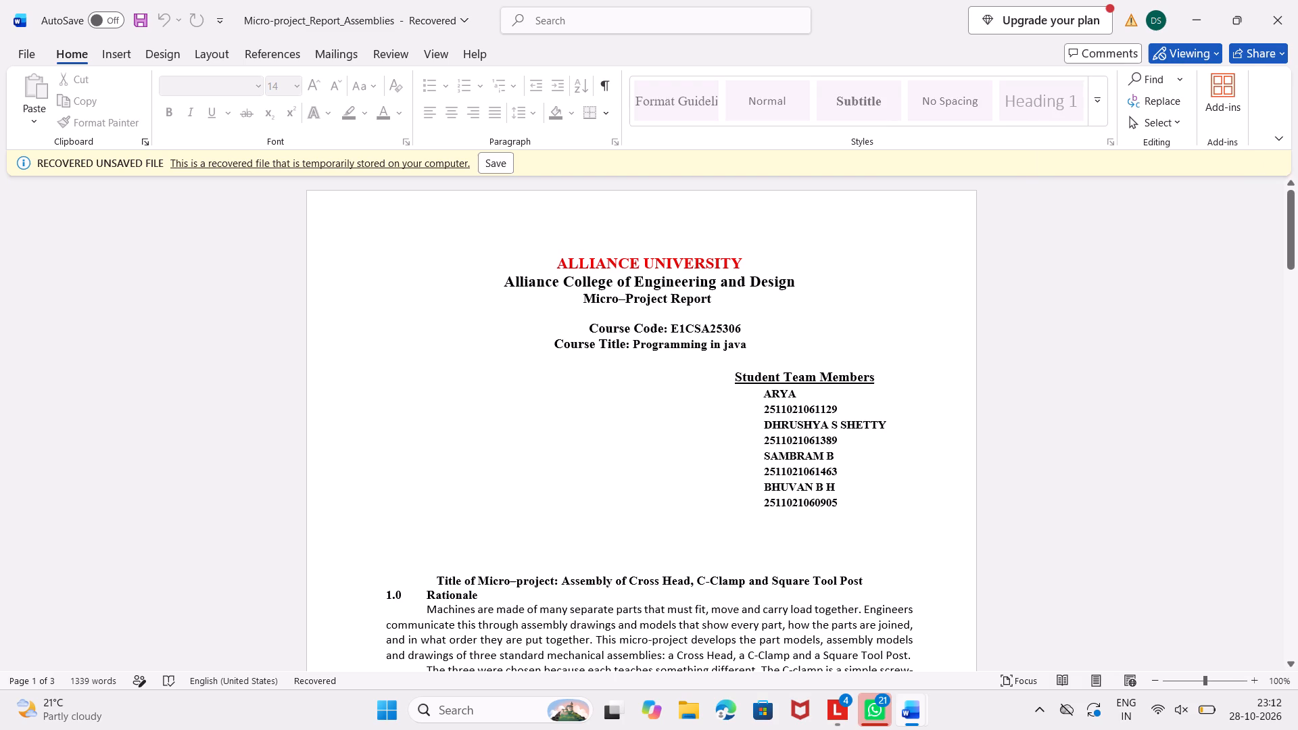
Place the insertion point in the blank space just before the first member's name and enable editing of the recovered read-only document.
left_click(768, 394)
left_click(763, 396)
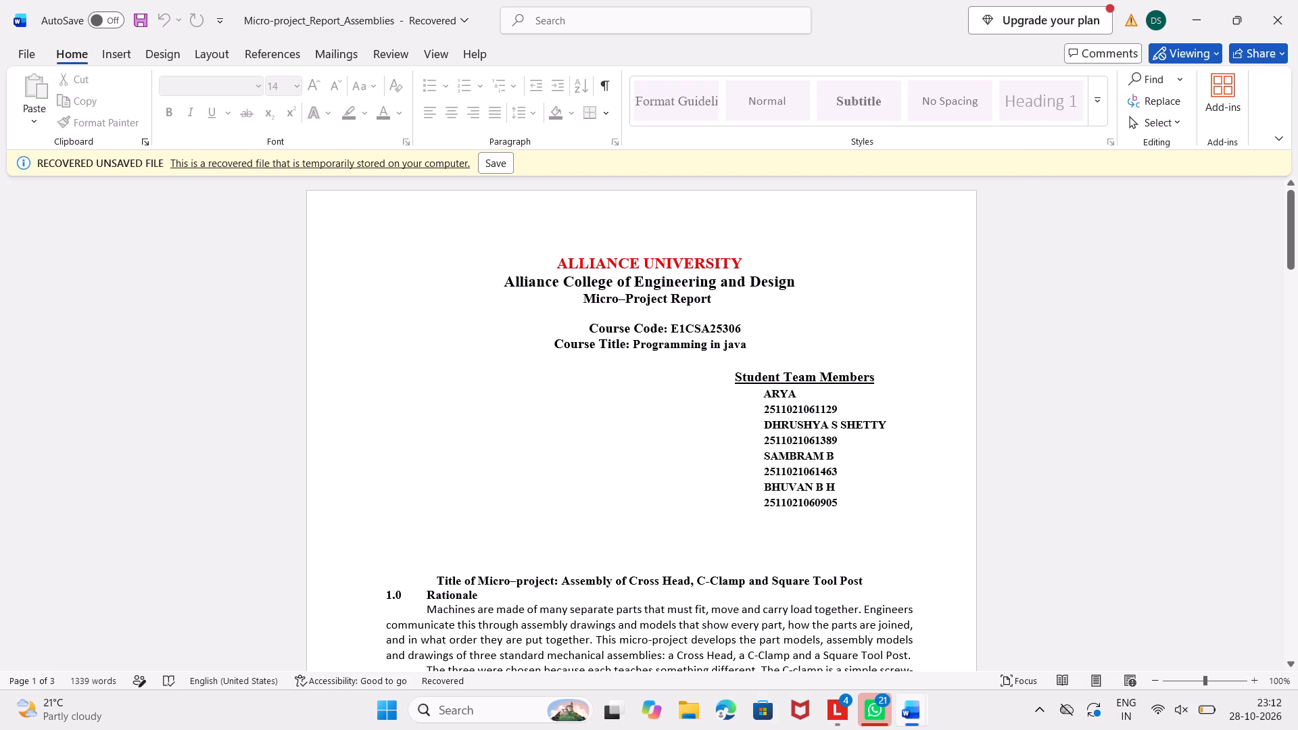
key("Left")
key("Left")
key("Left")
key("Left")
key("Left")
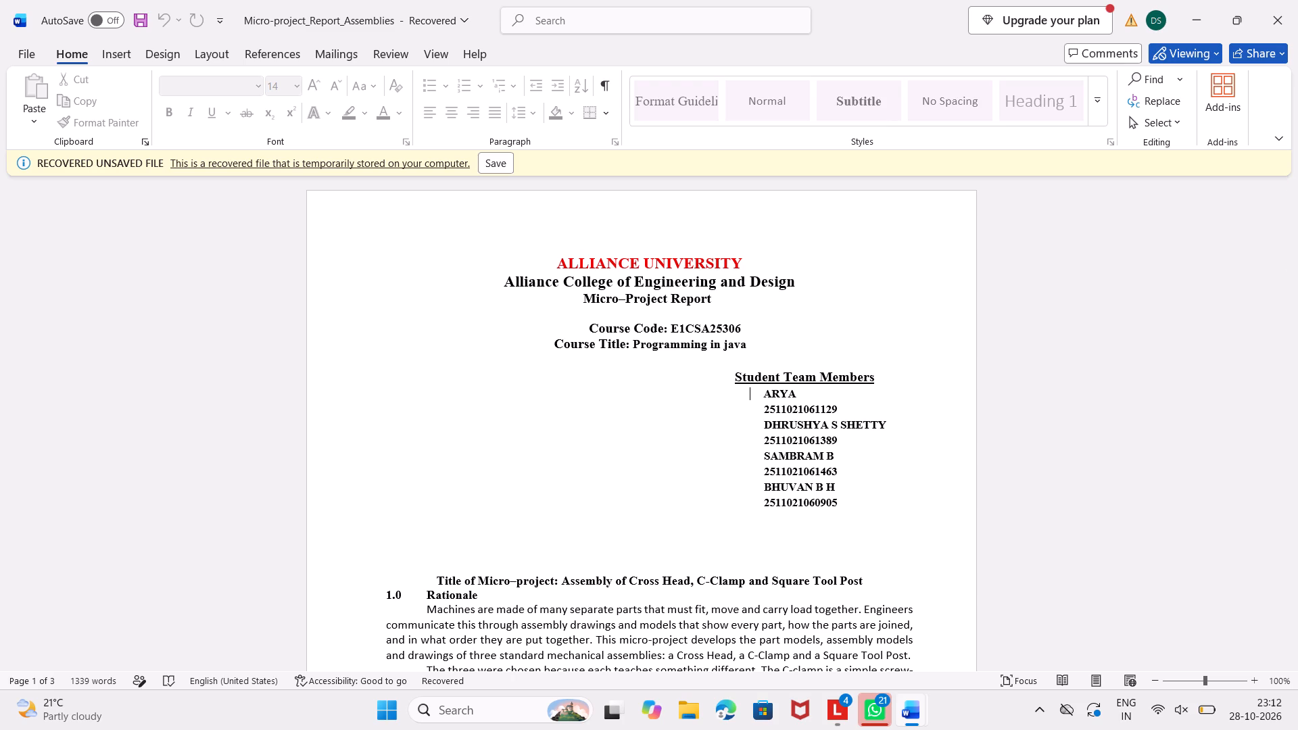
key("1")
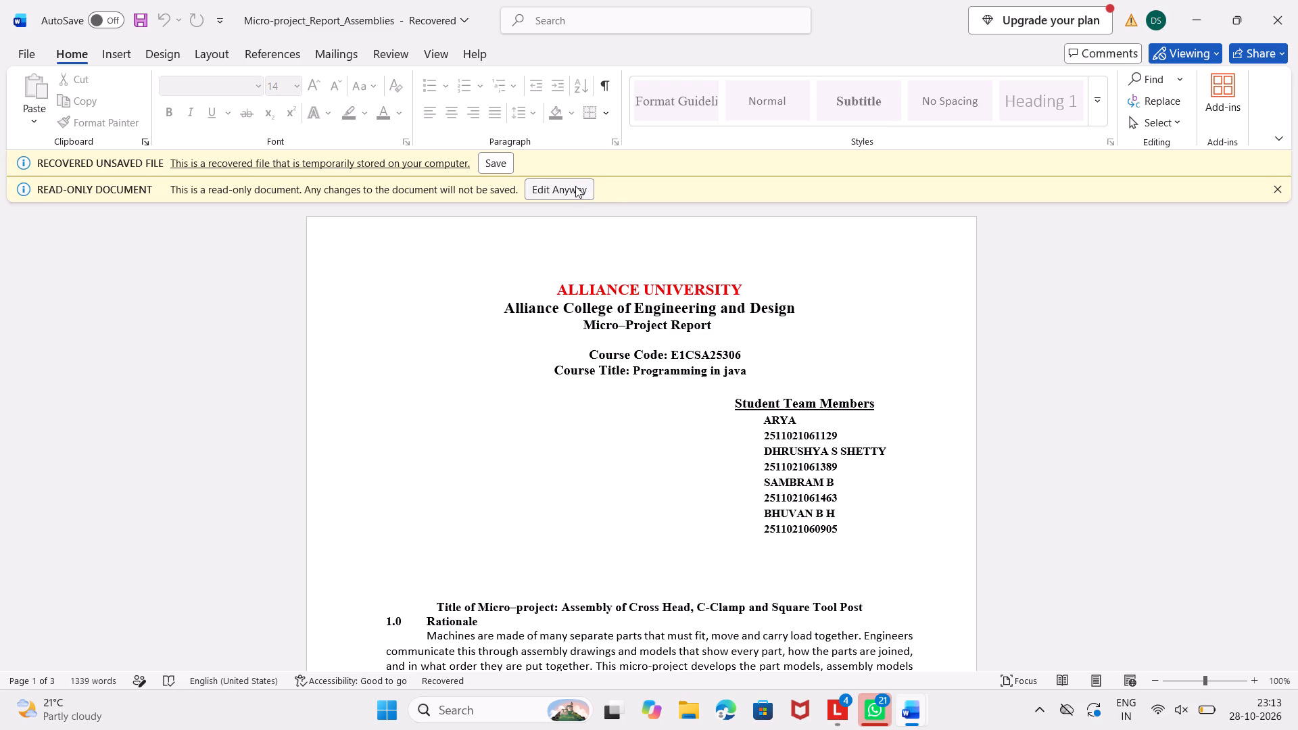
left_click(575, 186)
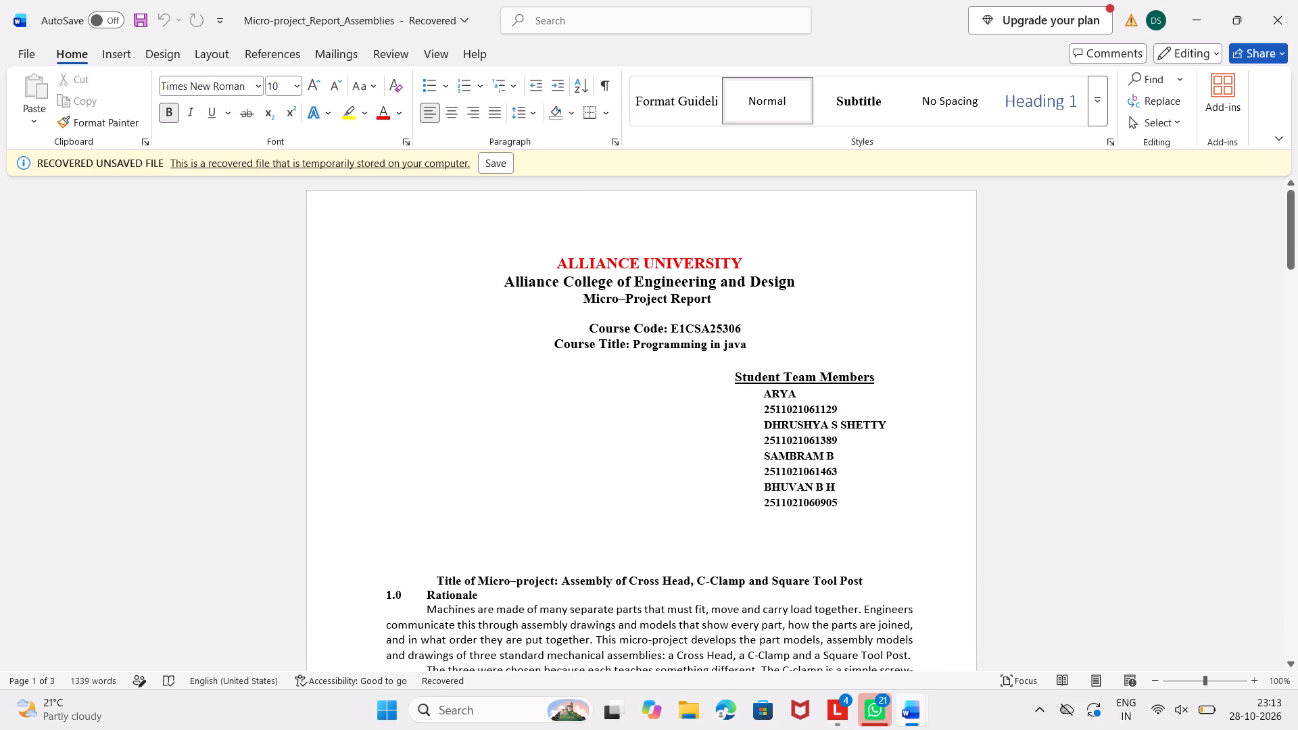
Number the first member's entry "1." and delete surplus spaces until the name lines up with the registration number below.
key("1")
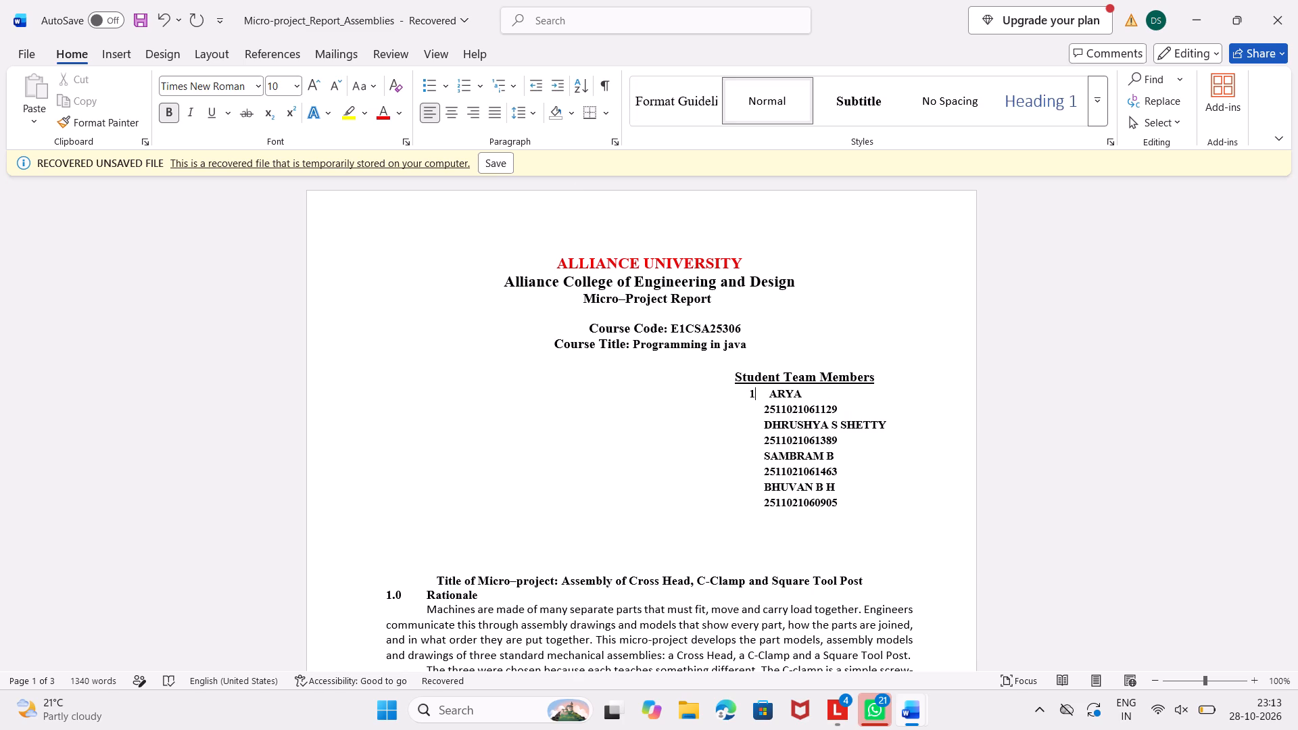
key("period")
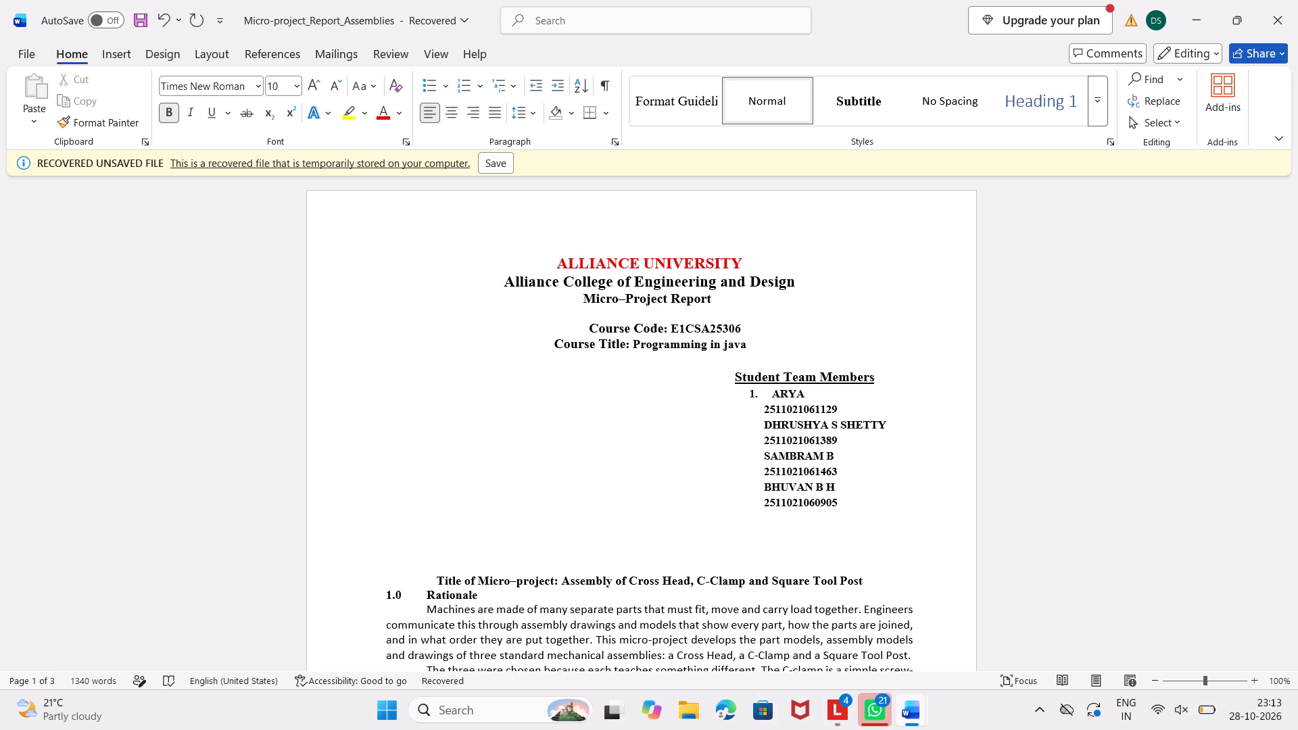
left_click(772, 395)
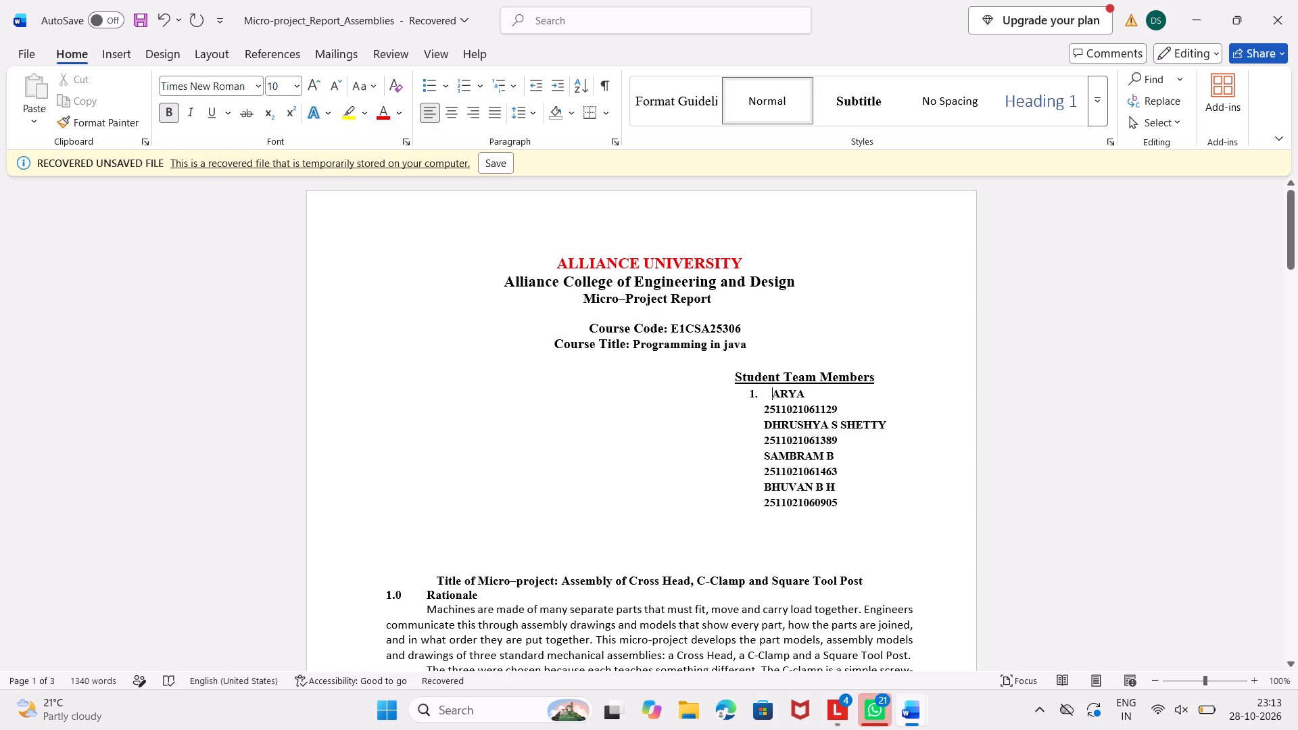
key("BackSpace")
key("BackSpace")
key("BackSpace")
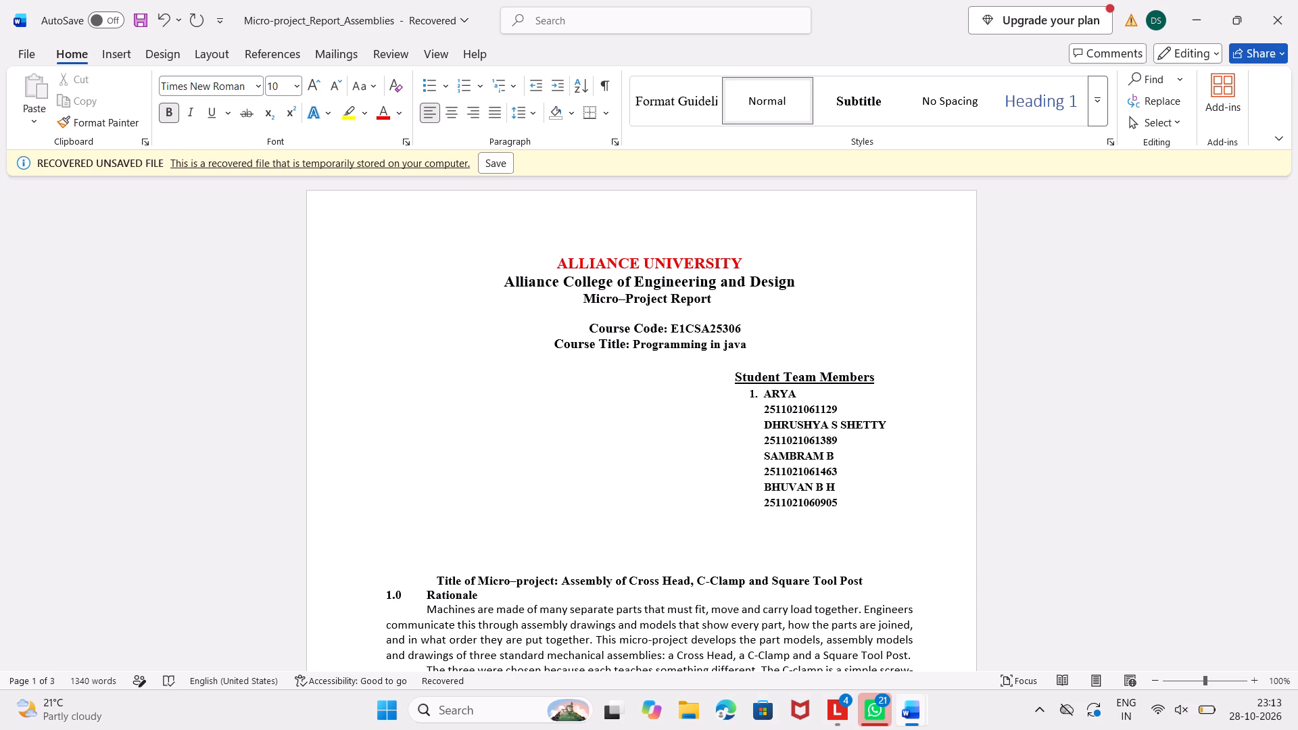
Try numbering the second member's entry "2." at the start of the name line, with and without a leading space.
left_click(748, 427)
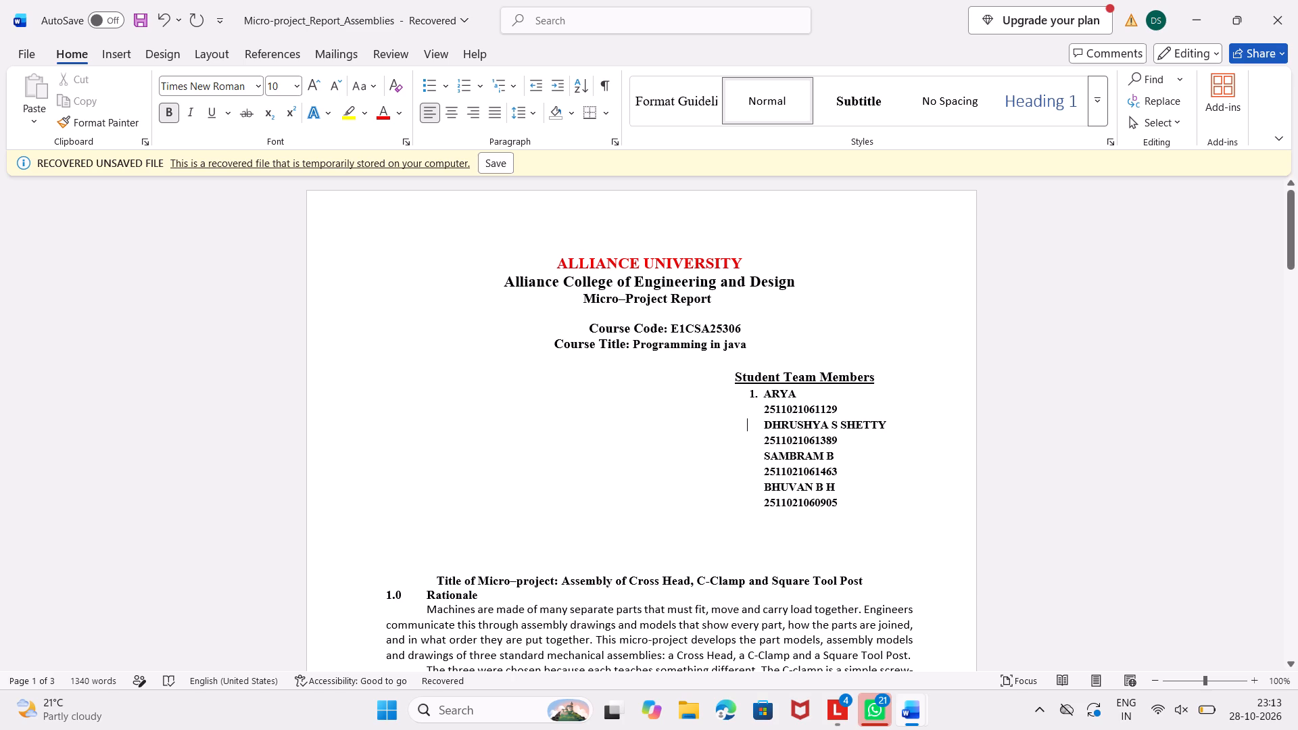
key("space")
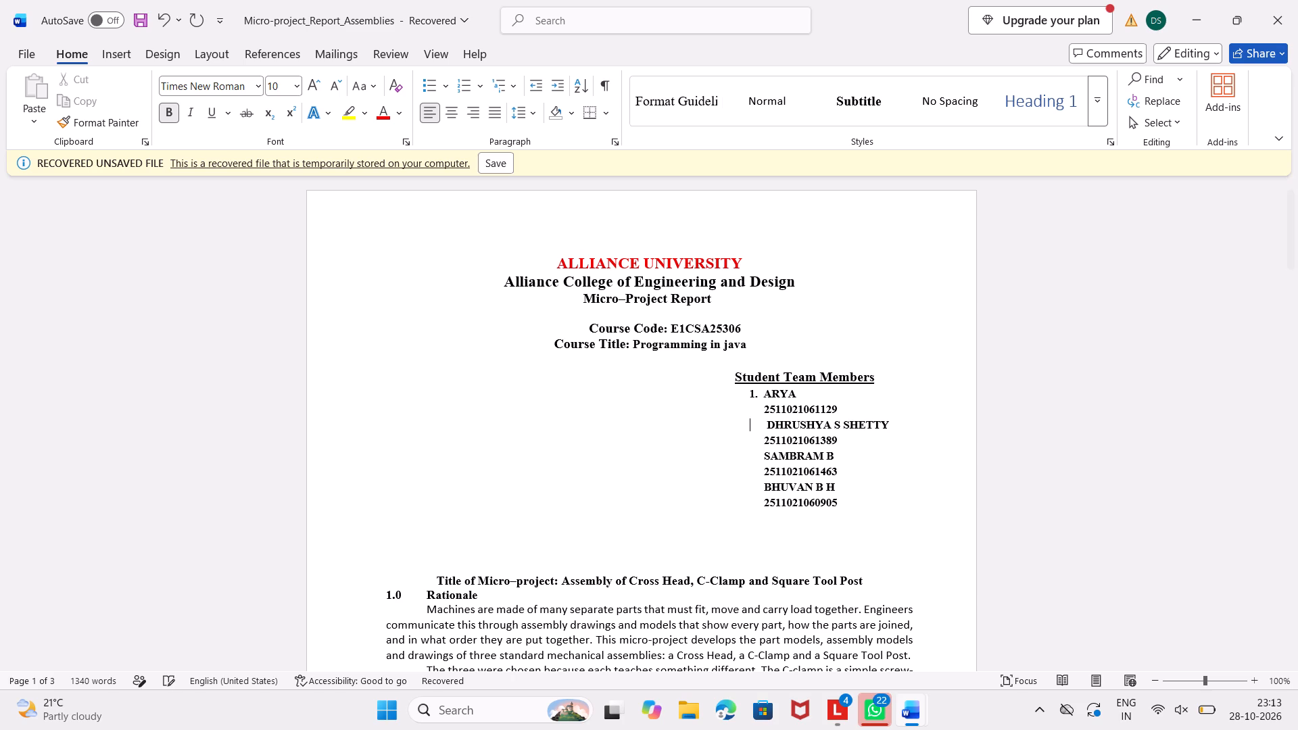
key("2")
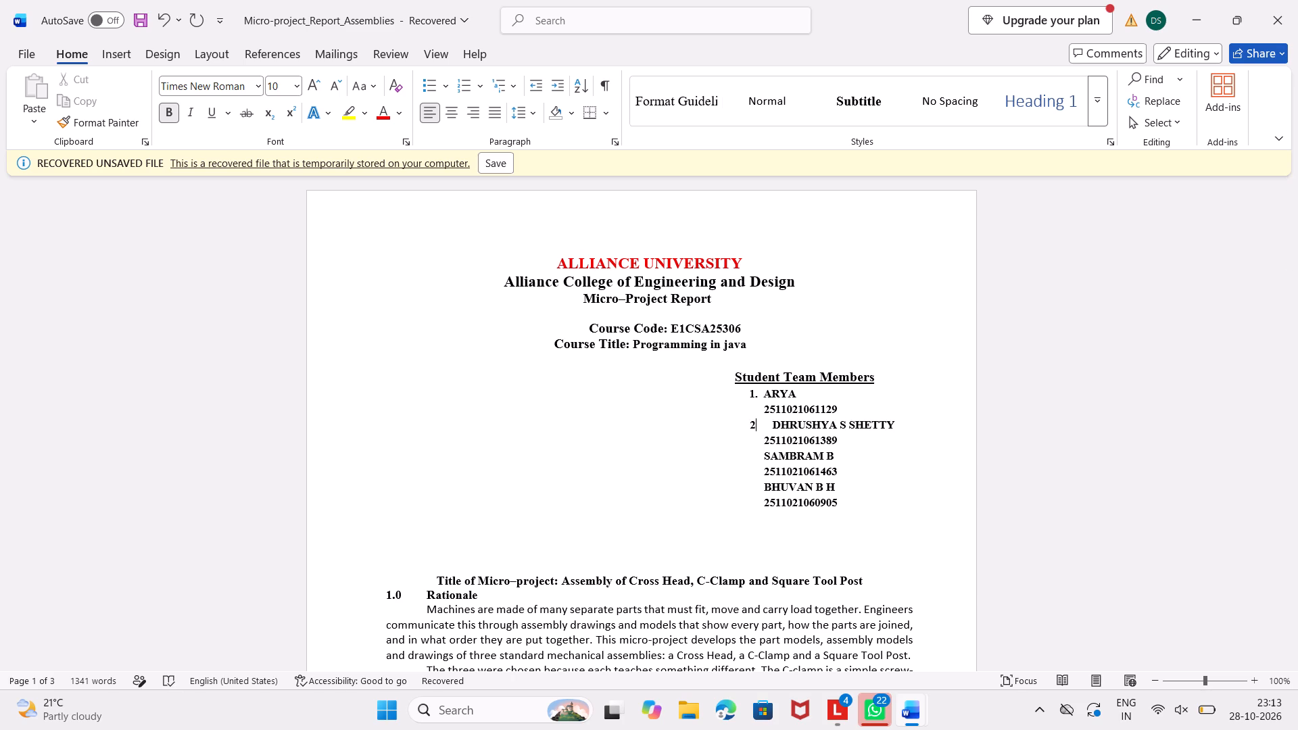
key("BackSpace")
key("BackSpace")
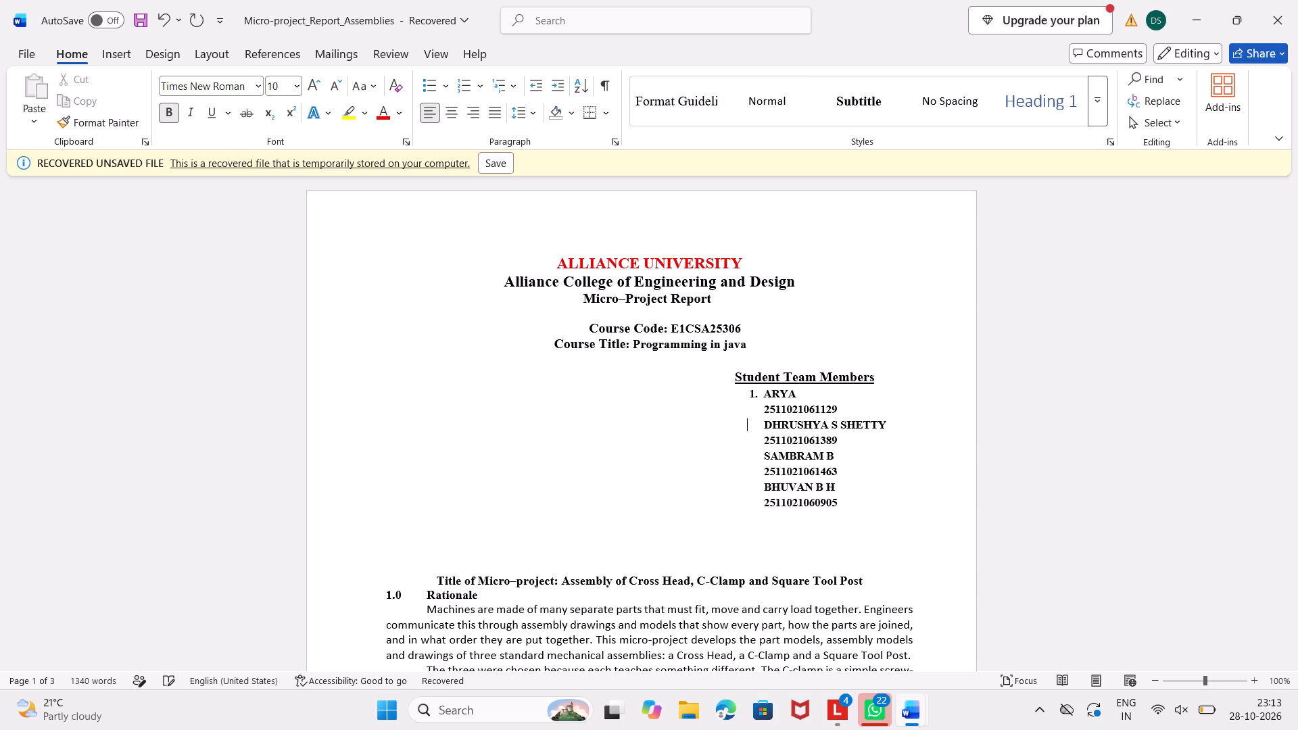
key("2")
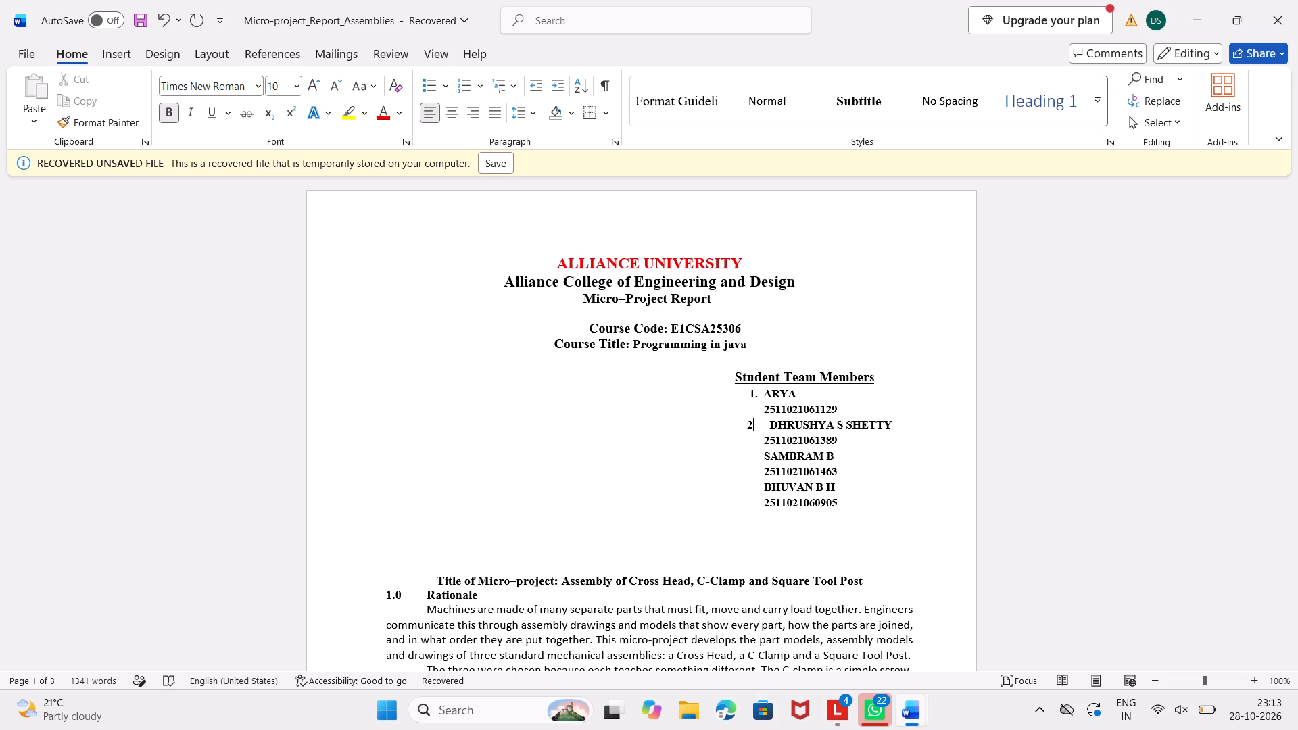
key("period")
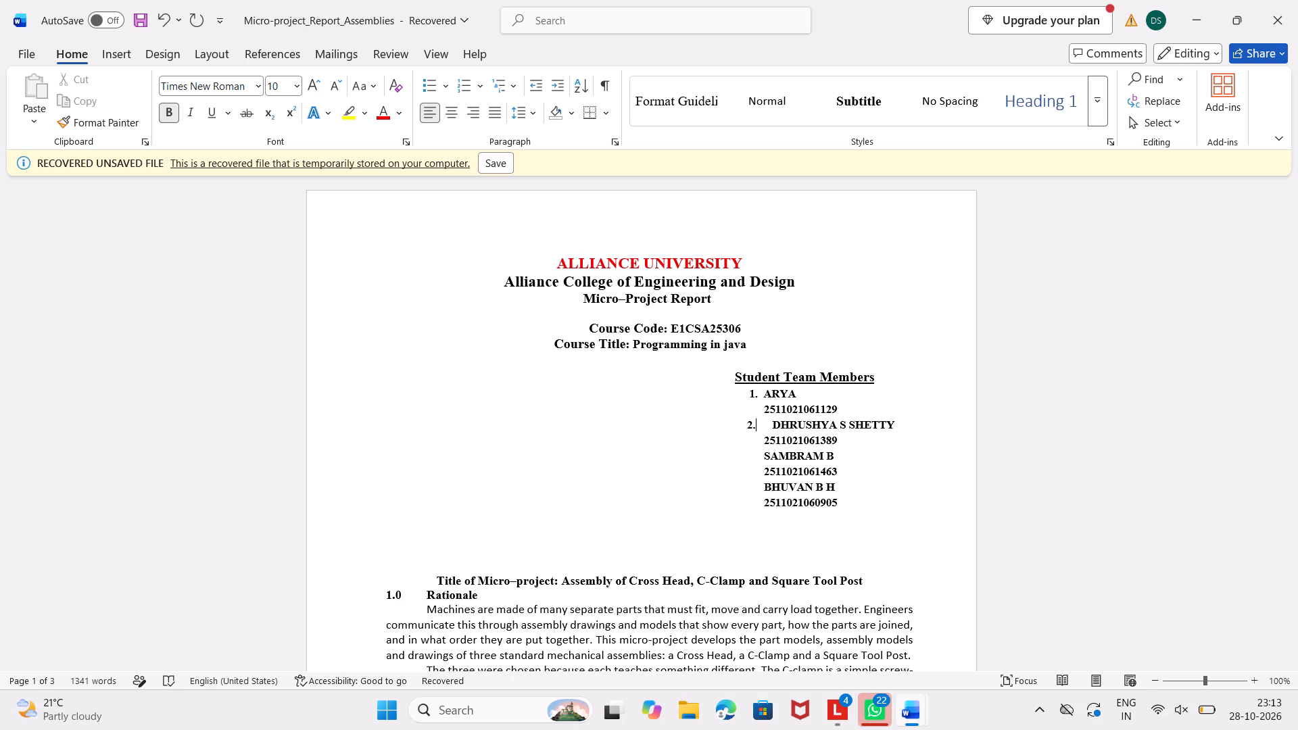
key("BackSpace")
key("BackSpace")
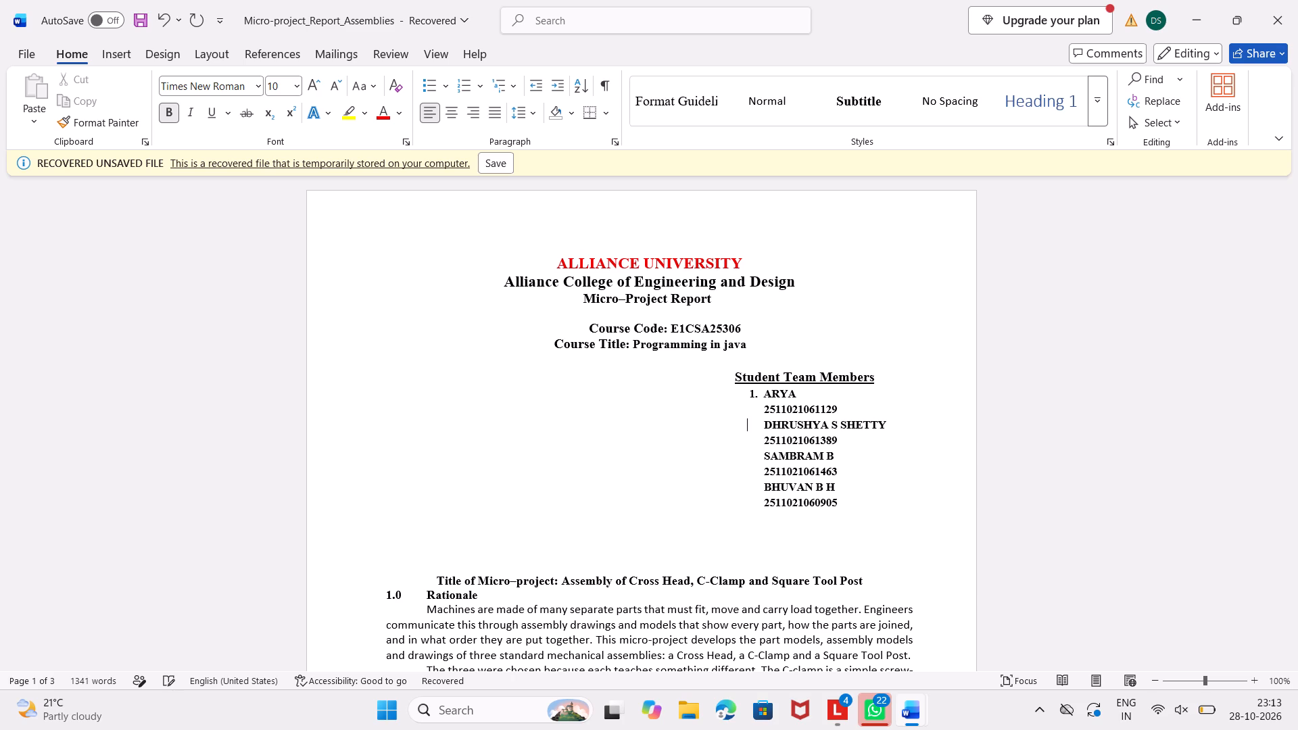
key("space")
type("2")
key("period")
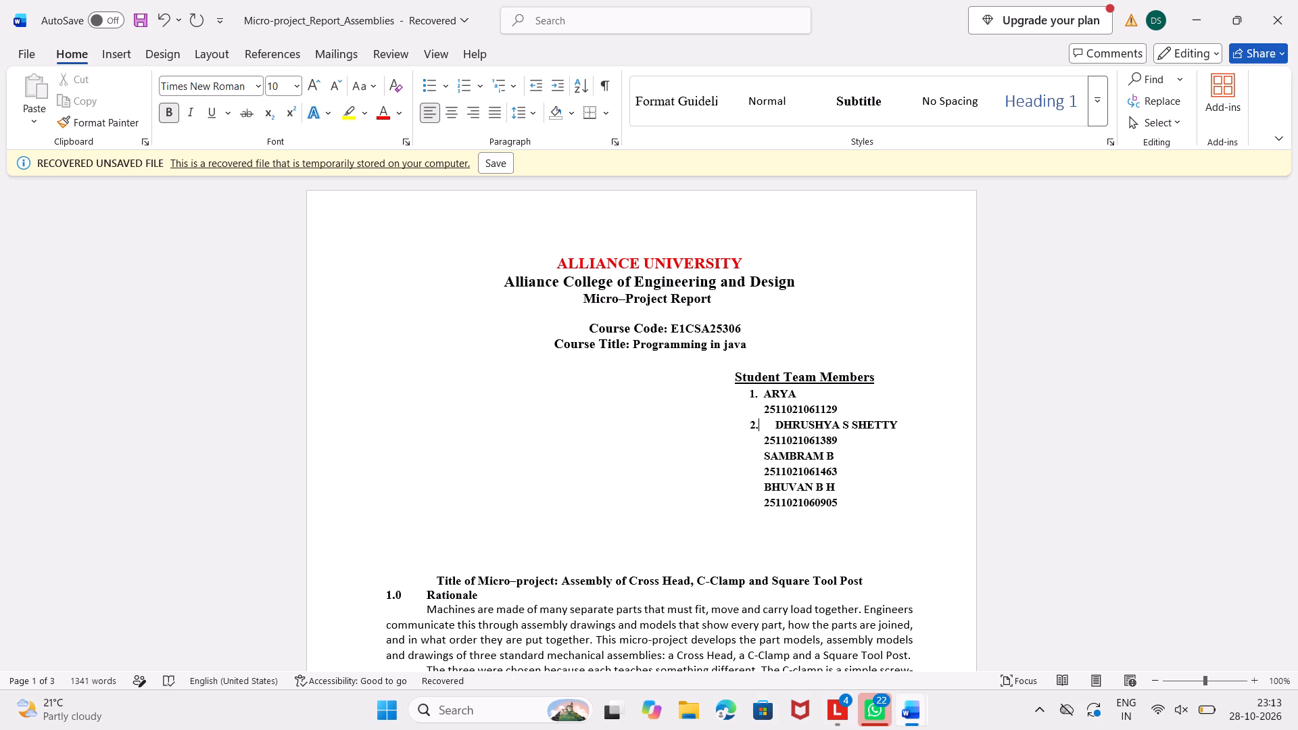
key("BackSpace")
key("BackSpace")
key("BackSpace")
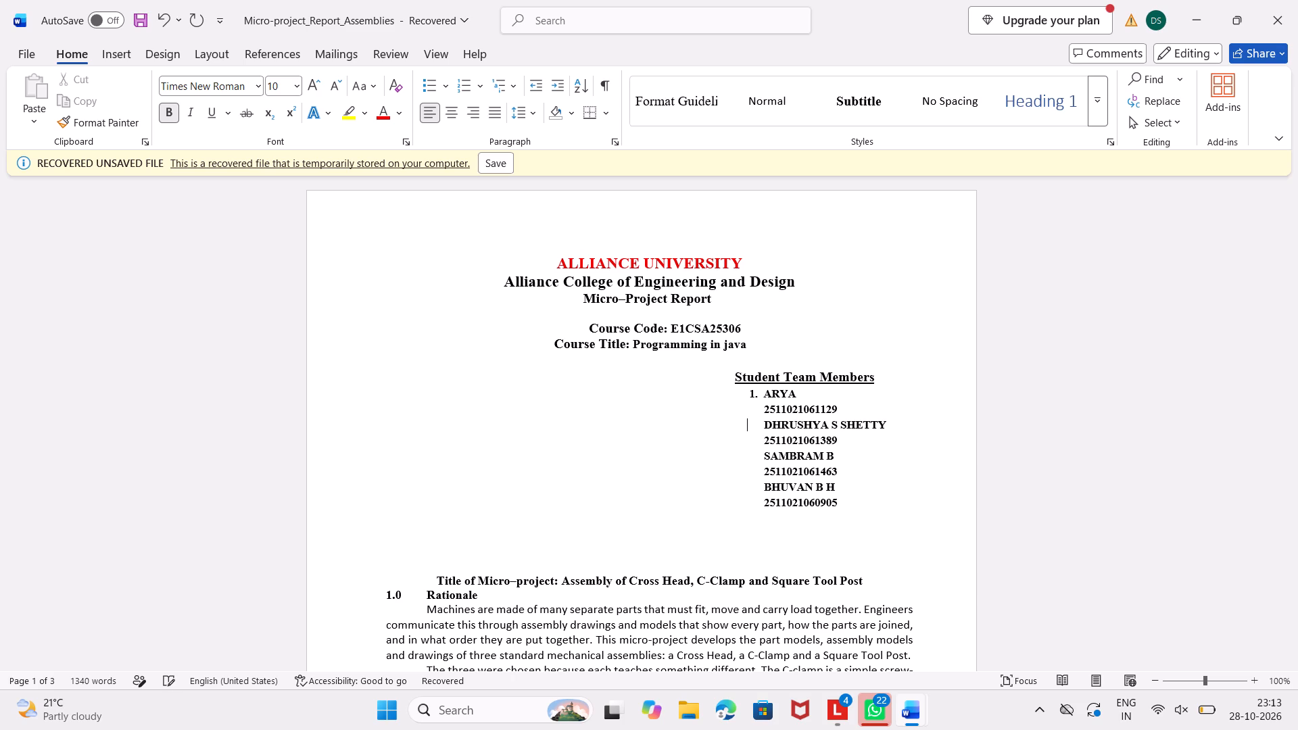
Number the second member's entry "2." and delete surplus spaces until the name lines up with the registration number below.
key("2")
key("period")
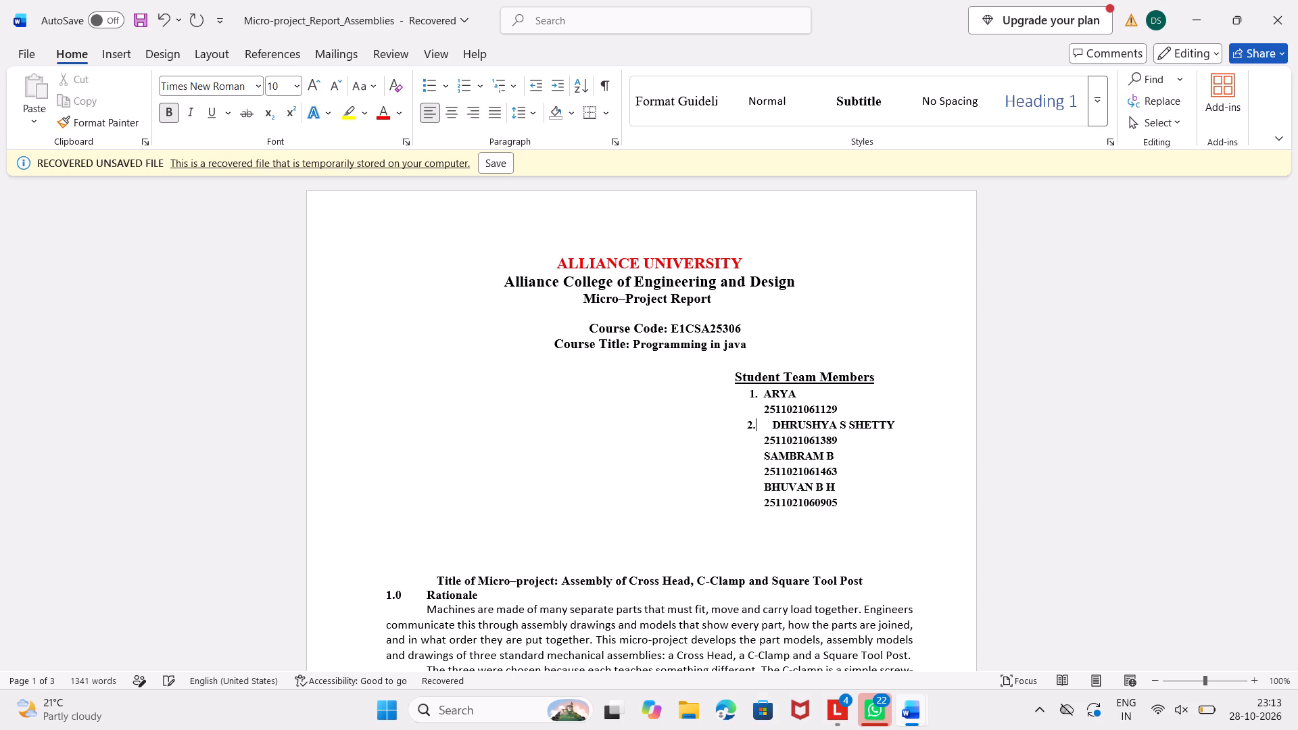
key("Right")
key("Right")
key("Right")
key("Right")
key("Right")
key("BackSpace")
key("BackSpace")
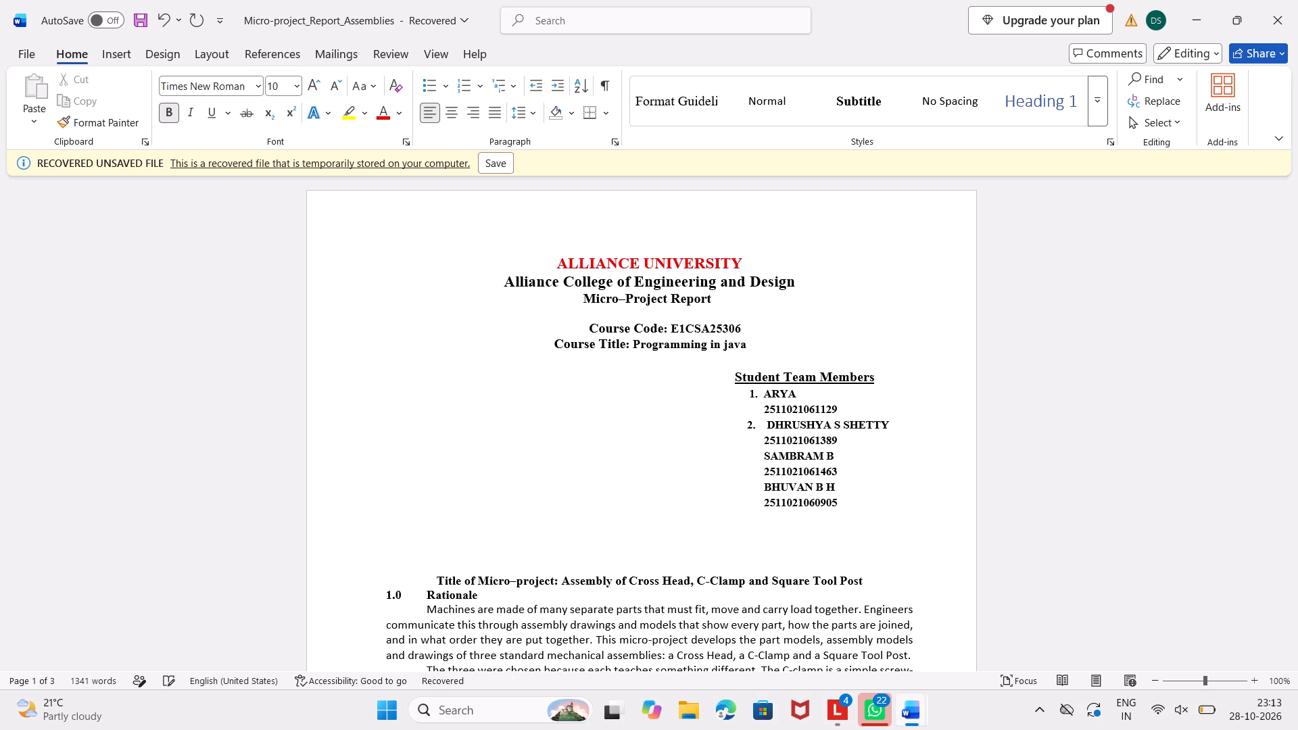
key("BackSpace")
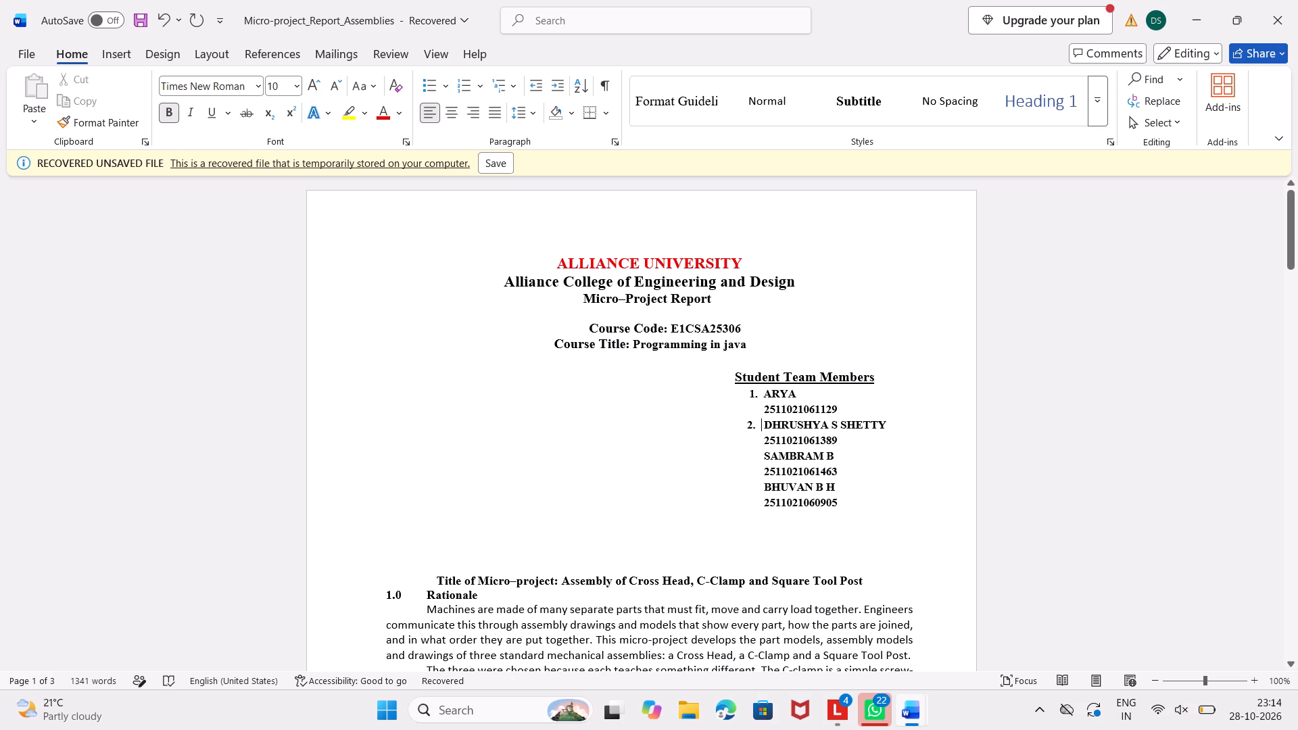
Number the third member's entry "3." directly below the "2." and delete surplus spaces until the name lines up with the registration number.
double_click(761, 456)
left_click(761, 456)
key("Left")
key("Left")
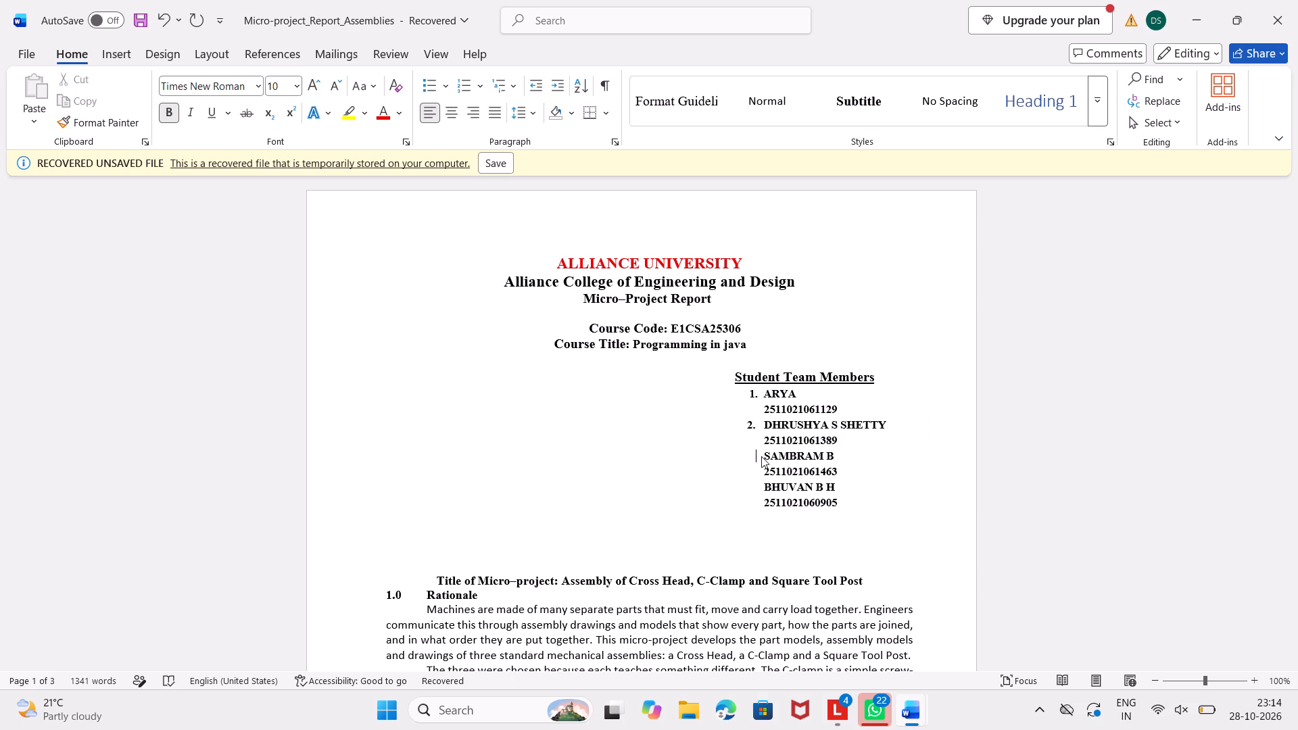
key("Left")
key("Left")
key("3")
key("BackSpace")
key("Left")
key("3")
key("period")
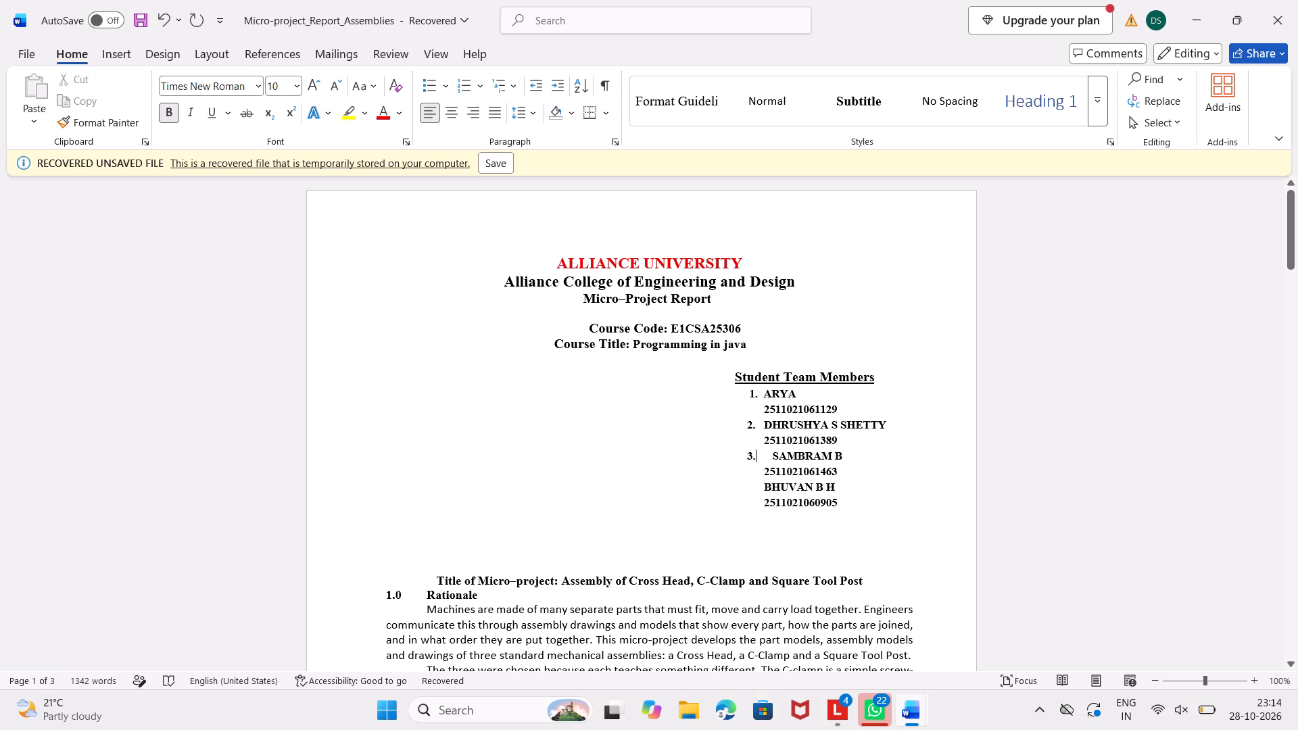
key("Right")
key("Right")
key("Right")
key("Right")
key("Right")
key("BackSpace")
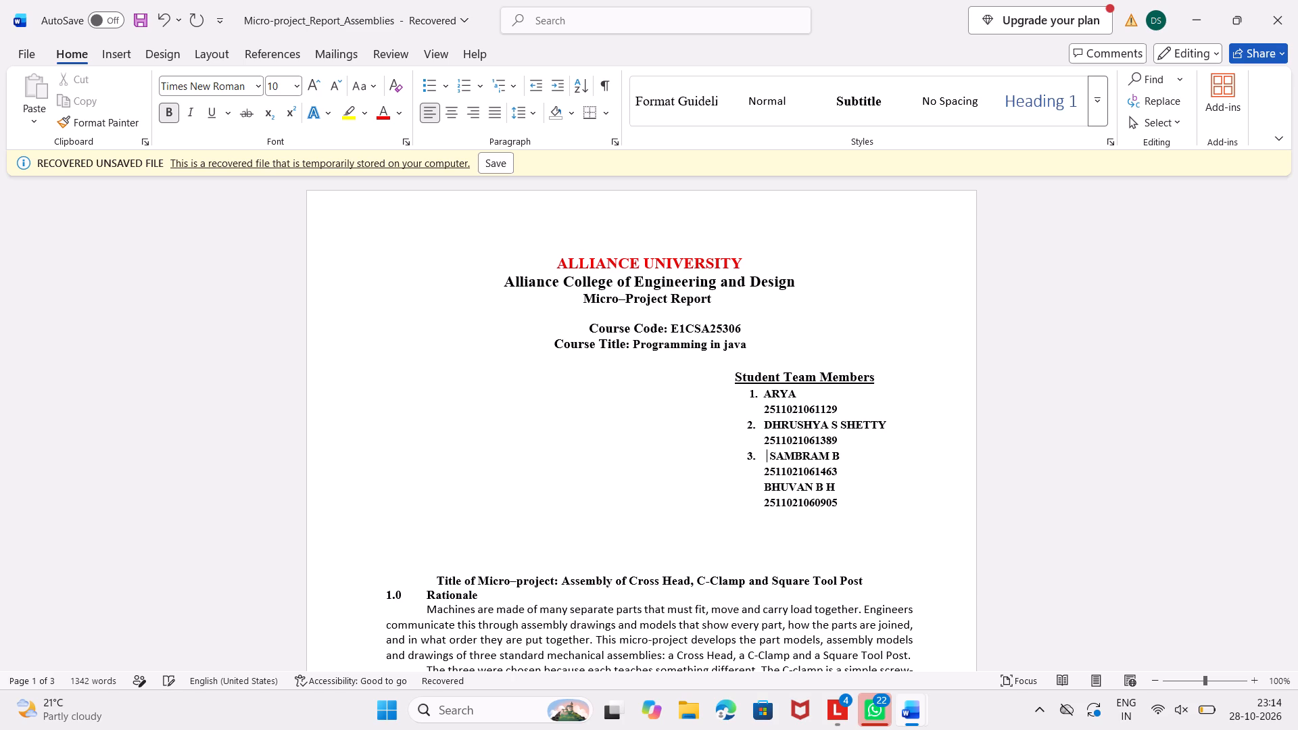
key("BackSpace")
key("BackSpace")
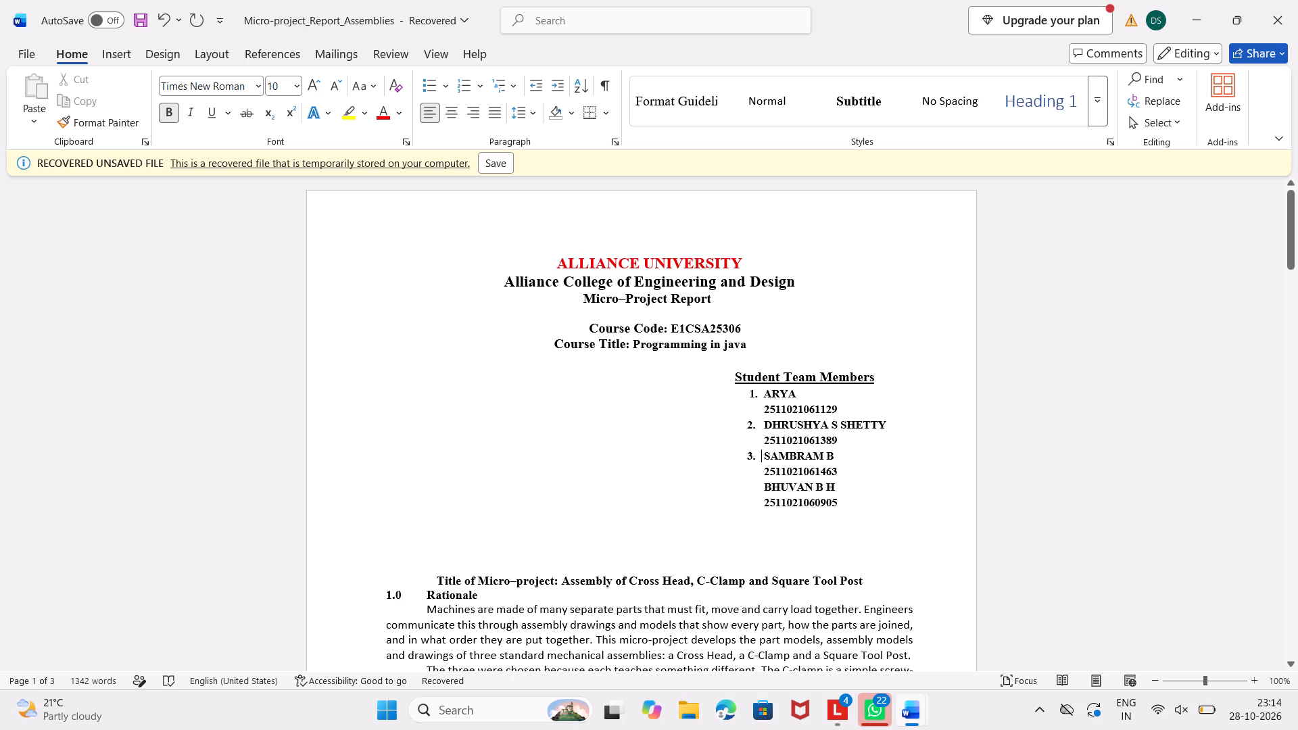
Number the fourth member's entry "4." directly below the "3." and delete surplus spaces until the name lines up with the registration number.
left_click(778, 485)
left_click(778, 485)
key("Left")
key("Left")
key("Left")
key("Left")
key("Left")
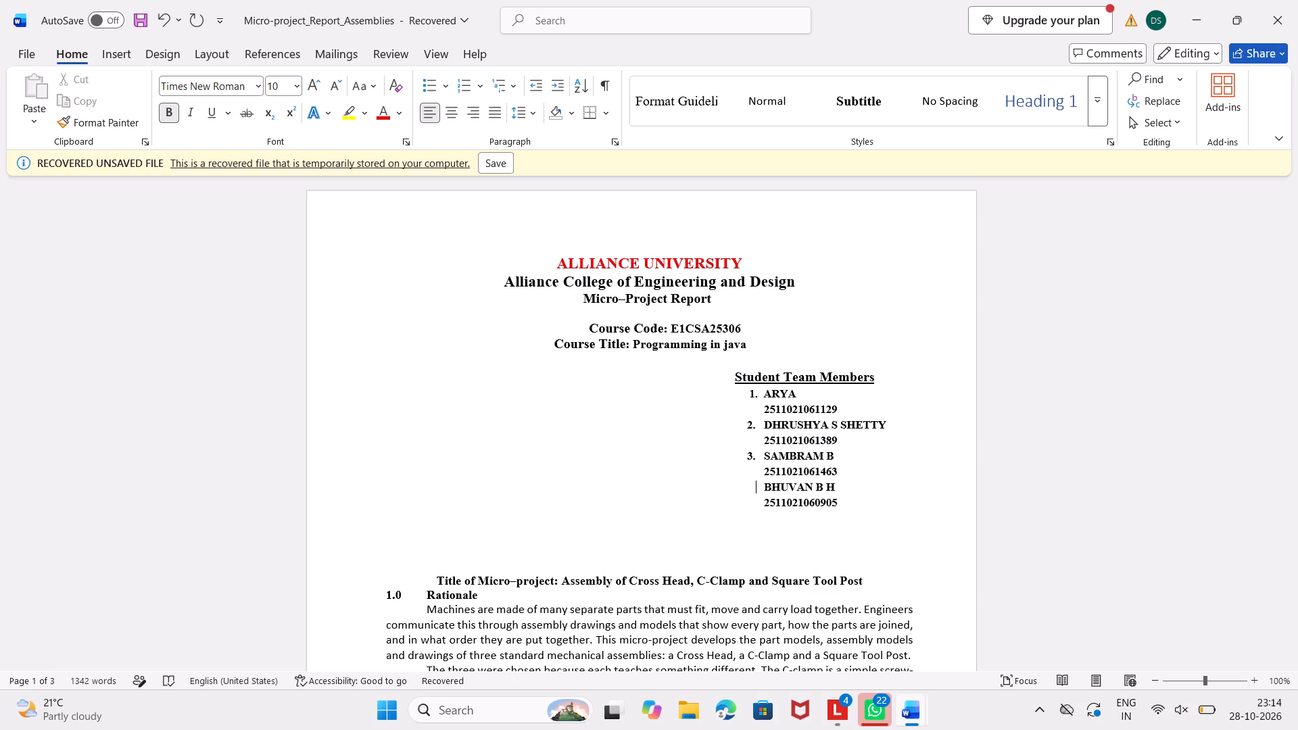
key("Left")
key("Left")
key("Left")
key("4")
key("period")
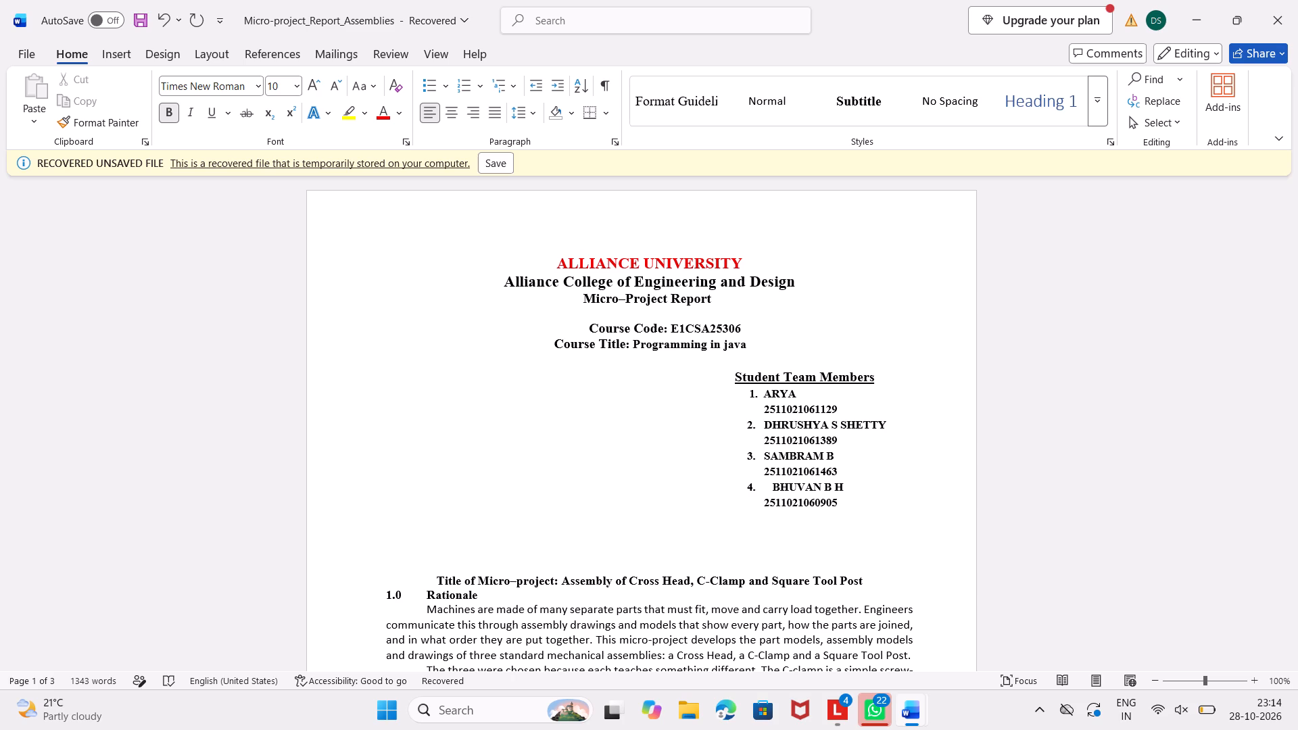
key("Right")
key("Right")
key("Right")
key("Right")
key("Right")
key("BackSpace")
key("BackSpace")
key("BackSpace")
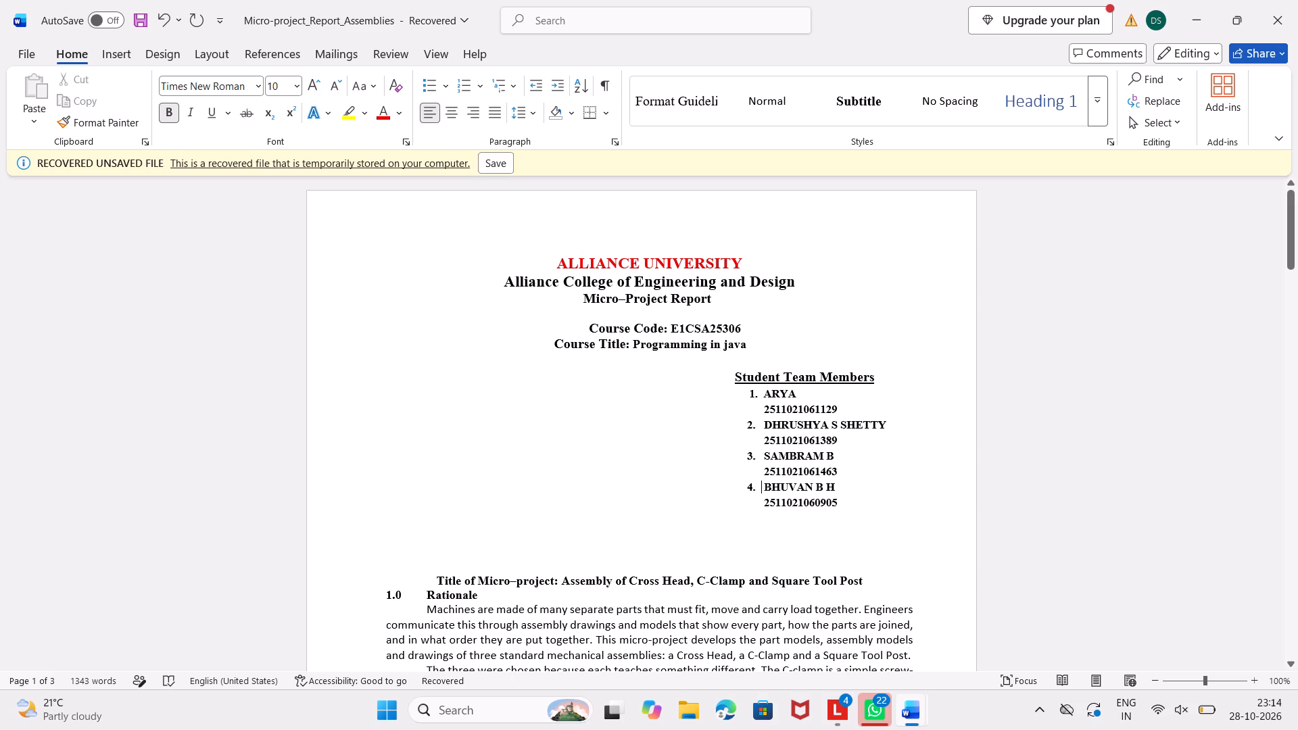
Look through the report below the title block, from the Rationale to the Information Collection section.
scroll(777, 541, "down", 1)
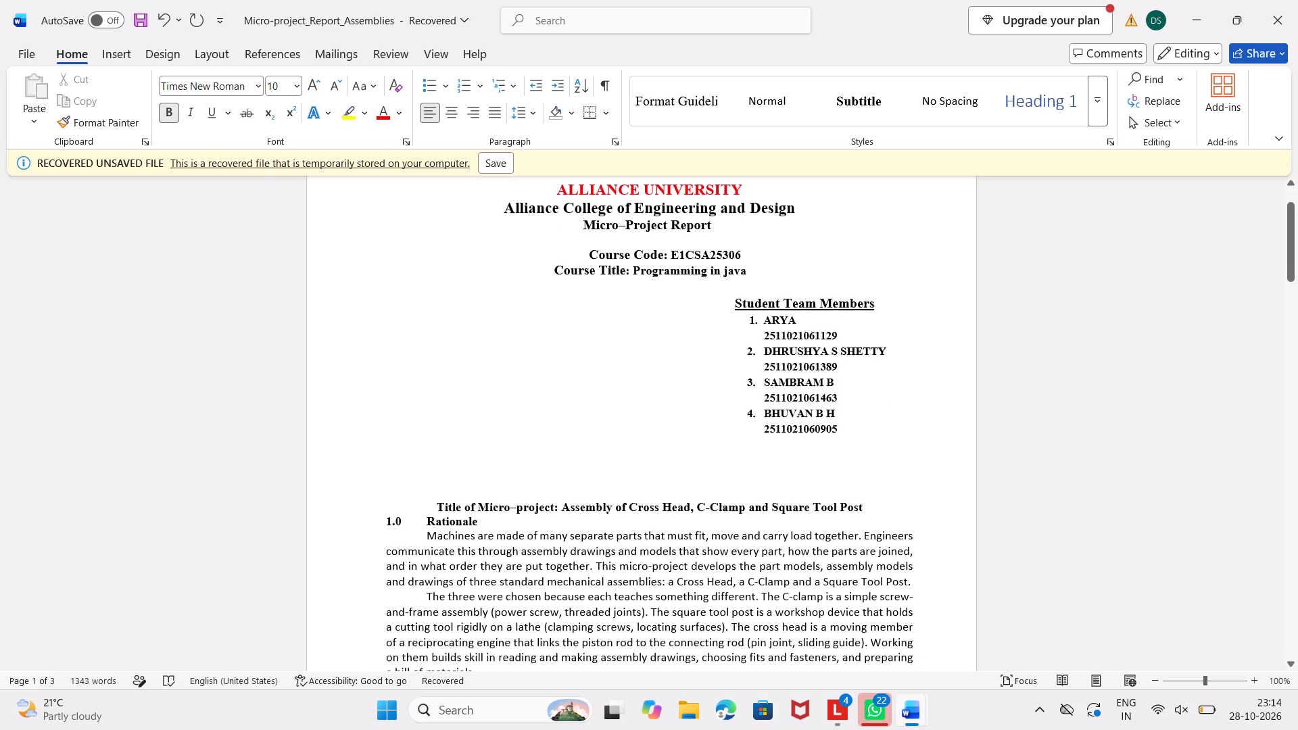
scroll(777, 541, "down", 2)
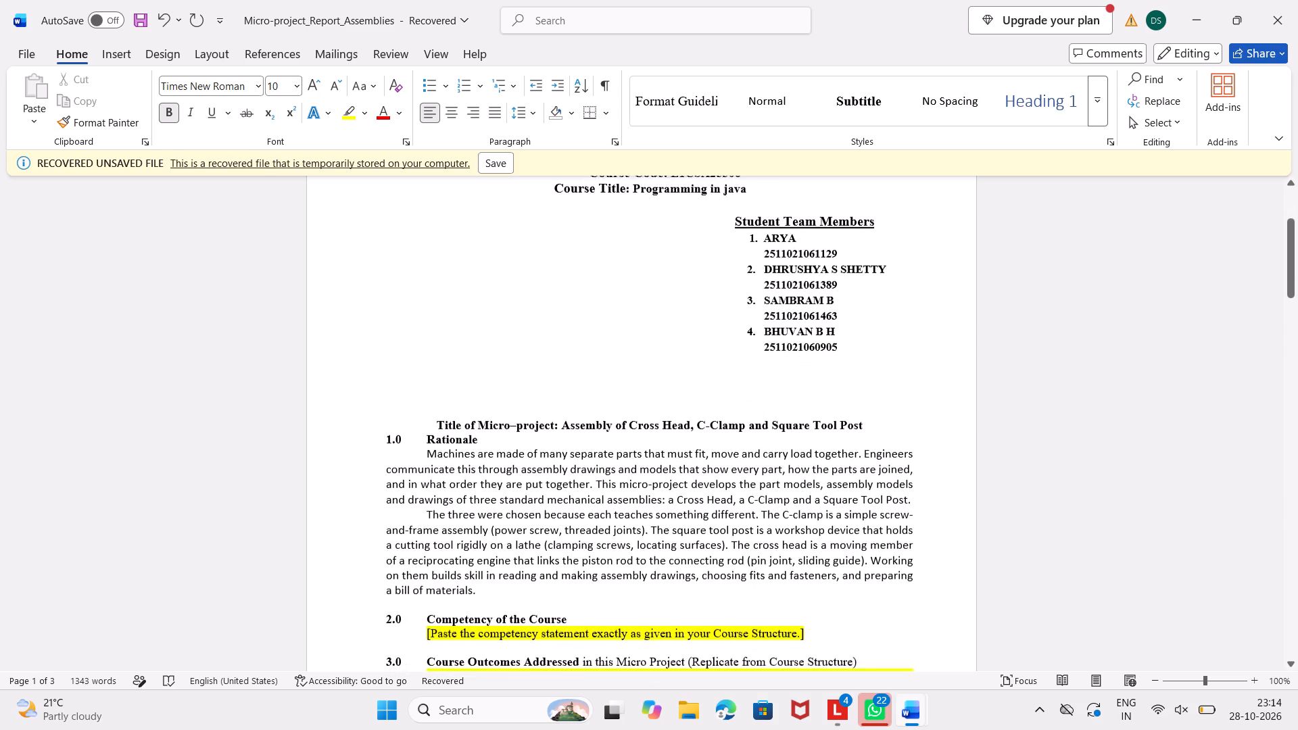
scroll(777, 541, "down", 2)
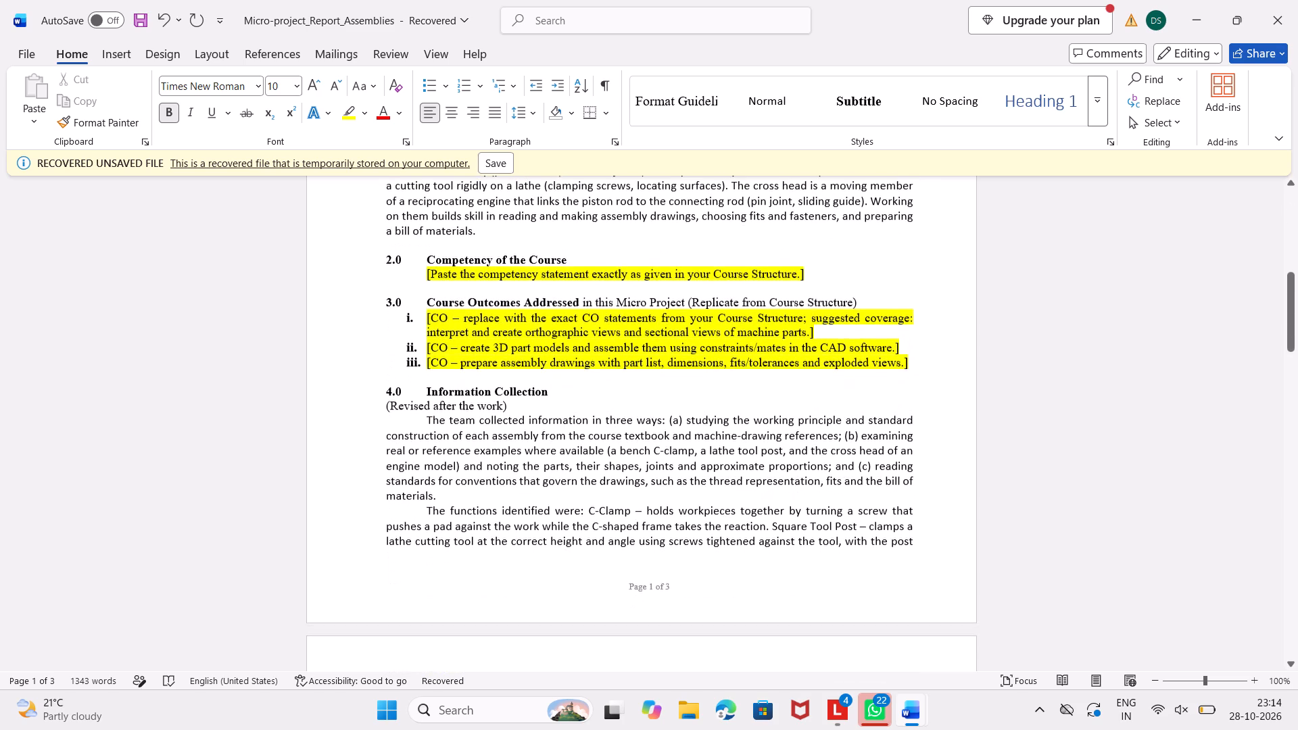
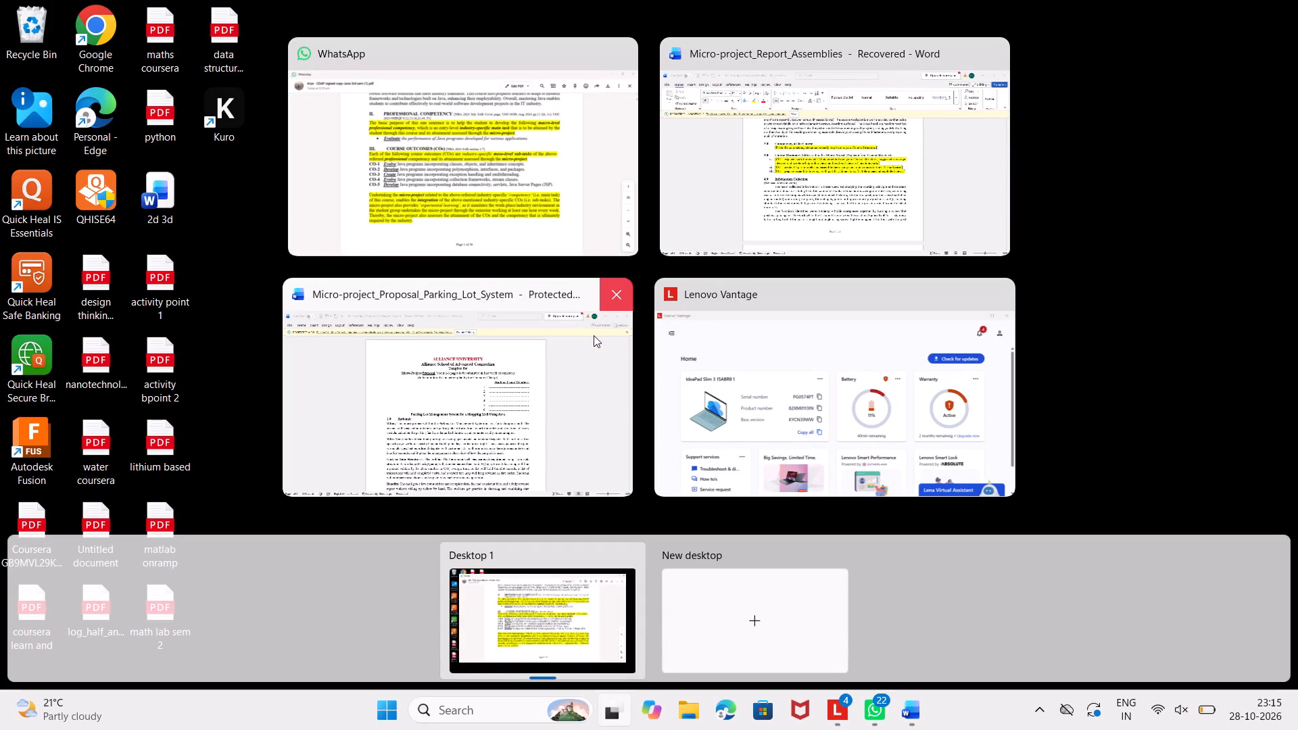
Switch to the recovered Micro-project_Report_Assemblies document in Word.
left_click(773, 170)
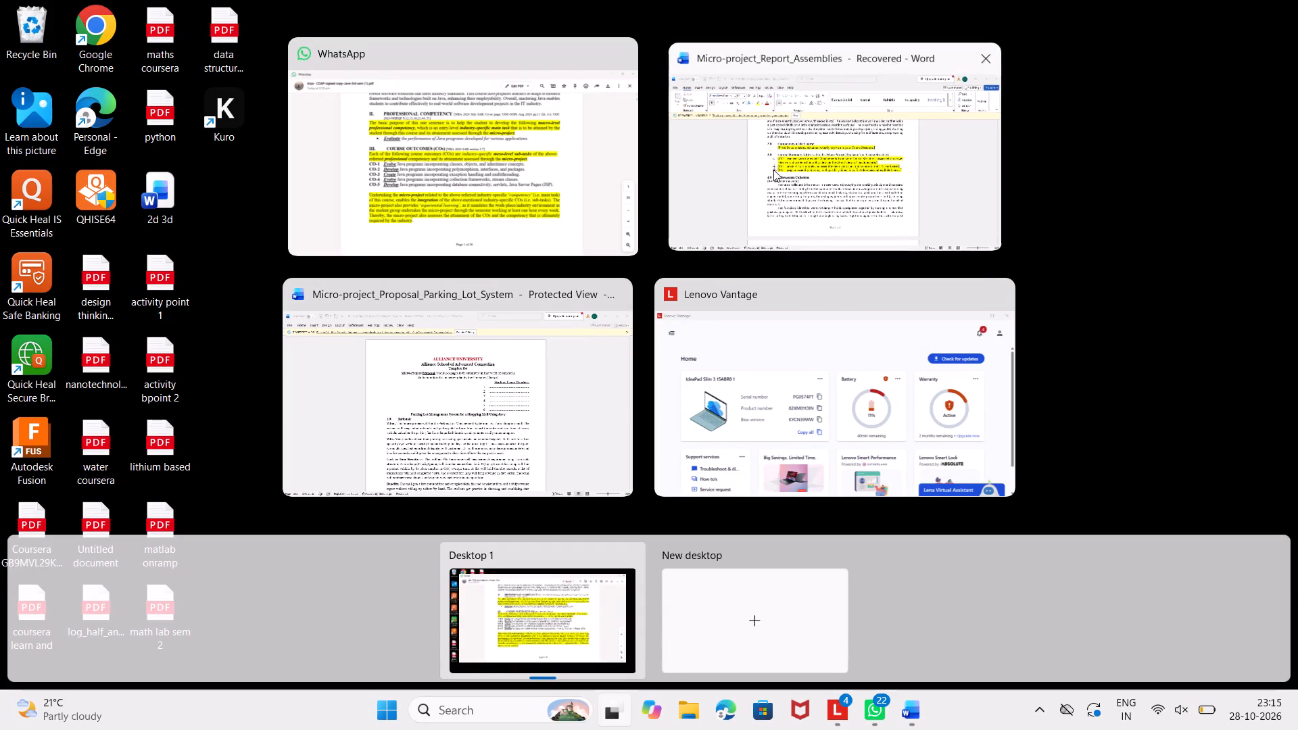
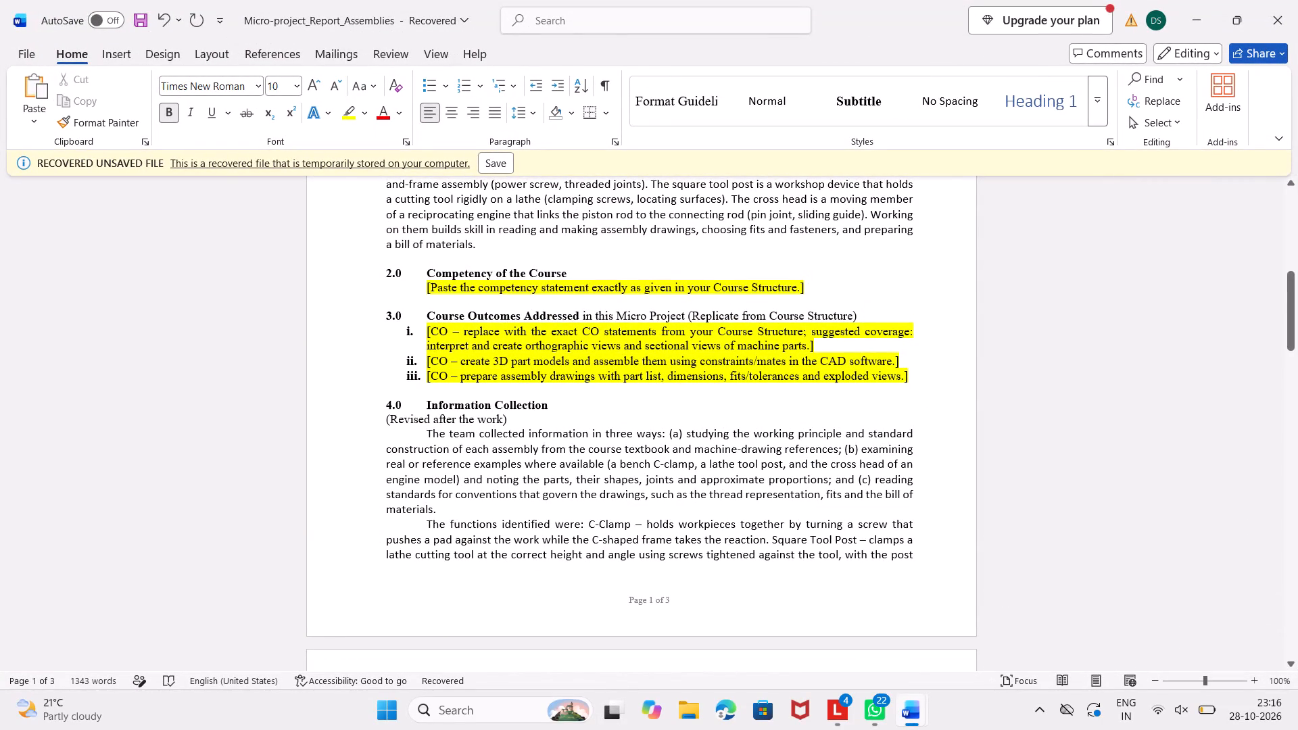
Replace the highlighted placeholder under Competency of the Course with the copied statement beginning "The basic purpose of this one sentence".
left_click_drag(426, 287, 612, 291)
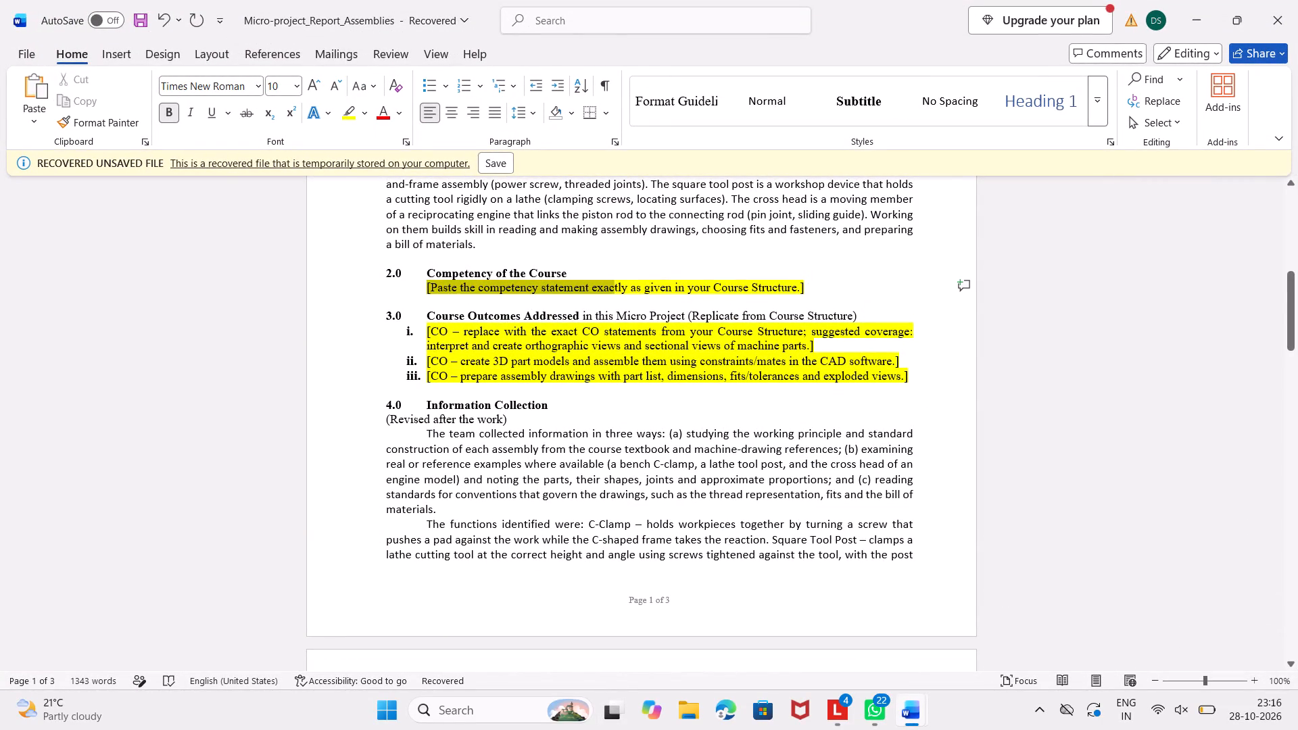
left_click_drag(612, 291, 645, 291)
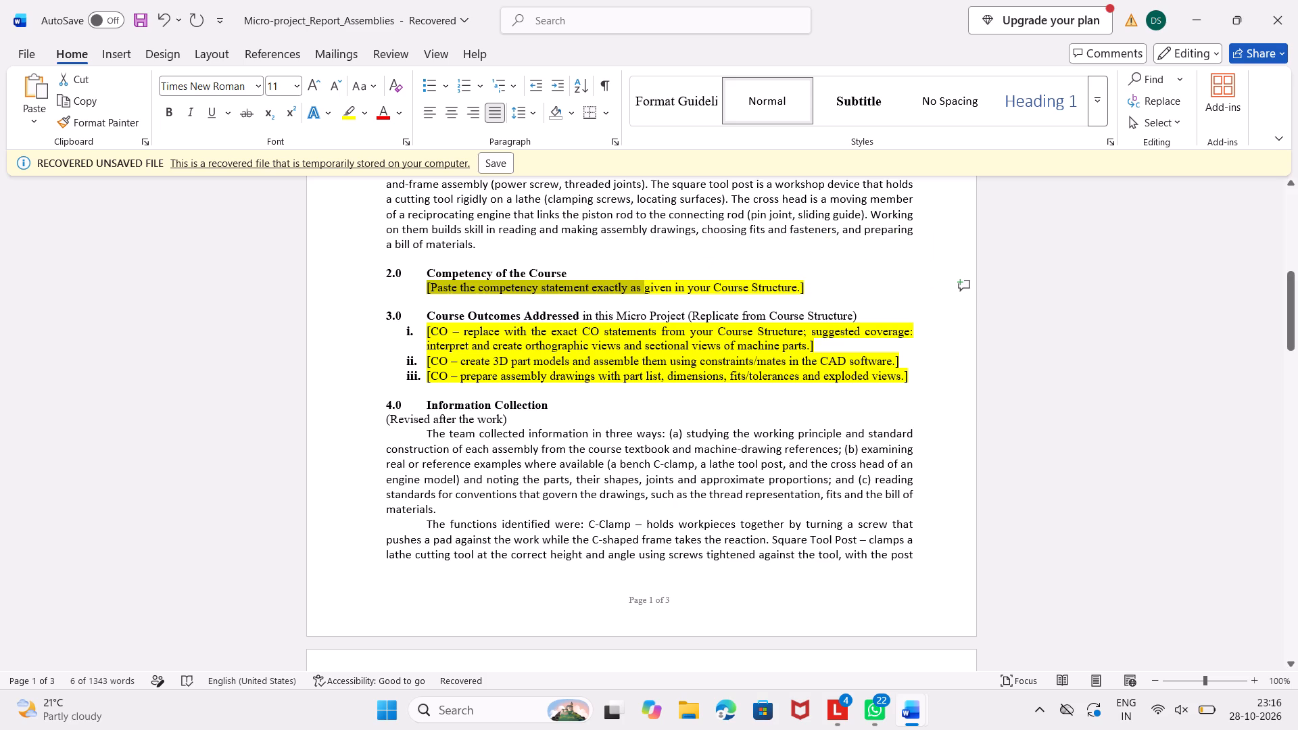
left_click(425, 285)
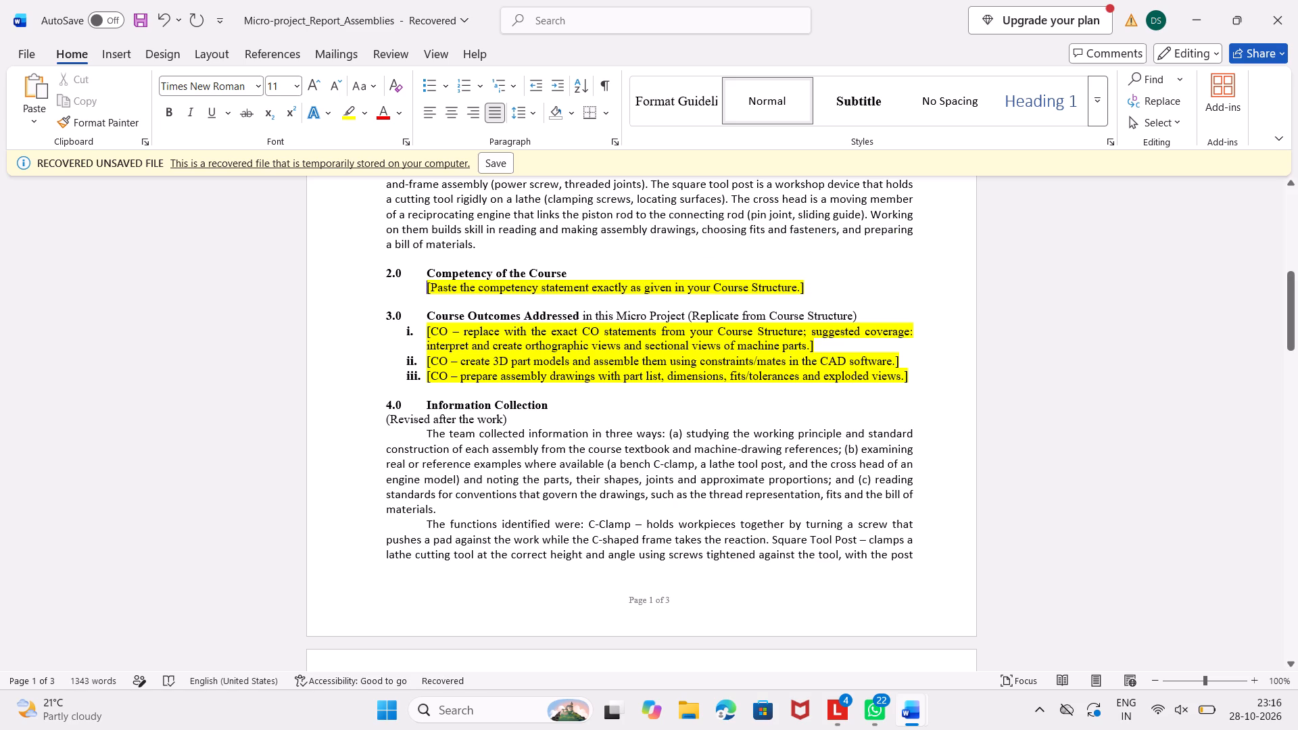
left_click_drag(430, 289, 612, 300)
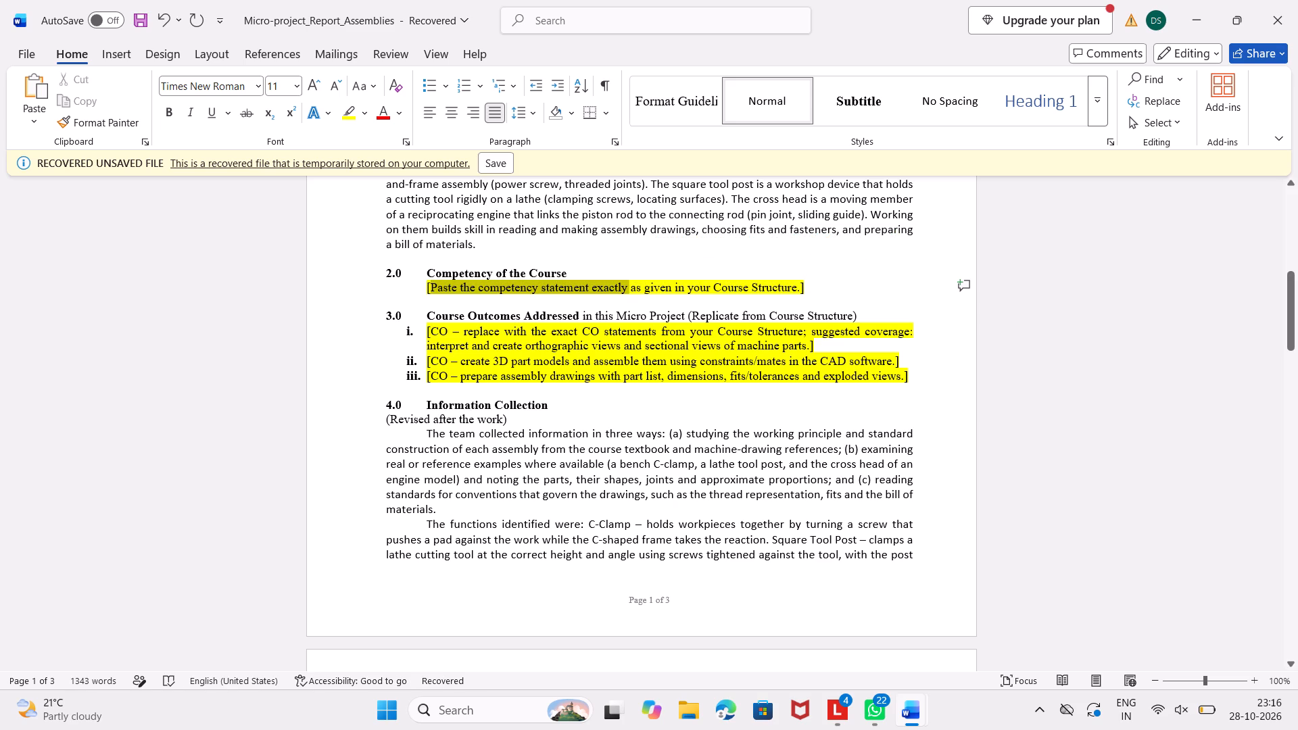
left_click_drag(612, 300, 660, 302)
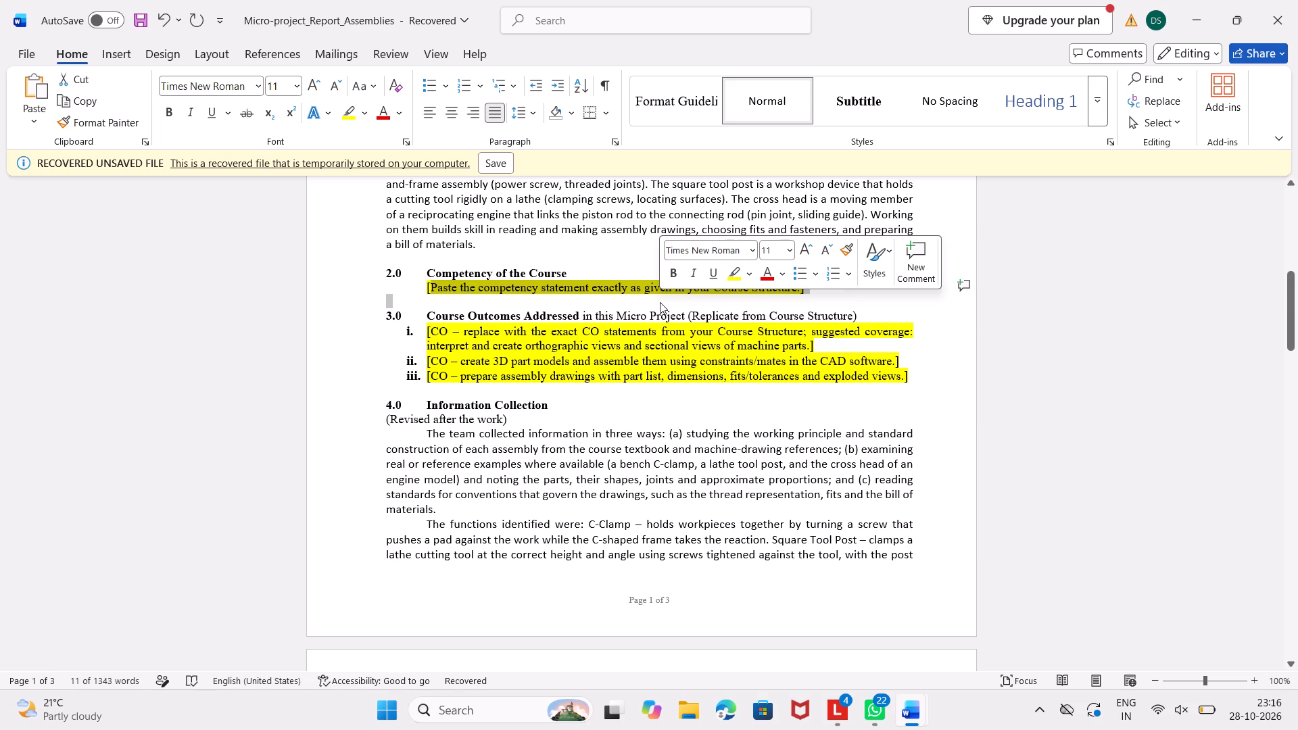
key("BackSpace")
key("BackSpace")
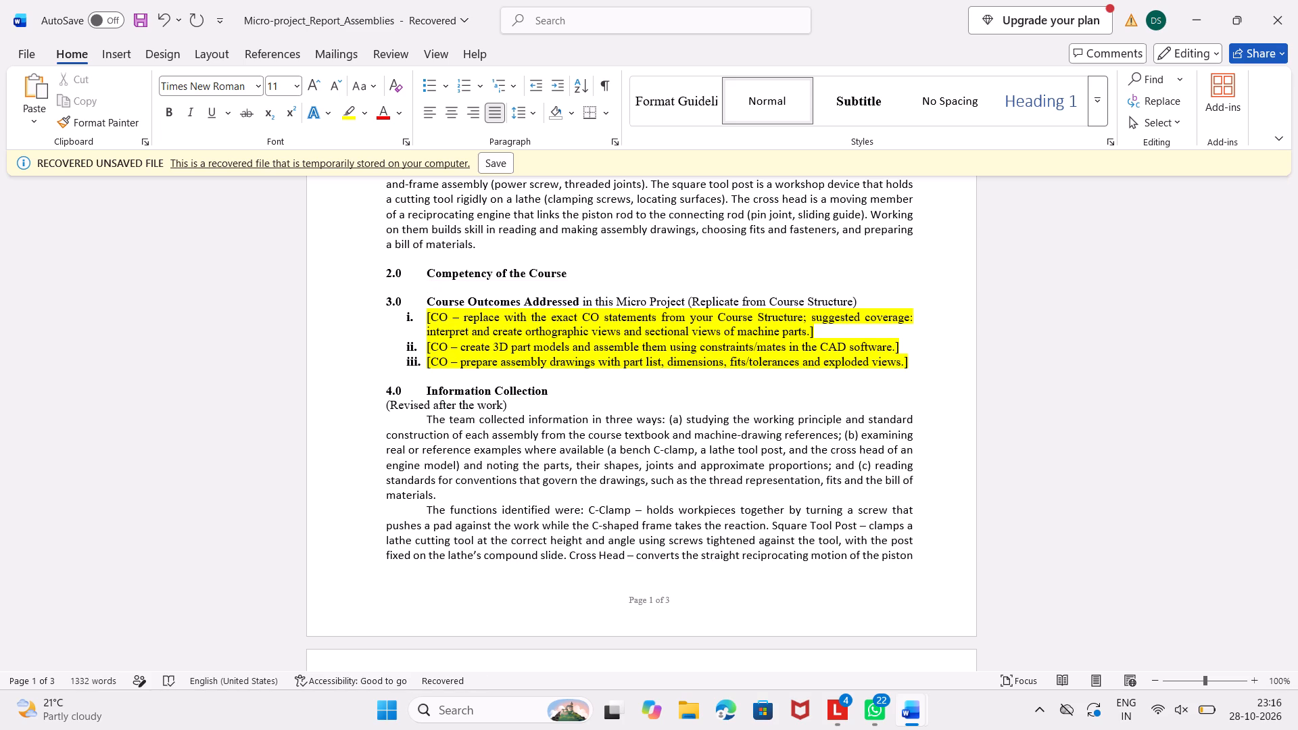
key("ctrl+v")
key("v")
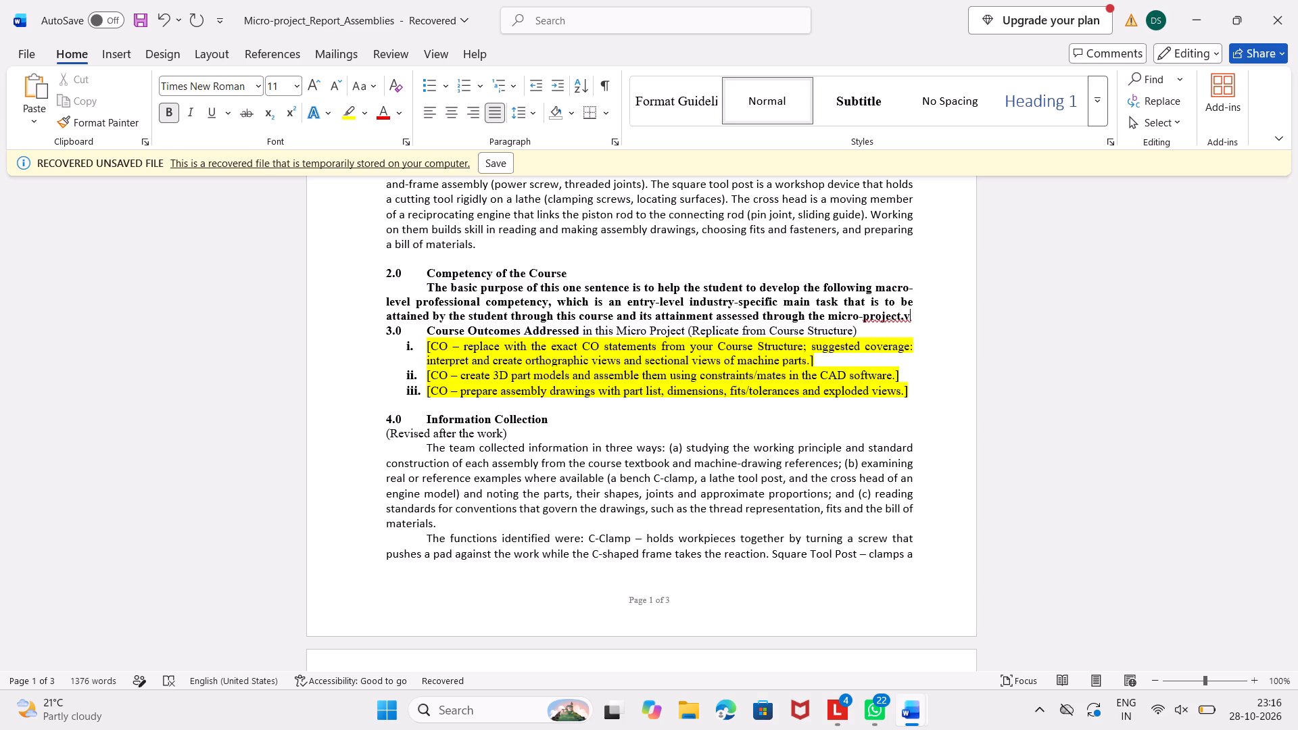
Add an opening square bracket before the competency statement and a closing one at the end of the Course Outcomes Addressed heading line.
left_click(423, 285)
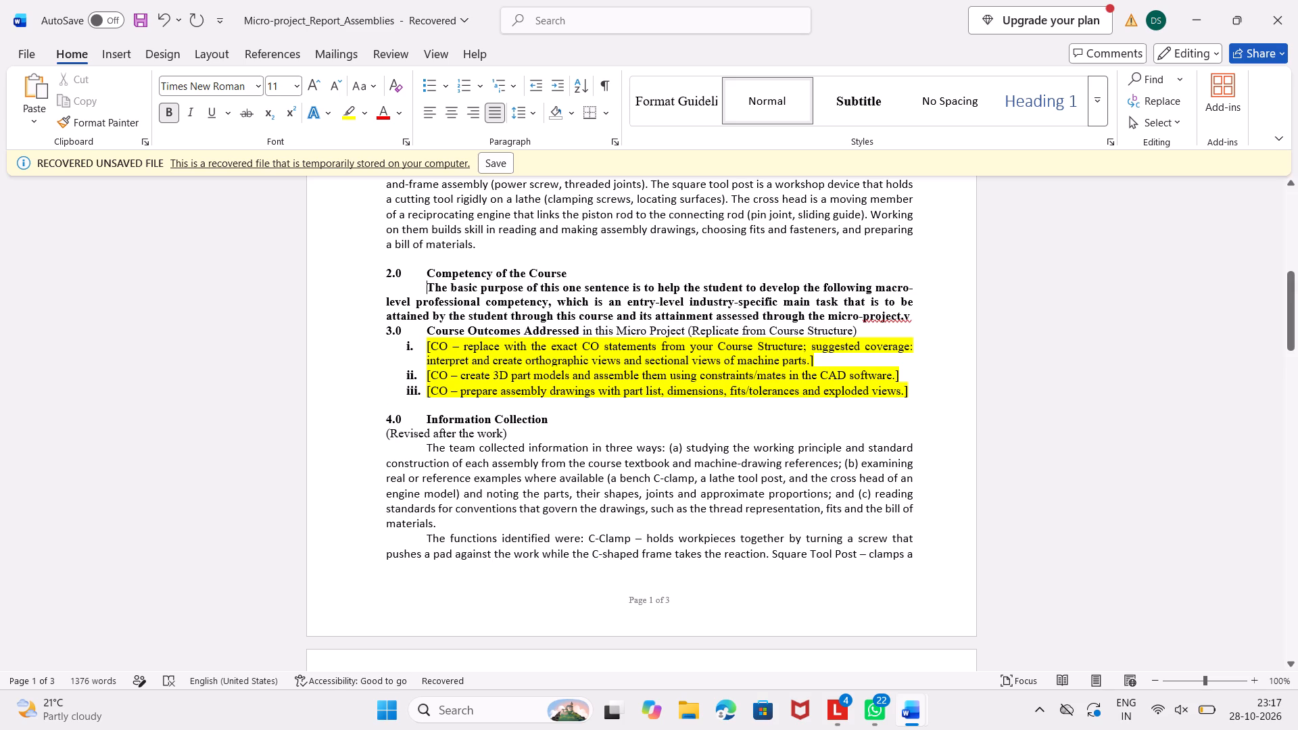
key("bracketleft")
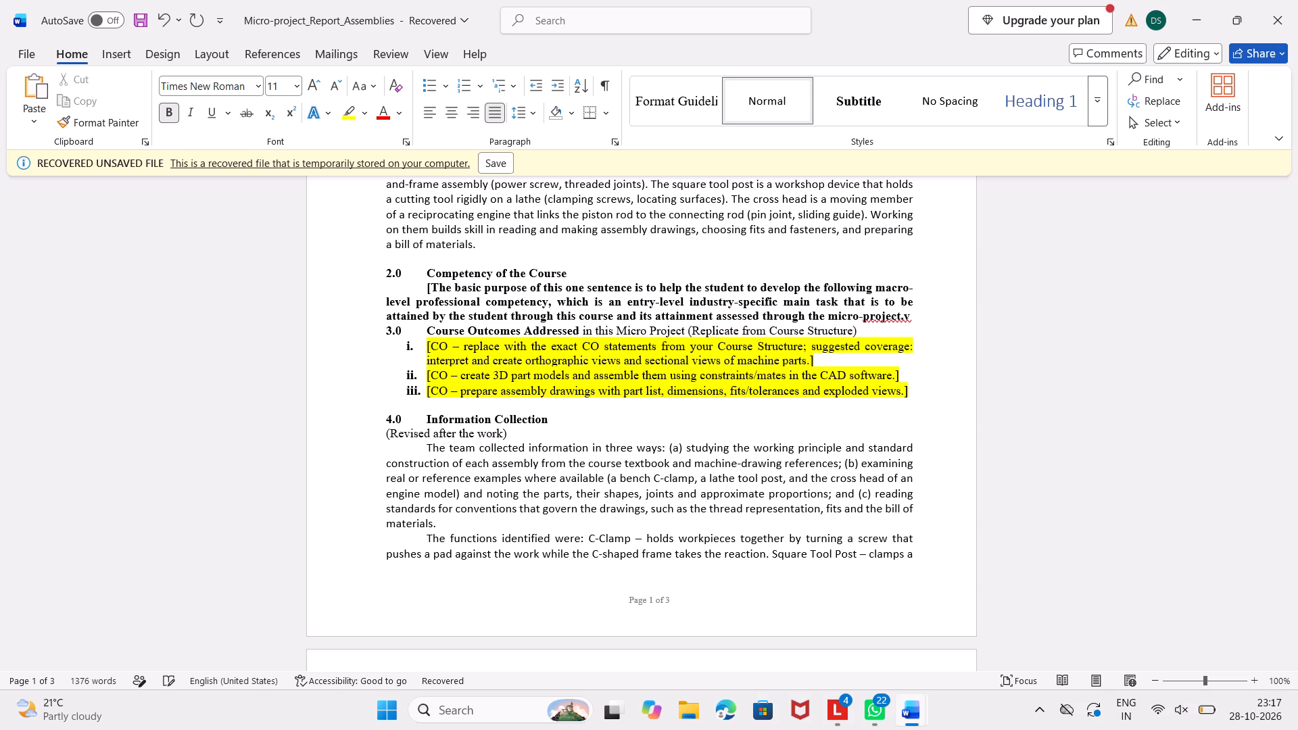
left_click(859, 331)
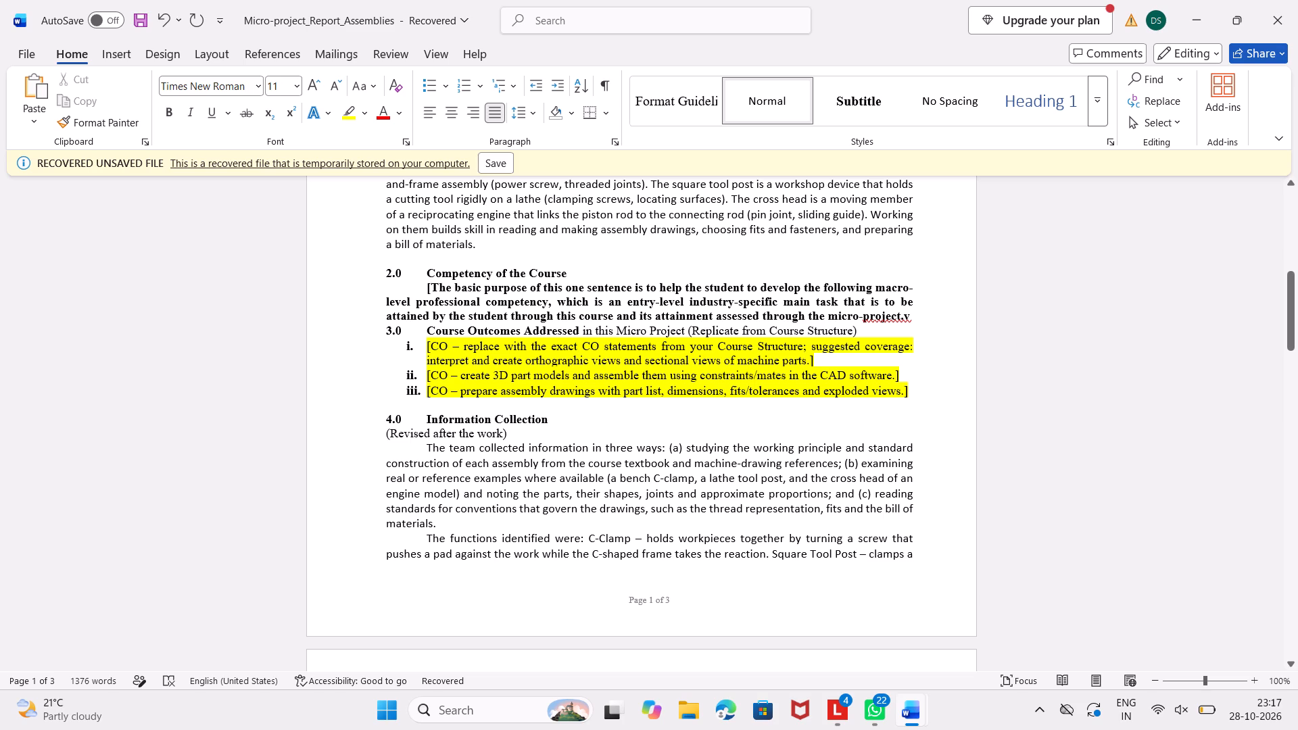
key("bracketright")
Insert one blank line below and one above the 3.0 Course Outcomes Addressed heading.
key("Return")
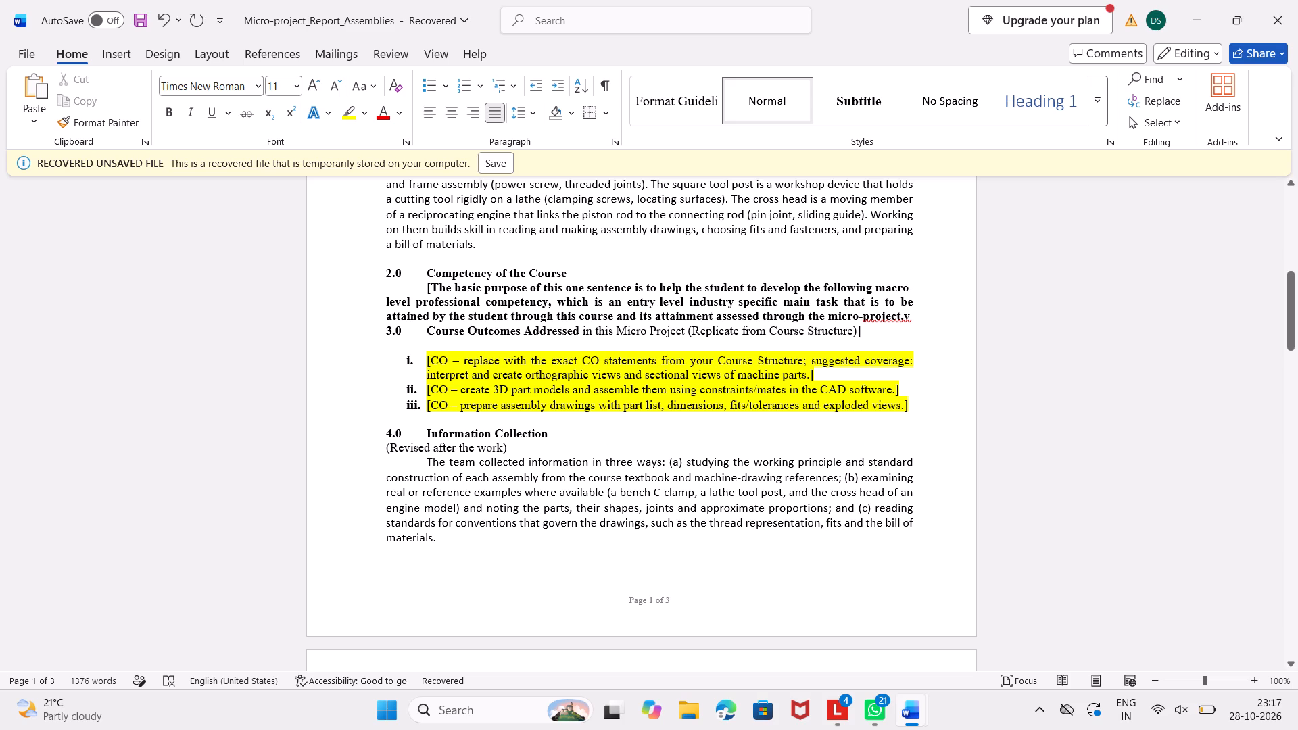
left_click(384, 330)
key("Return")
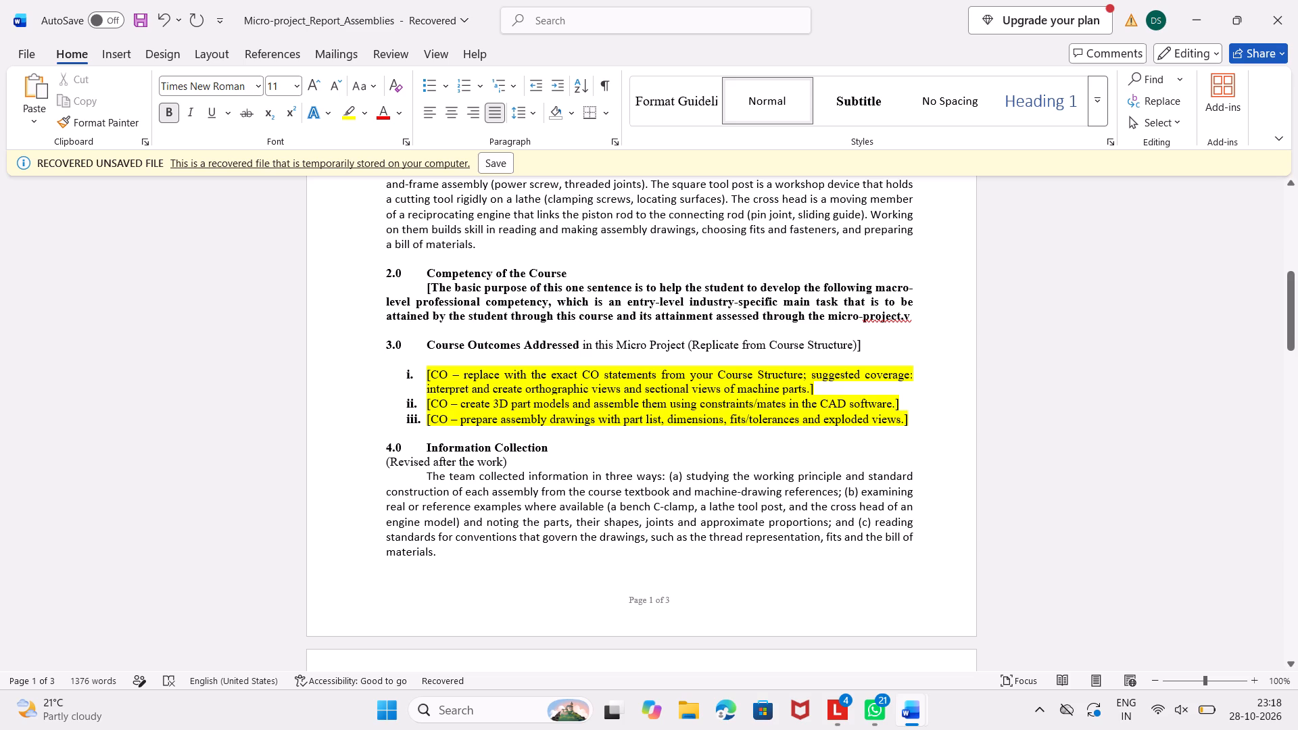
left_click(870, 347)
Delete the note "(Replicate from Course Structure)]" from the end of the 3.0 Course Outcomes Addressed heading line.
key("BackSpace")
key("BackSpace")
key("BackSpace")
key("BackSpace")
key("BackSpace")
key("BackSpace")
key("BackSpace")
key("BackSpace")
key("BackSpace")
key("BackSpace")
key("BackSpace")
key("BackSpace")
key("BackSpace")
key("BackSpace")
key("BackSpace")
key("BackSpace")
key("BackSpace")
key("BackSpace")
key("BackSpace")
key("BackSpace")
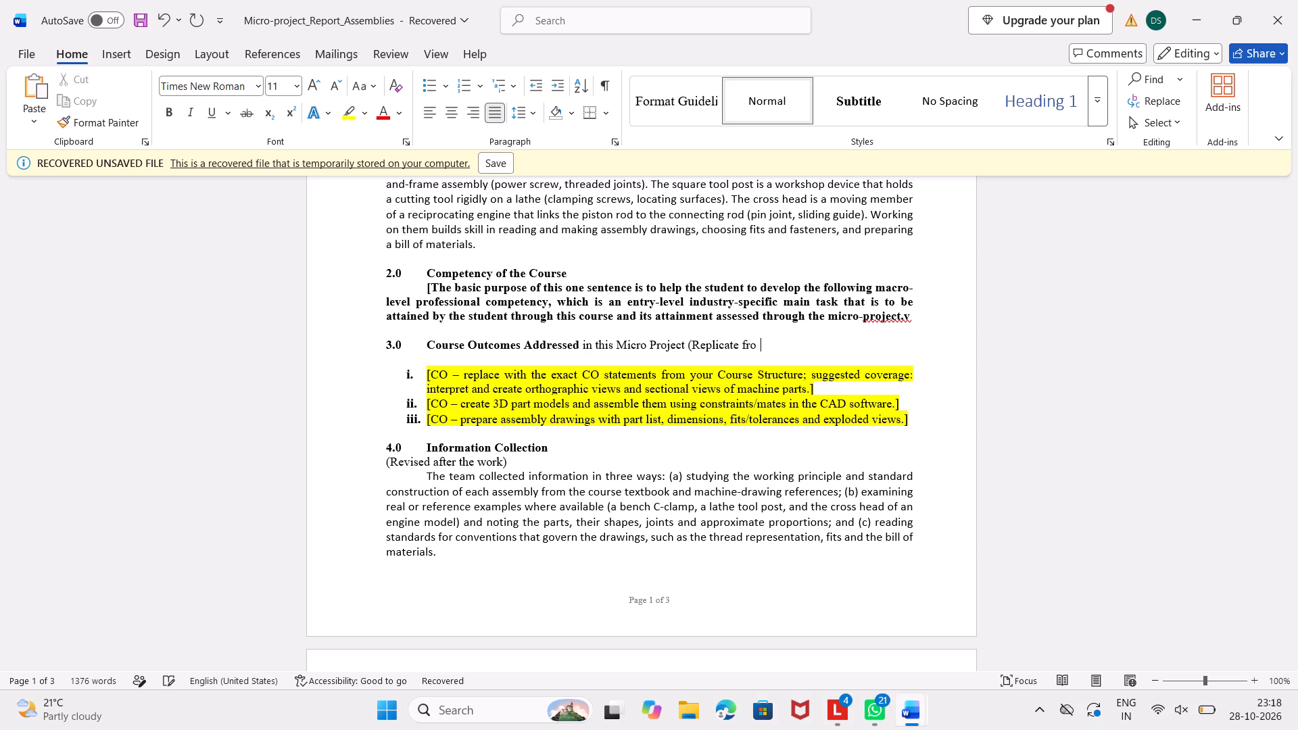
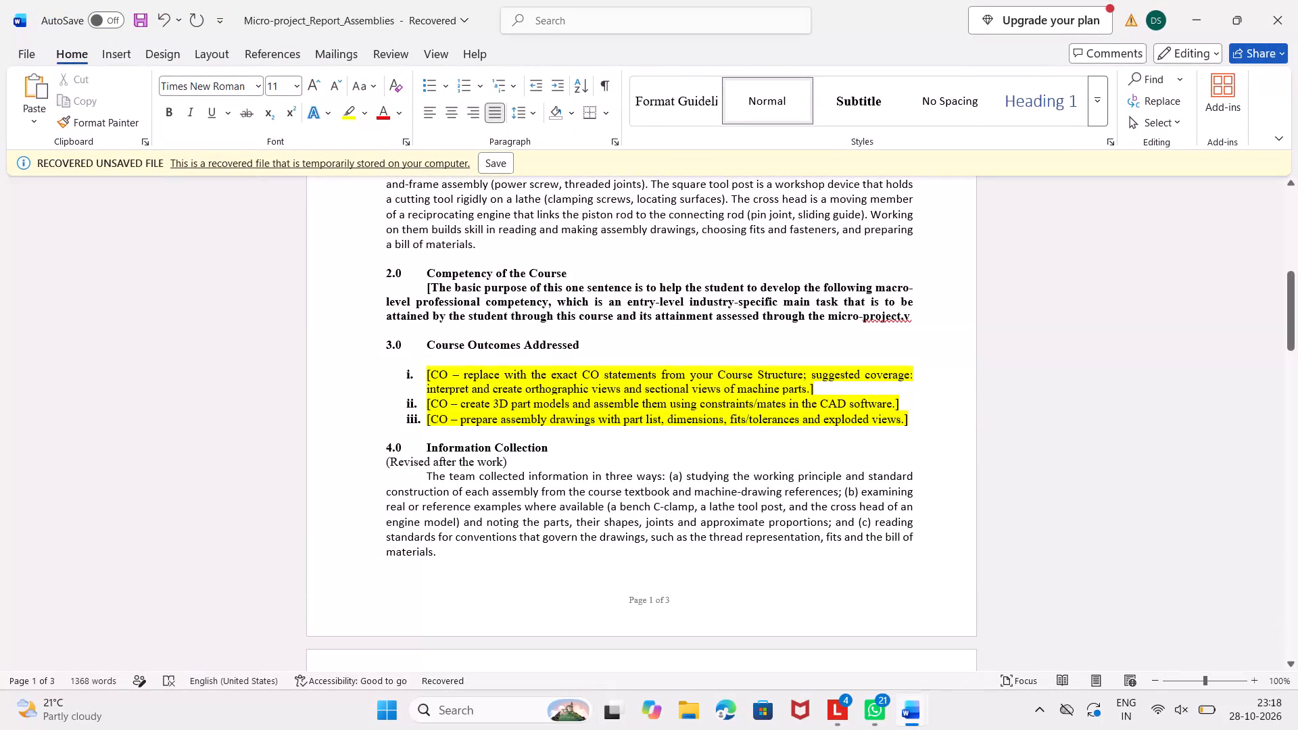
Replace the three highlighted CO placeholders under Course Outcomes Addressed with the copied CO-1 to CO-5 Java programming outcomes.
left_click_drag(401, 374, 752, 439)
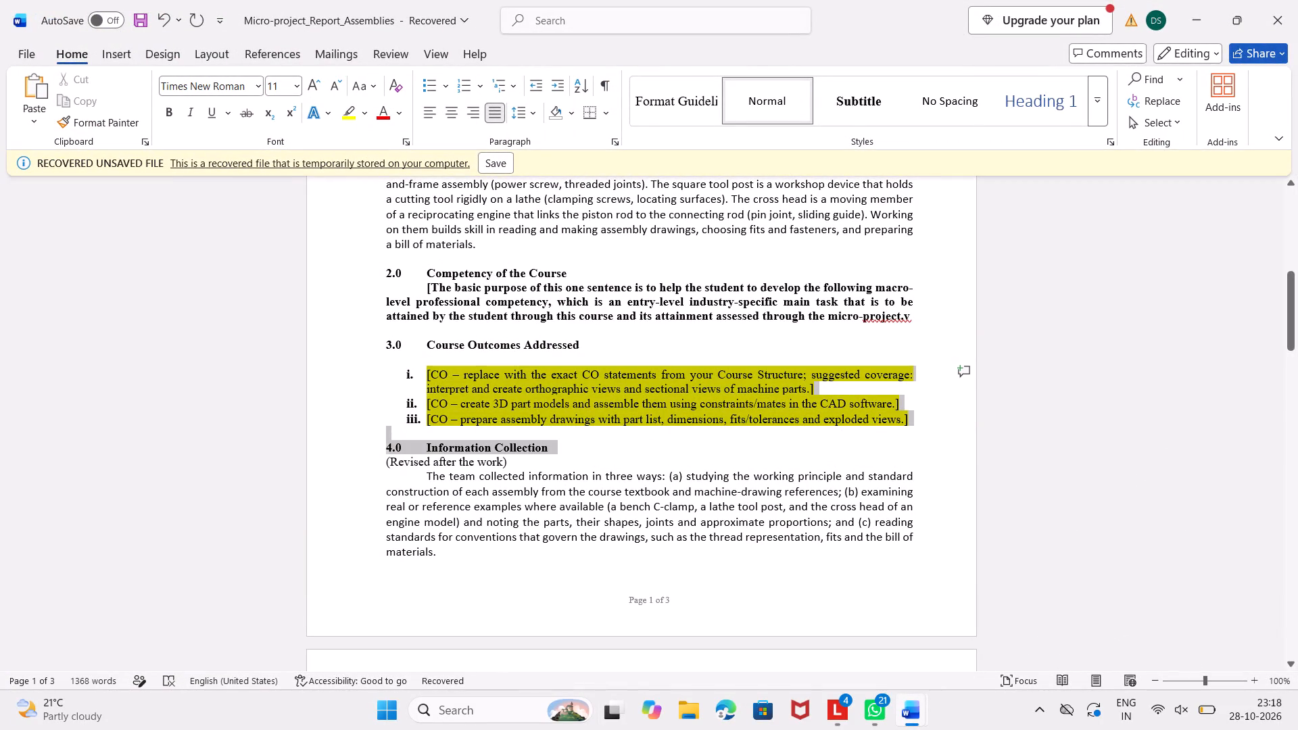
left_click_drag(752, 439, 1026, 424)
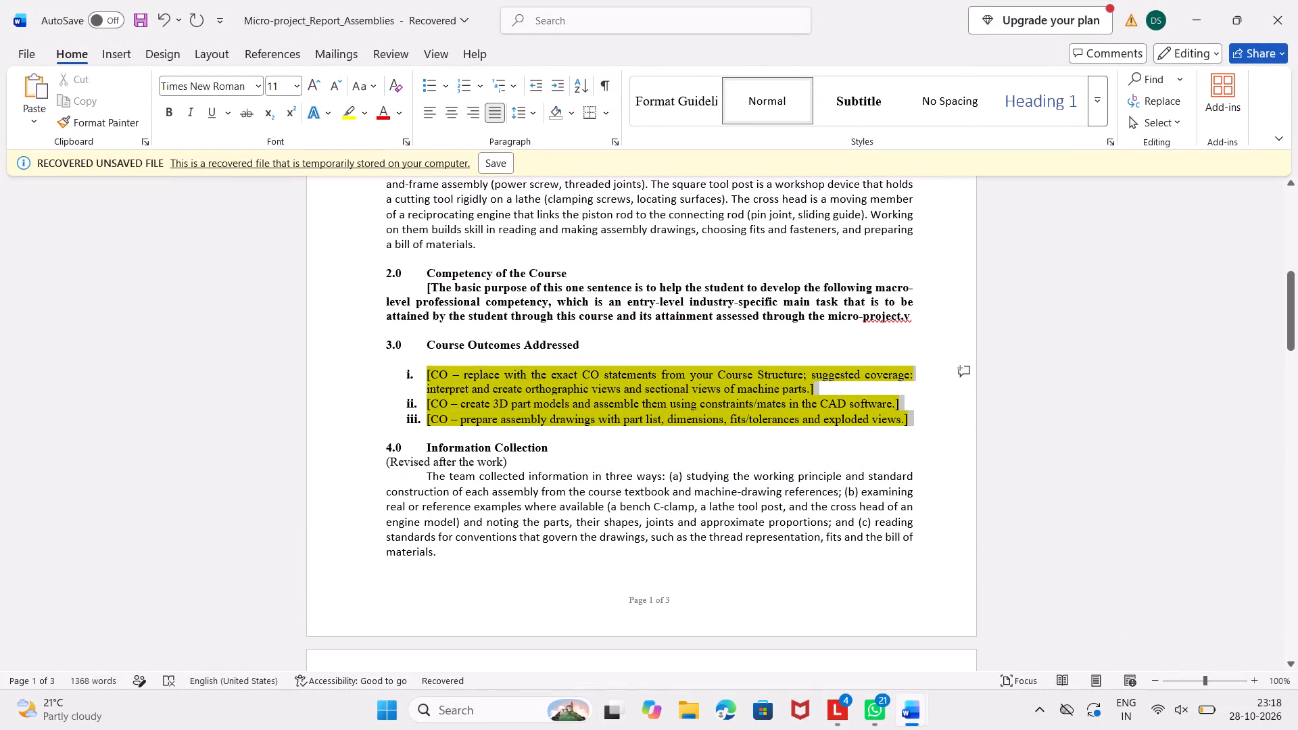
left_click_drag(1026, 424, 1065, 424)
key("BackSpace")
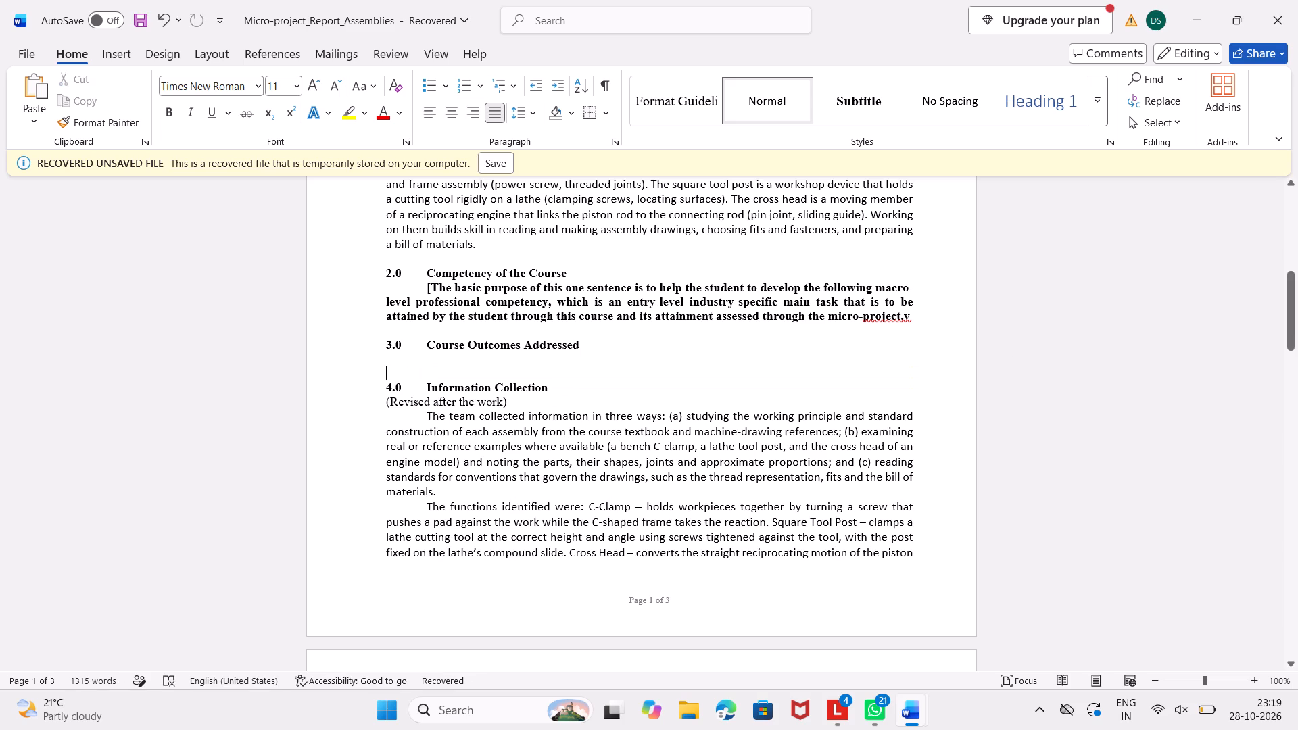
key("ctrl+v")
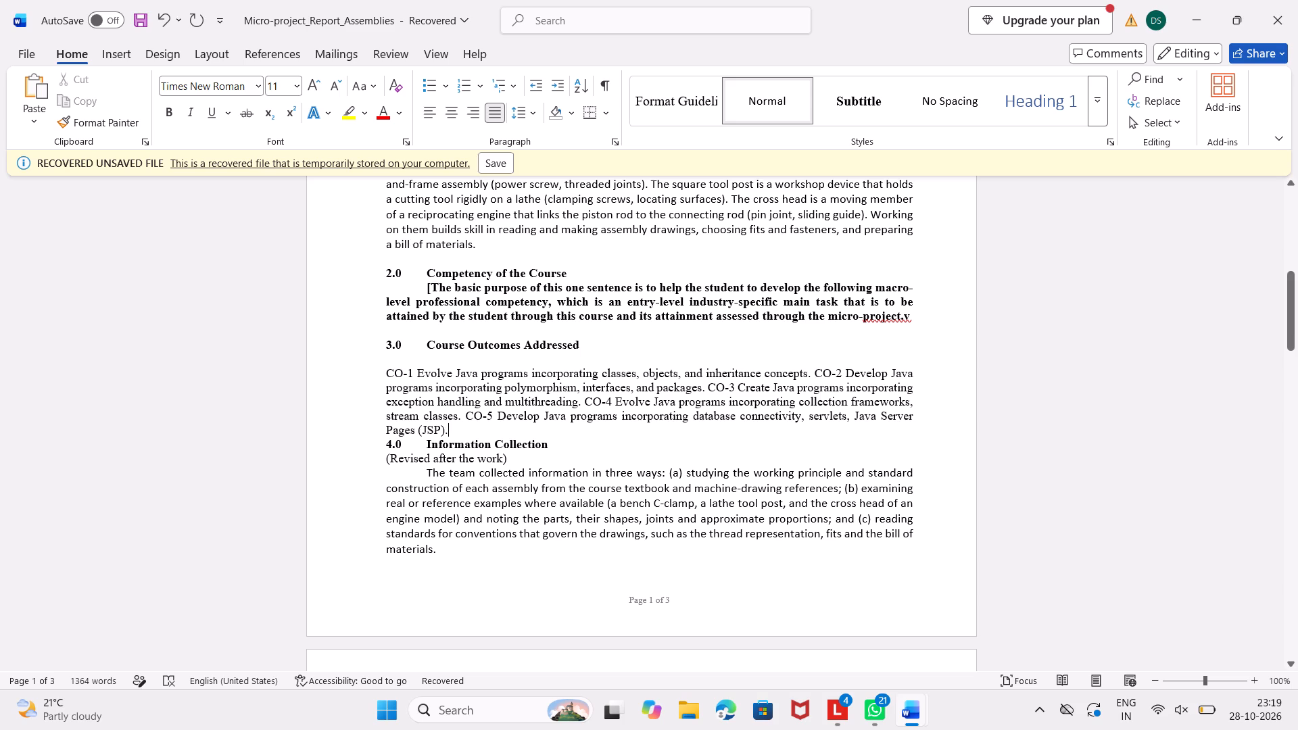
Break the pasted course outcomes text before CO-2 so that CO-1 stands on its own line.
left_click(811, 372)
Put each course outcome from CO-1 to CO-5 on its own line, adding a leading space before CO-1 to align it.
key("Return")
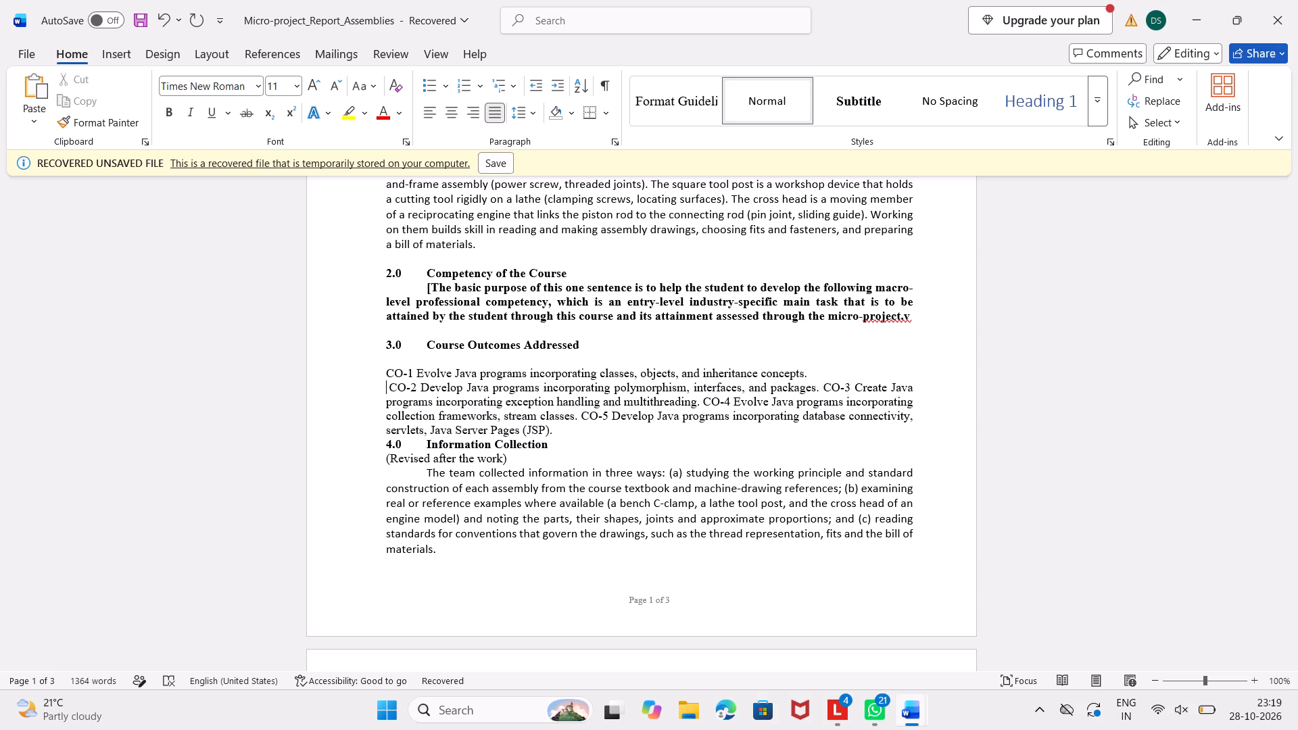
key("BackSpace")
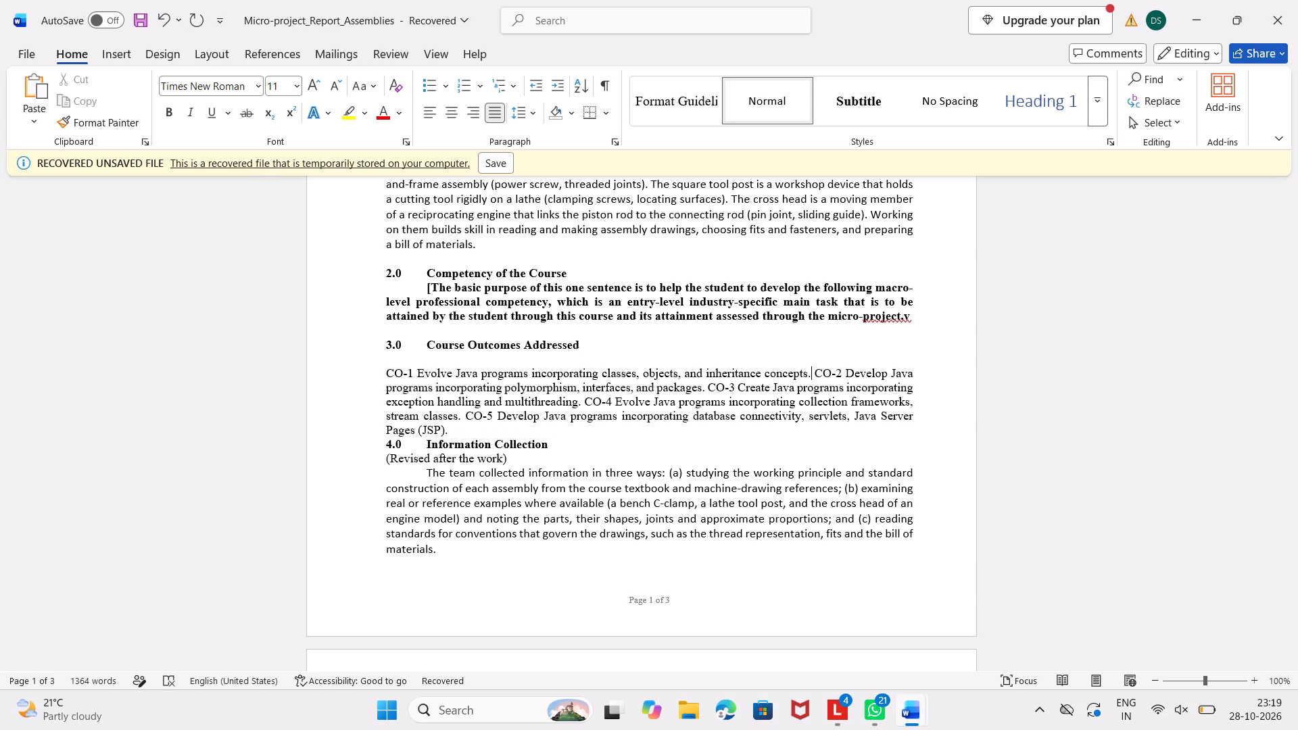
key("Return")
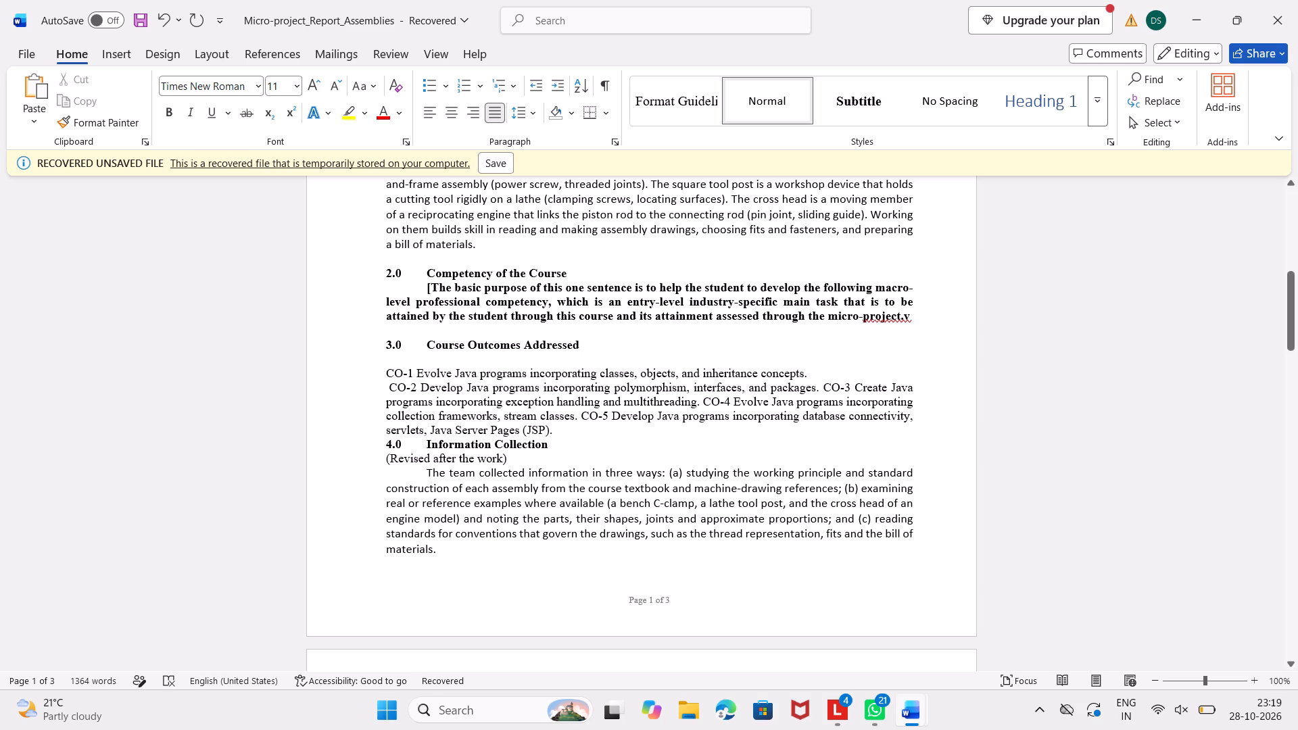
left_click(821, 387)
key("Return")
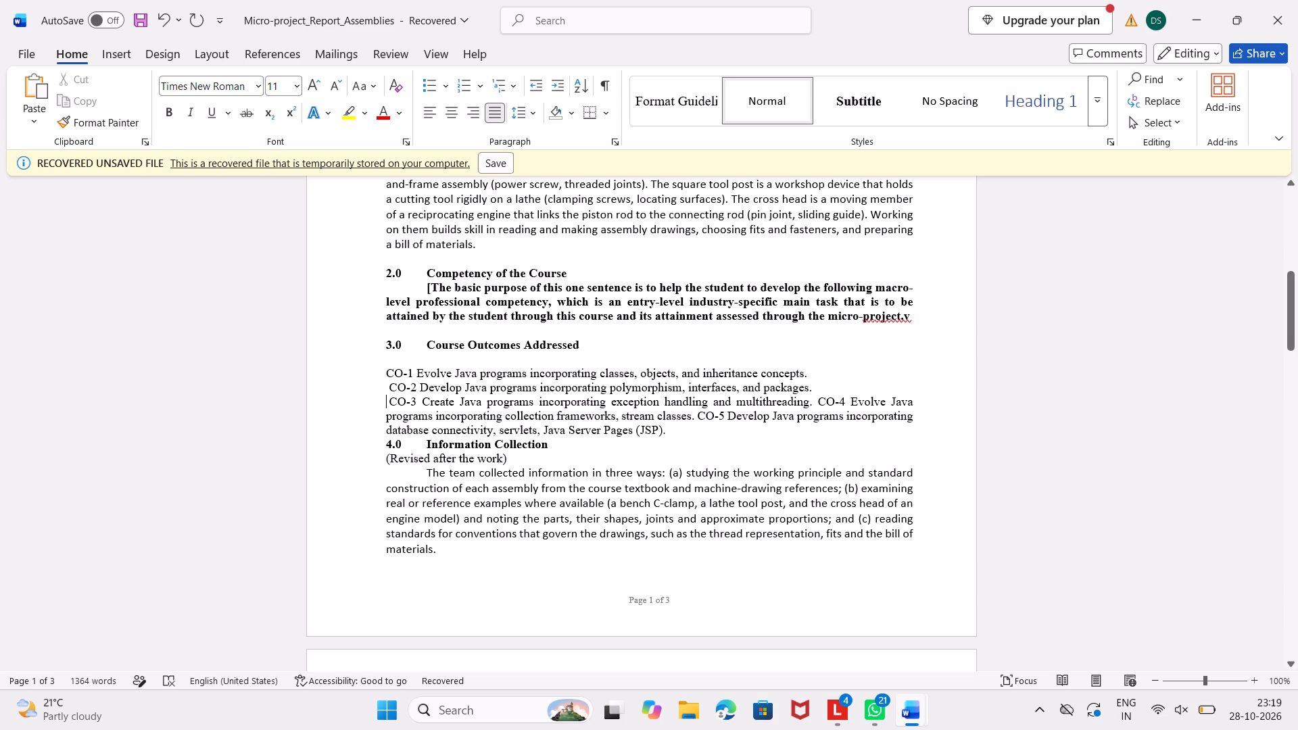
key("Return")
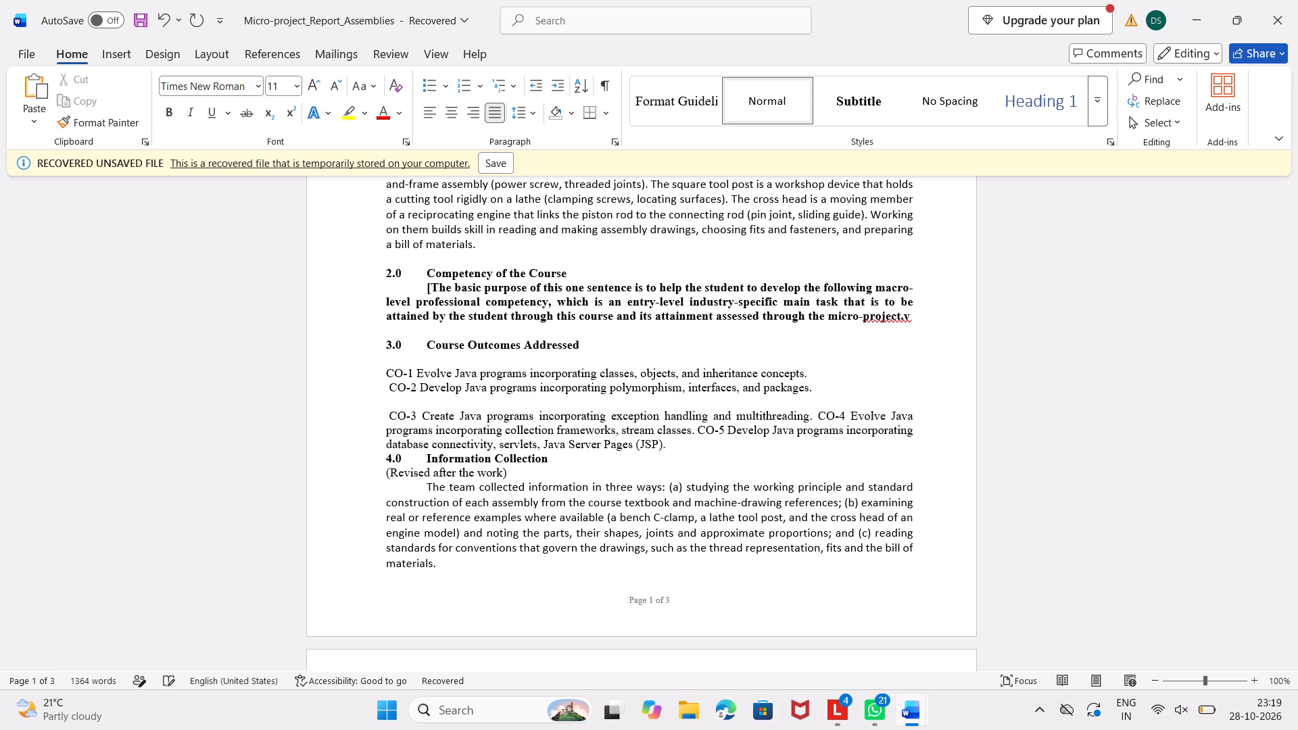
key("BackSpace")
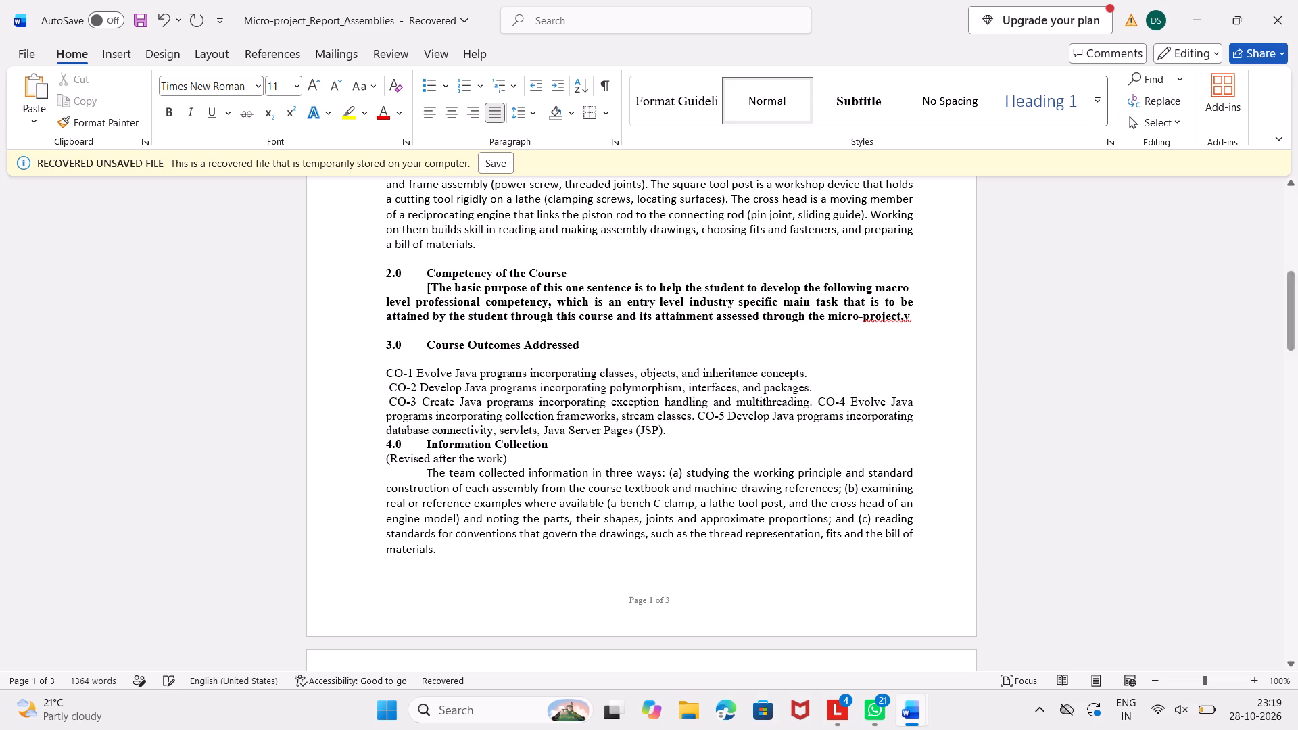
left_click(813, 401)
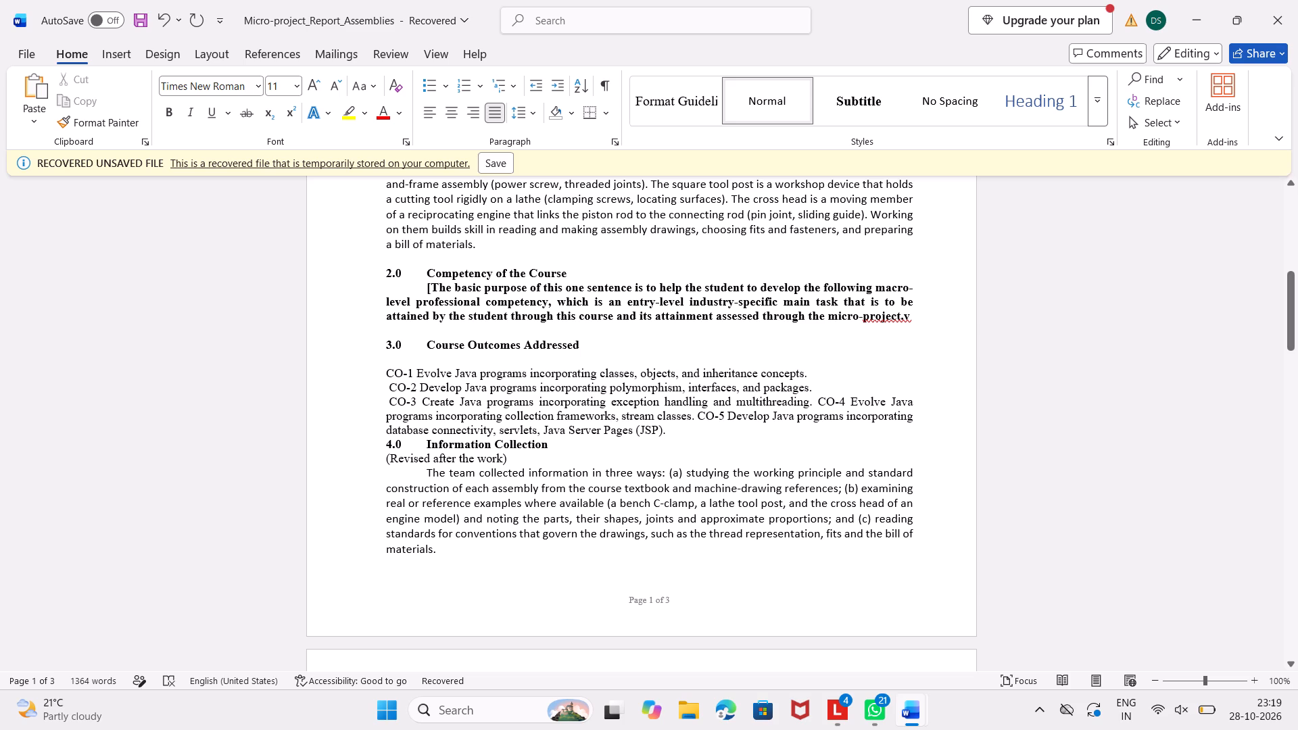
key("Return")
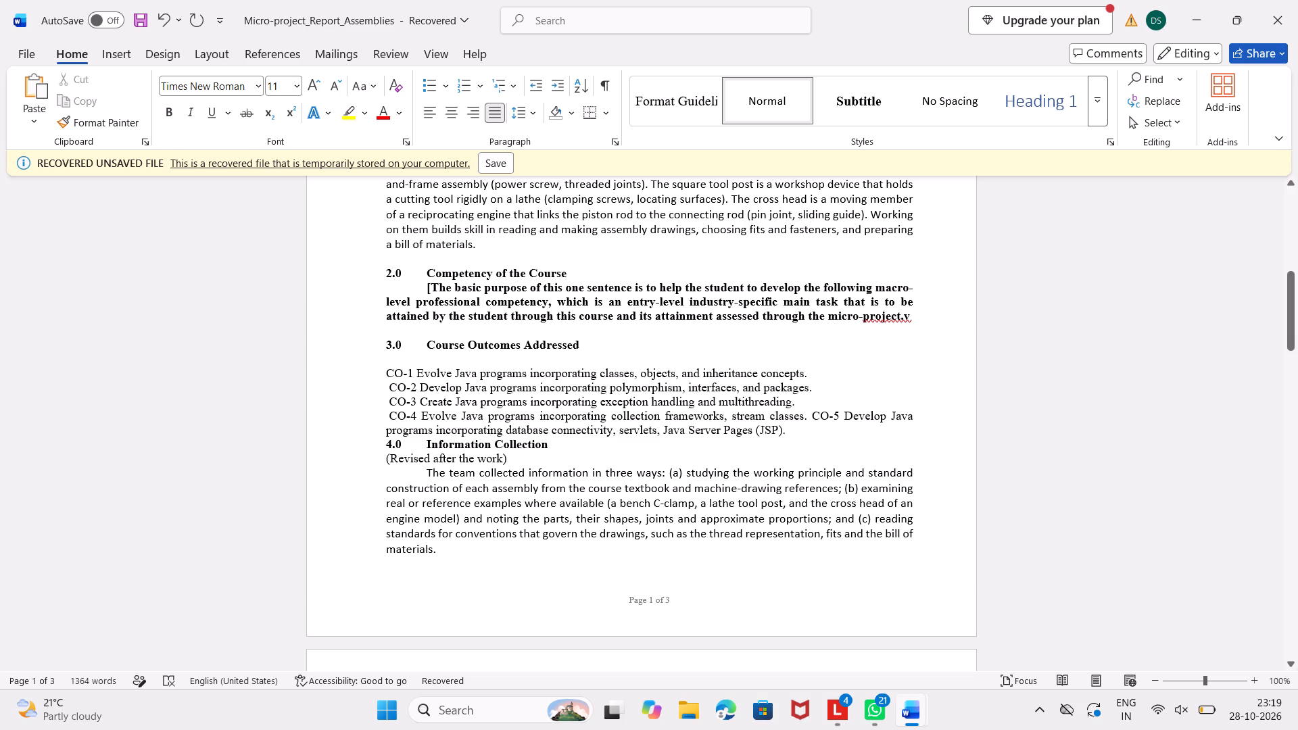
key("Return")
key("BackSpace")
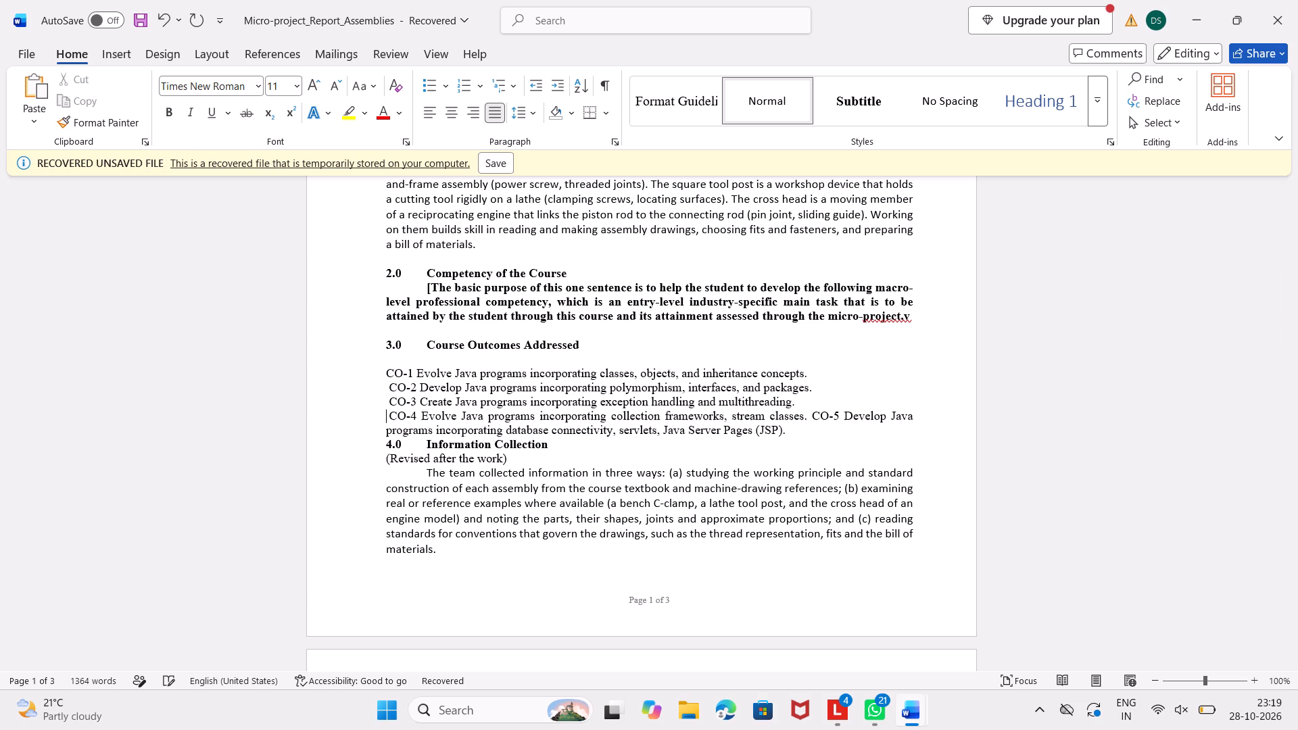
left_click(809, 415)
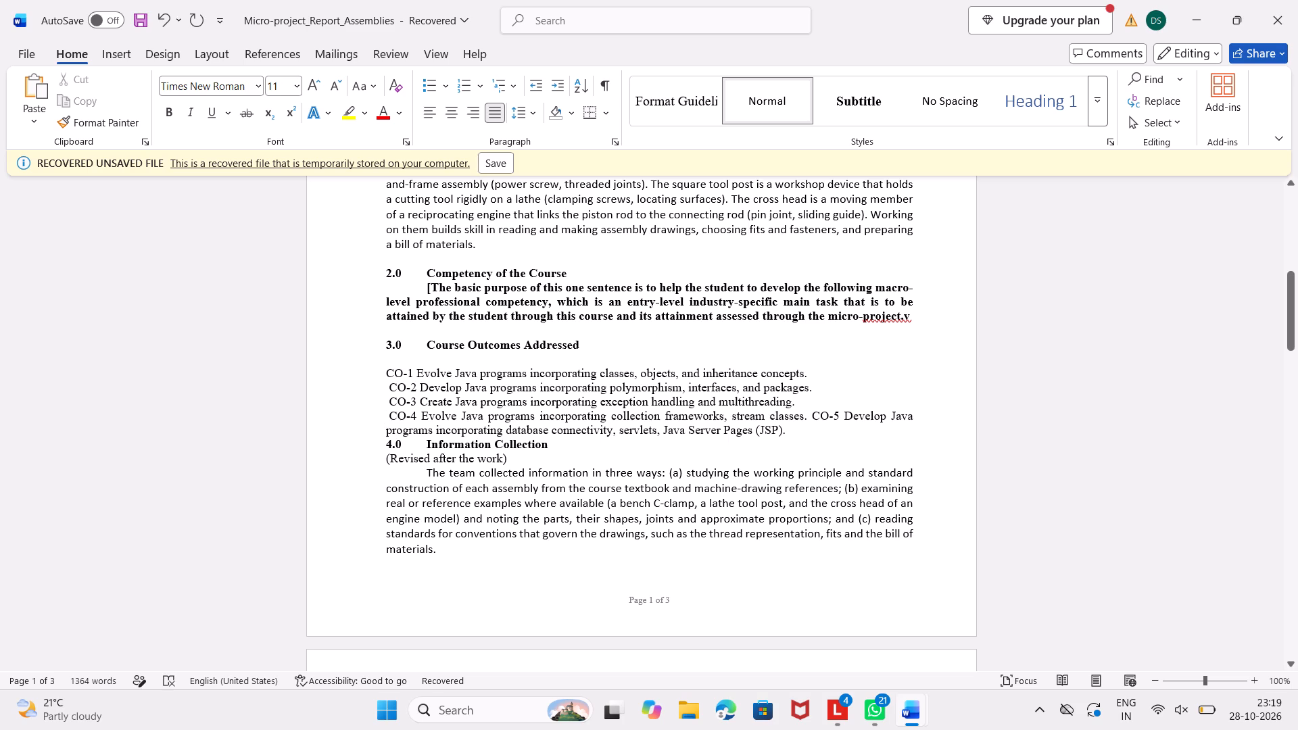
key("Return")
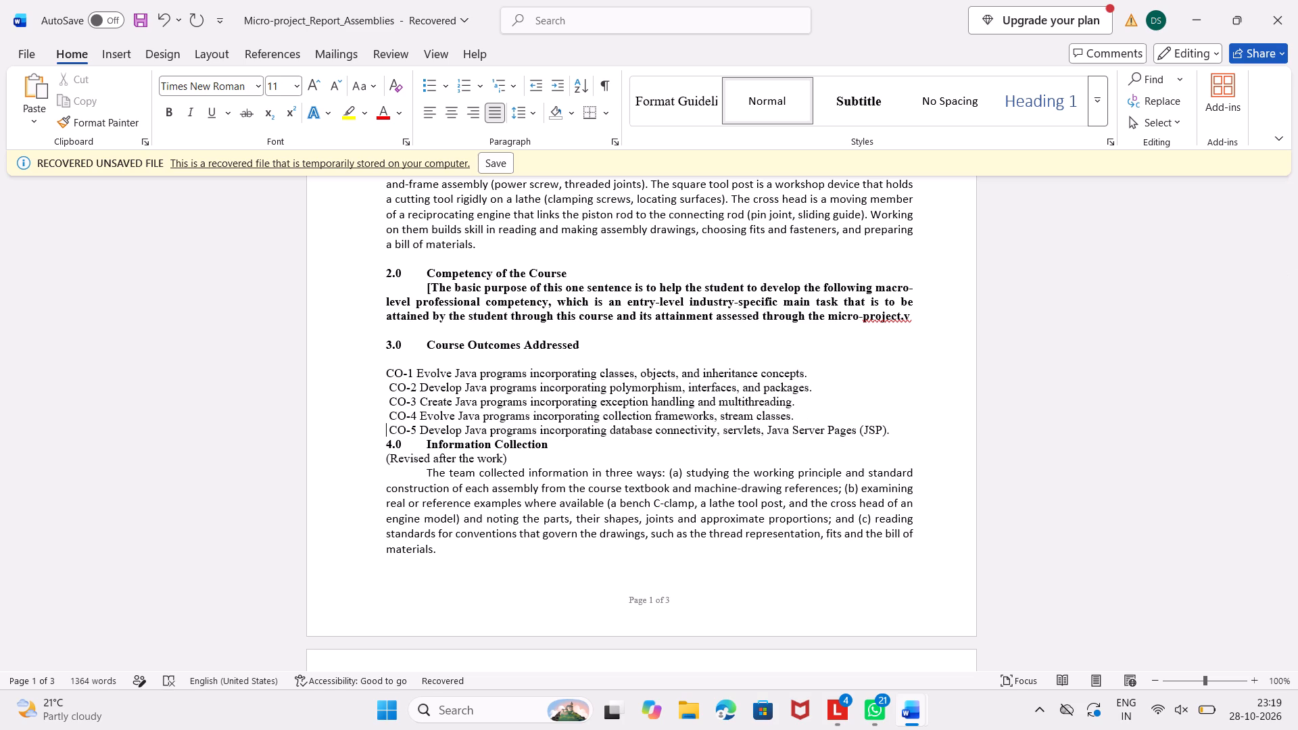
left_click(385, 374)
key("space")
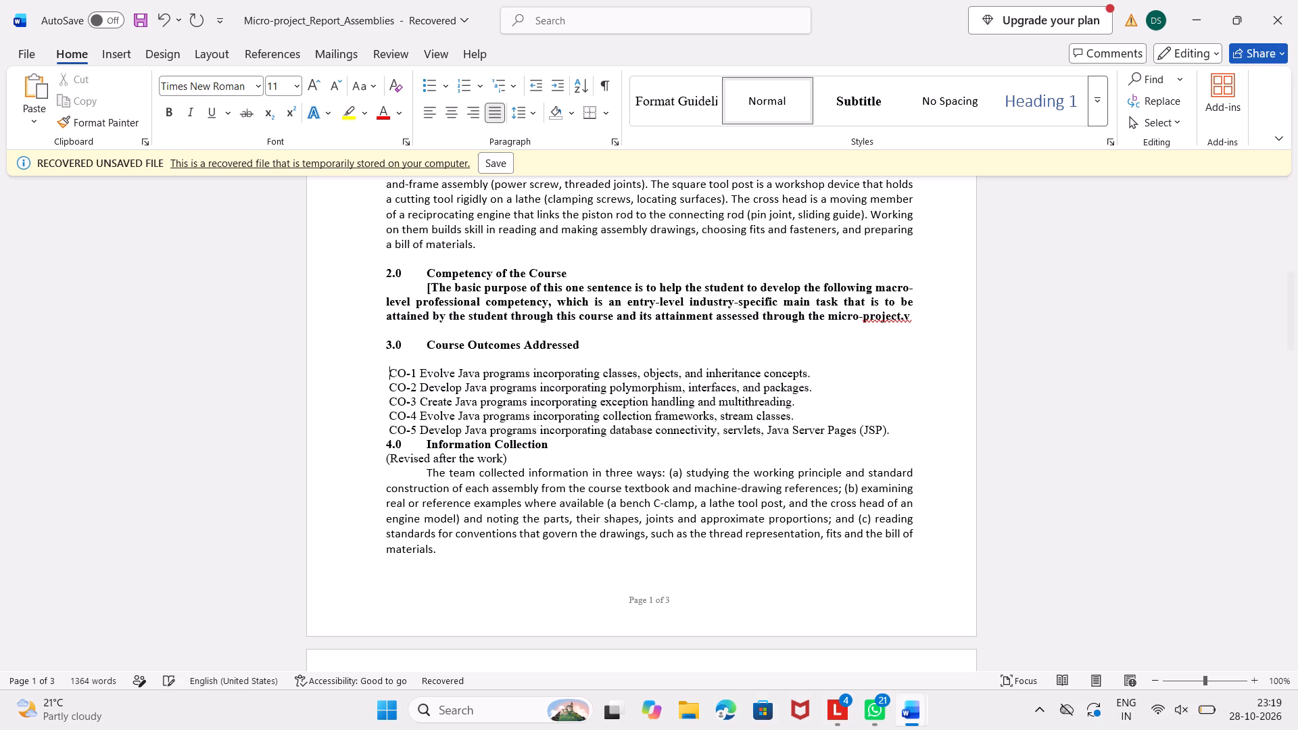
Insert one blank line above the 4.0 Information Collection heading.
left_click(381, 445)
key("Return")
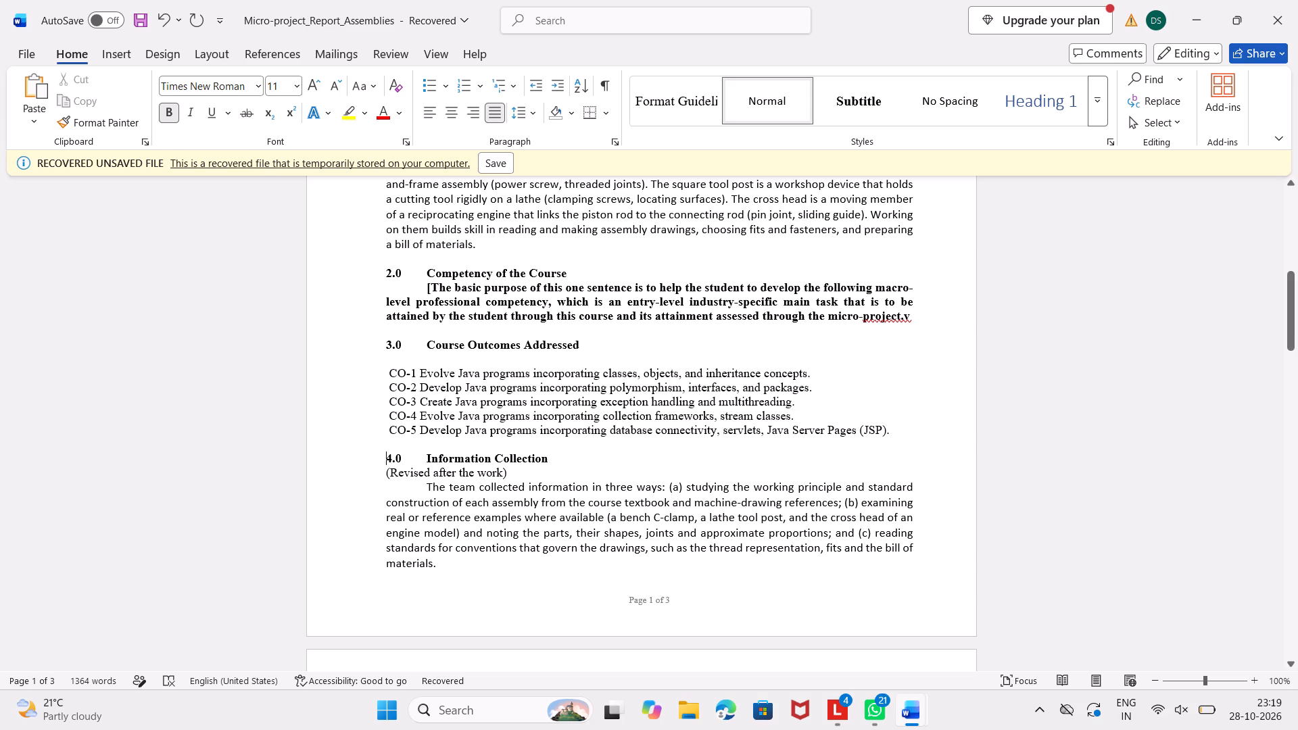
Delete the "(Revised after the work)" line under Information Collection and remove the first-line indent of the paragraph that follows it.
left_click_drag(387, 474, 440, 487)
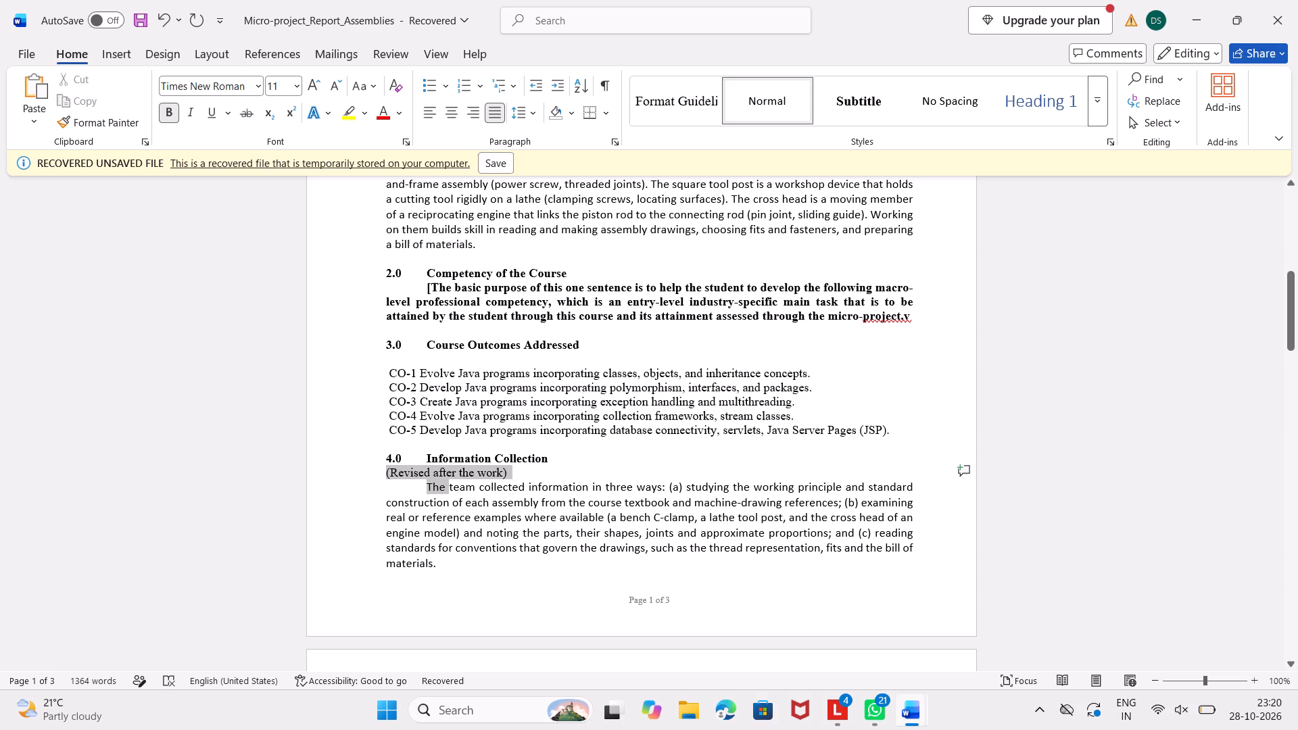
left_click_drag(440, 487, 512, 469)
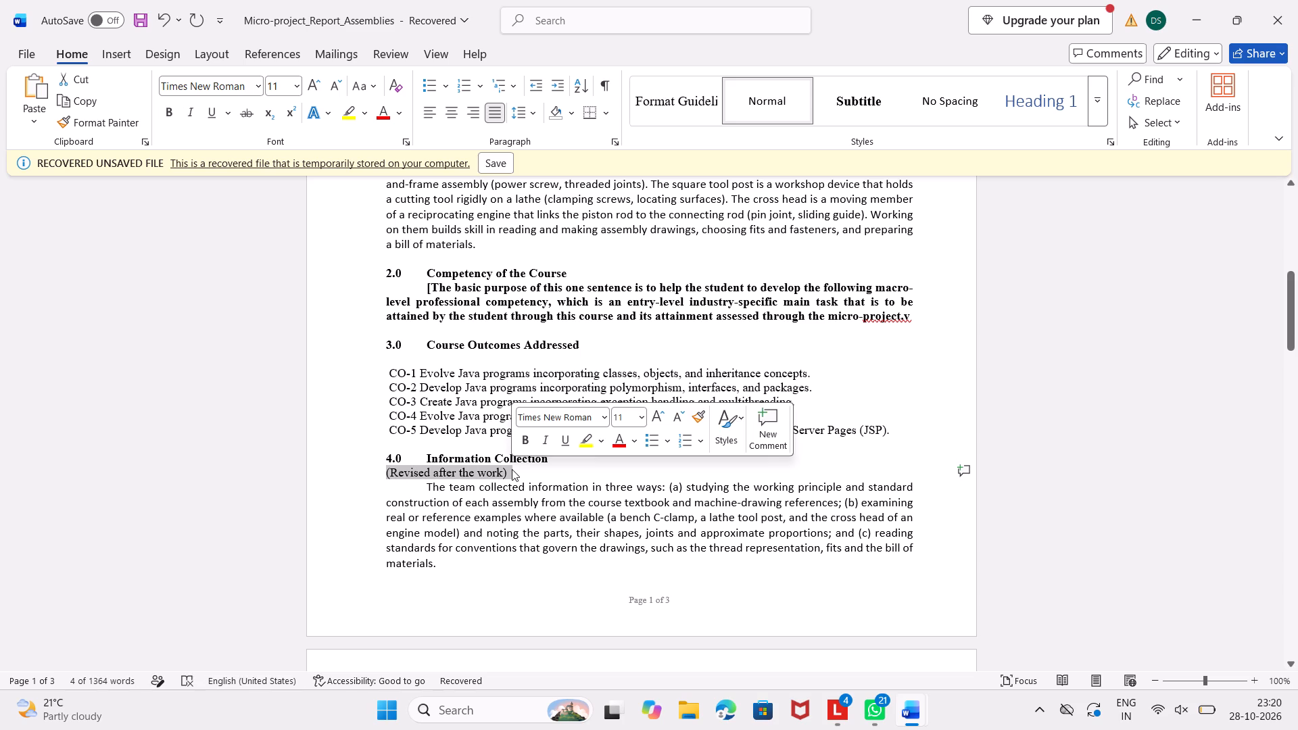
key("BackSpace")
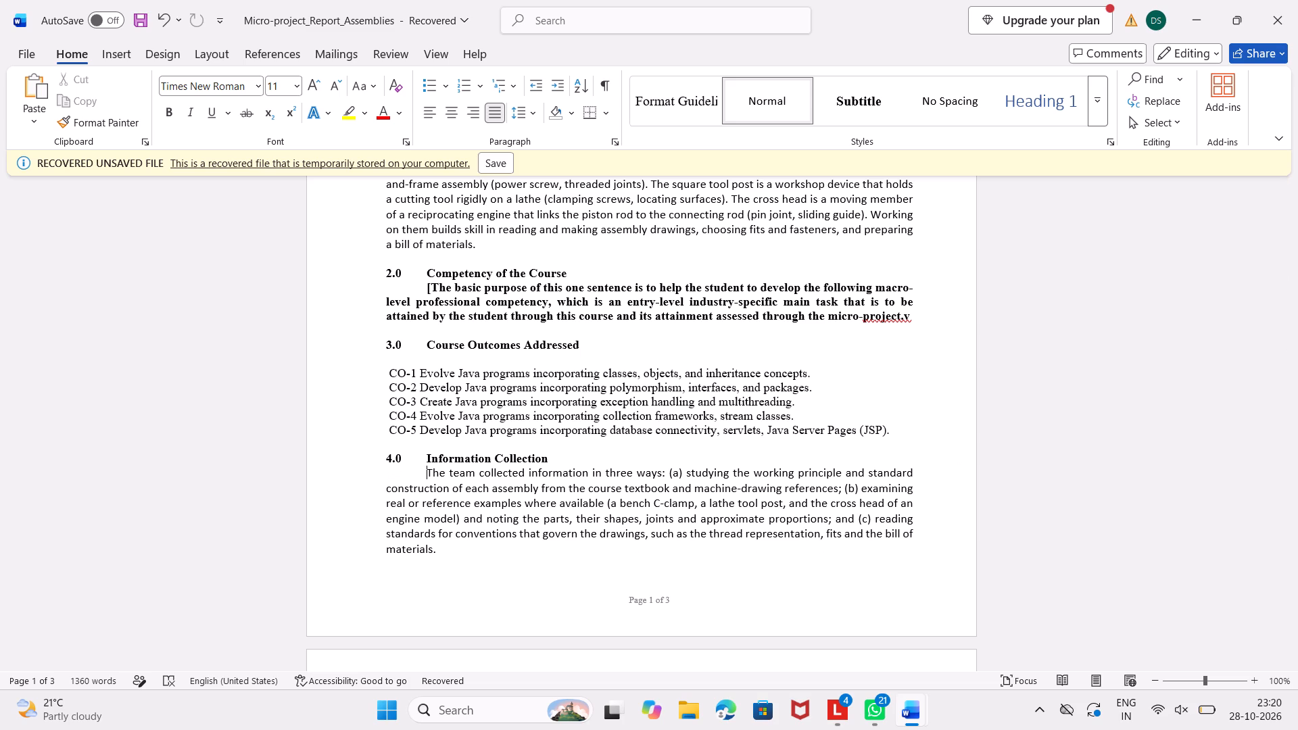
key("BackSpace")
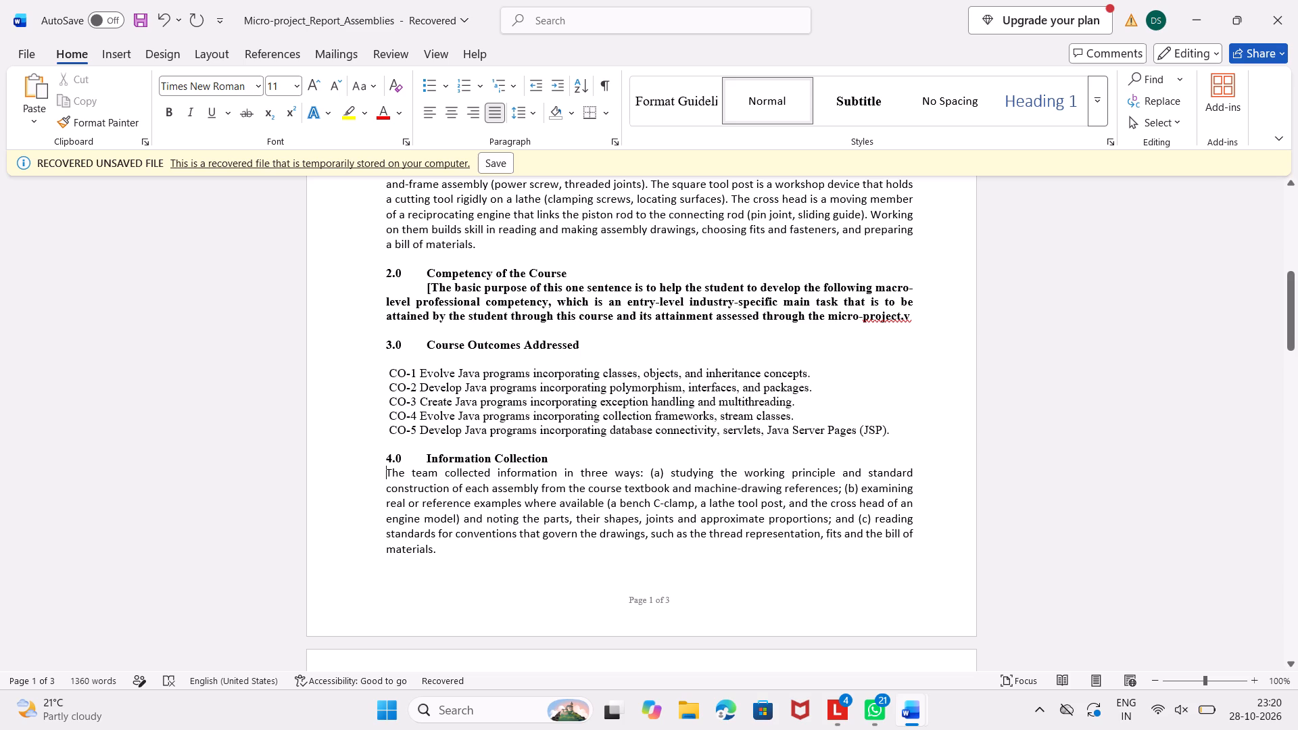
Insert one blank line below the 4.0 Information Collection heading.
left_click(548, 459)
key("Return")
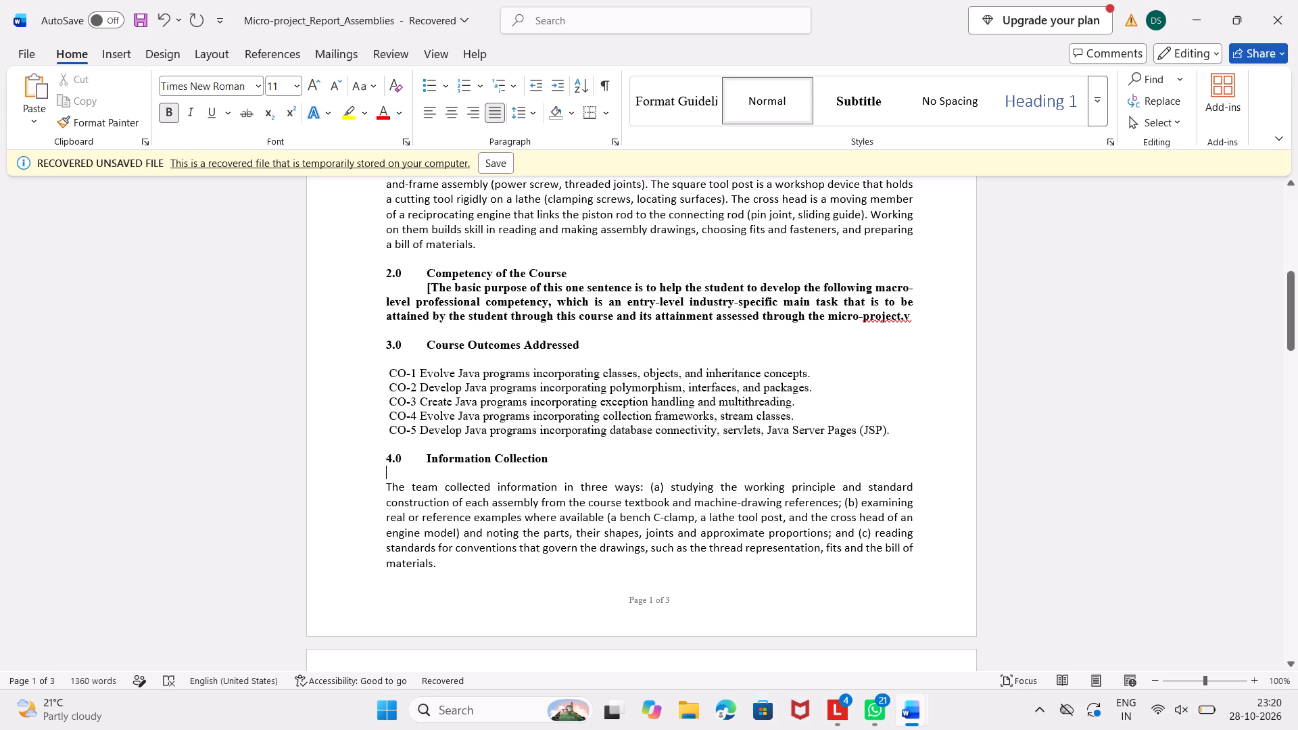
Add a space on each side of the hyphen in all five course outcome labels, from "CO - 1" to "CO - 5".
left_click(405, 372)
key("space")
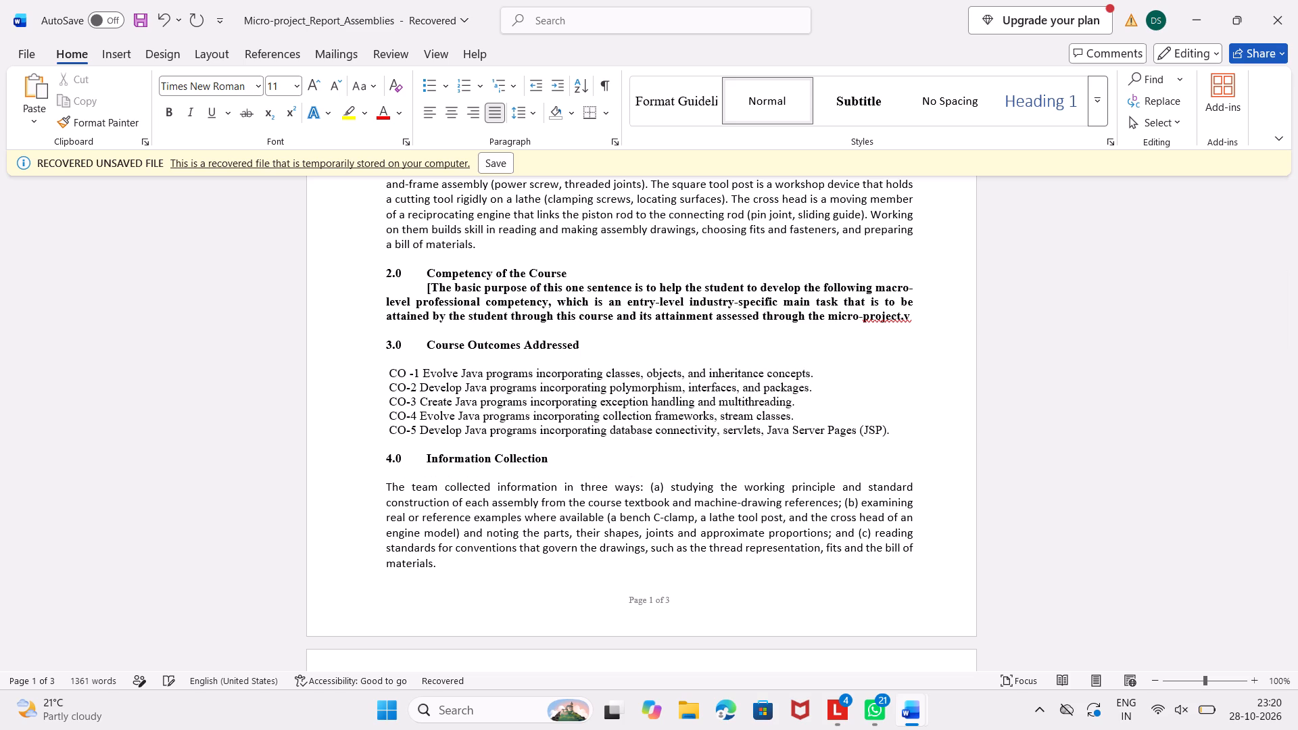
left_click(412, 374)
key("space")
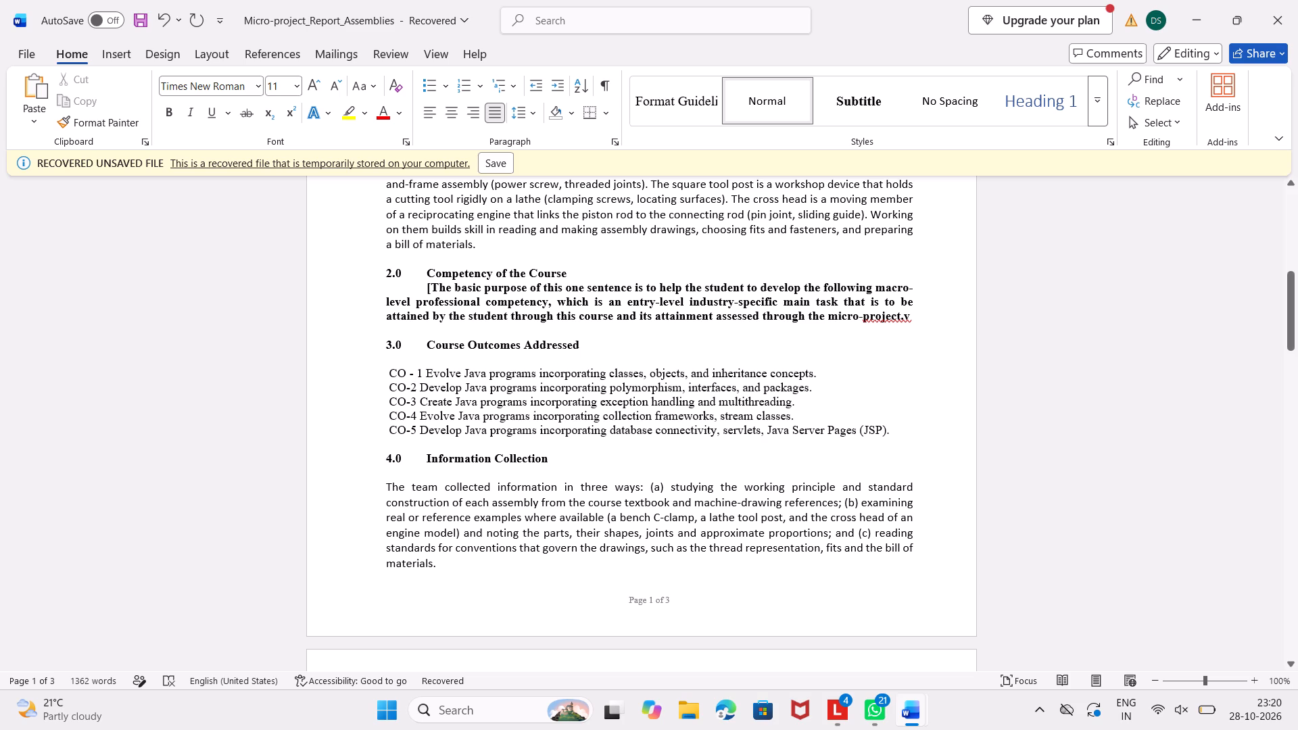
left_click(403, 388)
key("space")
key("Right")
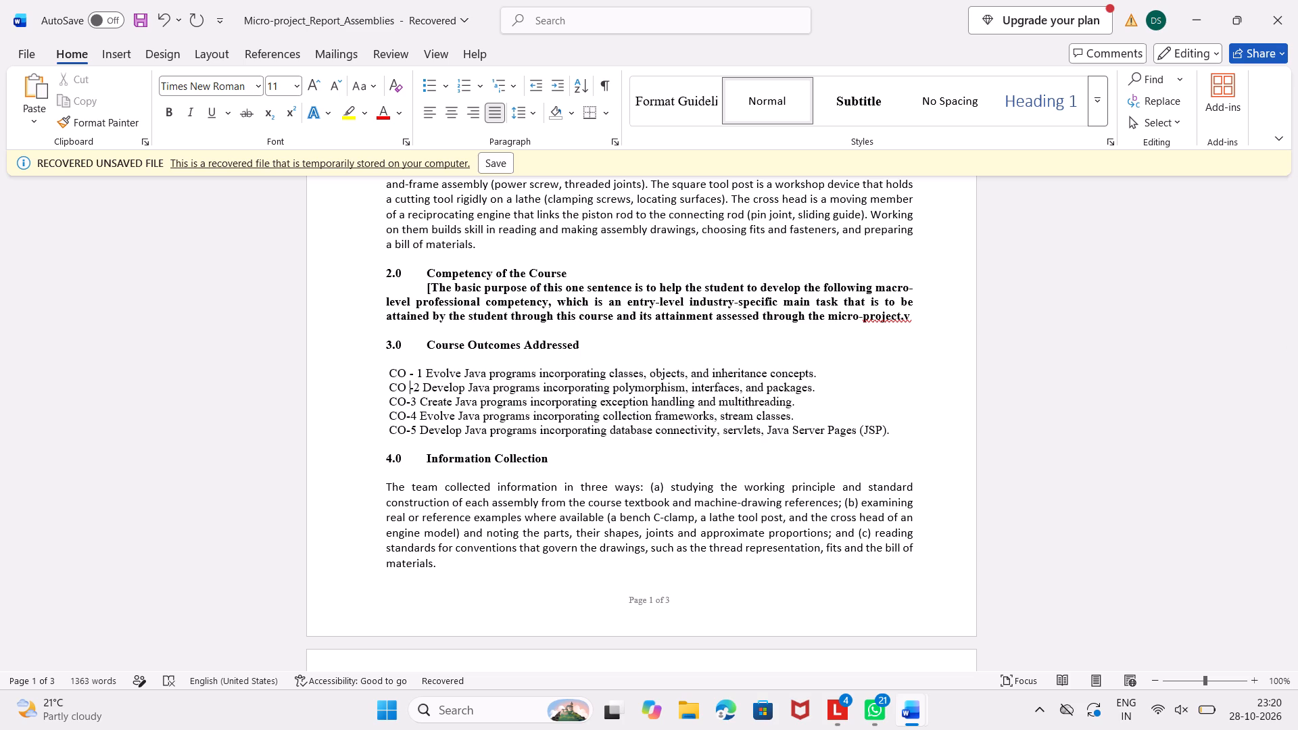
key("space")
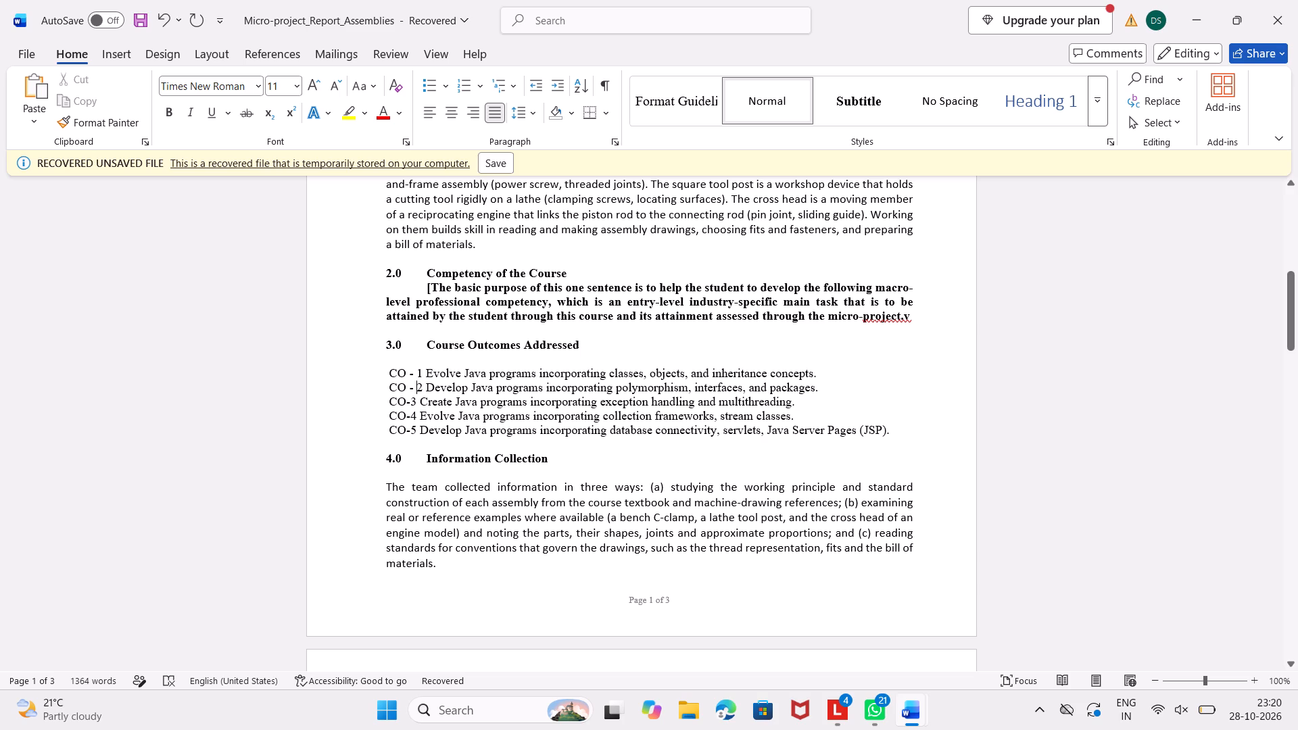
left_click(405, 400)
key("space")
key("Right")
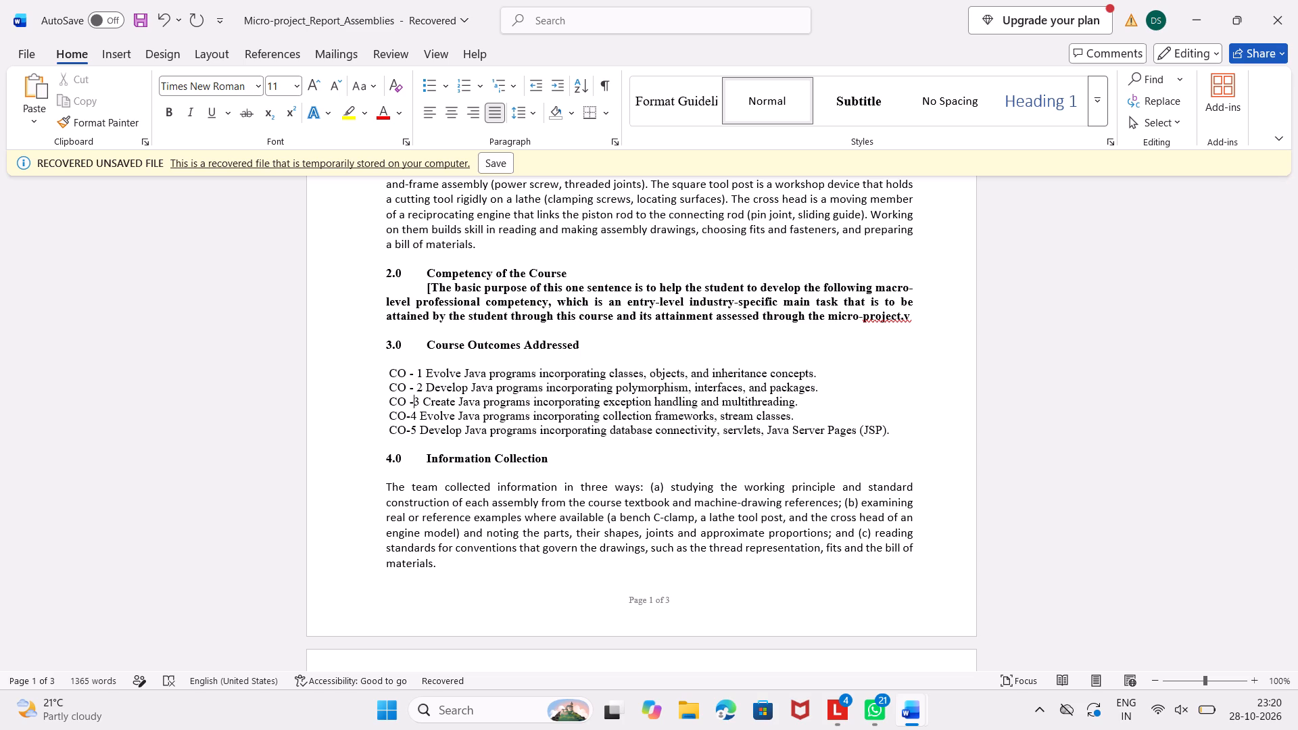
key("space")
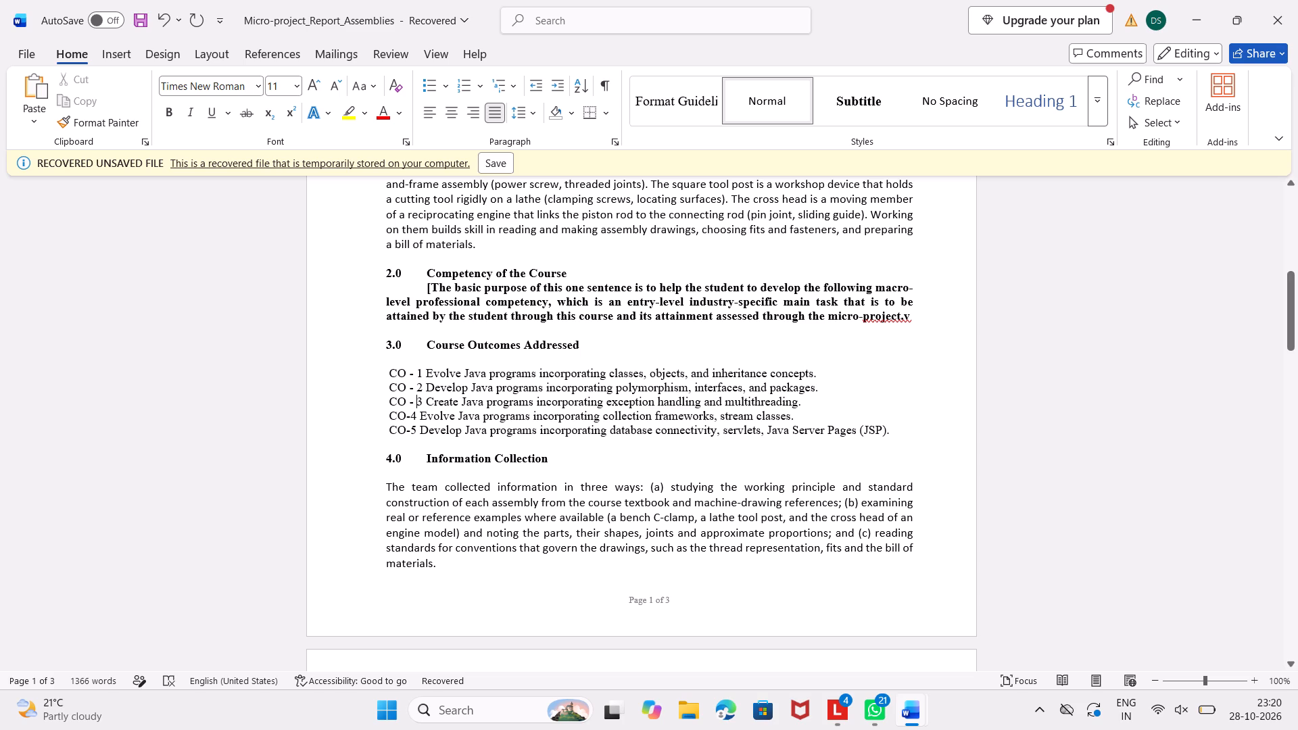
left_click(402, 414)
key("space")
key("Right")
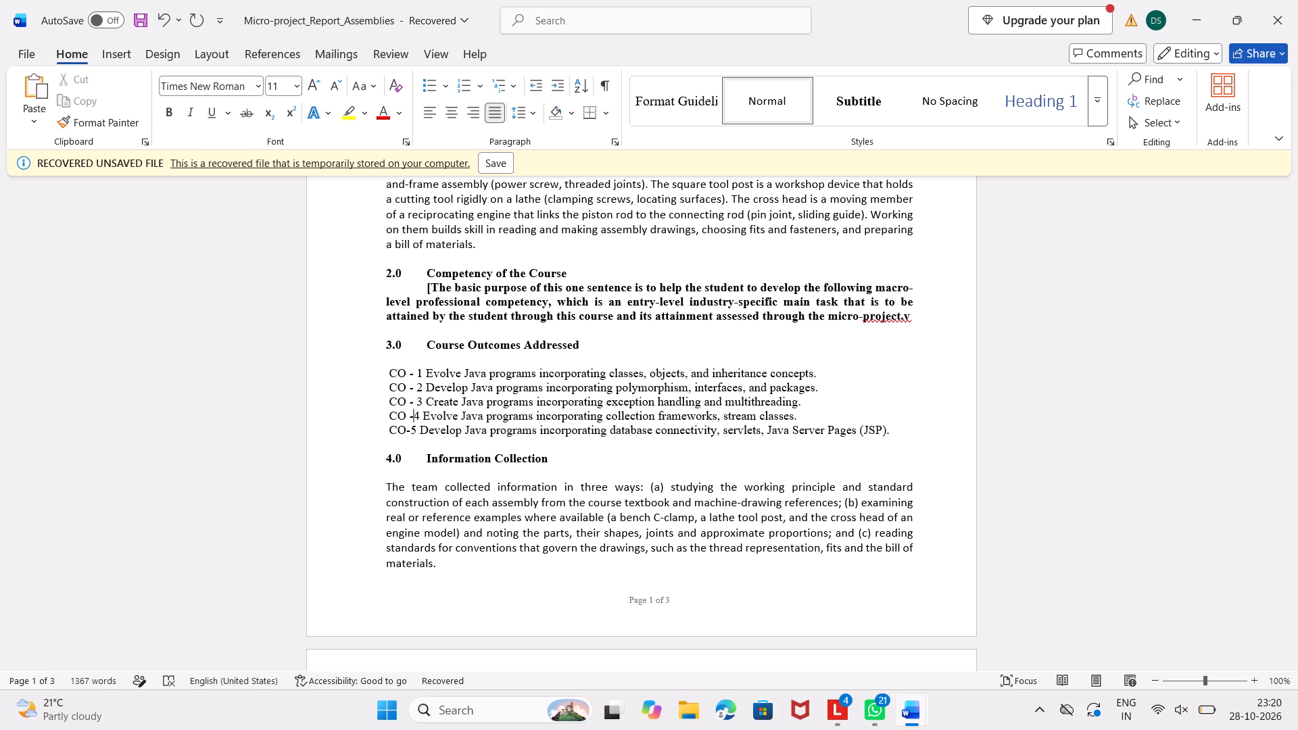
key("space")
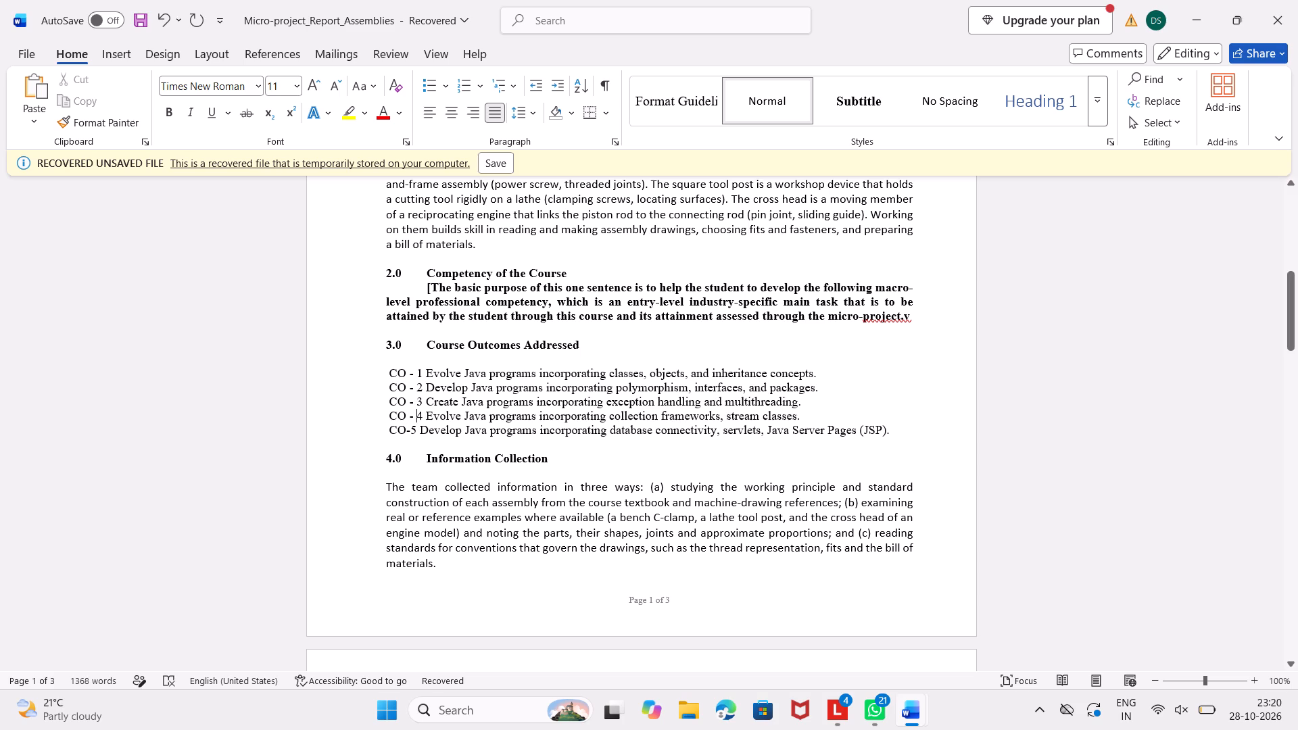
left_click(404, 431)
key("space")
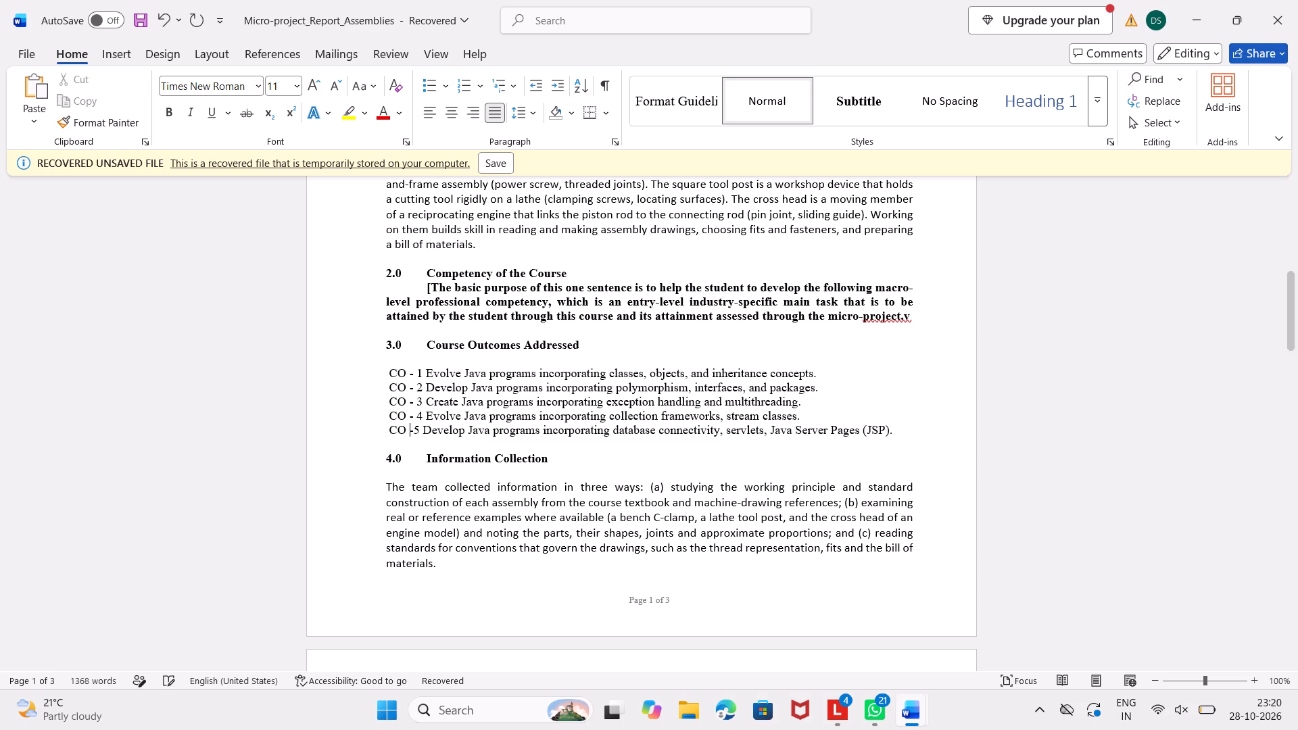
key("Right")
key("space")
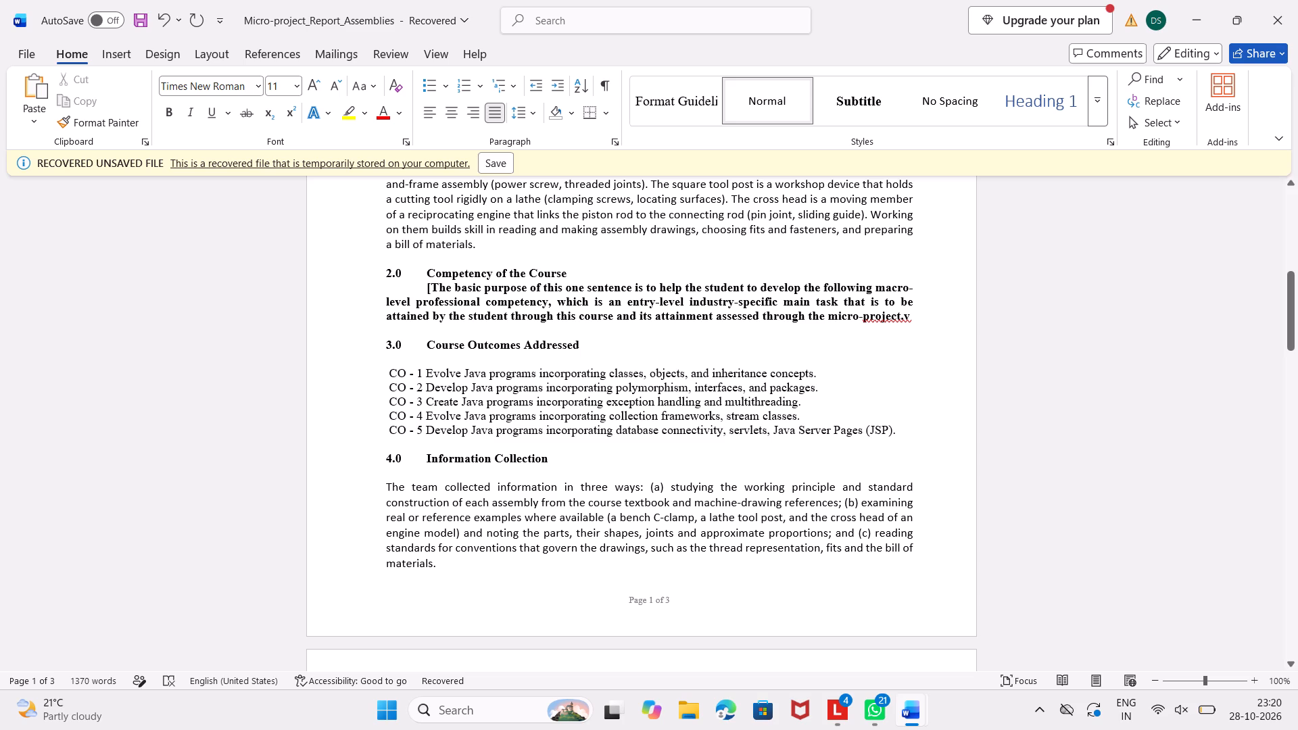
Review the report's layout from the title page through Information Collection to the start of the Theory and Design section.
scroll(562, 385, "up", 2)
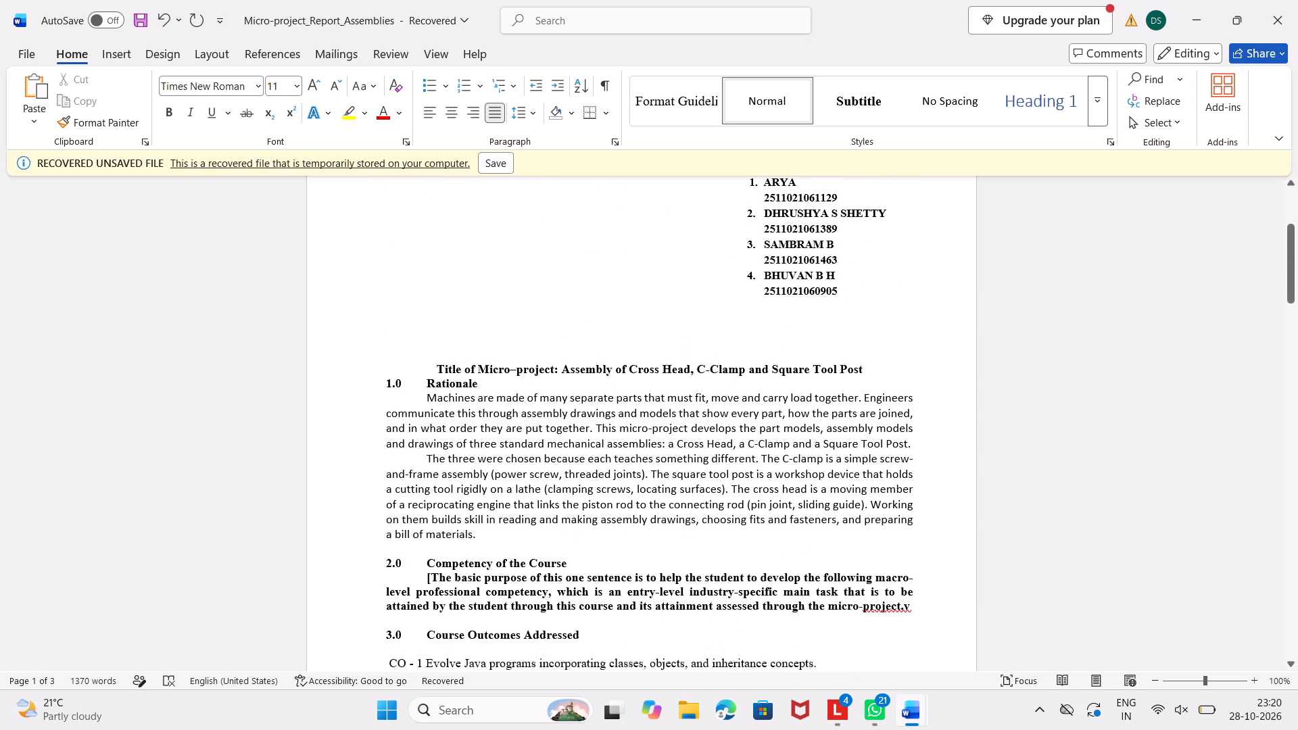
scroll(562, 385, "up", 1)
scroll(477, 383, "down", 1)
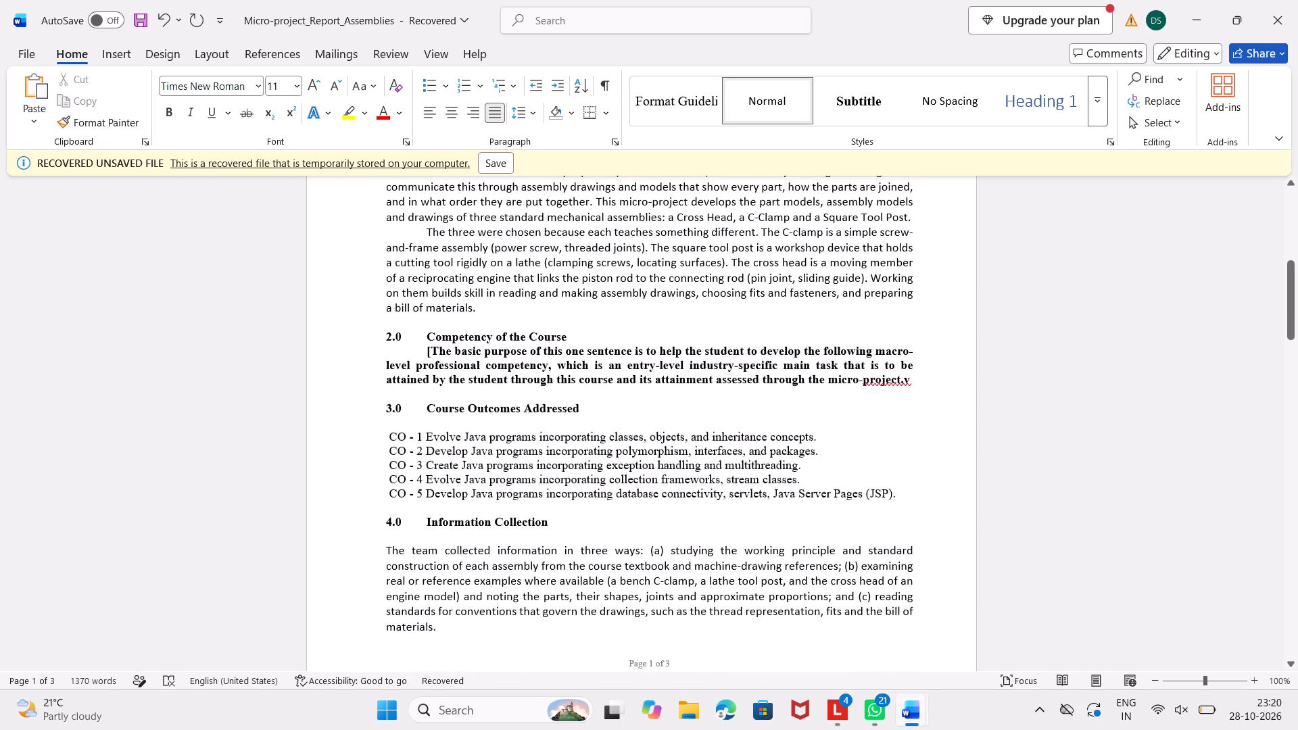
scroll(477, 383, "down", 3)
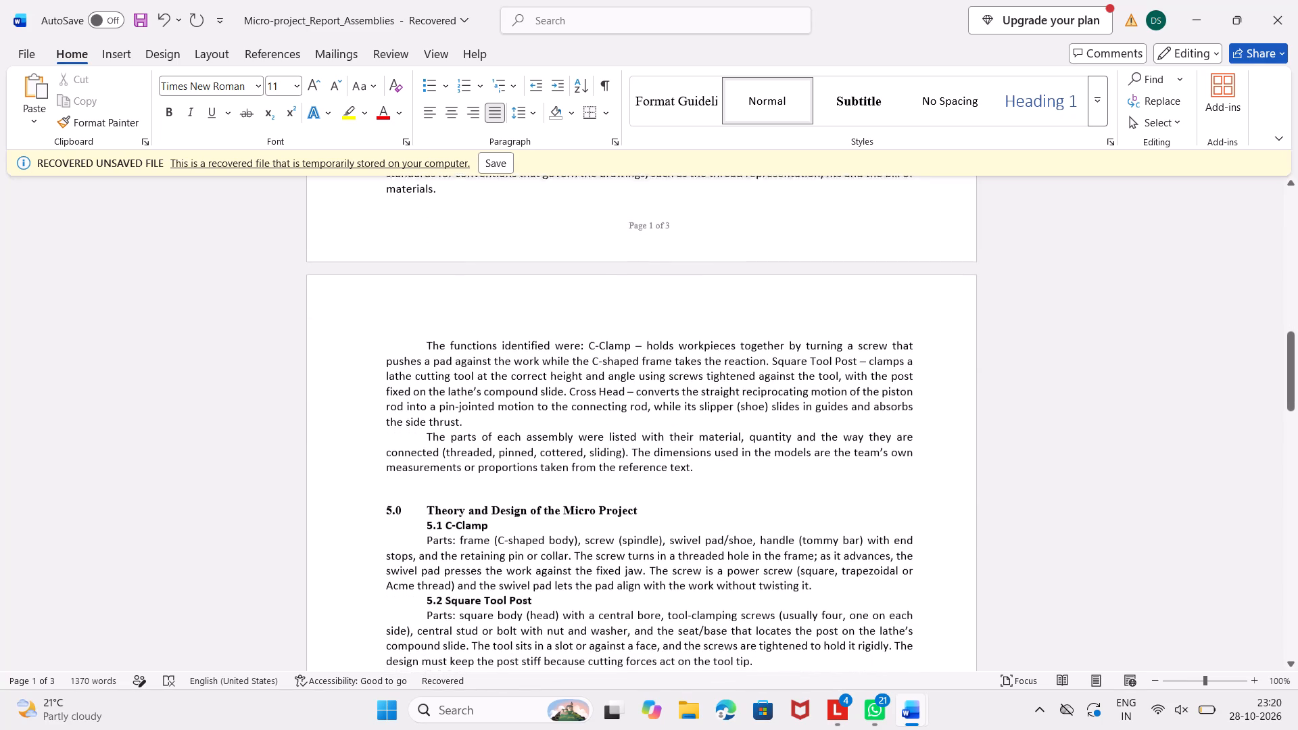
scroll(477, 383, "down", 1)
scroll(477, 383, "up", 3)
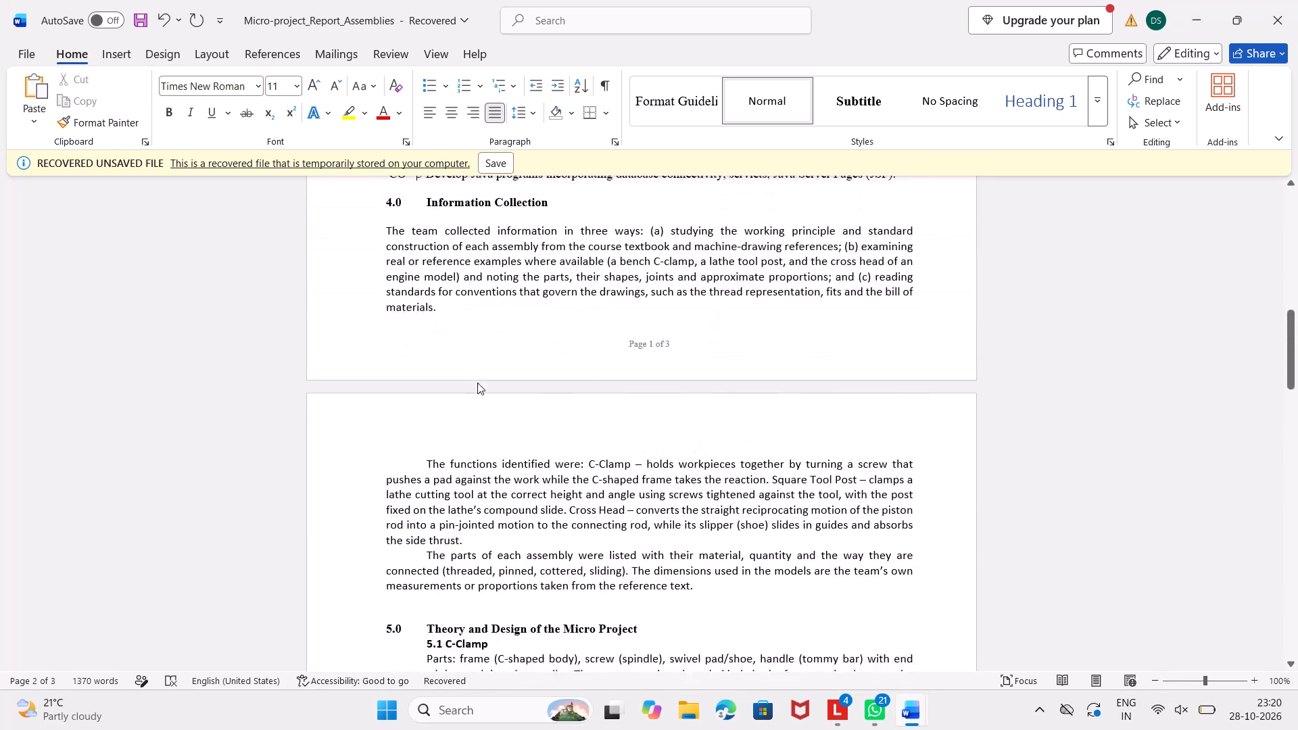
scroll(477, 383, "up", 7)
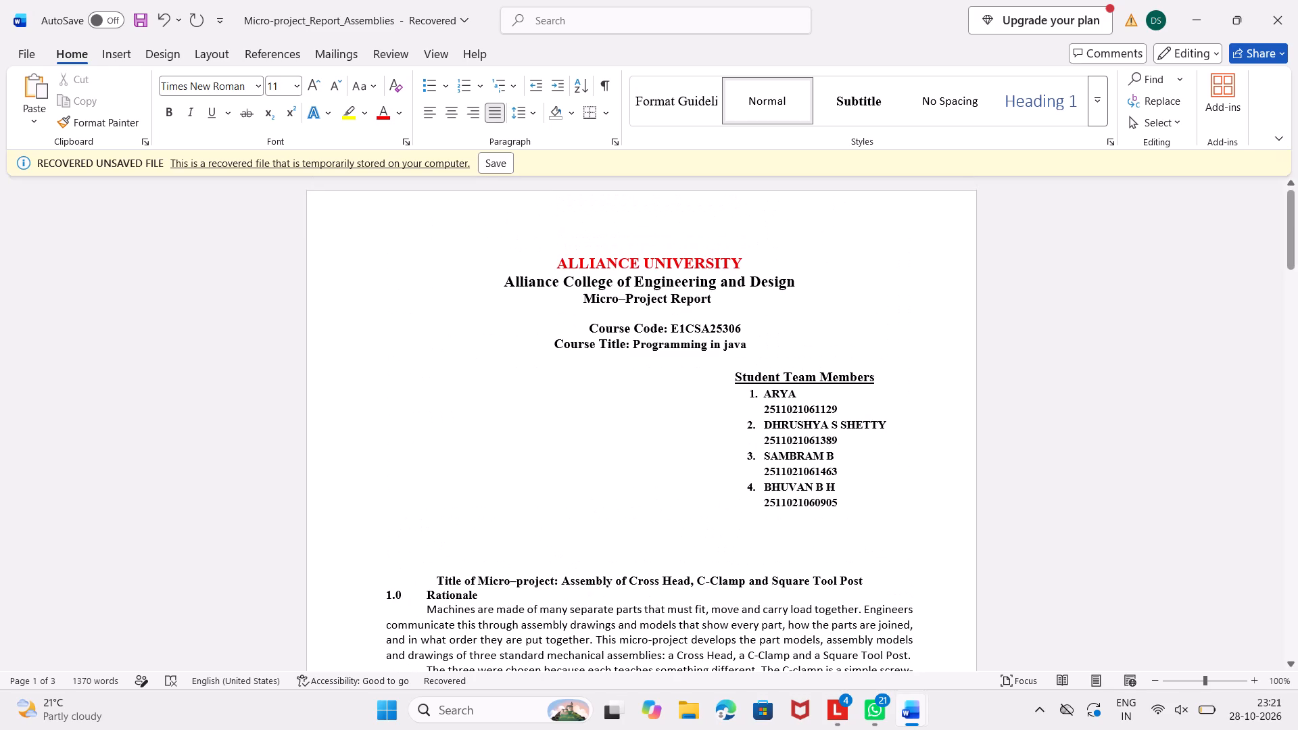
Insert one blank line between the micro-project title line and the 1.0 Rationale heading.
left_click(557, 581)
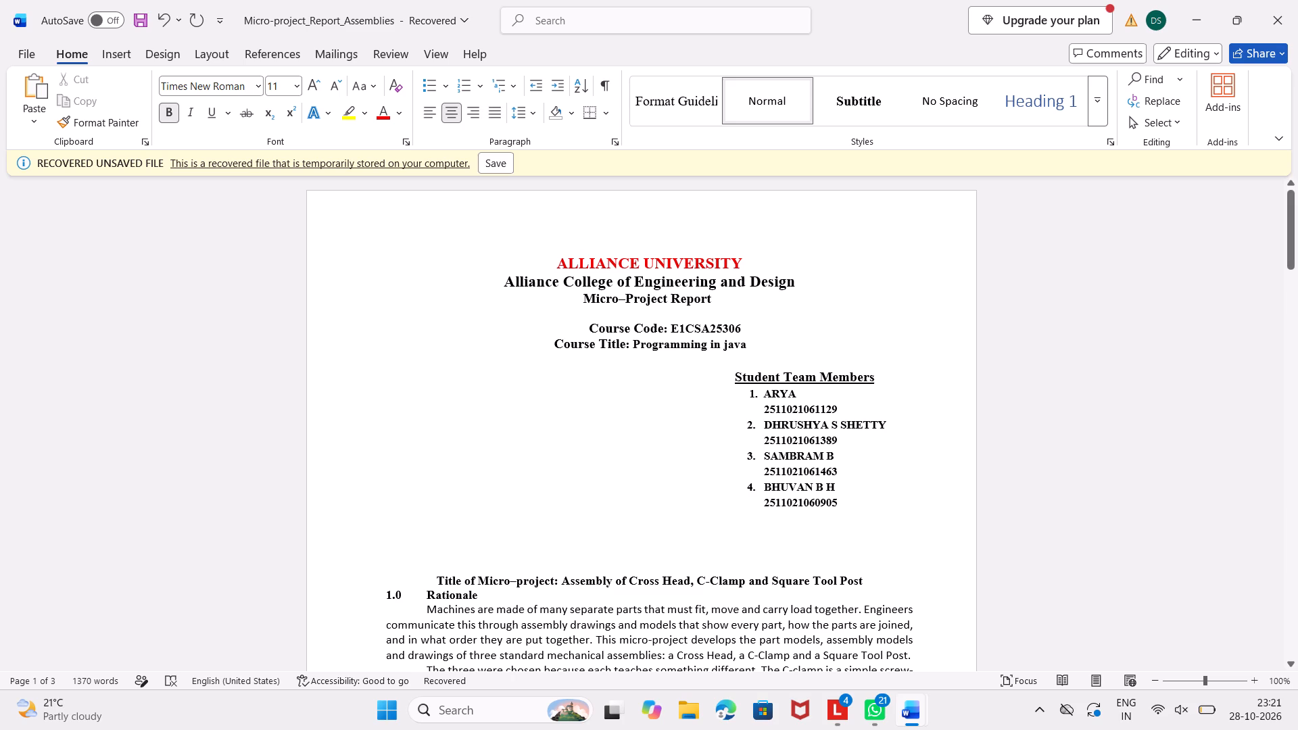
left_click(867, 579)
key("space")
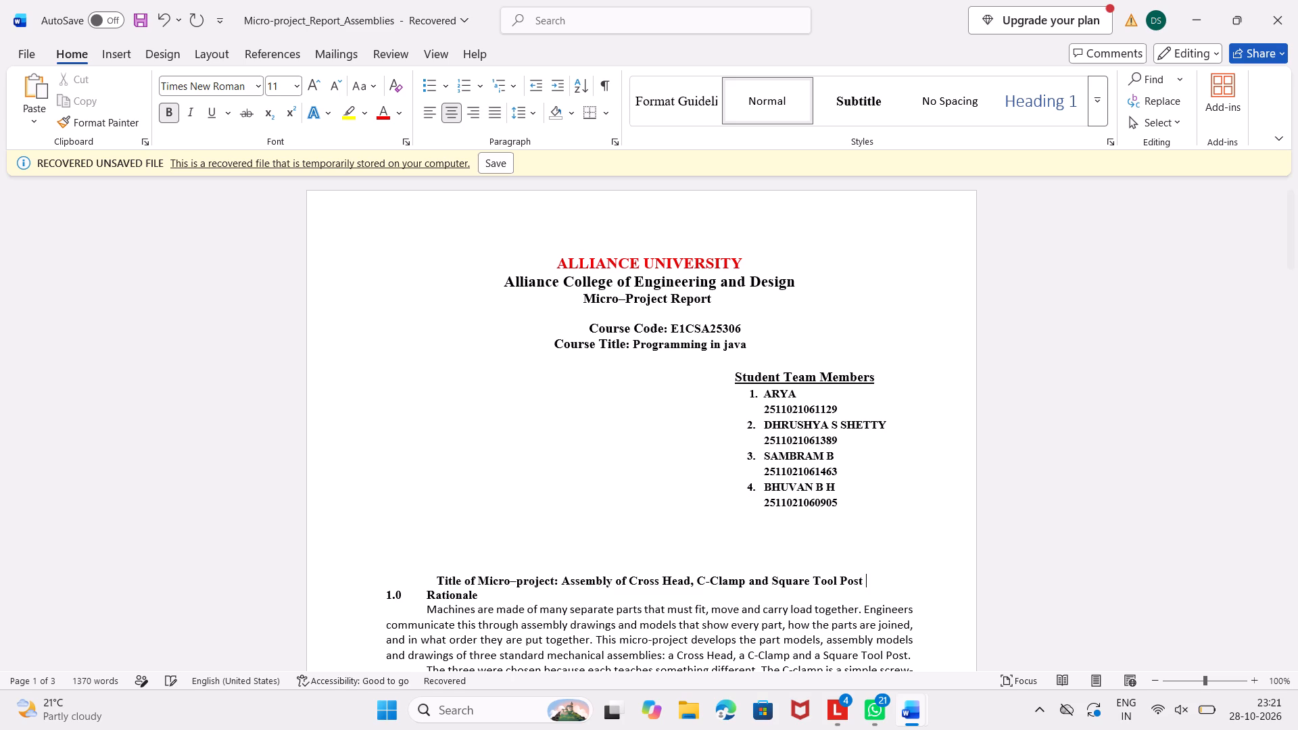
key("Return")
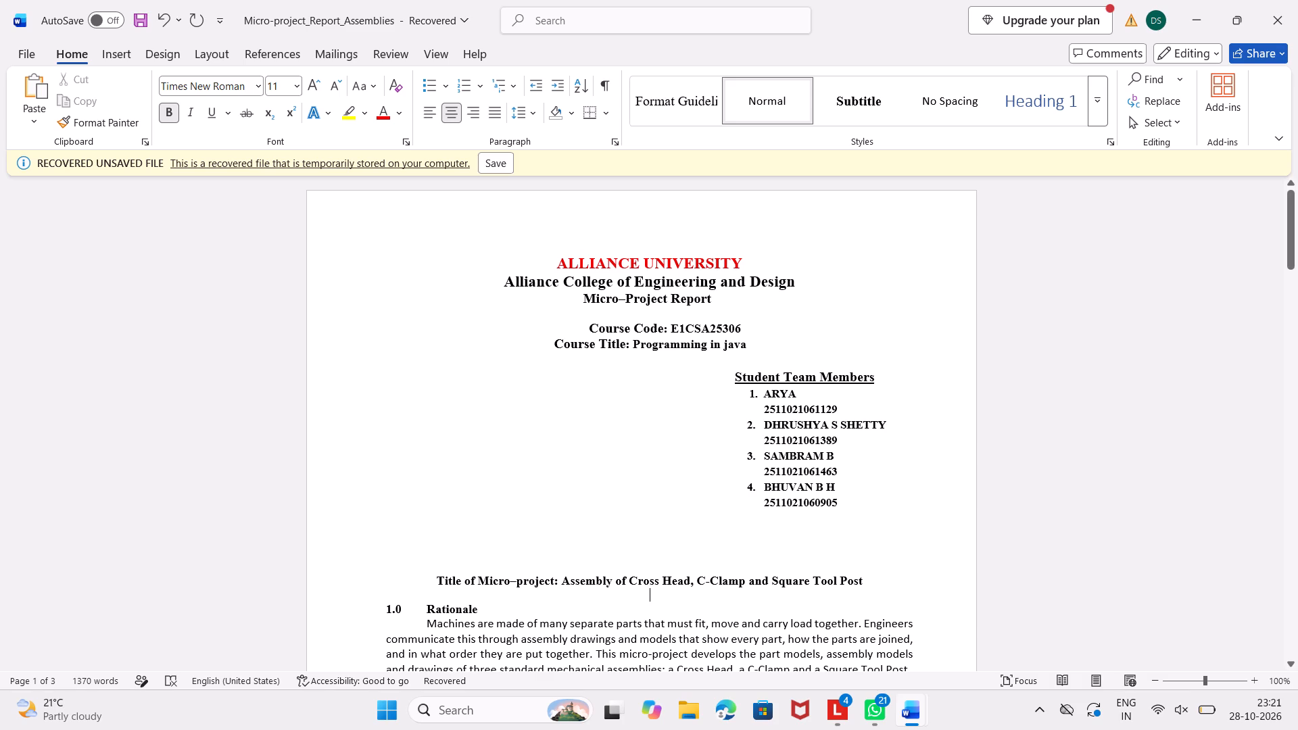
Delete the blank space above the micro-project title so it sits directly below the student team list.
left_click(432, 578)
key("BackSpace")
key("BackSpace")
key("BackSpace")
key("BackSpace")
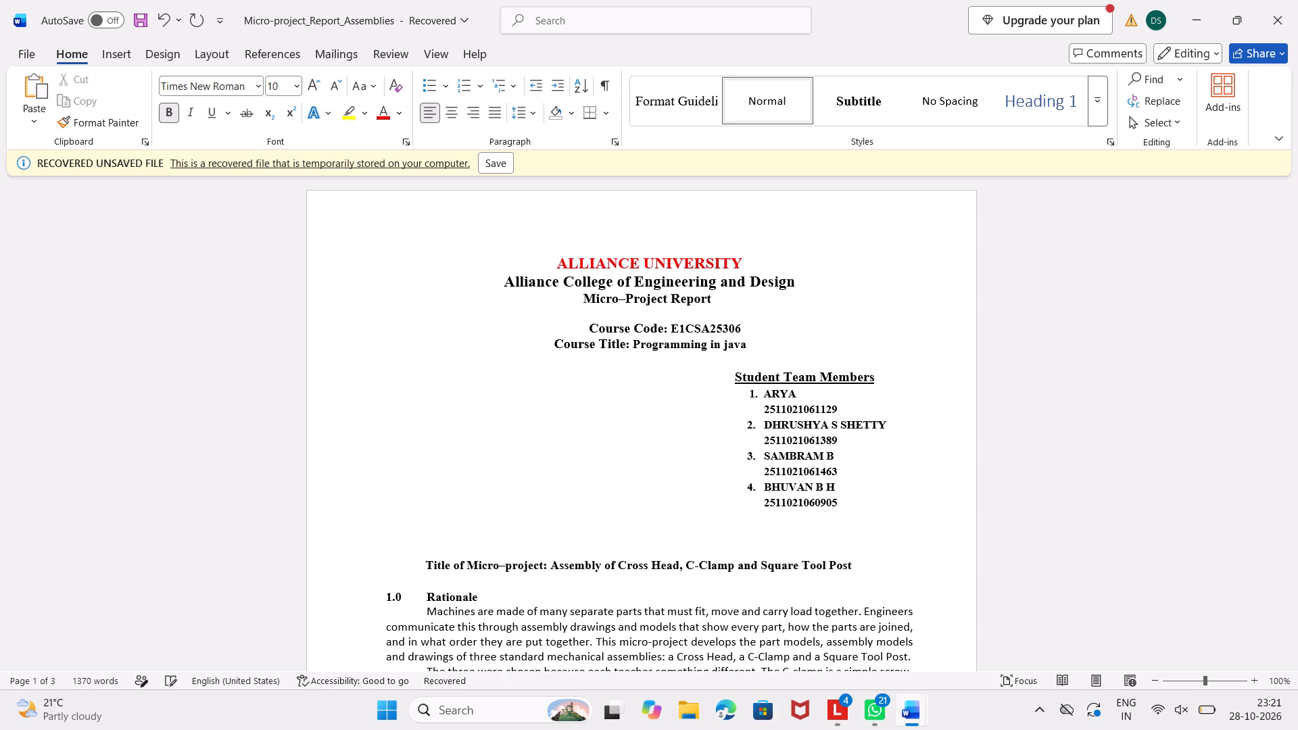
key("BackSpace")
key("BackSpace")
key("BackSpace")
key("BackSpace")
key("BackSpace")
key("BackSpace")
key("BackSpace")
key("BackSpace")
key("BackSpace")
key("BackSpace")
key("BackSpace")
key("BackSpace")
key("BackSpace")
key("BackSpace")
key("BackSpace")
key("BackSpace")
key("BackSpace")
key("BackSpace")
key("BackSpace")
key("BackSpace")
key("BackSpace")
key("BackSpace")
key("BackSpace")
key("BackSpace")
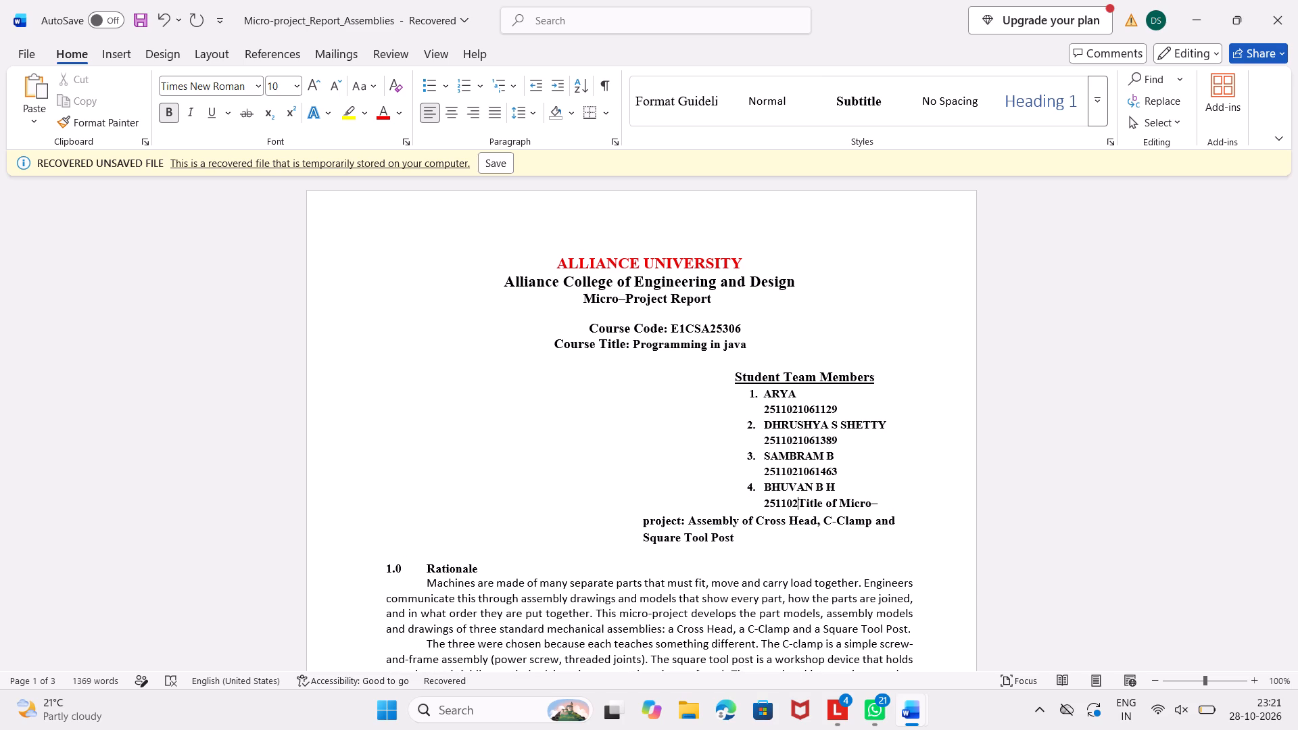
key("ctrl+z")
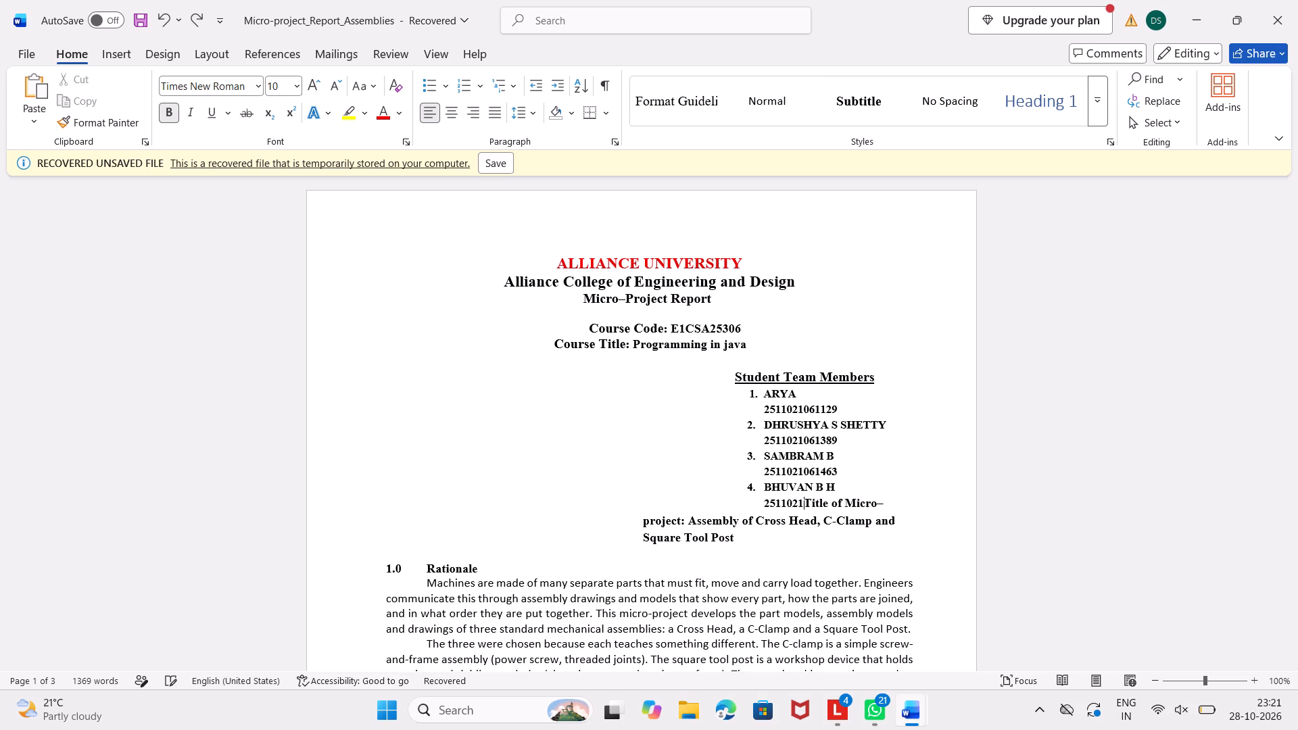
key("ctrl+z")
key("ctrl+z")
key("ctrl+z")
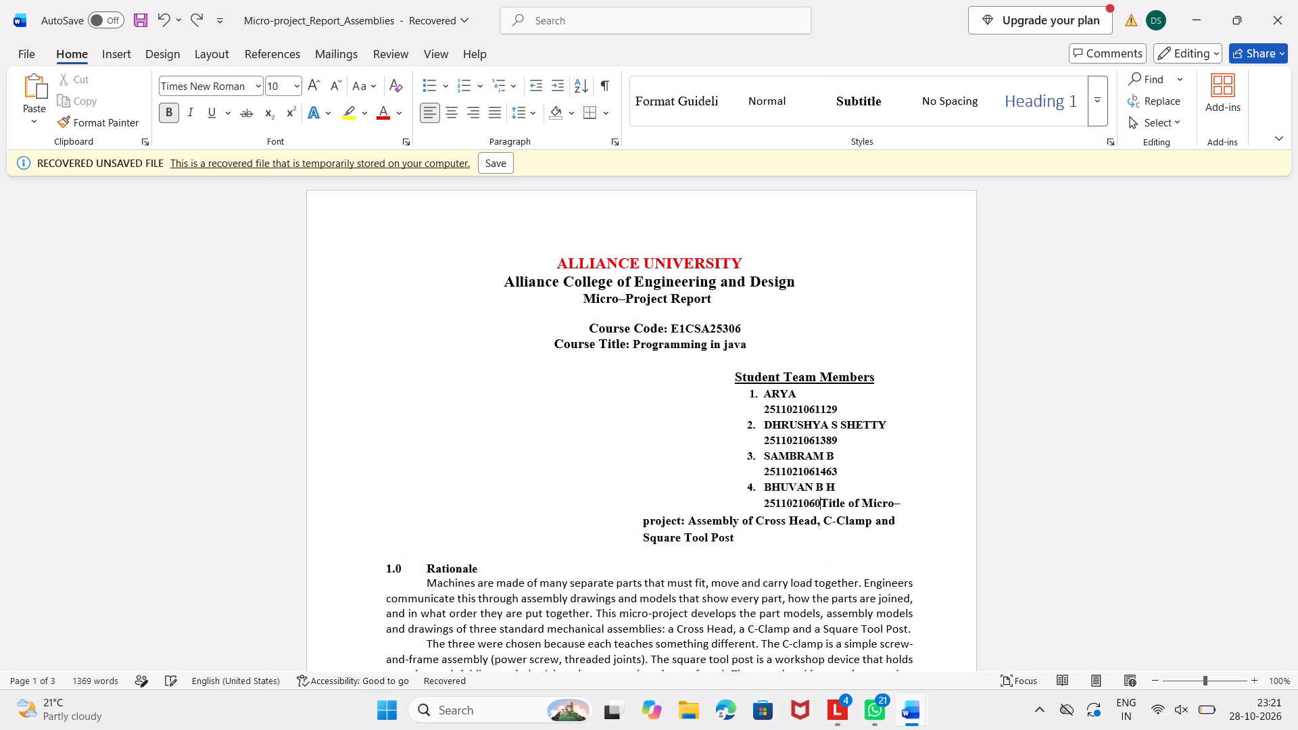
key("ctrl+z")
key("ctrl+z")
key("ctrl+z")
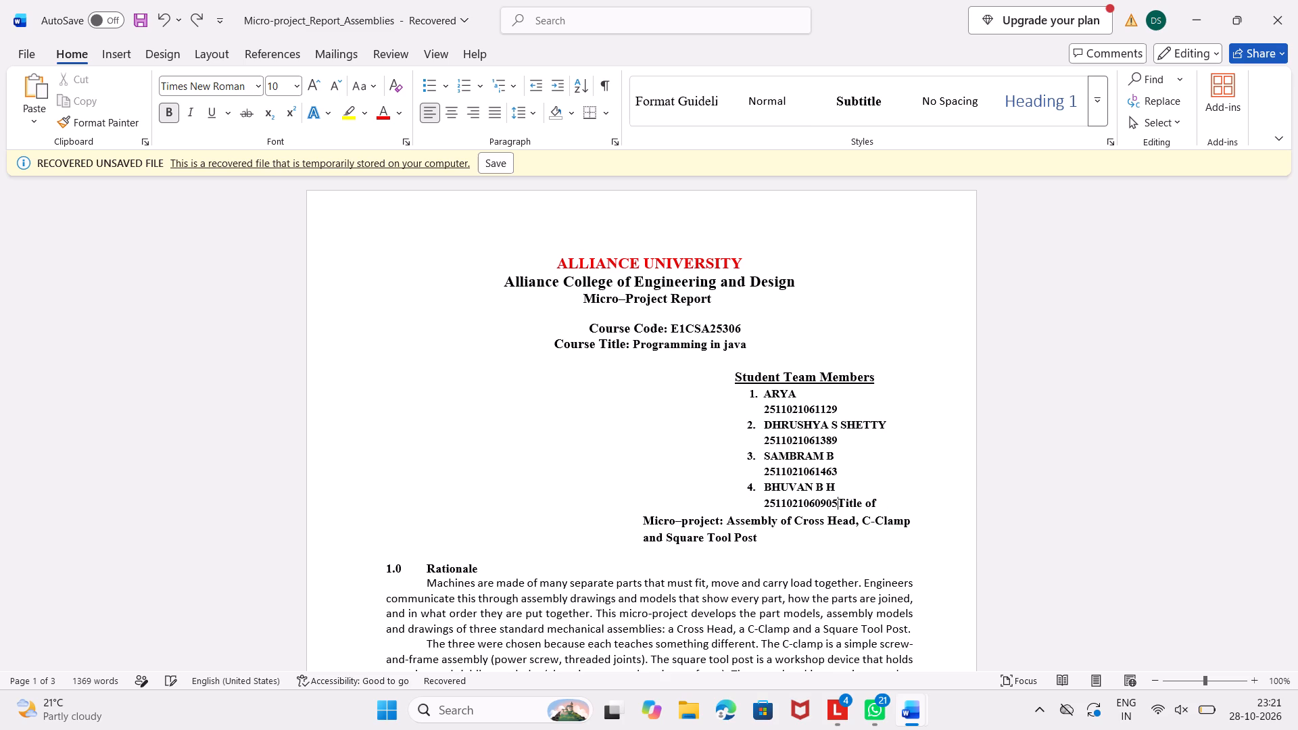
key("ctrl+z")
Insert one blank line between the student team list and the micro-project title.
key("space")
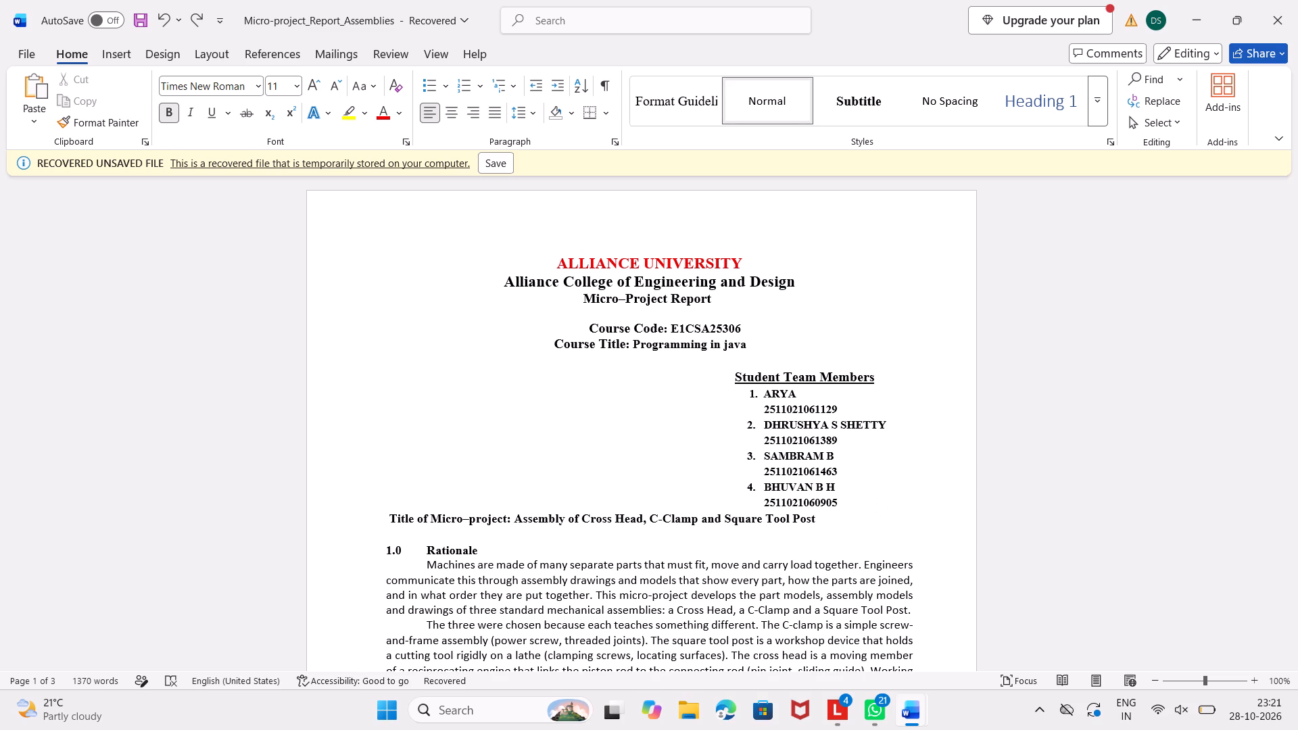
key("space")
key("space")
key("space")
key("space")
key("space")
key("space")
key("space")
key("space")
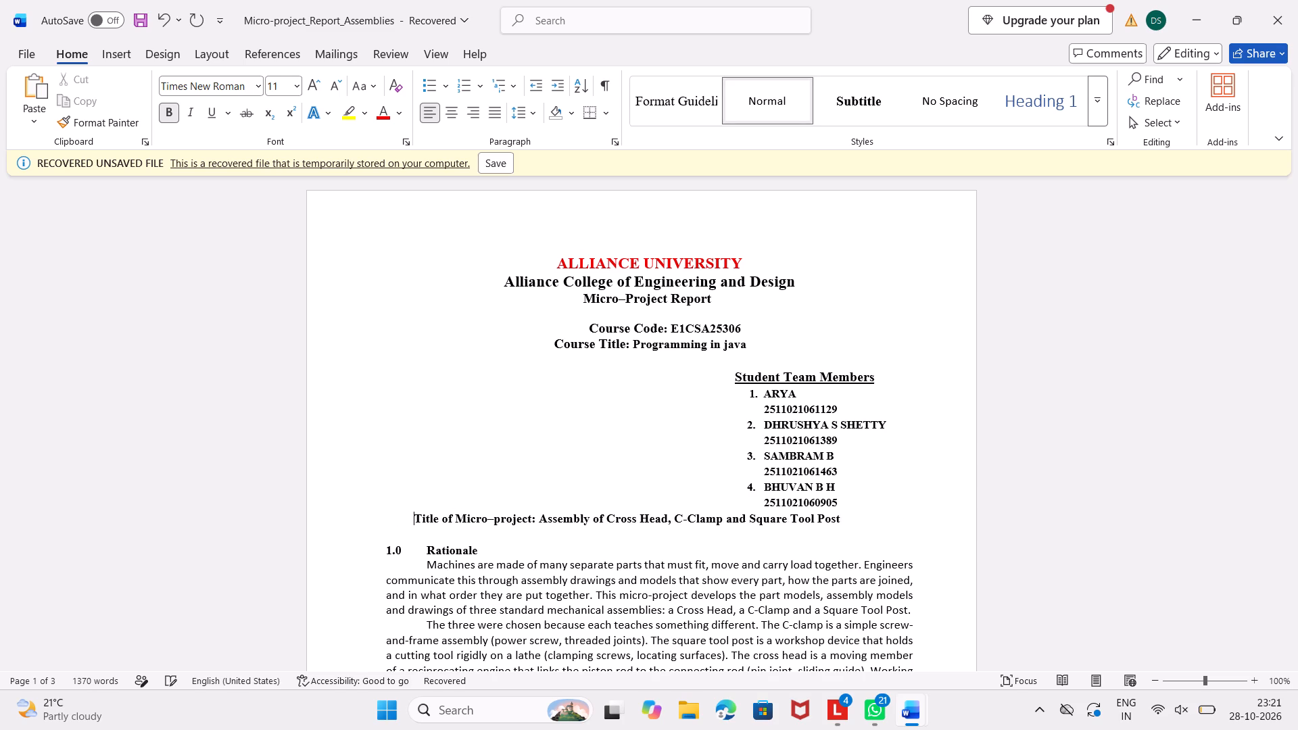
key("space")
key("space")
key("space")
key("space")
key("Return")
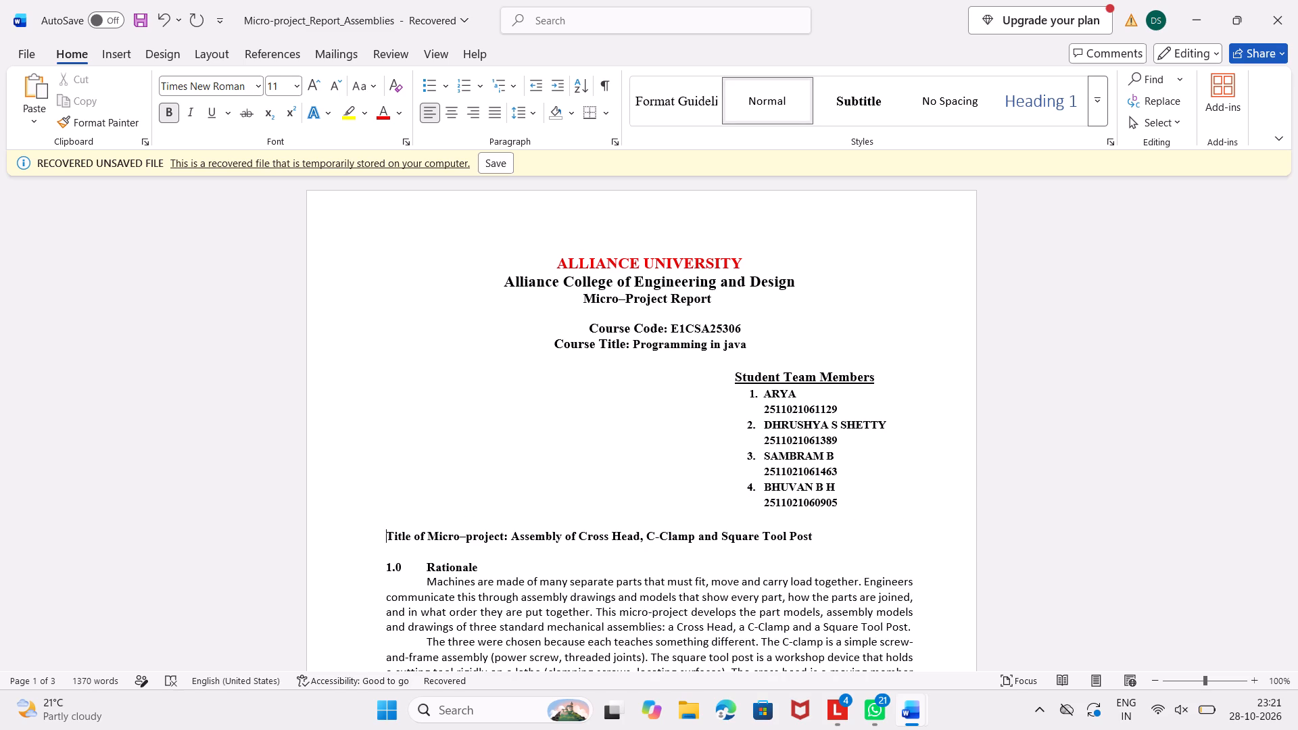
Shift the title line with leading spaces until the "Title of Micro–project:" label sits roughly mid-page under the course title.
key("space")
key("space")
key("space")
key("space")
key("space")
key("space")
key("space")
key("space")
key("space")
key("space")
key("space")
key("space")
key("space")
key("space")
key("space")
key("space")
key("space")
key("space")
key("space")
key("space")
key("space")
key("space")
key("space")
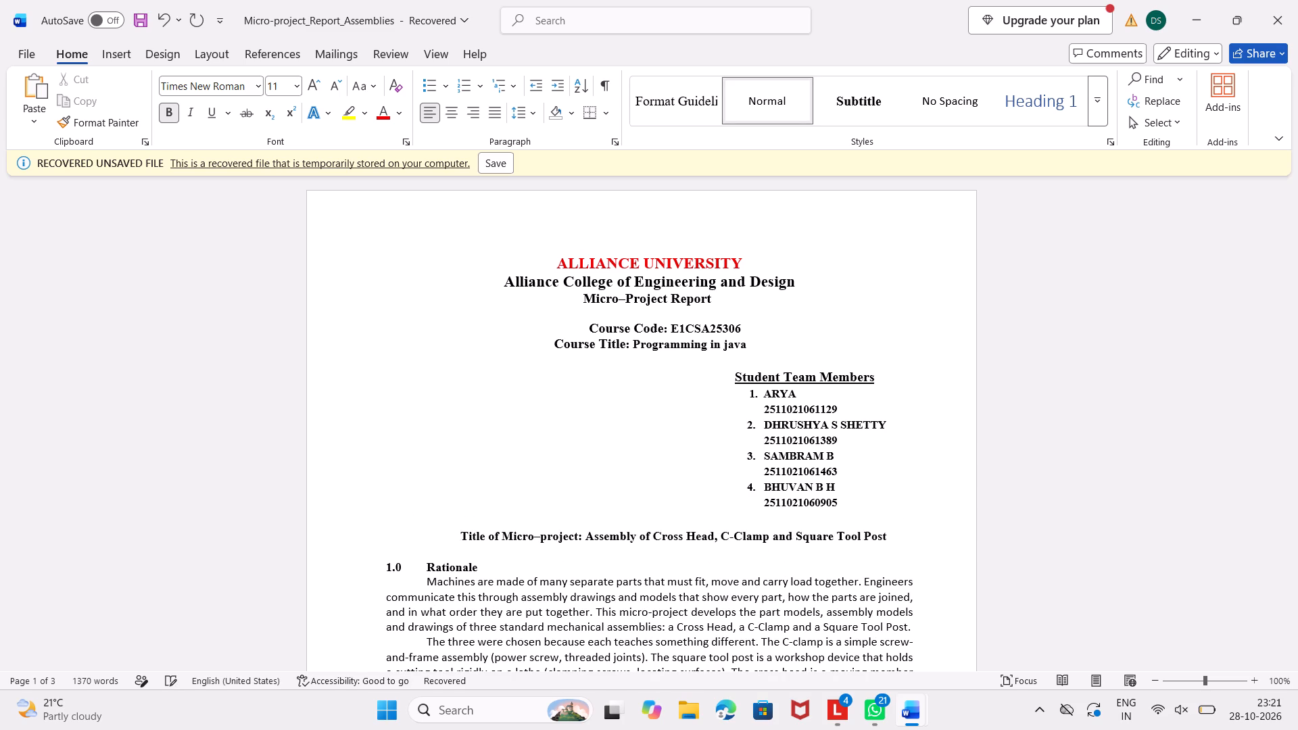
key("space")
key("space")
key("space")
key("space")
key("space")
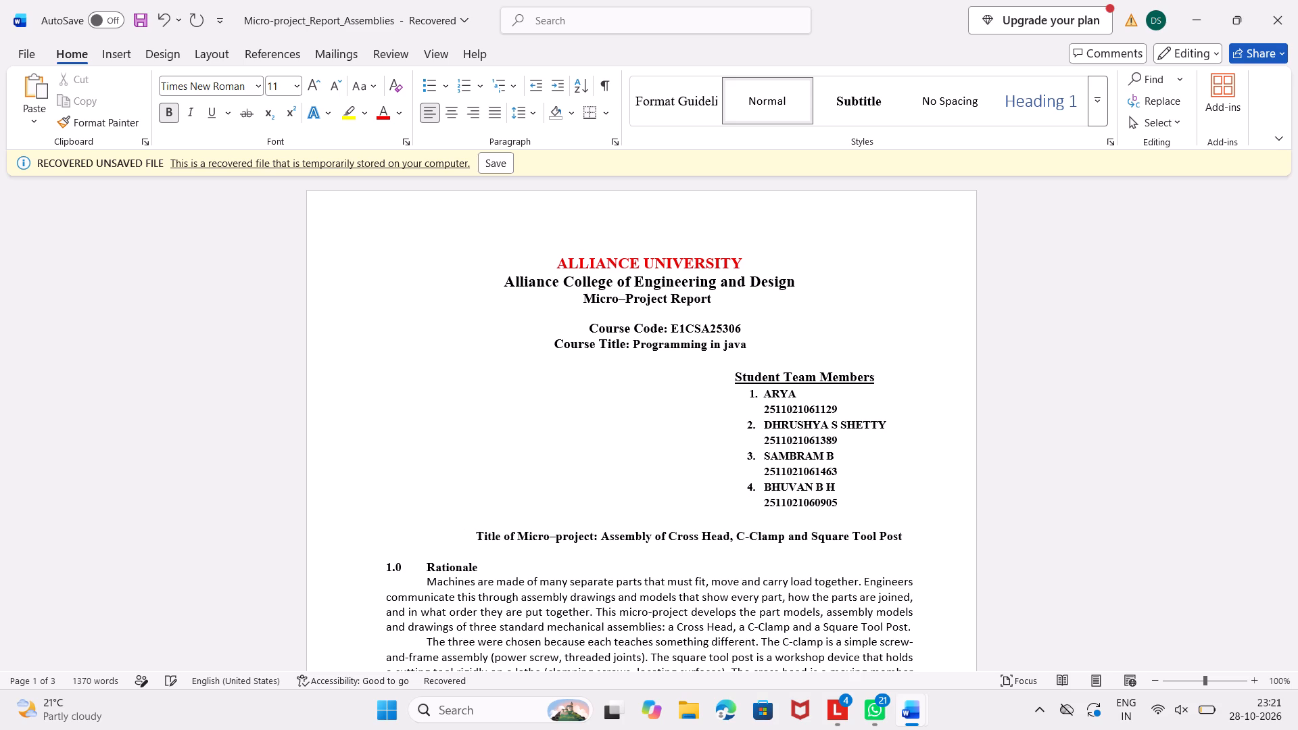
key("space")
key("space")
key("space")
key("space")
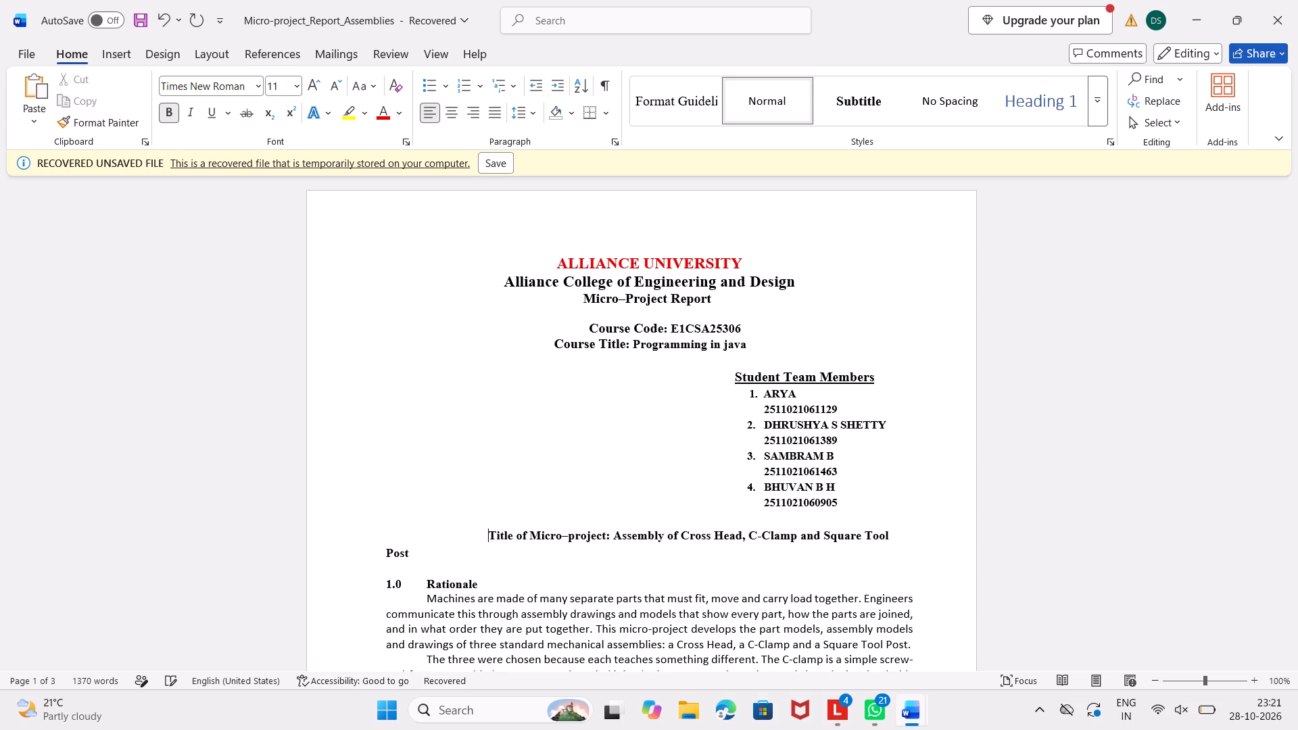
key("space")
key("space")
key("space")
key("space")
key("space")
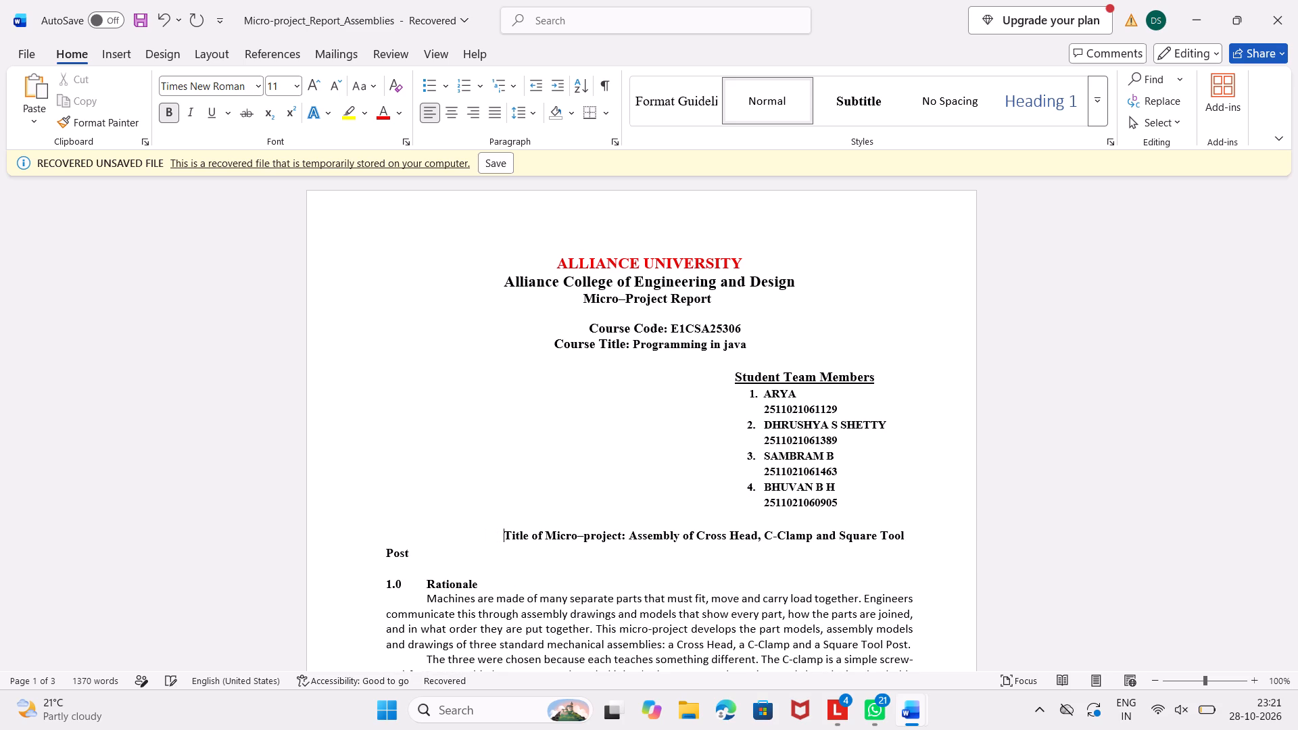
key("space")
key("space")
key("space")
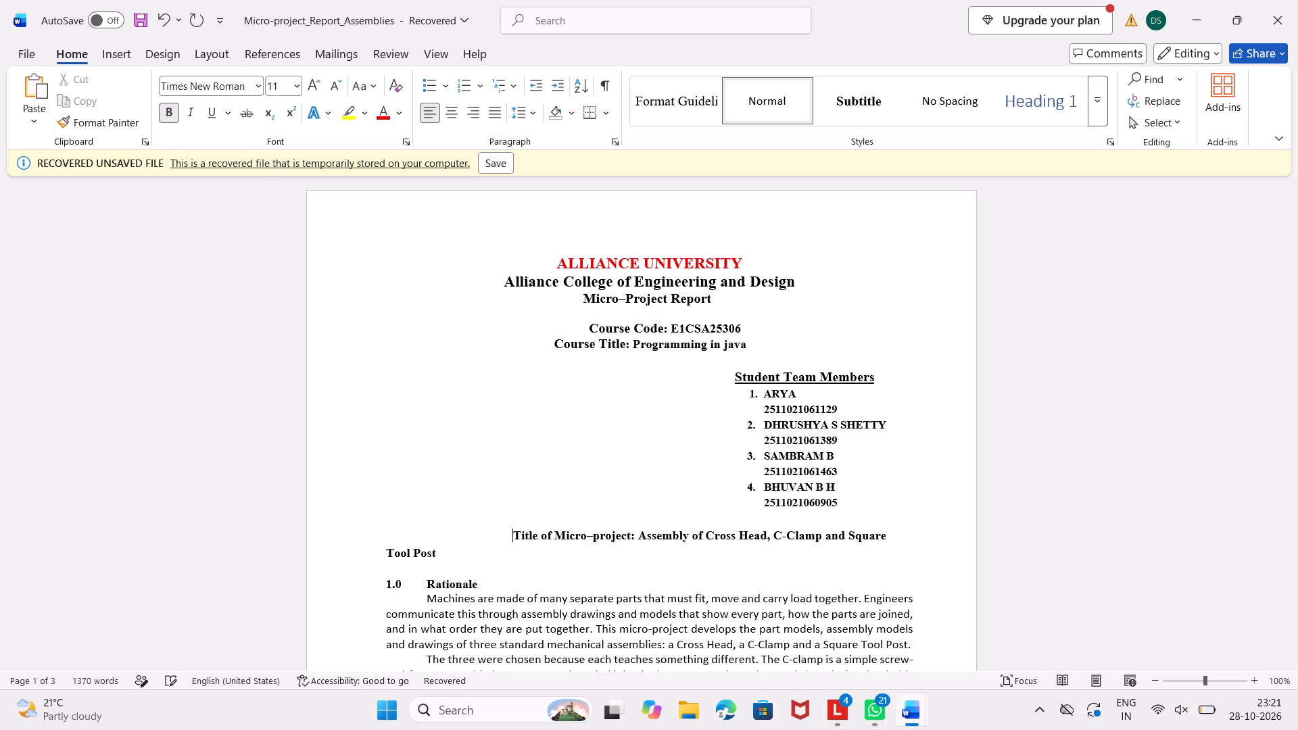
key("space")
key("space")
key("space")
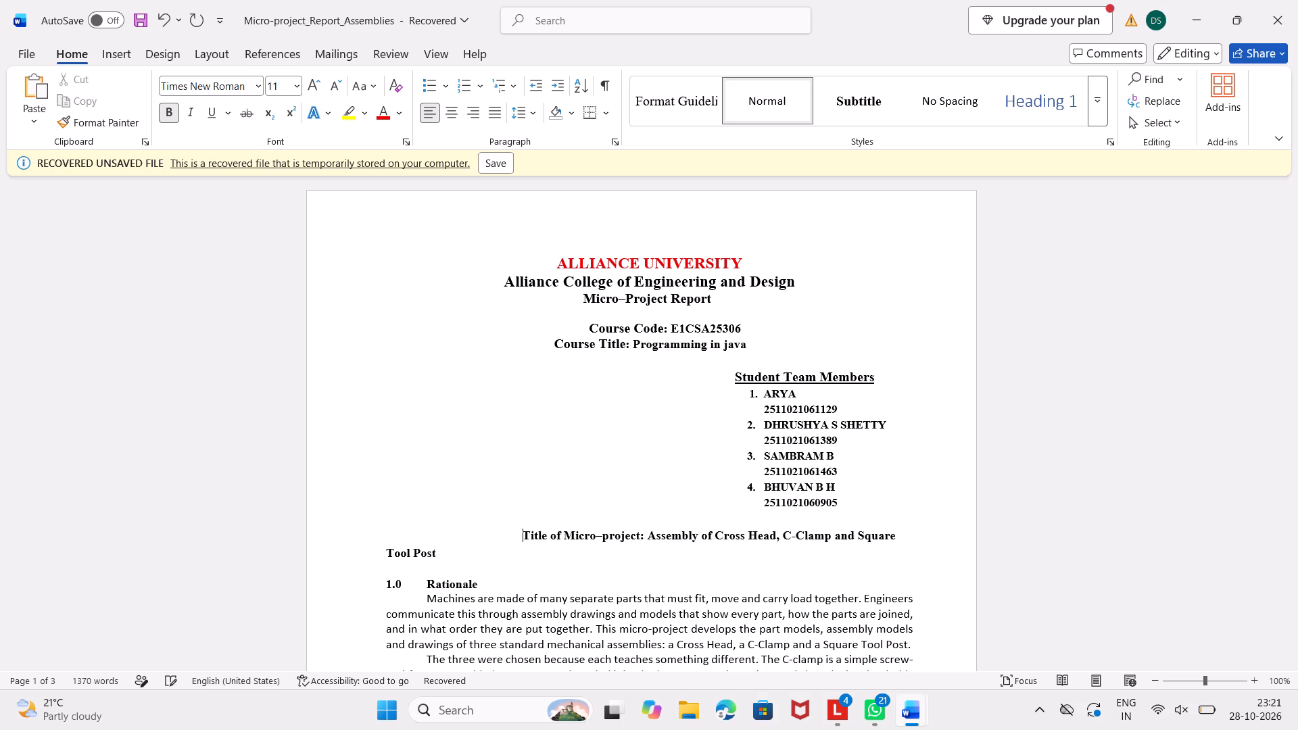
key("space")
key("space")
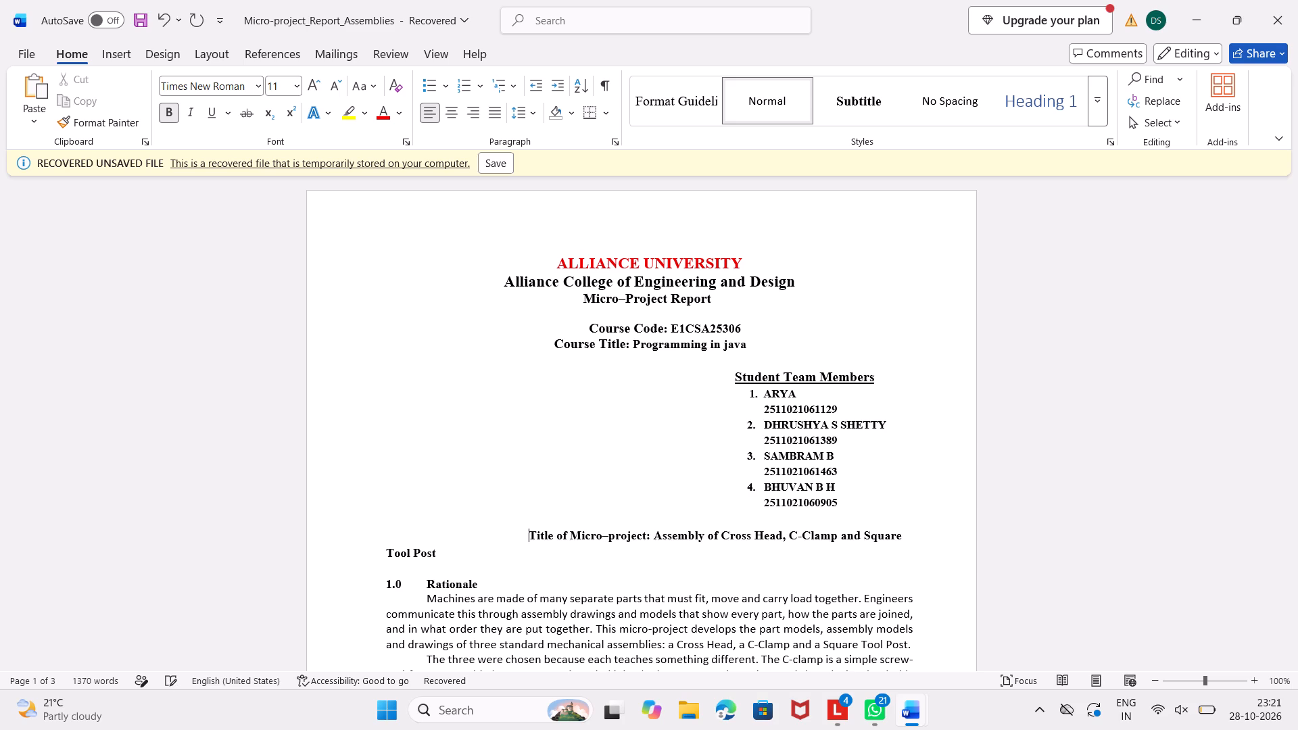
key("space")
key("space")
key("space")
key("space")
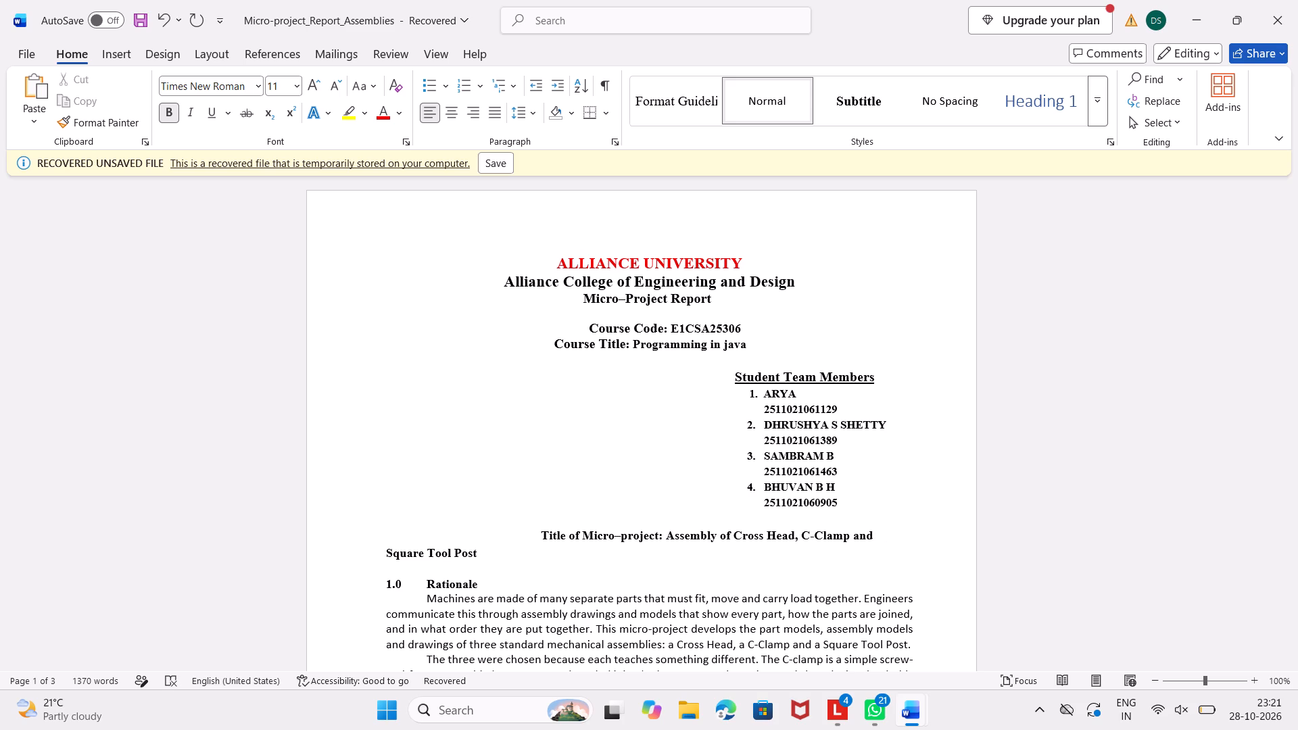
key("space")
key("space")
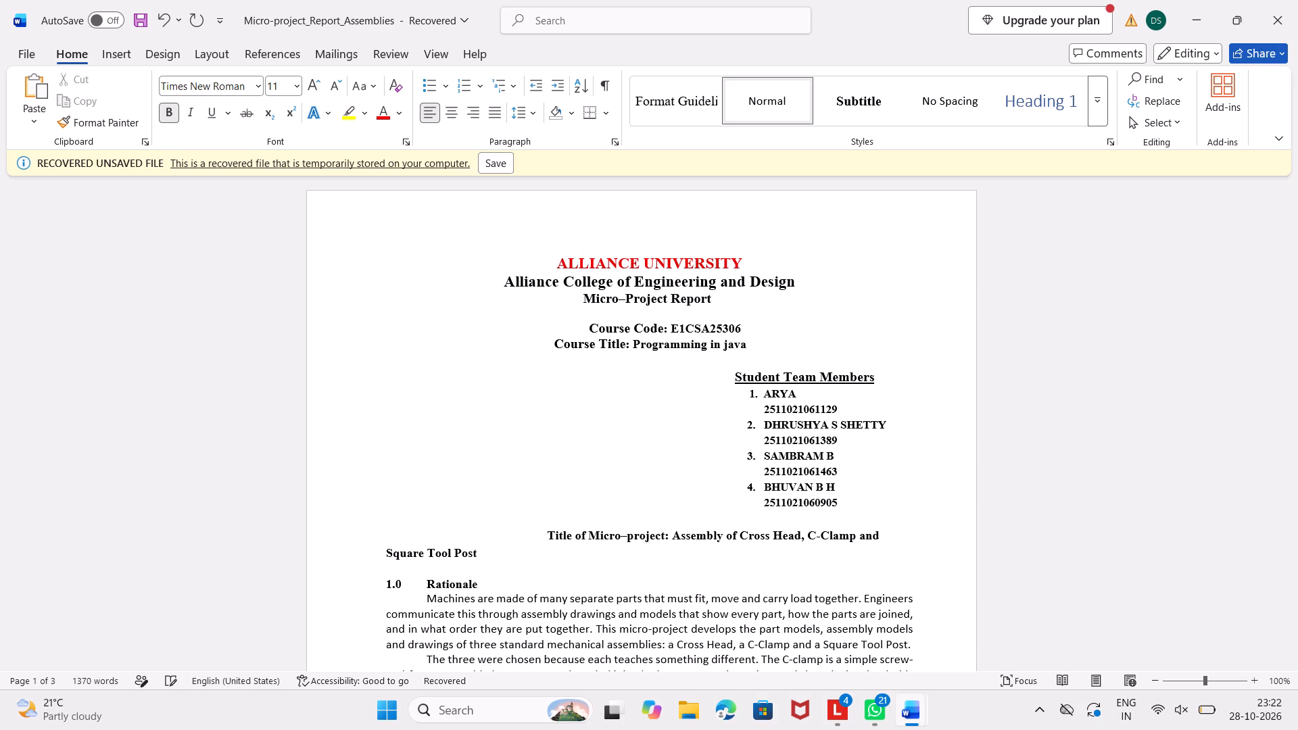
key("space")
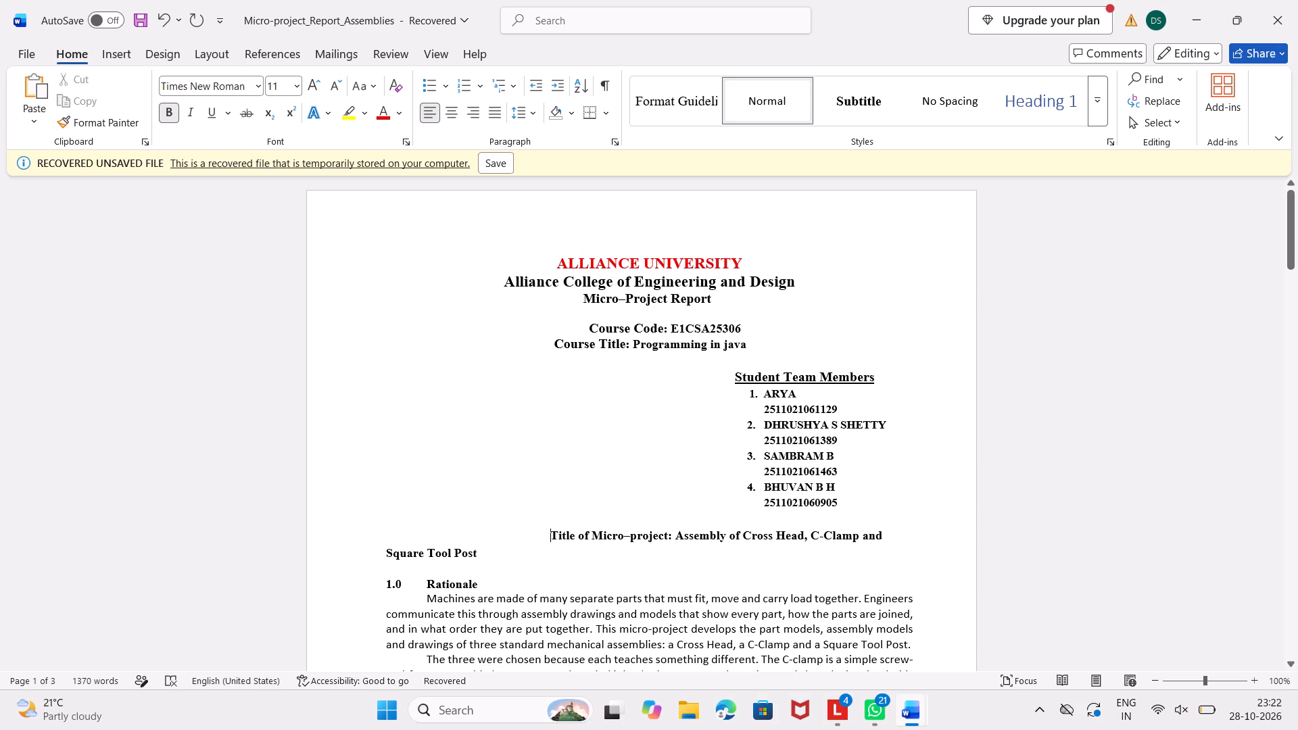
Move "Assembly of Cross Head, C-Clamp and Square Tool Post" onto its own line below "Title of Micro–project:", indented with 20 spaces.
left_click_drag(674, 535, 901, 560)
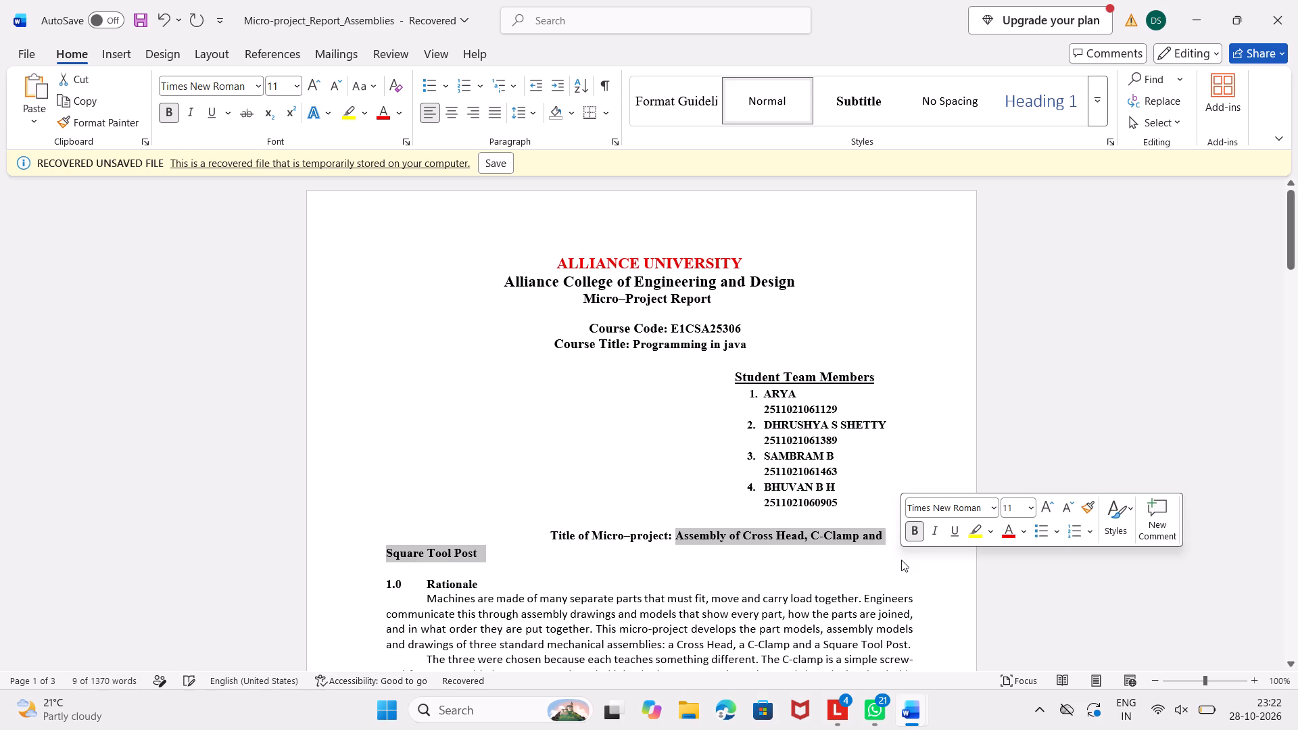
key("ctrl+c")
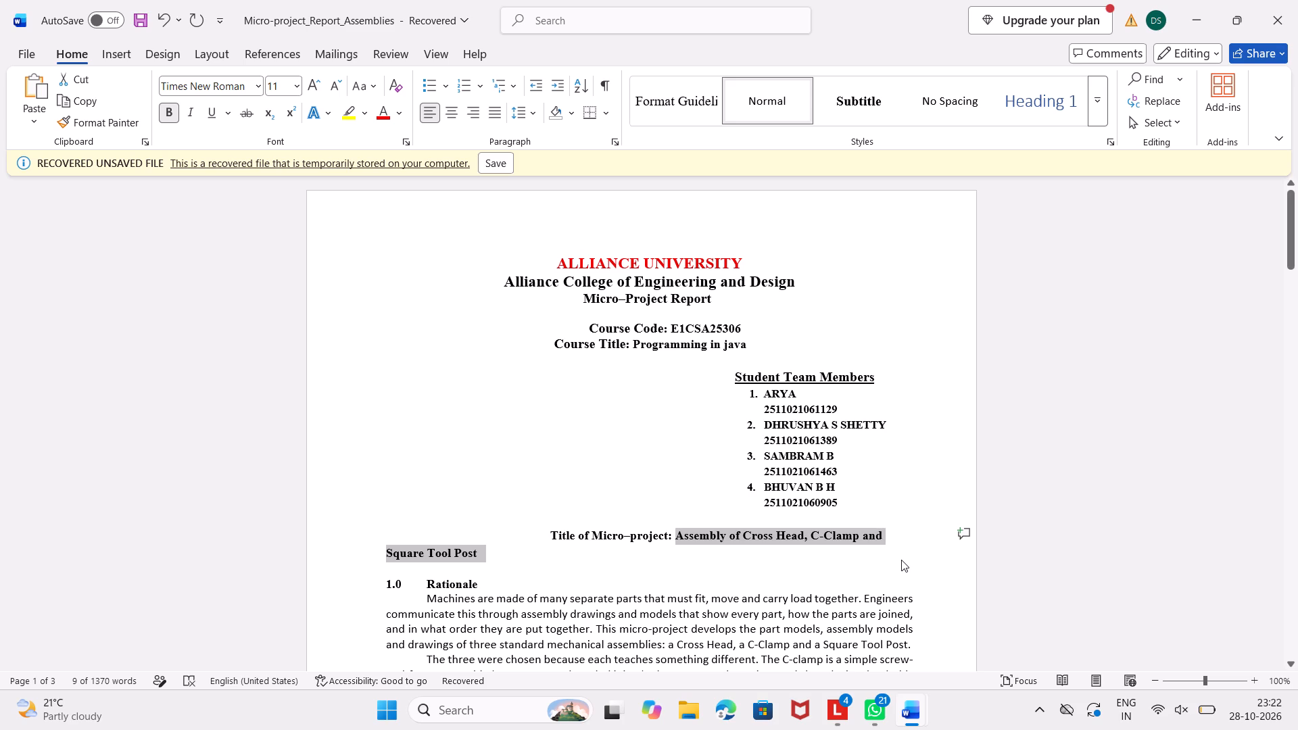
key("BackSpace")
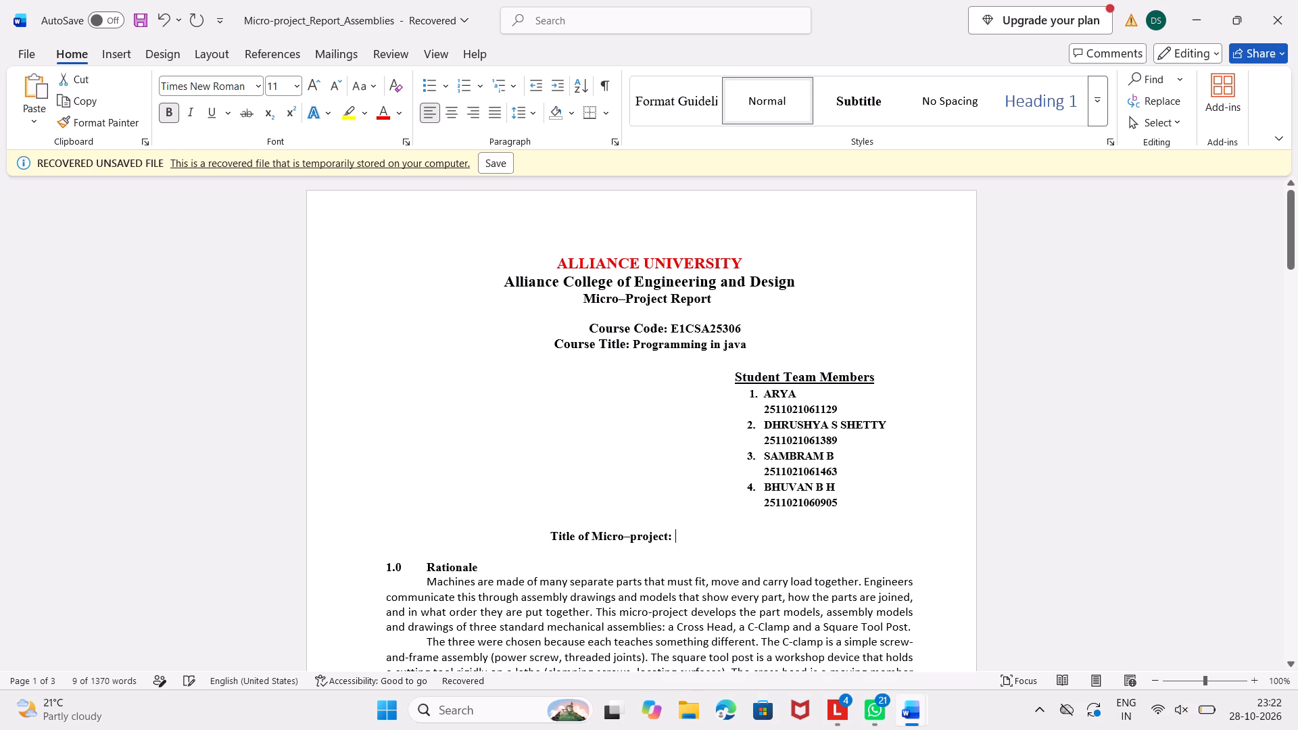
key("Return")
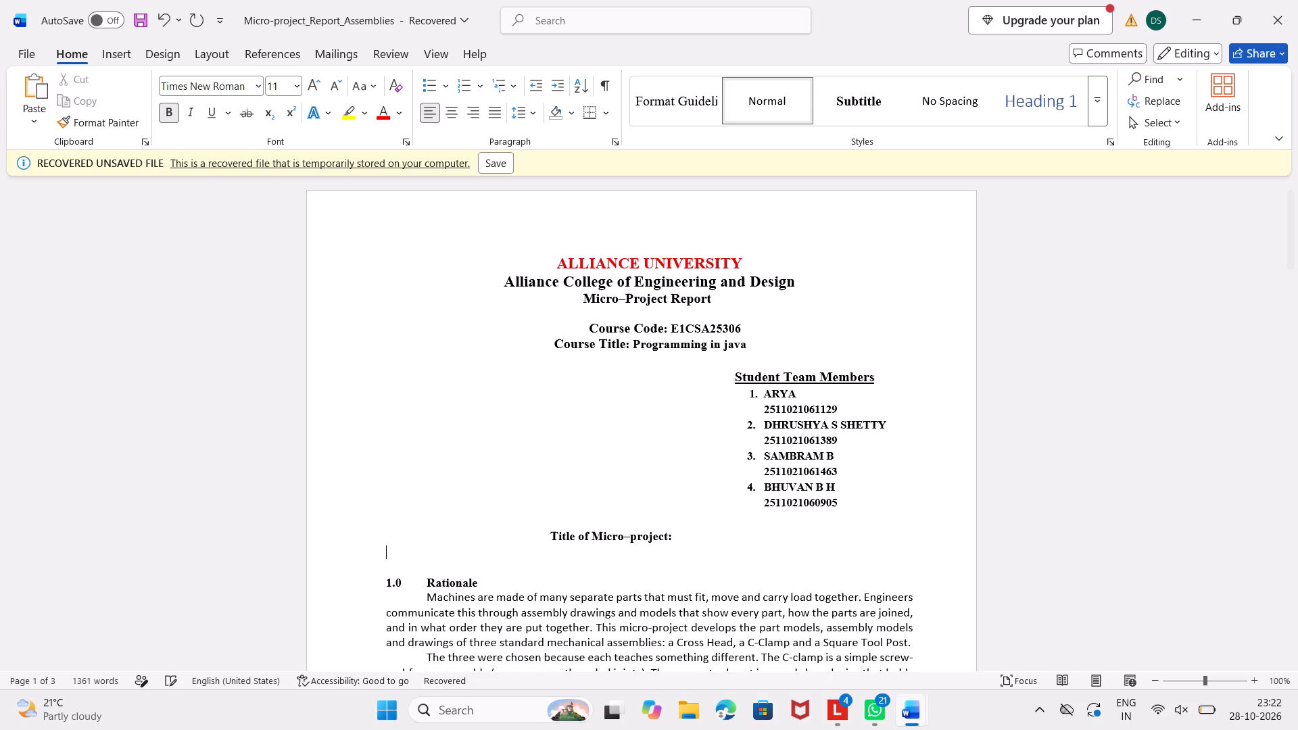
key("space")
key("space")
key("space")
key("space")
key("space")
key("space")
key("space")
key("space")
key("space")
key("space")
key("space")
key("space")
key("space")
key("space")
key("space")
key("space")
key("space")
key("space")
key("space")
key("space")
key("ctrl+v")
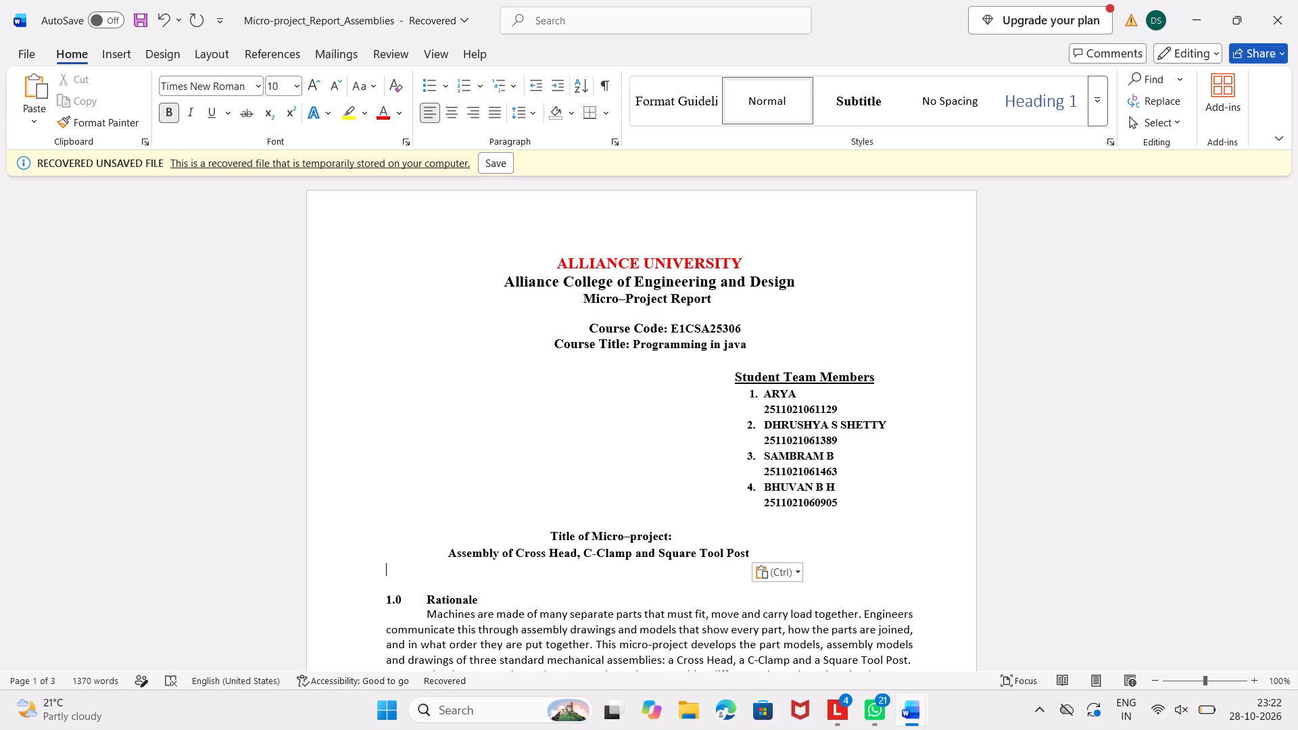
Indent the "Assembly of Cross Head, C-Clamp and Square Tool Post" line by ten more leading spaces.
key("space")
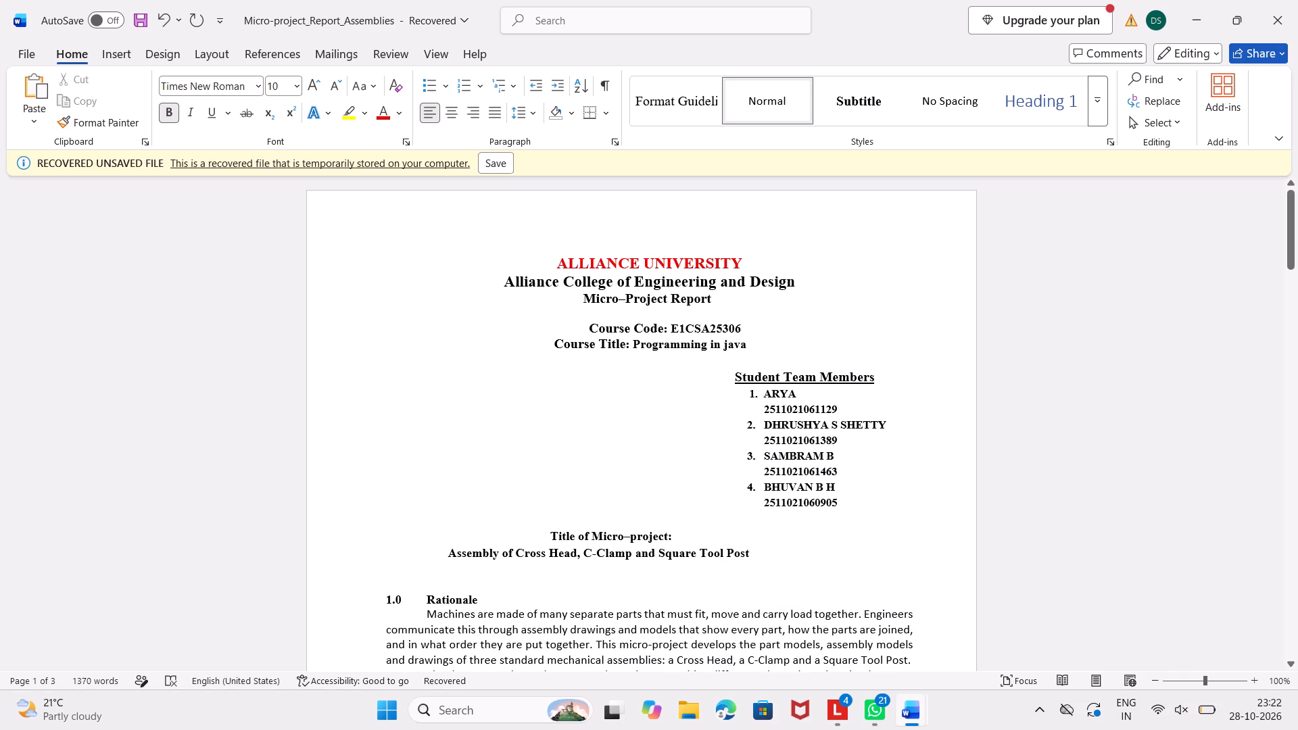
left_click(443, 553)
key("space")
key("space")
key("space")
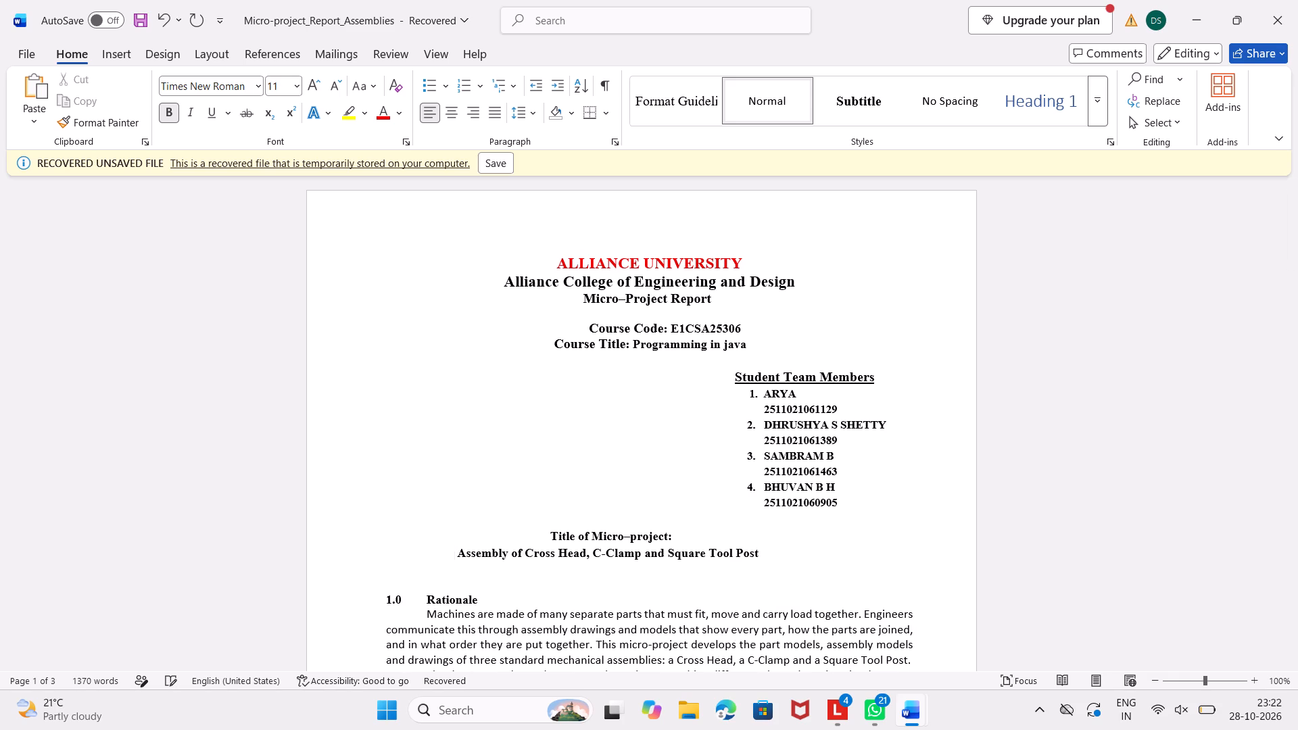
key("space")
key("space")
key("space")
key("space")
key("space")
key("space")
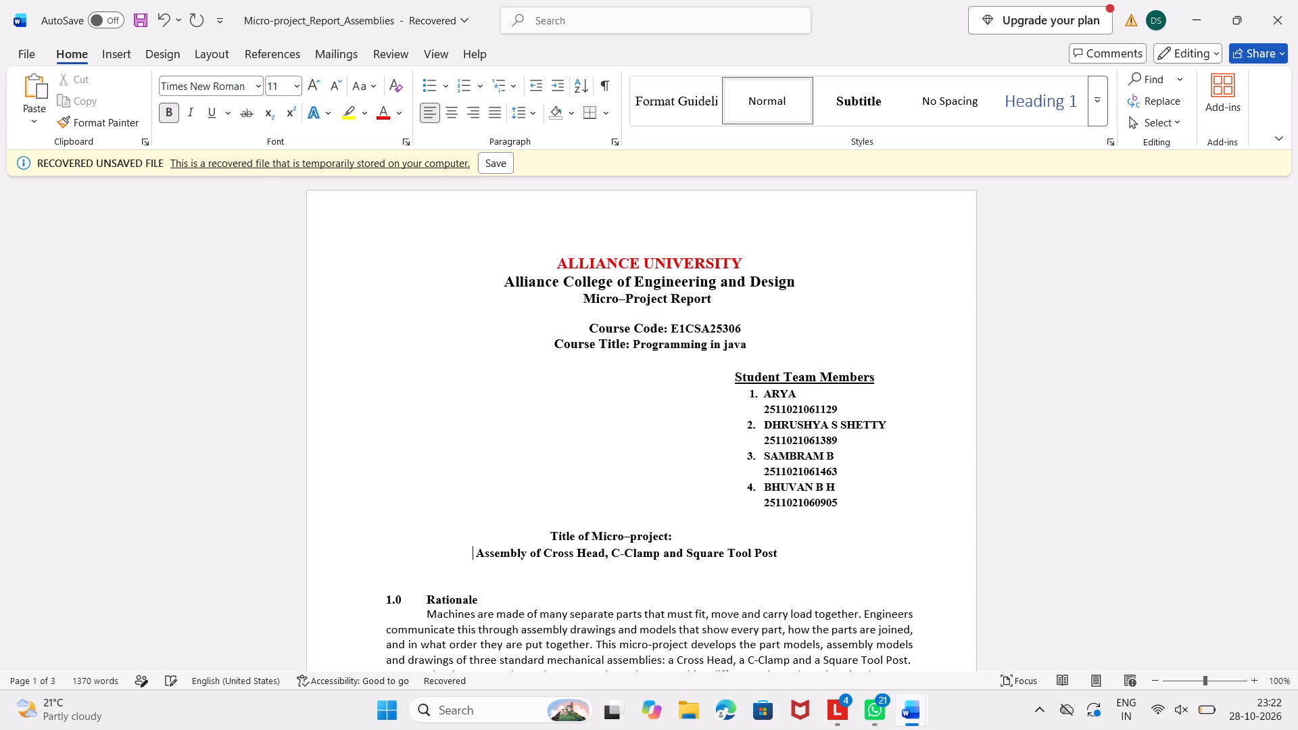
key("space")
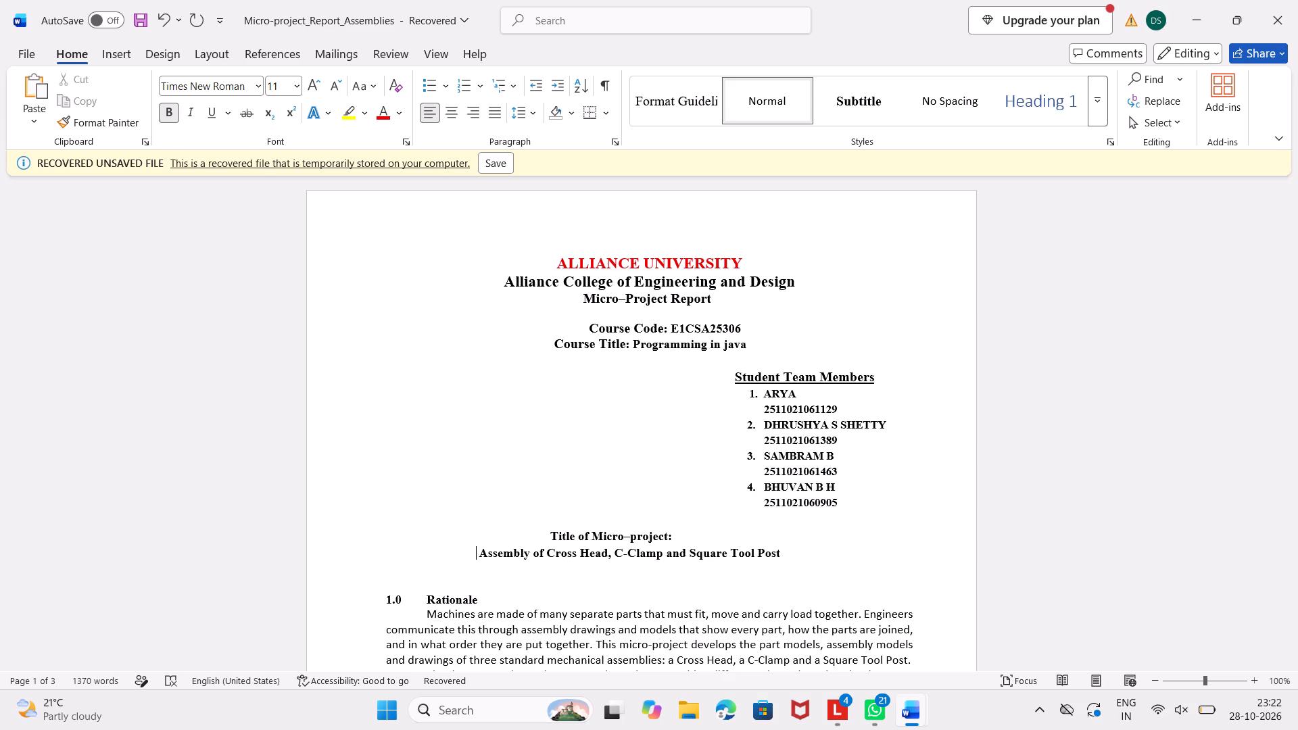
Indent the "Title of Micro–project:" label by seven more spaces so it sits centred above the assembly title.
left_click(550, 533)
key("space")
key("space")
key("space")
key("space")
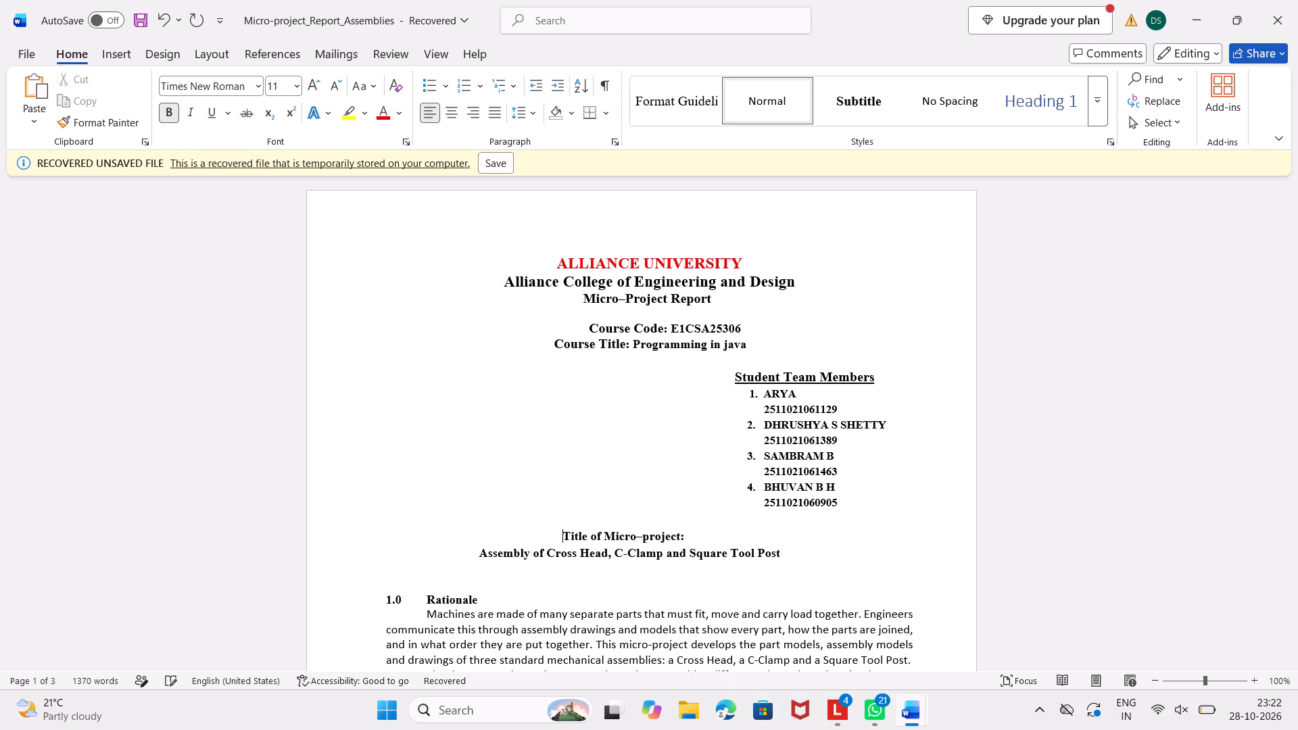
key("space")
key("space")
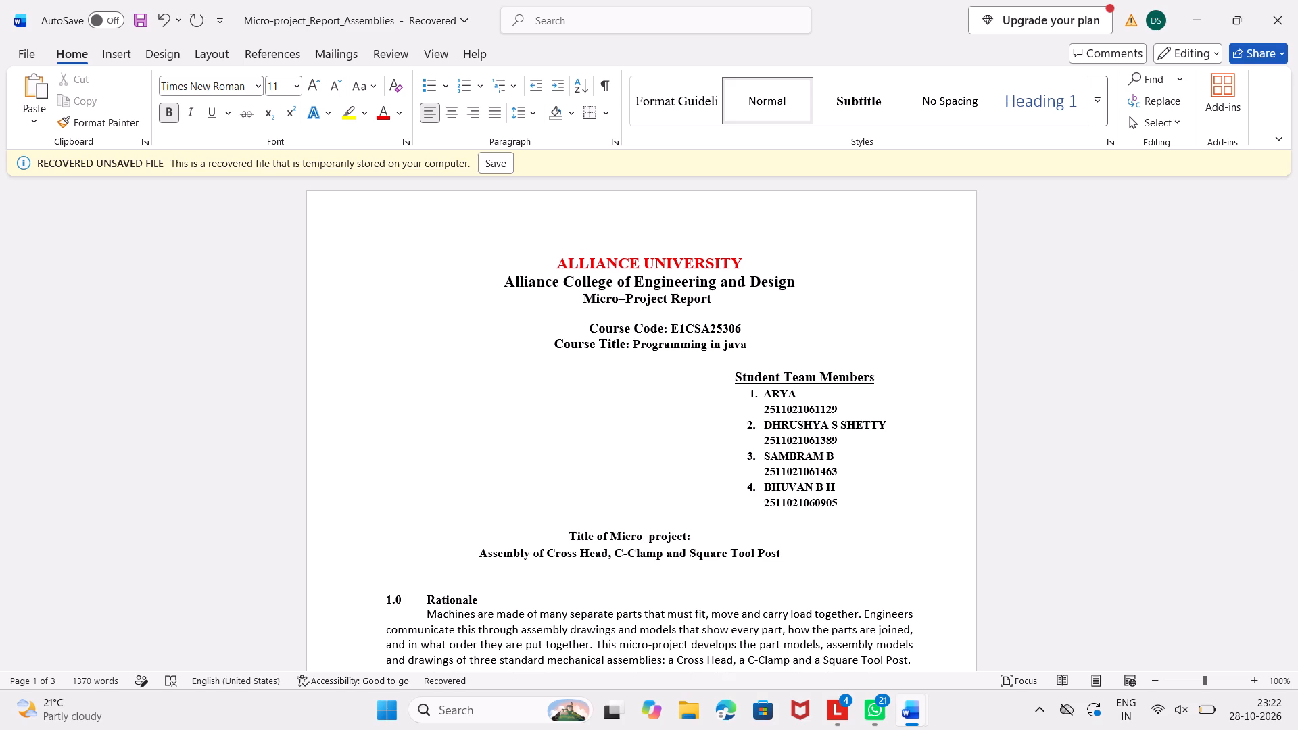
key("space")
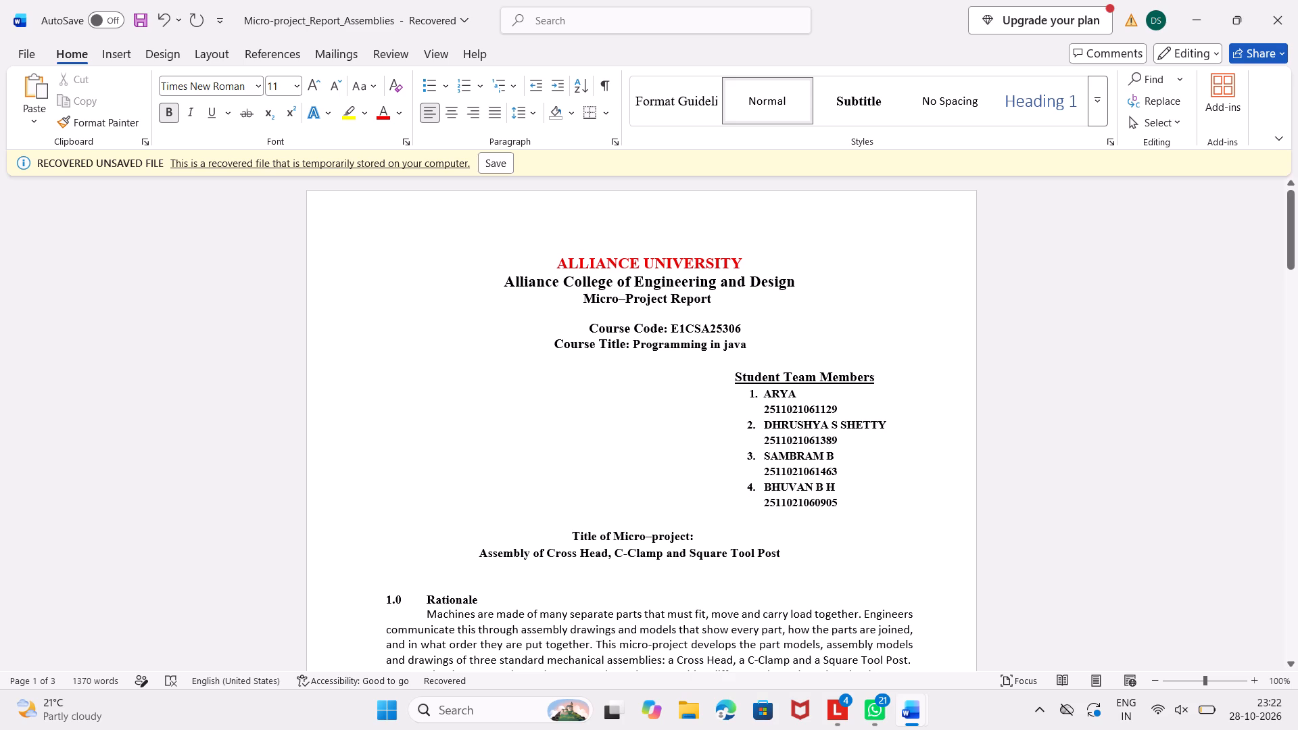
Add three more leading spaces before "Assembly of Cross Head, C-Clamp and Square Tool Post" to centre it under the label.
left_click(475, 553)
key("space")
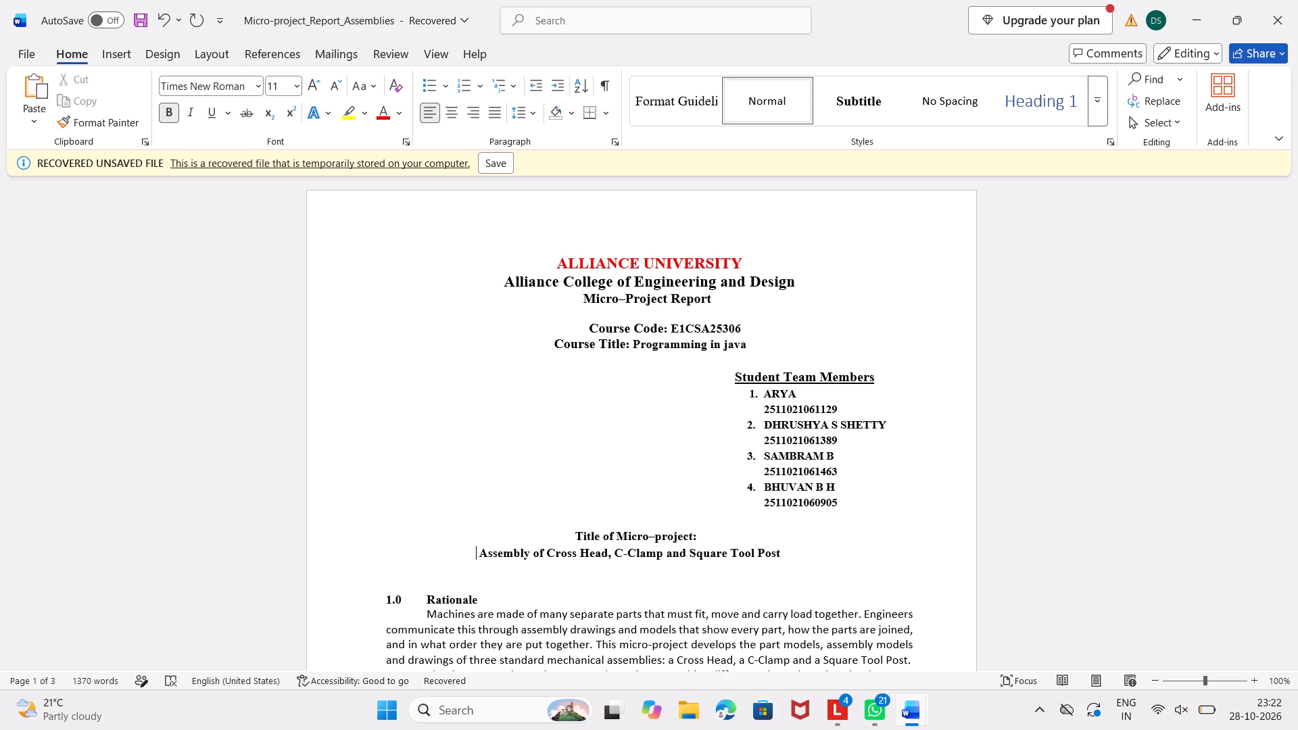
key("space")
key("space")
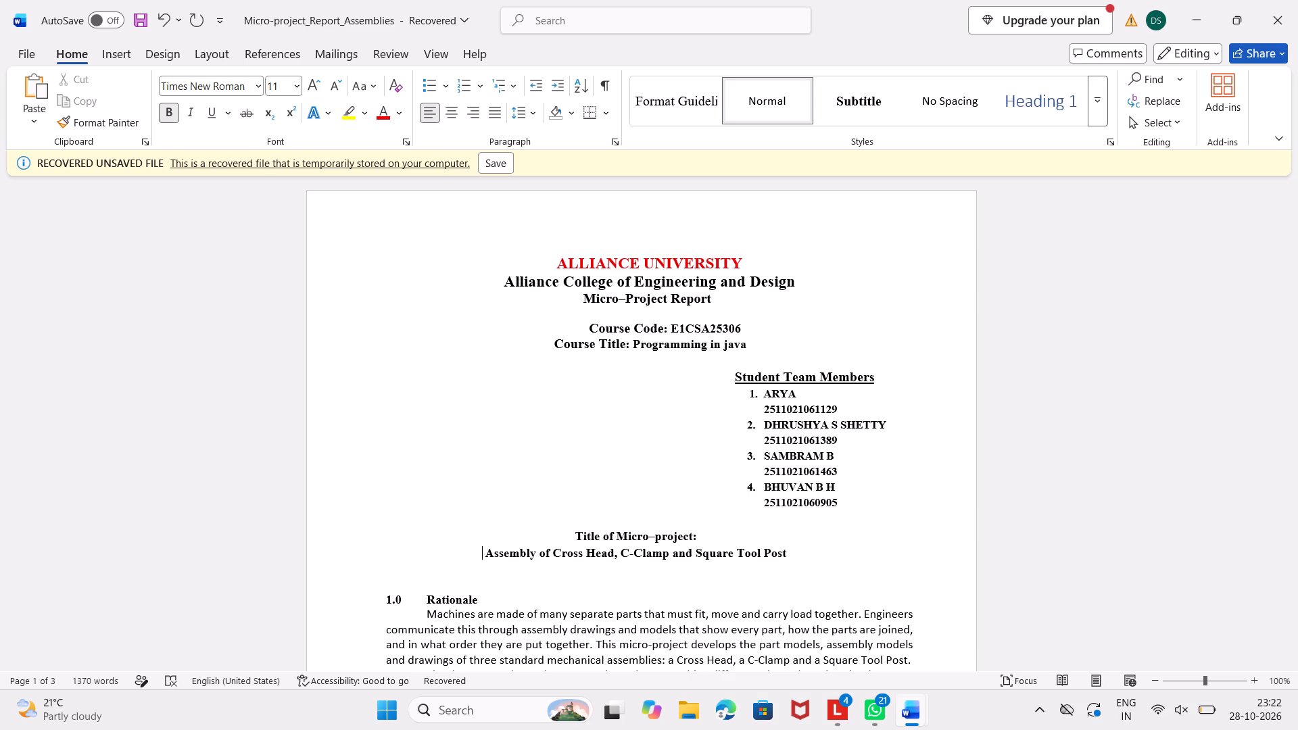
Remove the colon at the end of the "Title of Micro–project:" label.
left_click_drag(575, 535, 697, 535)
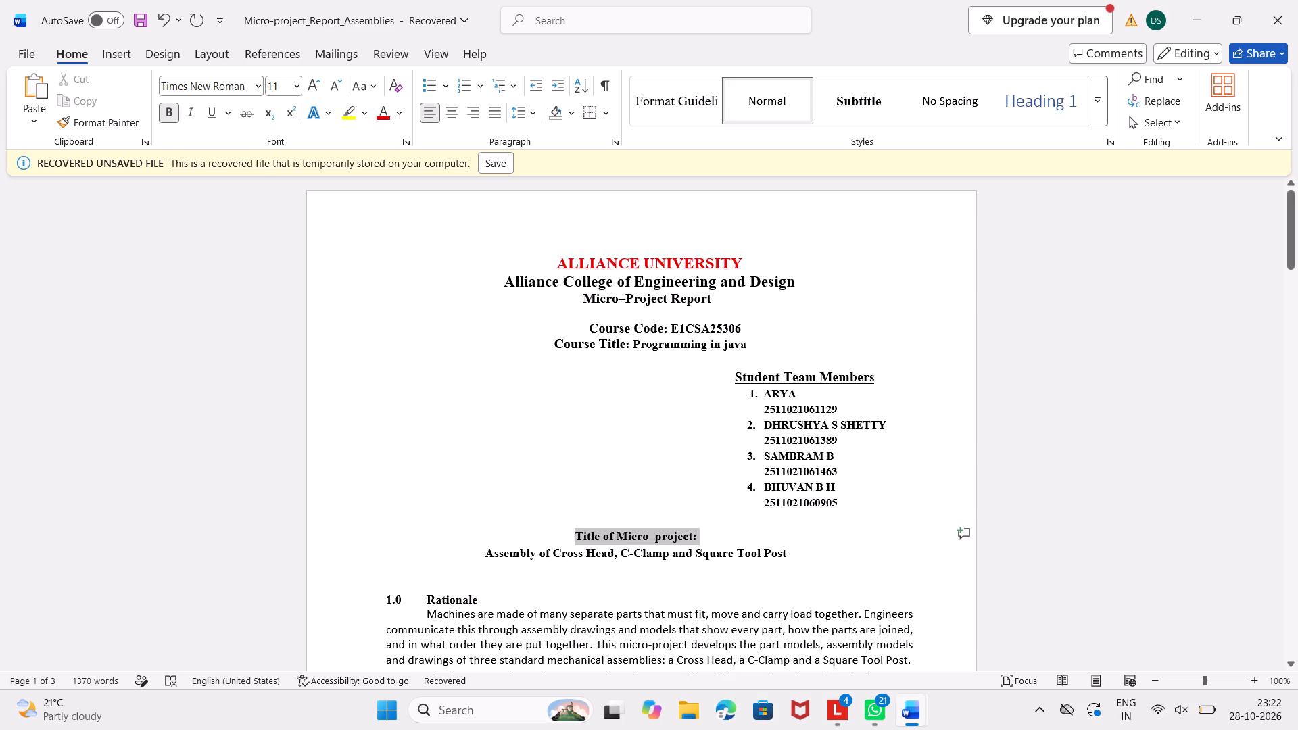
left_click_drag(697, 535, 698, 535)
left_click(698, 535)
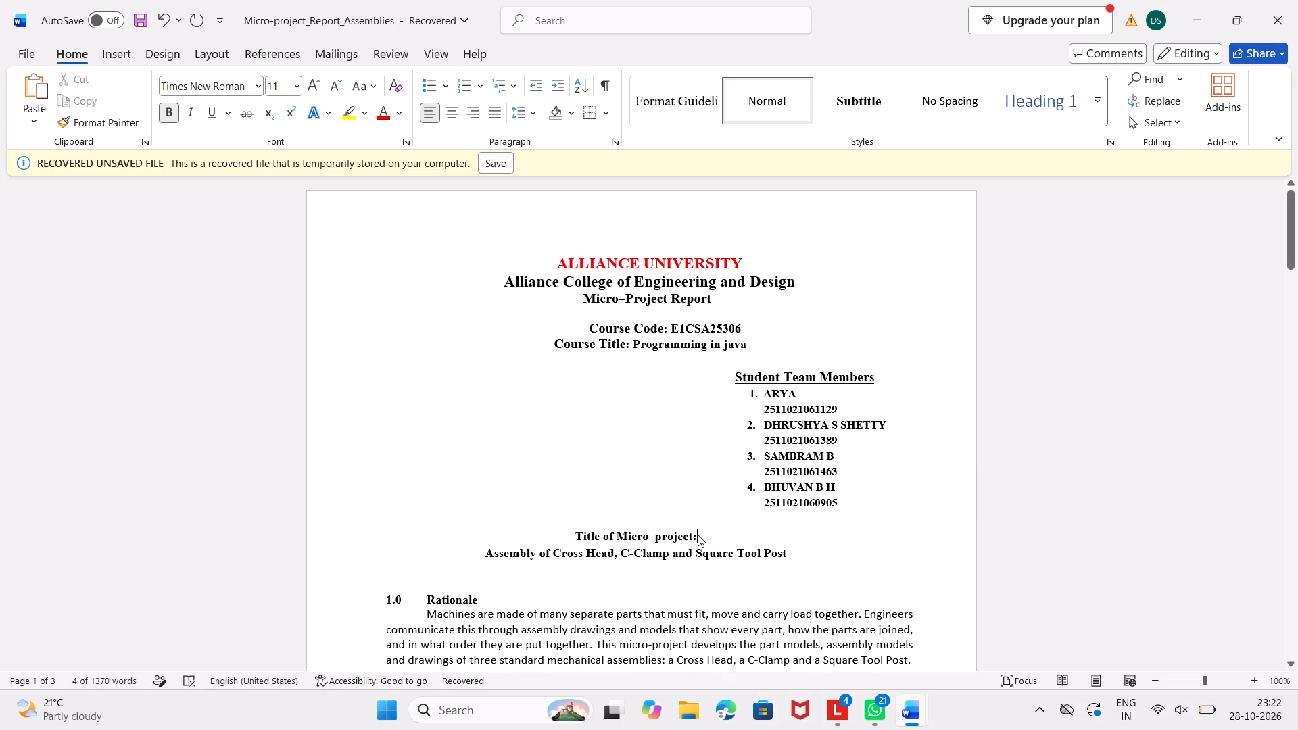
key("BackSpace")
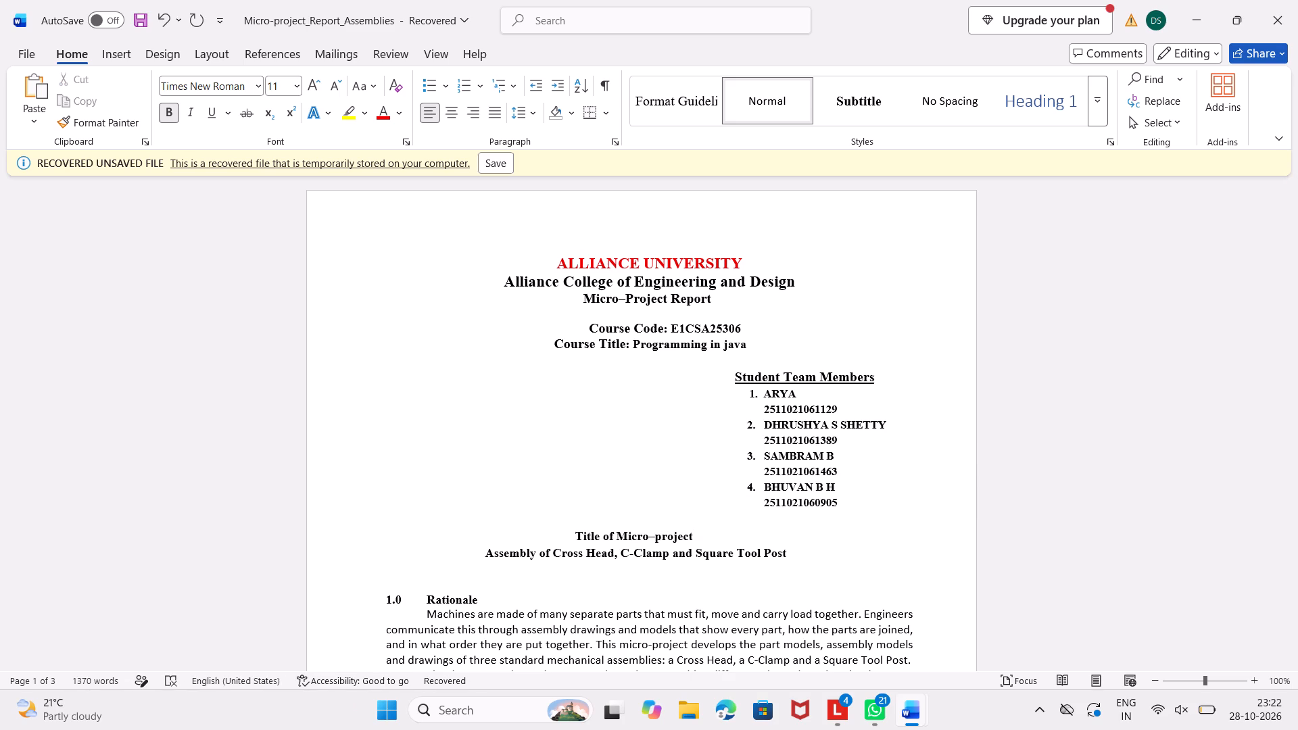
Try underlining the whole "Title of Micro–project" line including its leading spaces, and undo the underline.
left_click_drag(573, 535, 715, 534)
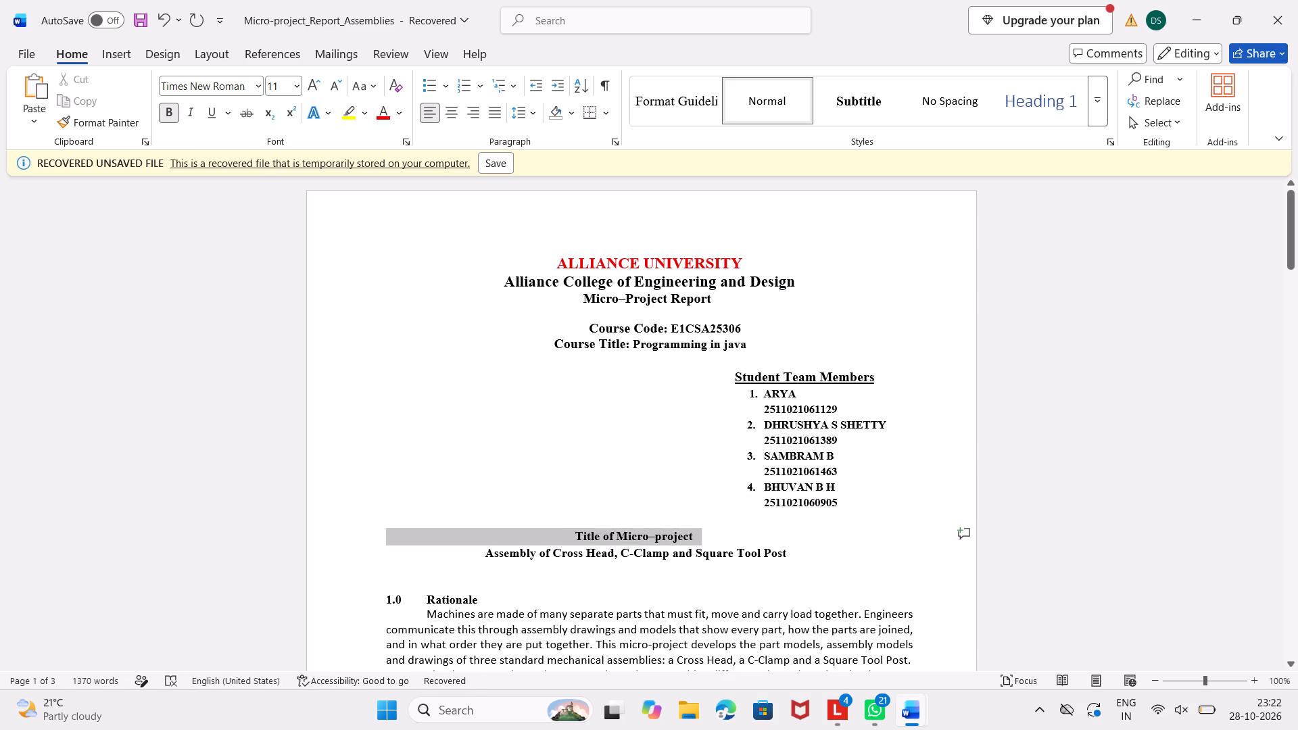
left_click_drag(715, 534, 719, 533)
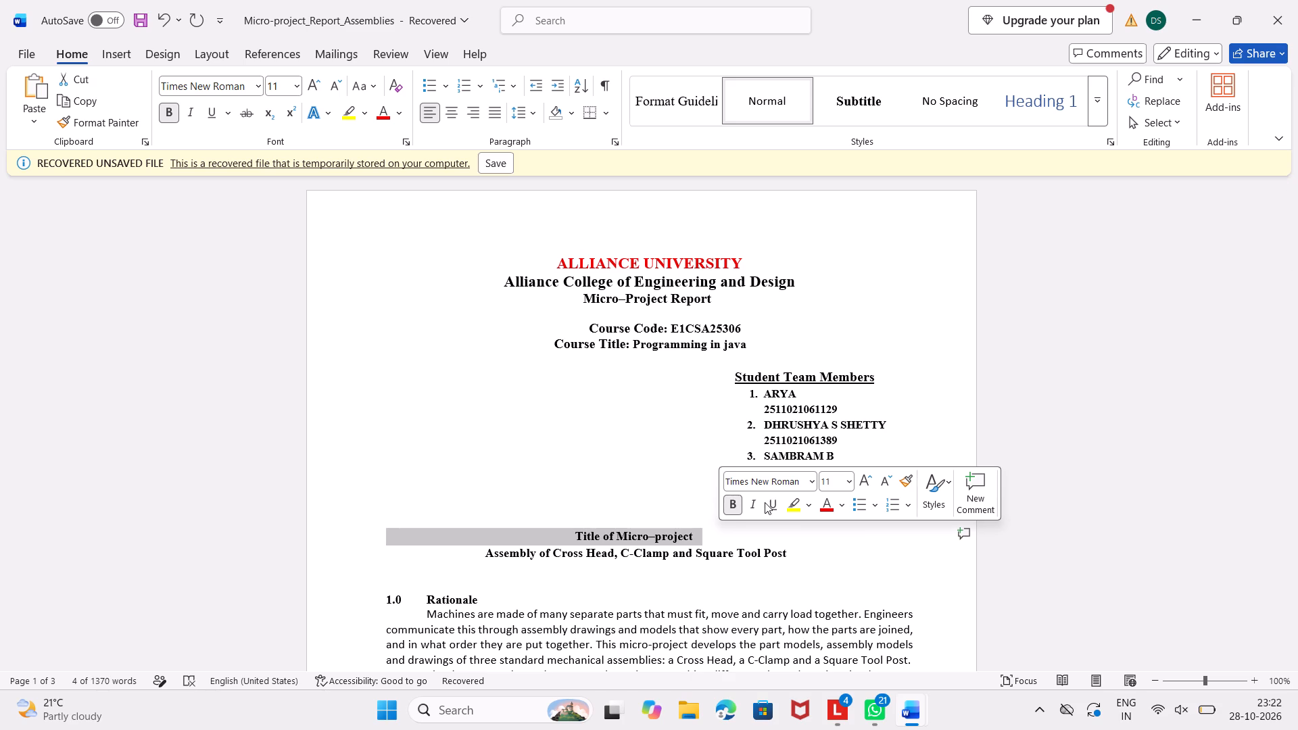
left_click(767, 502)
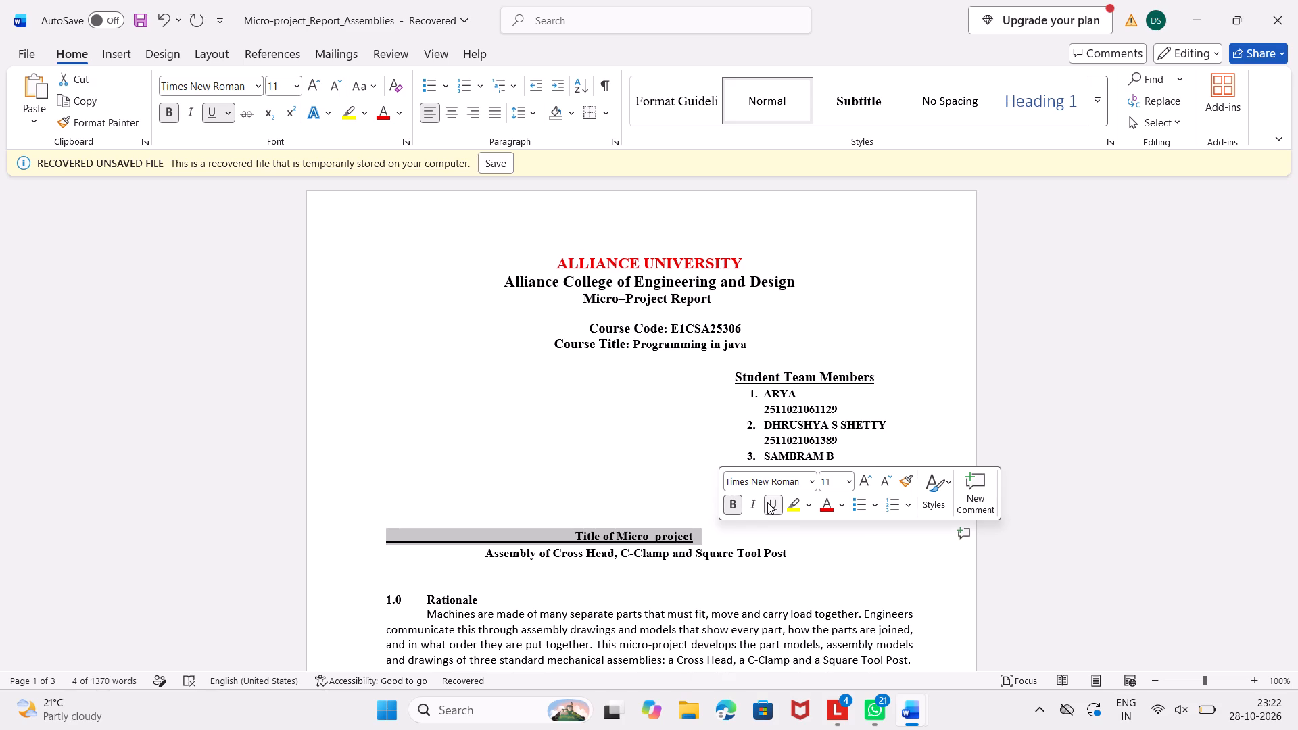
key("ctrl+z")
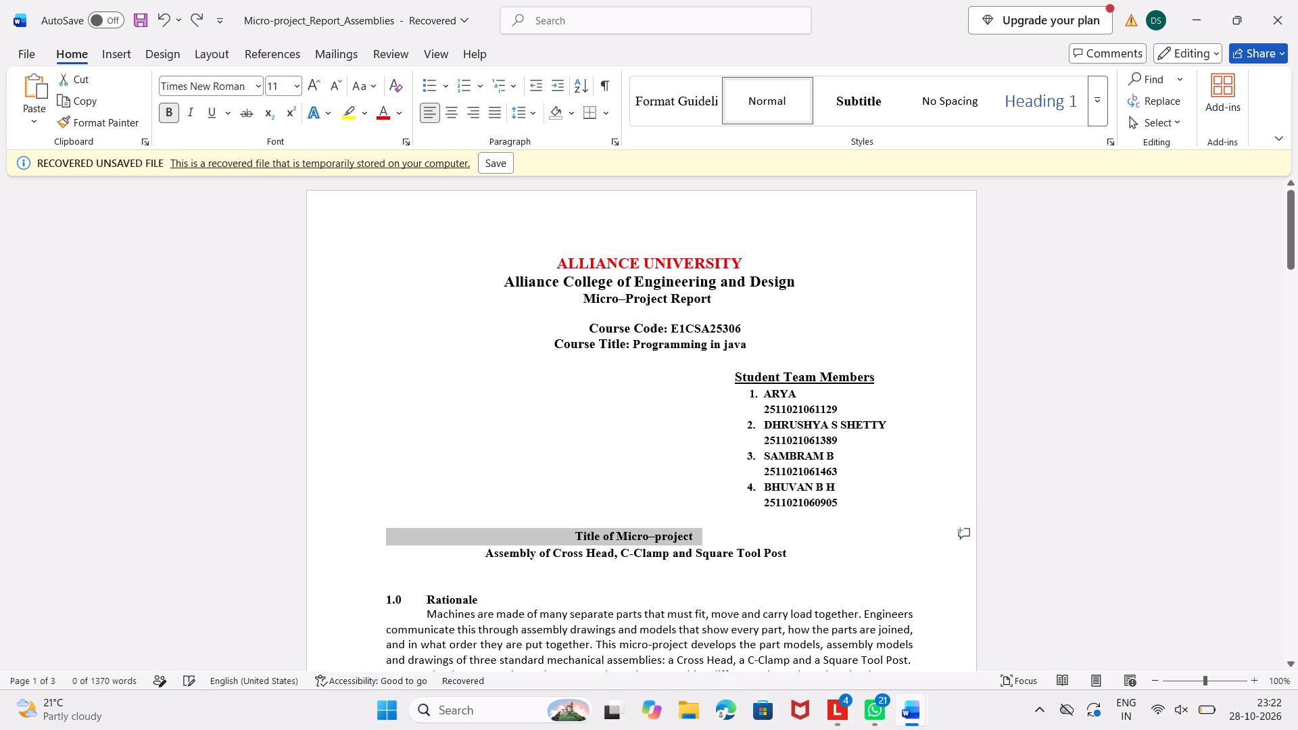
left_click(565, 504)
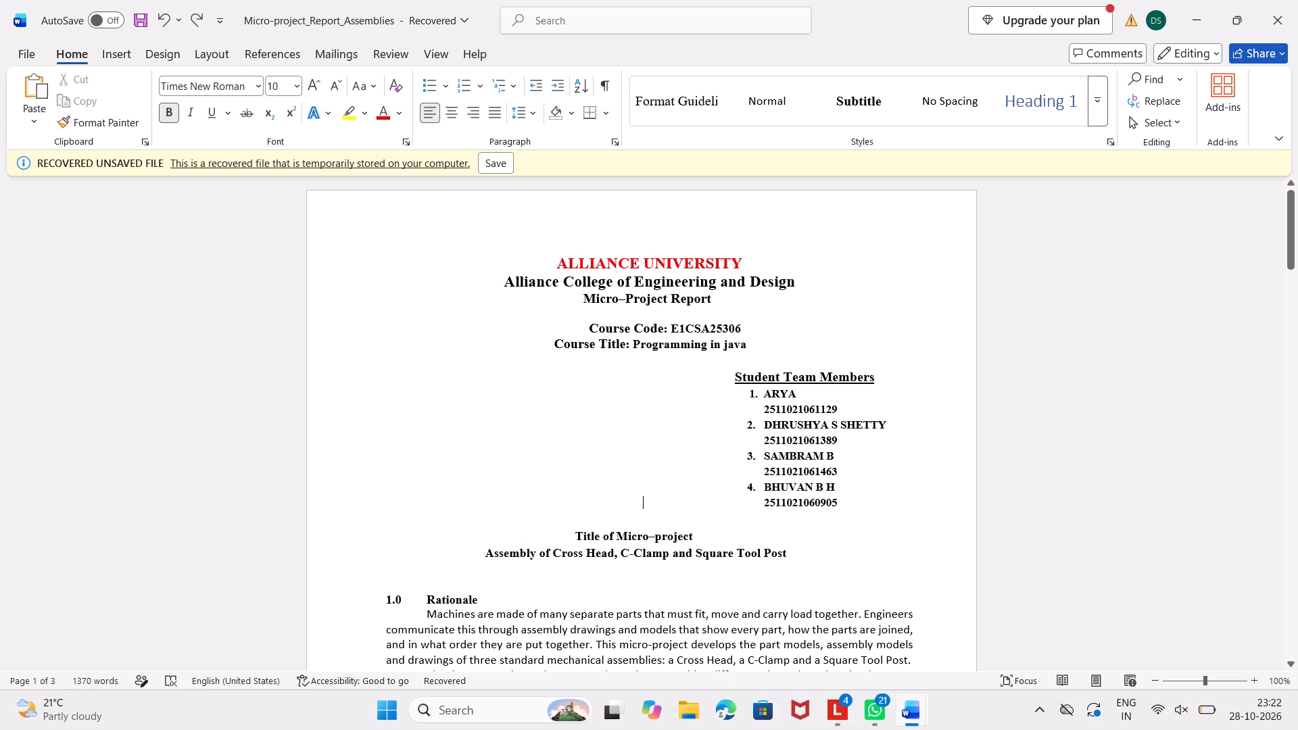
Underline only the words "Title of Micro–project" and increase their font size to 12.
left_click(573, 535)
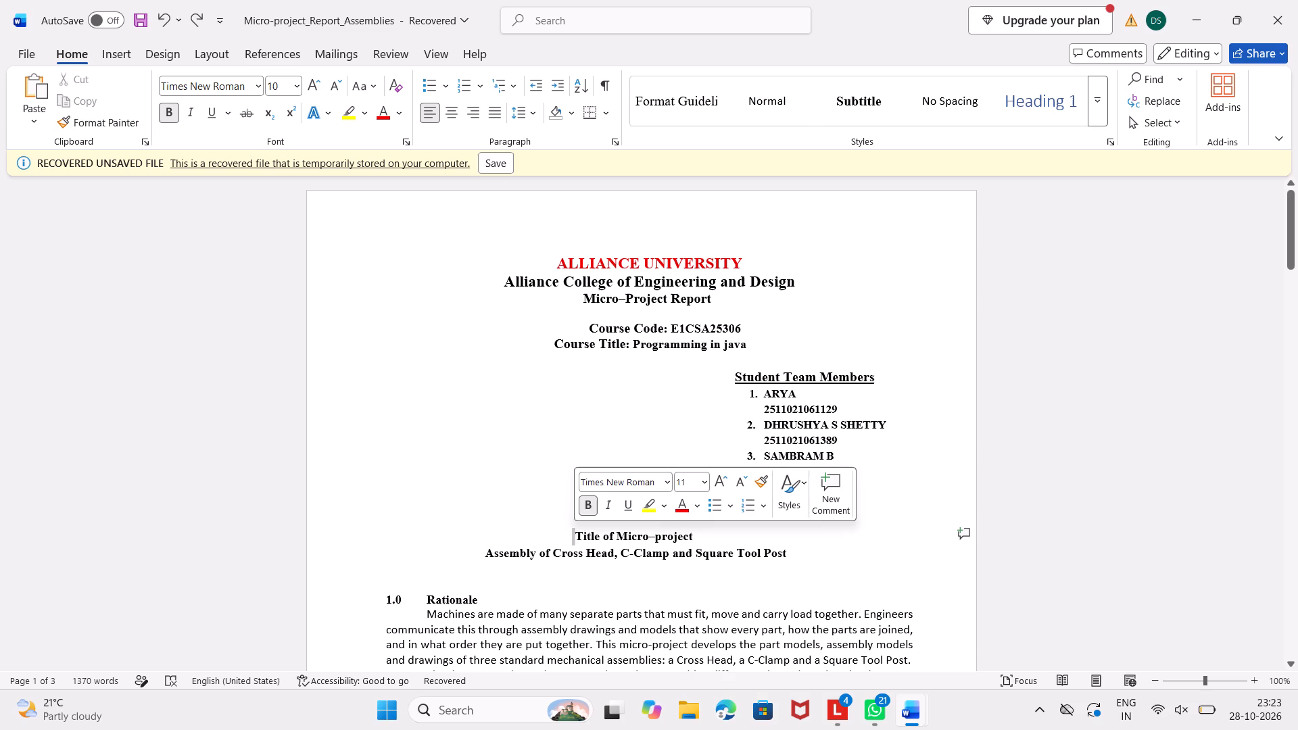
left_click_drag(582, 534, 681, 542)
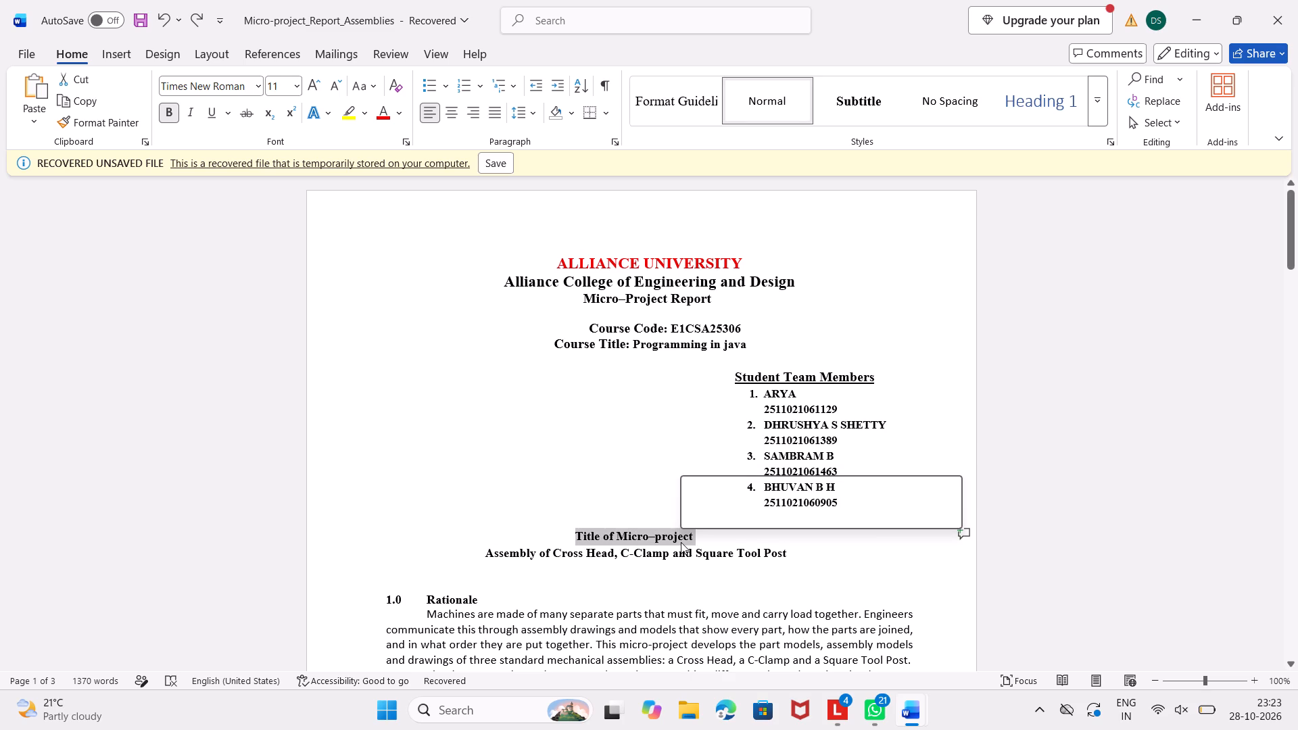
left_click(735, 511)
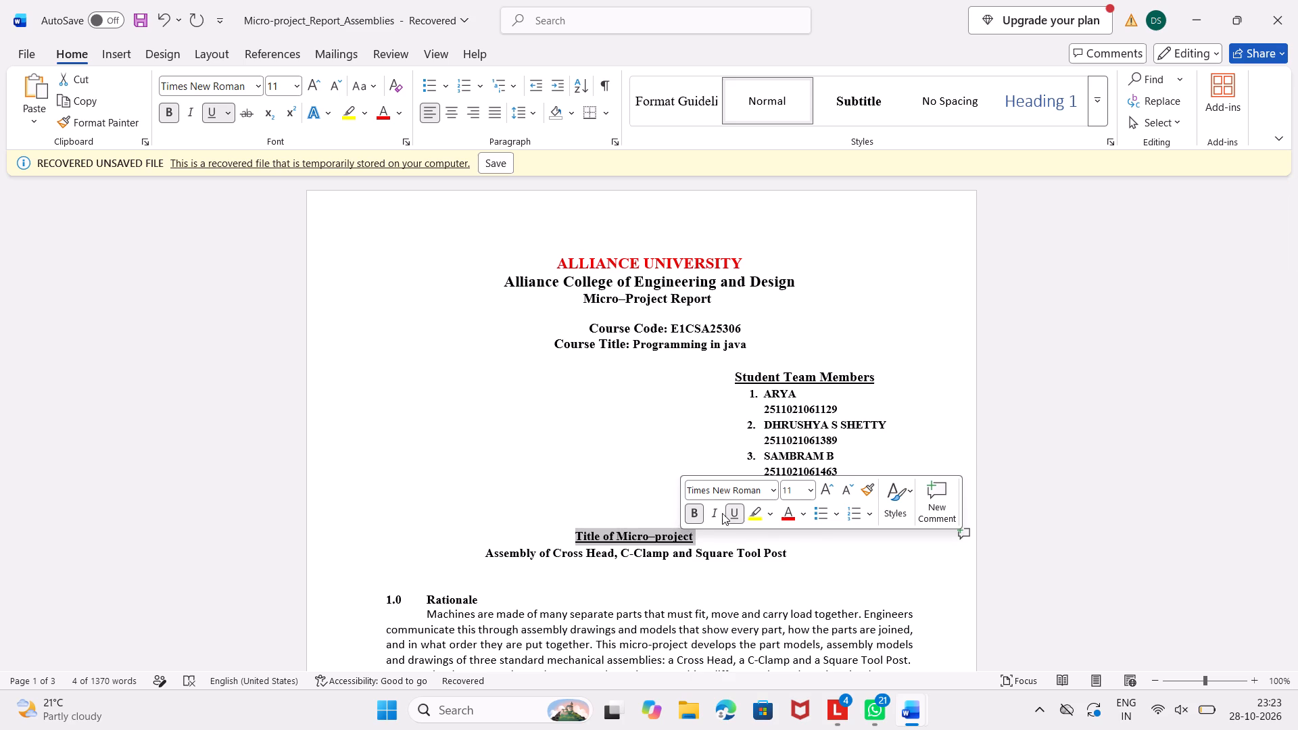
left_click(827, 491)
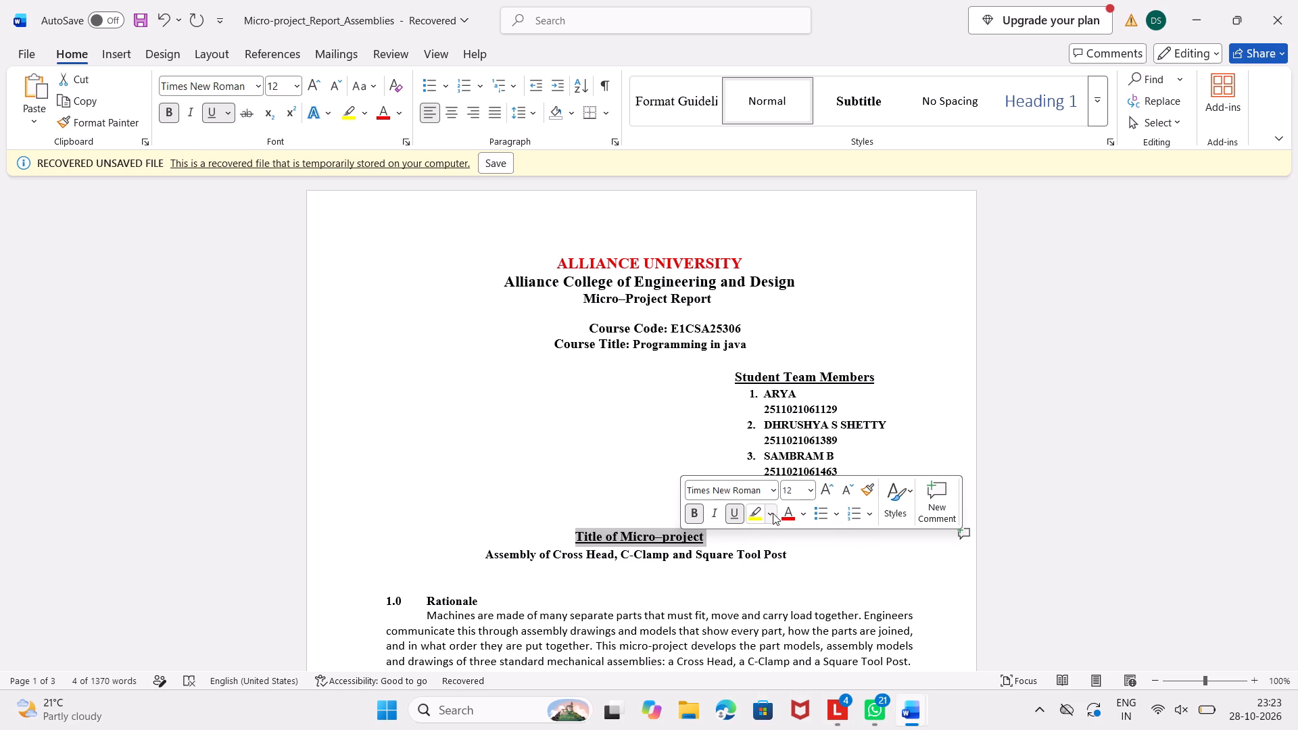
Open the font choices for the underlined "Title of Micro–project" label.
left_click(774, 491)
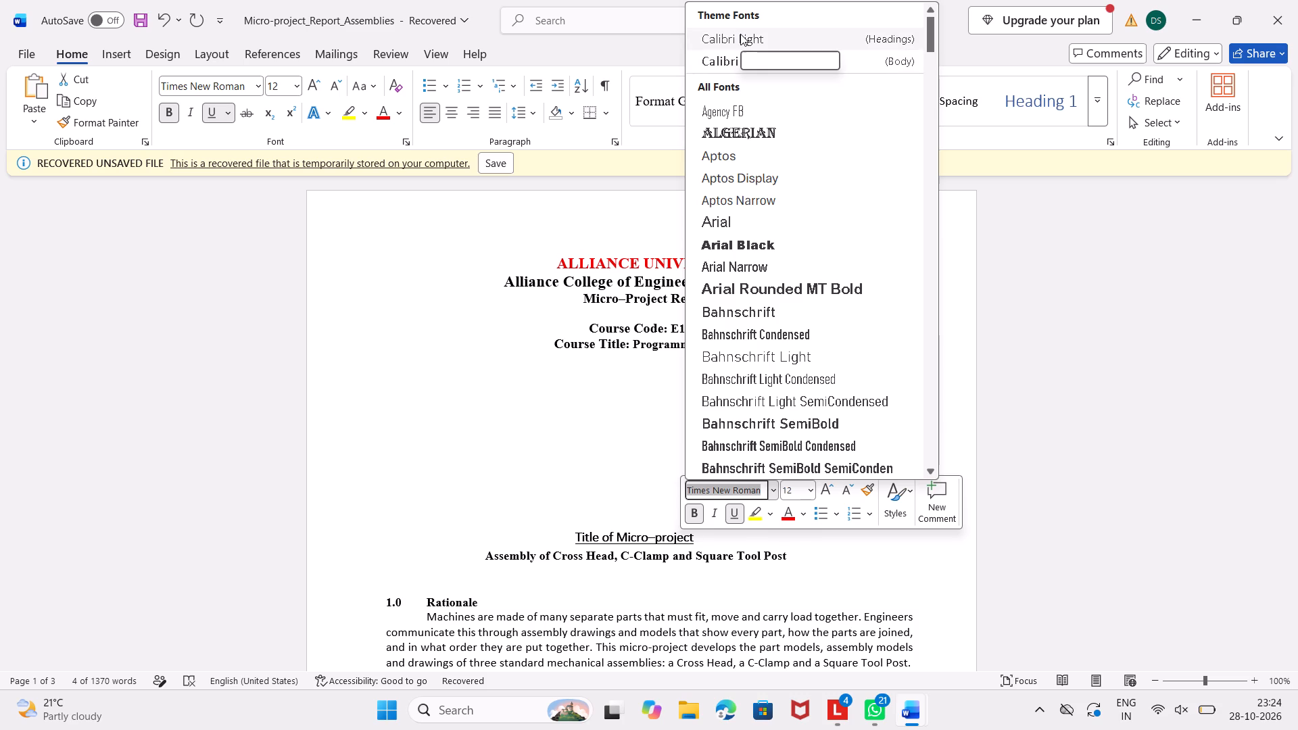
Set the font of the underlined "Title of Micro–project" label to the theme body font Calibri and deselect the text.
left_click(737, 58)
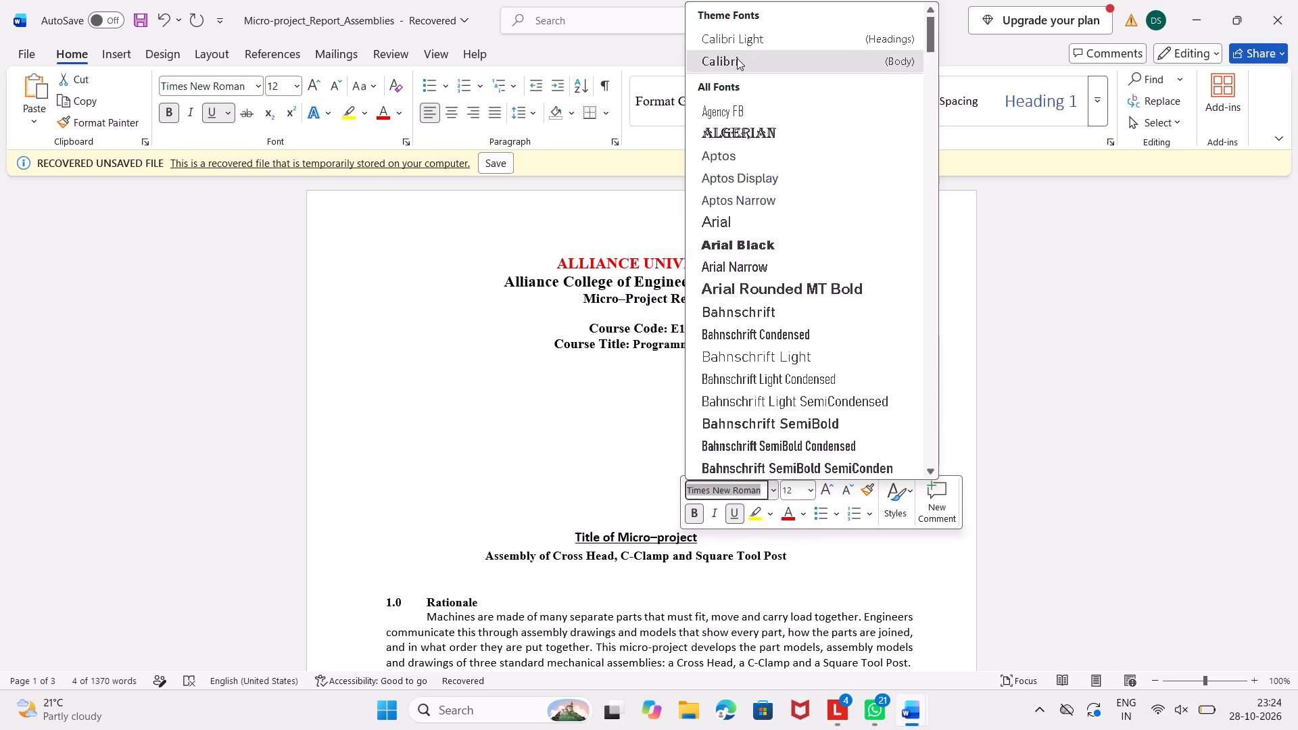
left_click(641, 460)
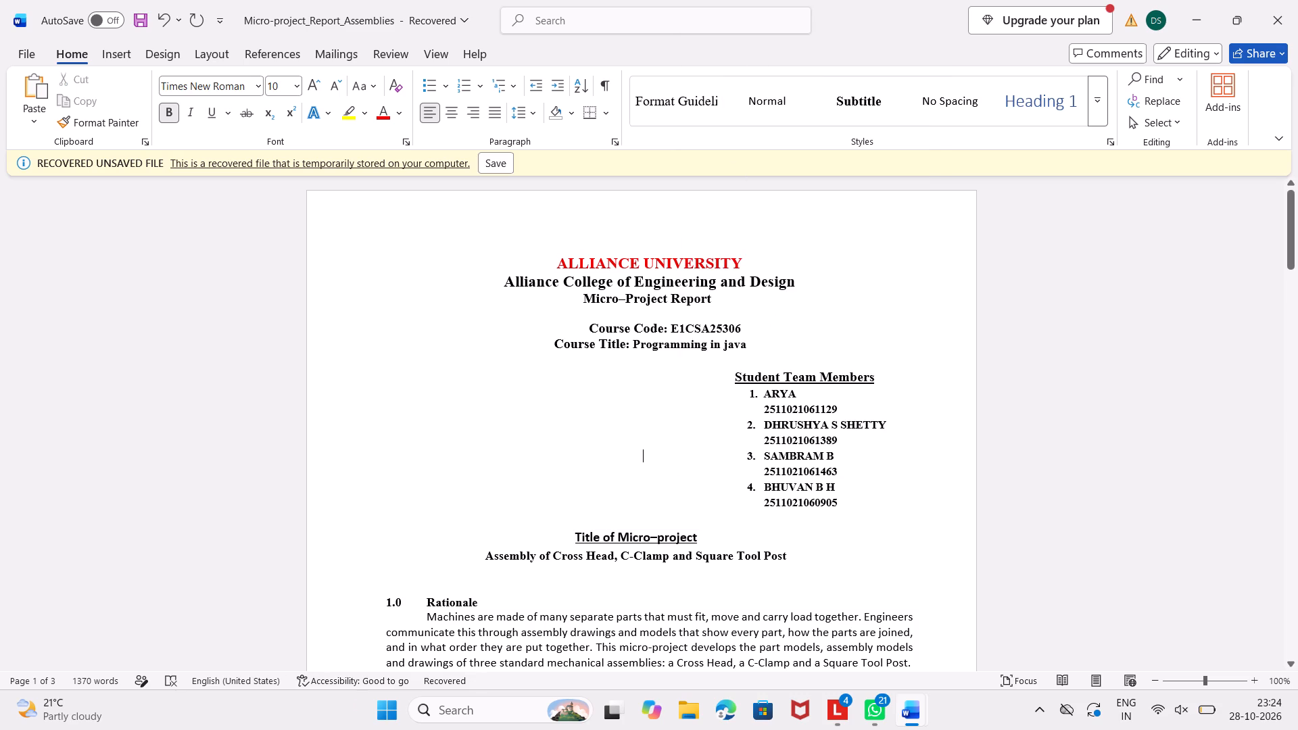
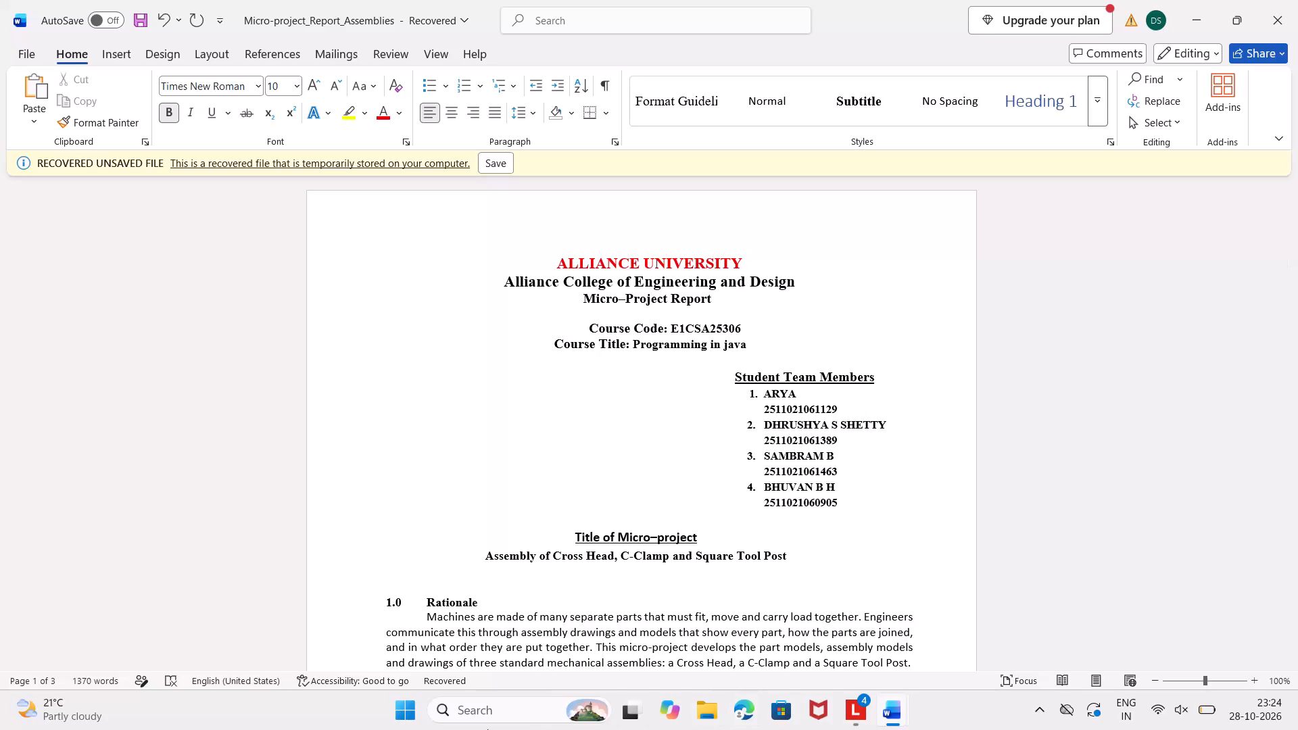
Leave the report open and launch WhatsApp.
left_click(404, 704)
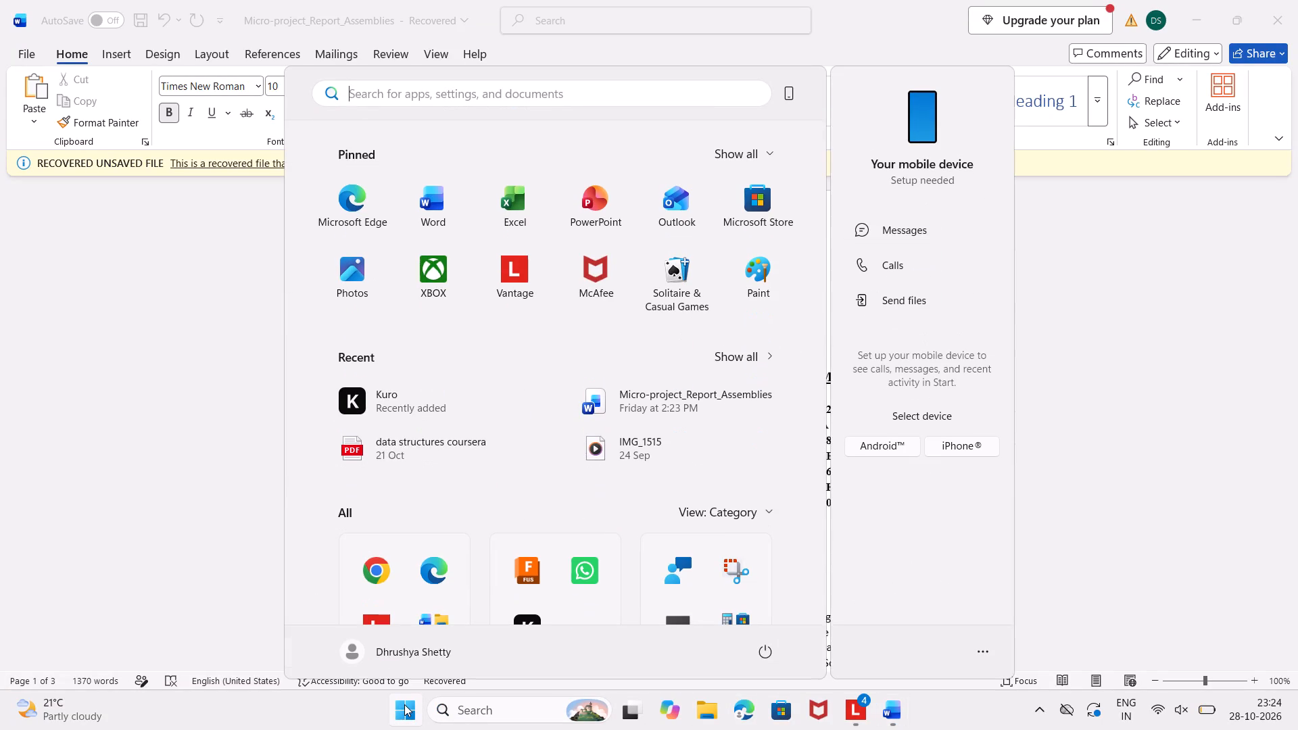
left_click(588, 568)
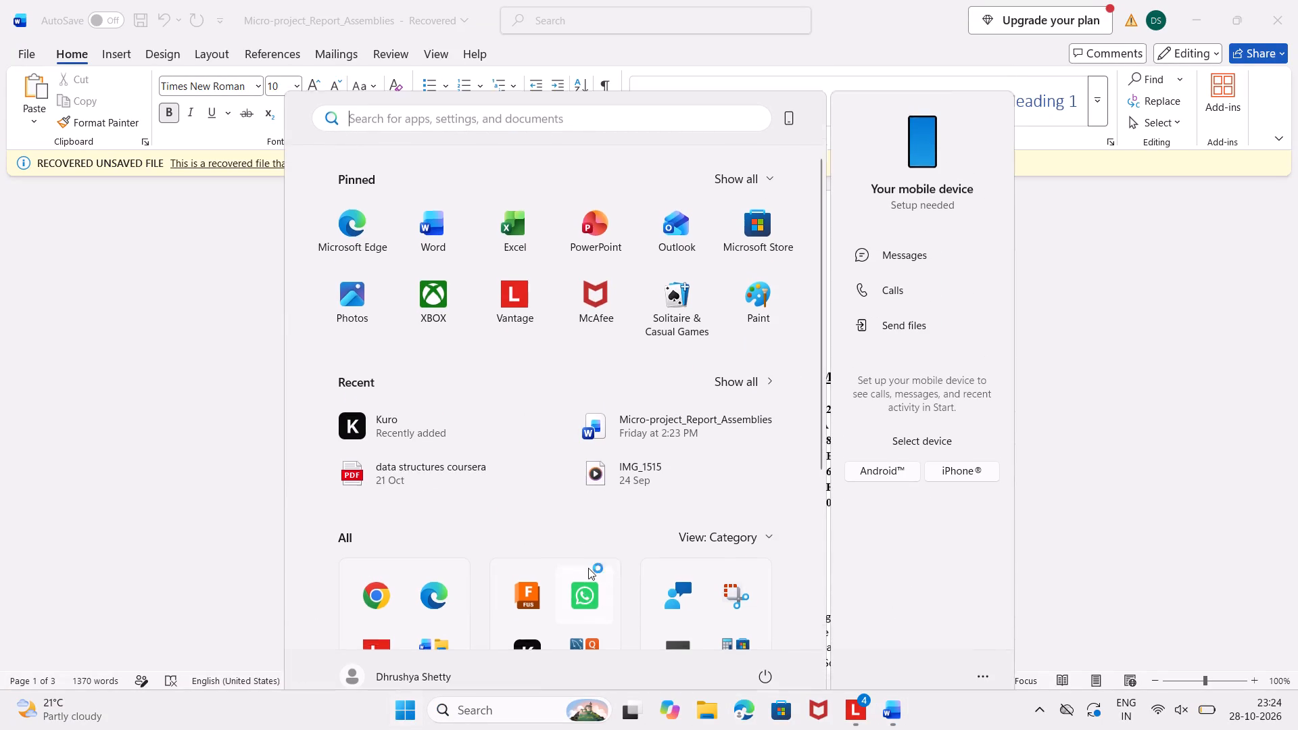
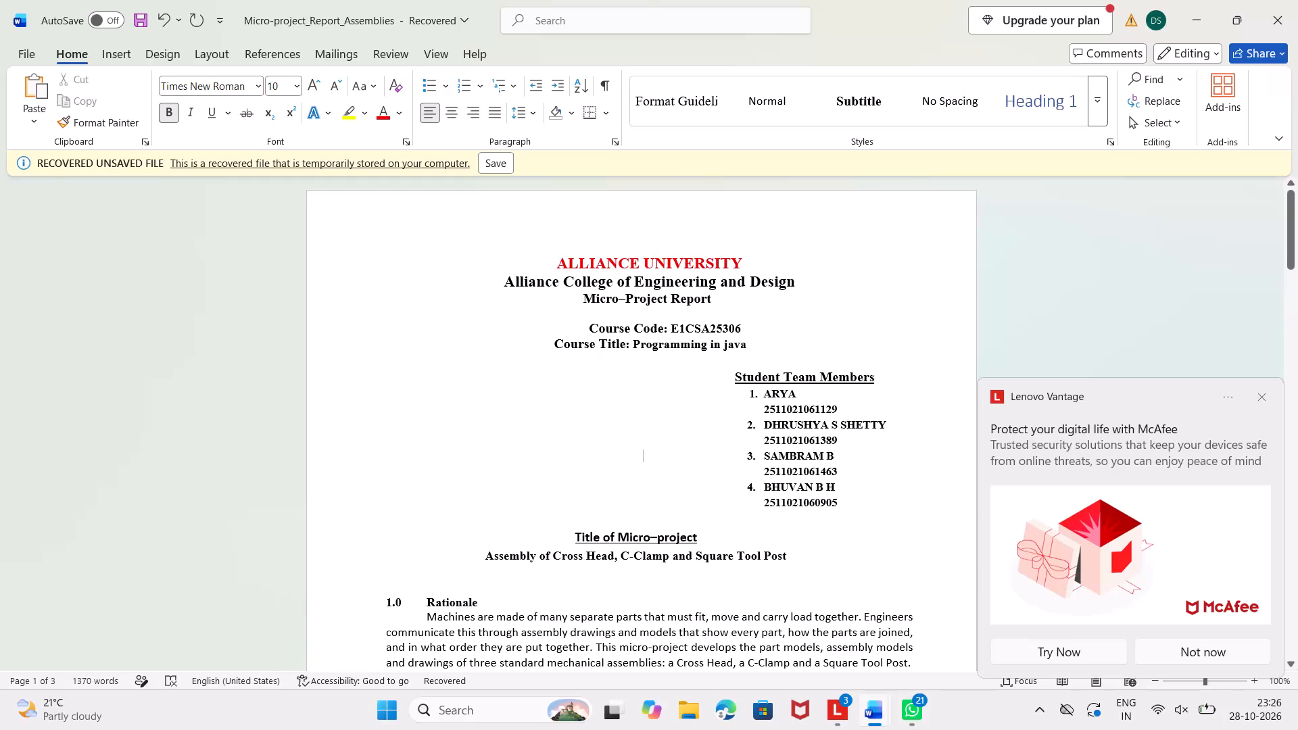
Paste the copied Alliance University logo banner above the red "ALLIANCE UNIVERSITY" heading on the first page.
left_click(541, 216)
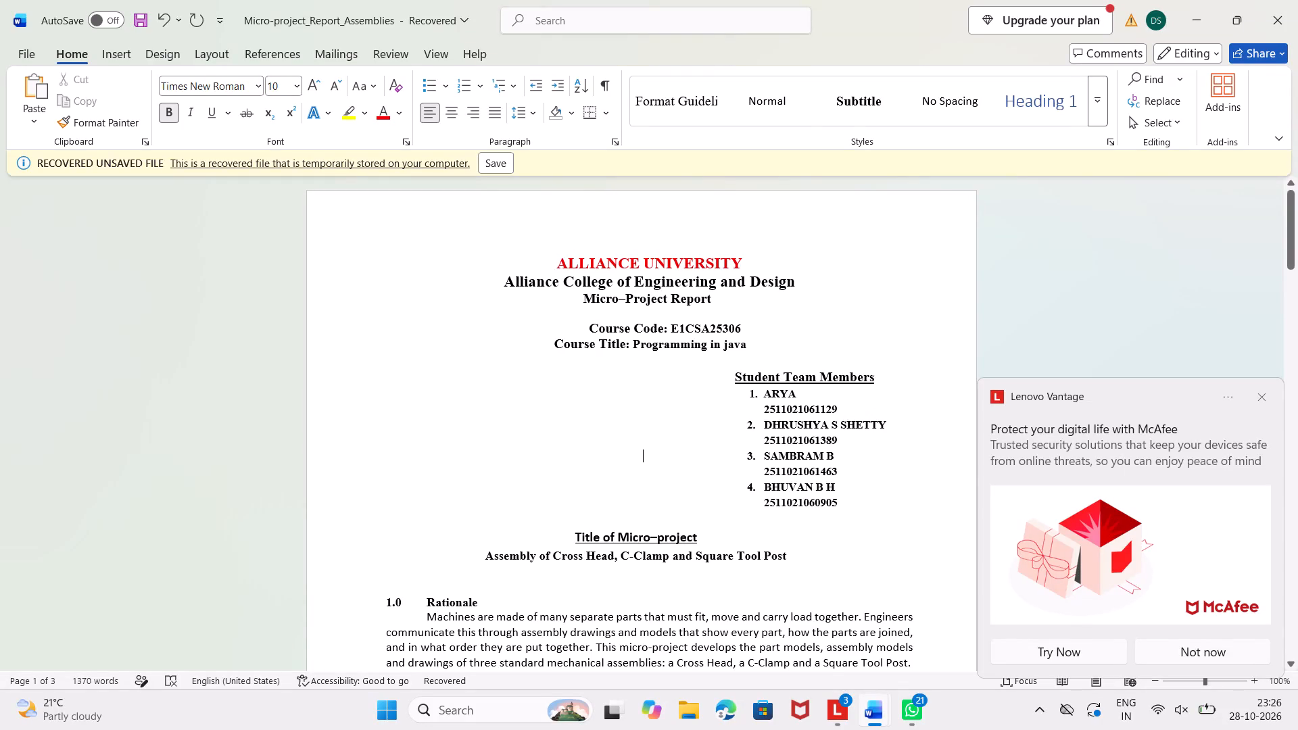
left_click(541, 216)
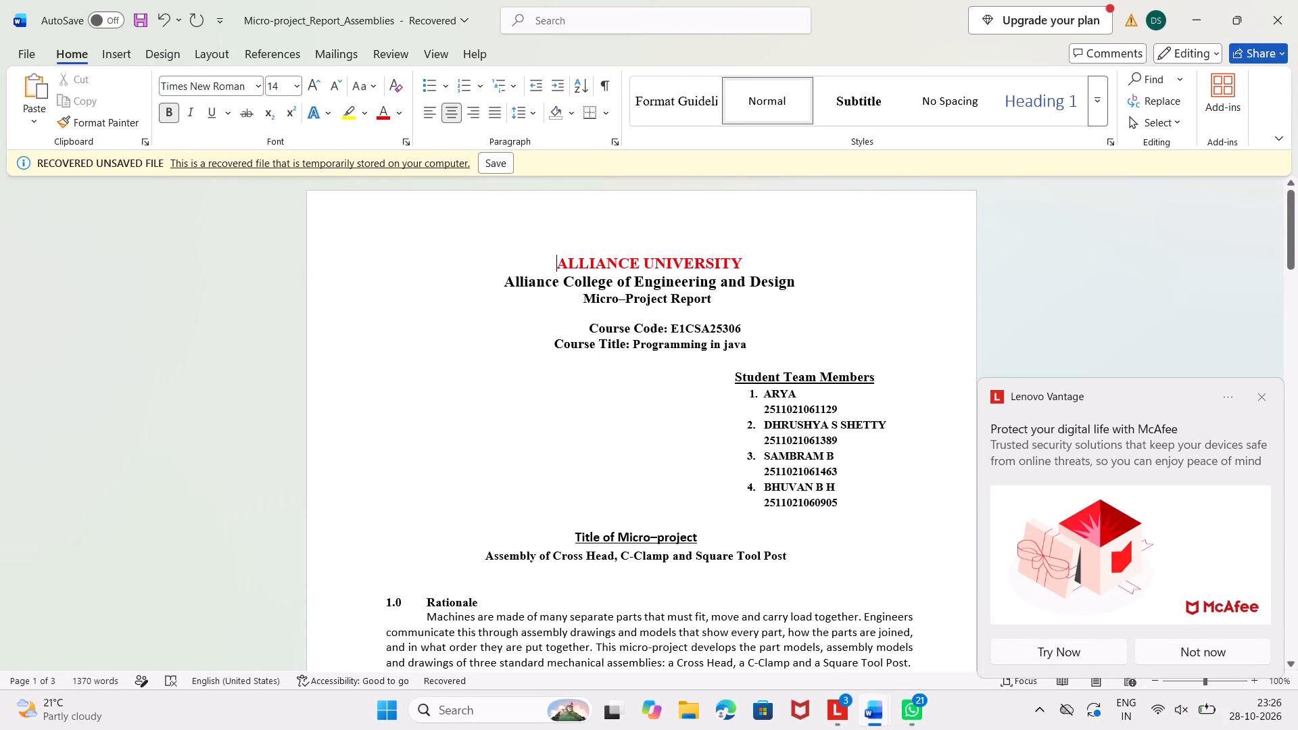
key("ctrl+v")
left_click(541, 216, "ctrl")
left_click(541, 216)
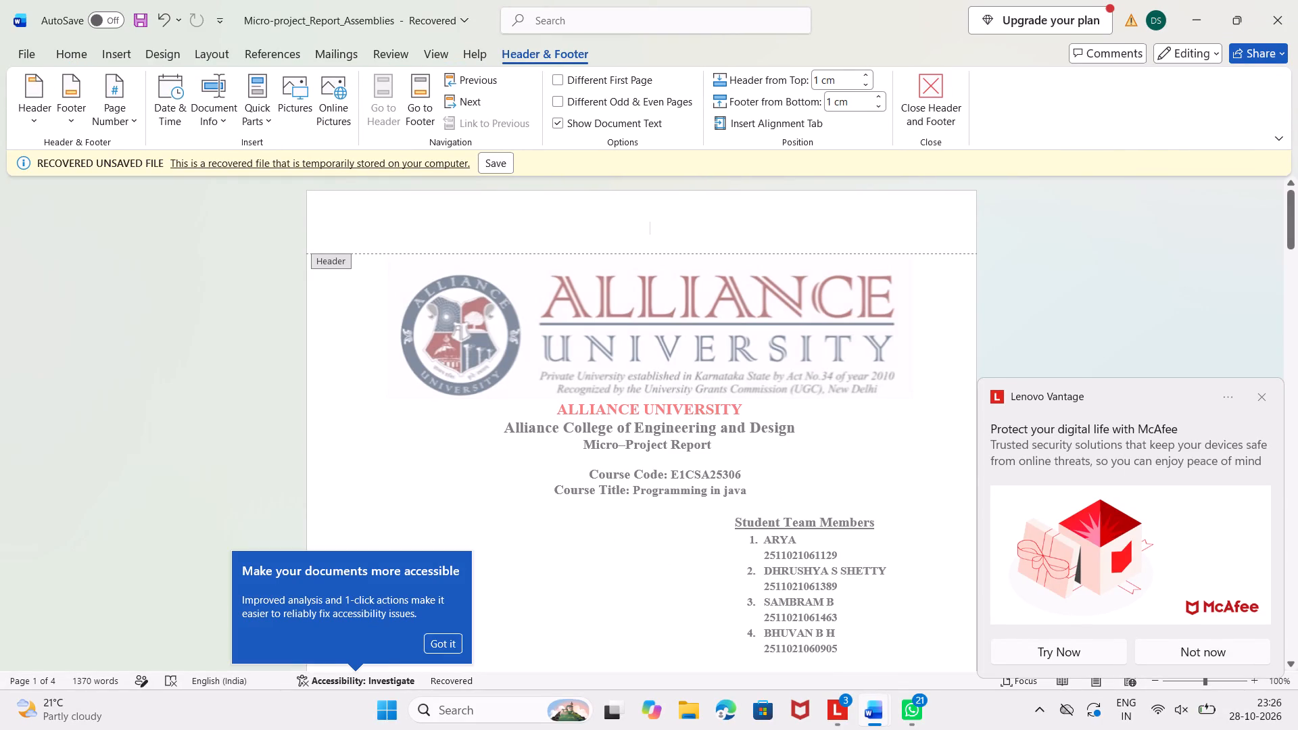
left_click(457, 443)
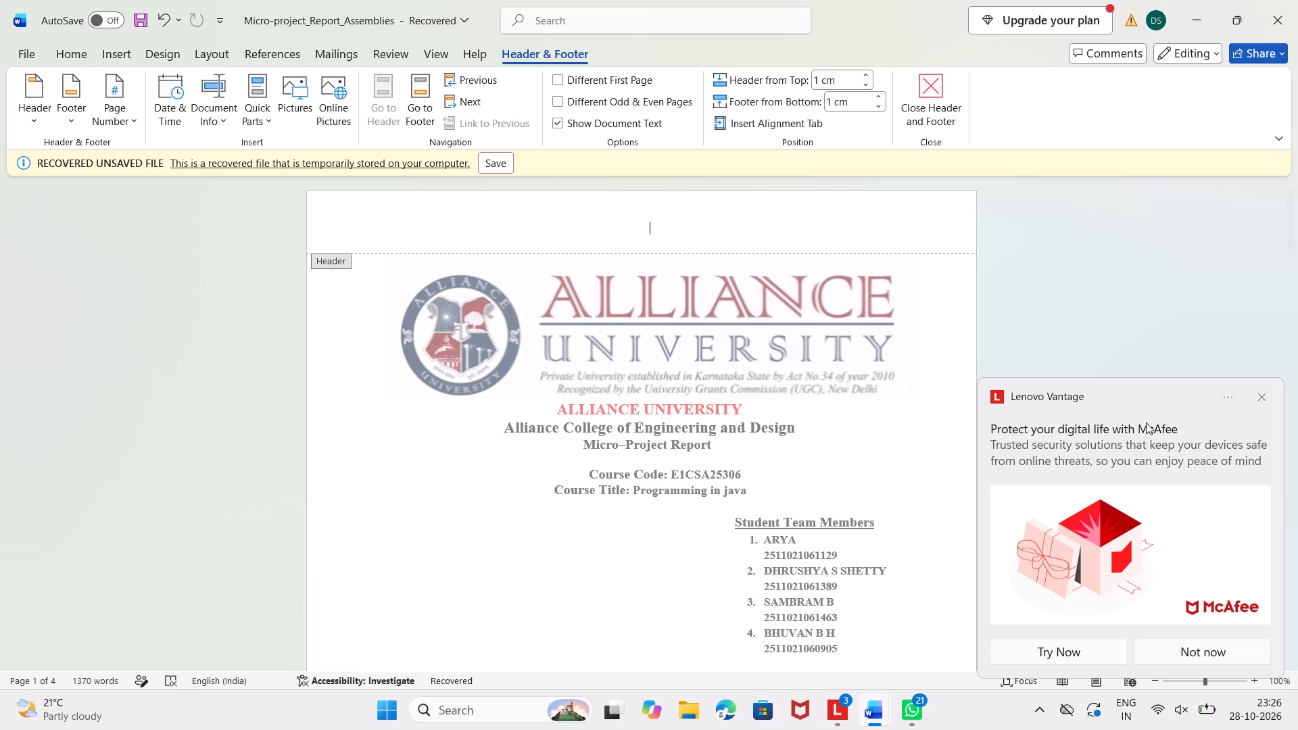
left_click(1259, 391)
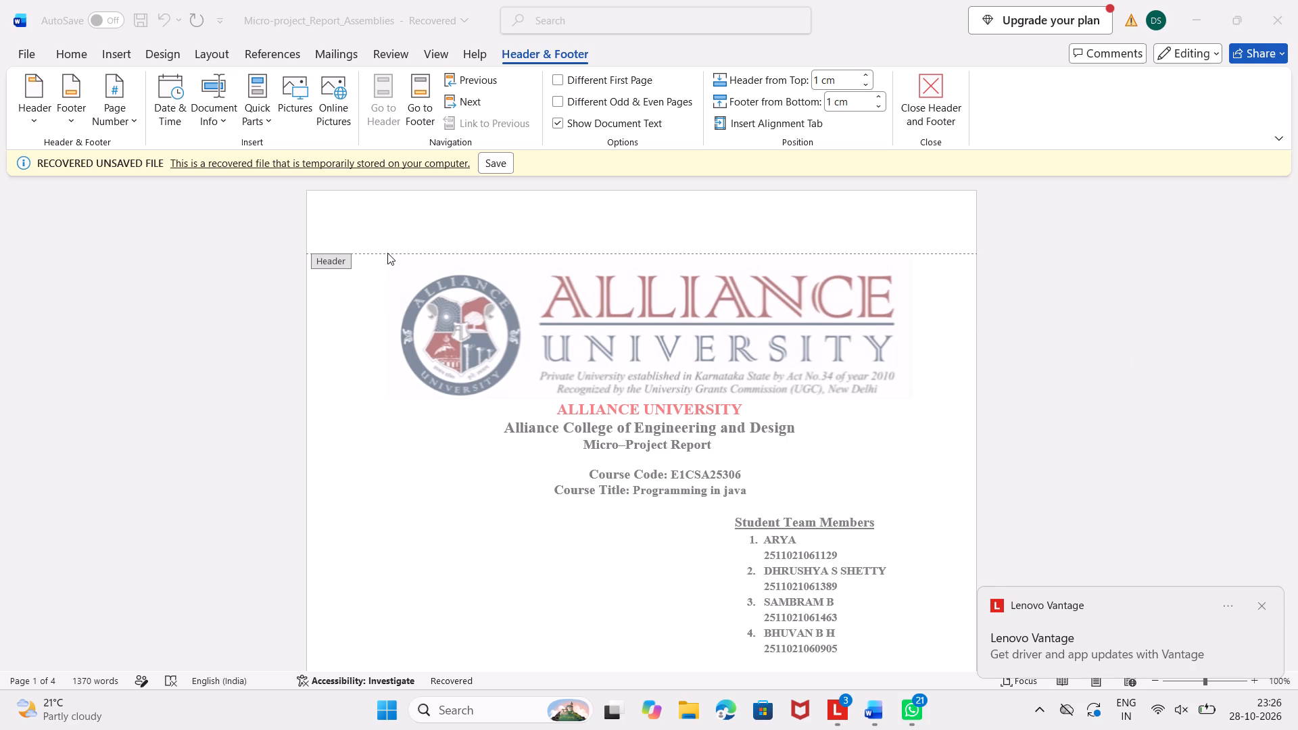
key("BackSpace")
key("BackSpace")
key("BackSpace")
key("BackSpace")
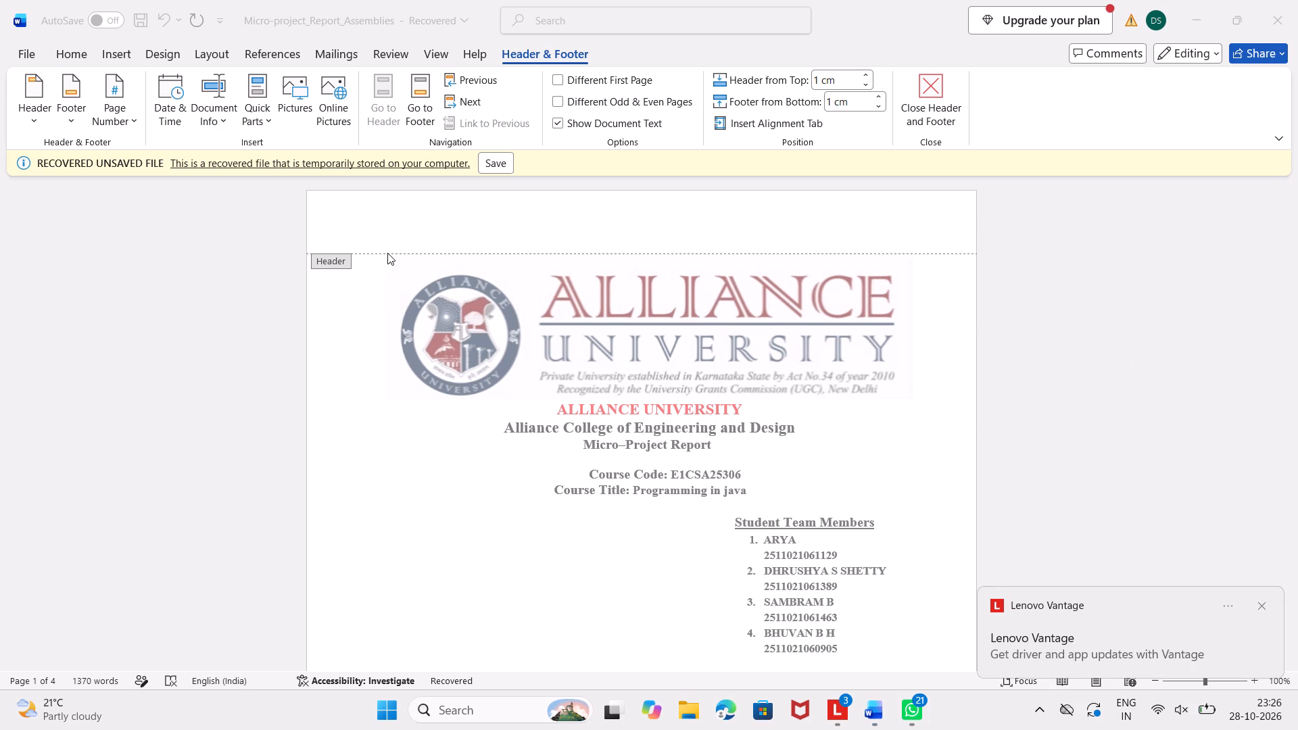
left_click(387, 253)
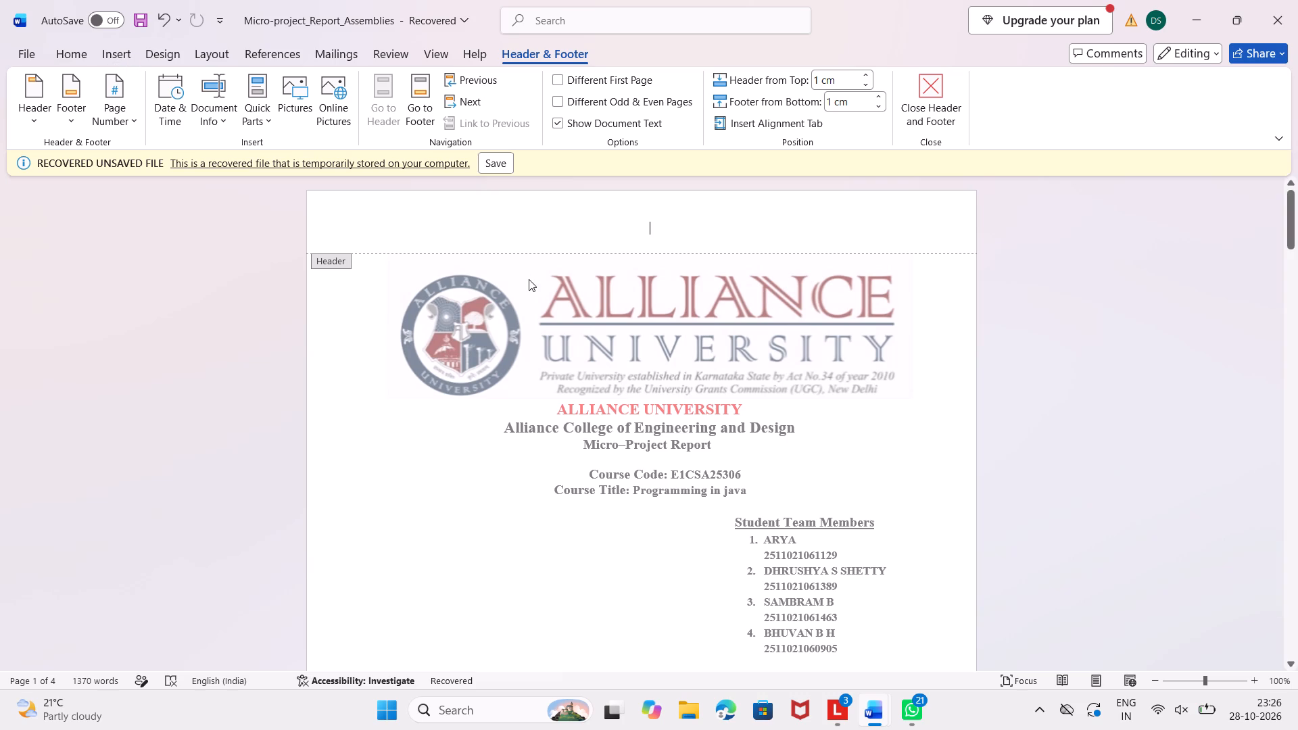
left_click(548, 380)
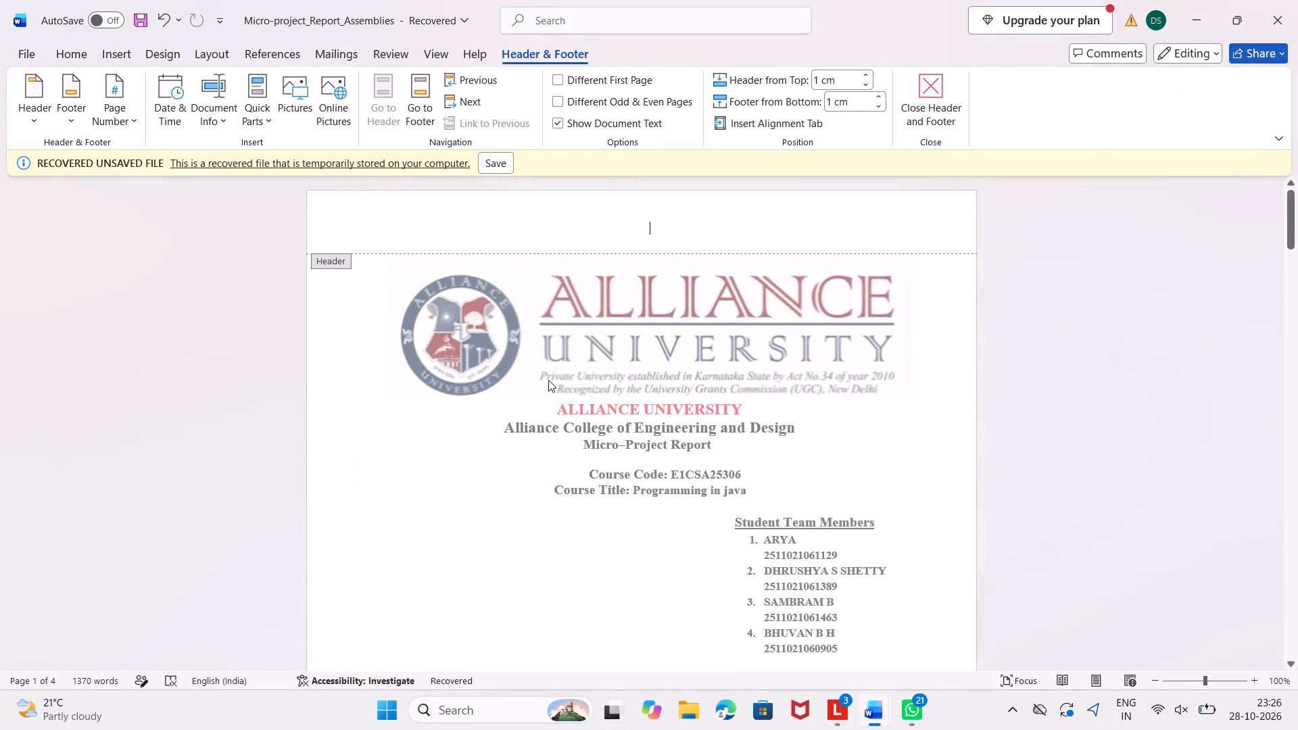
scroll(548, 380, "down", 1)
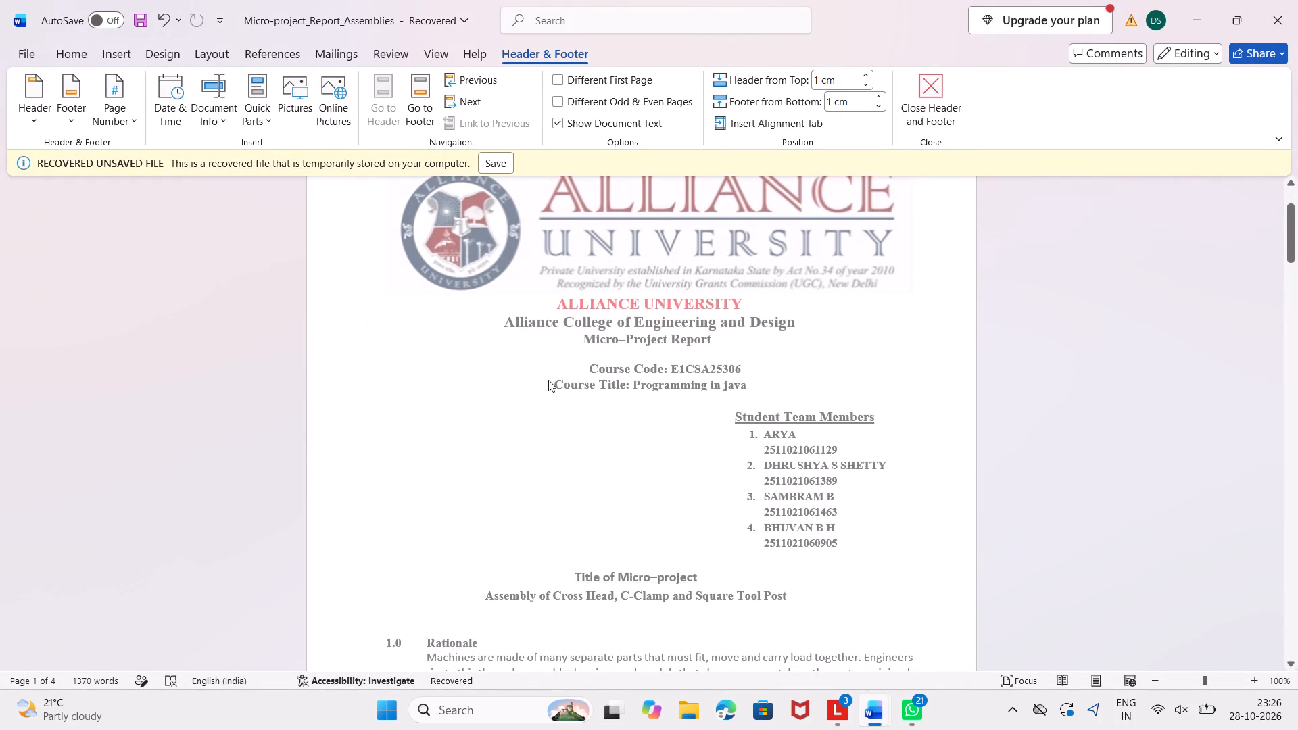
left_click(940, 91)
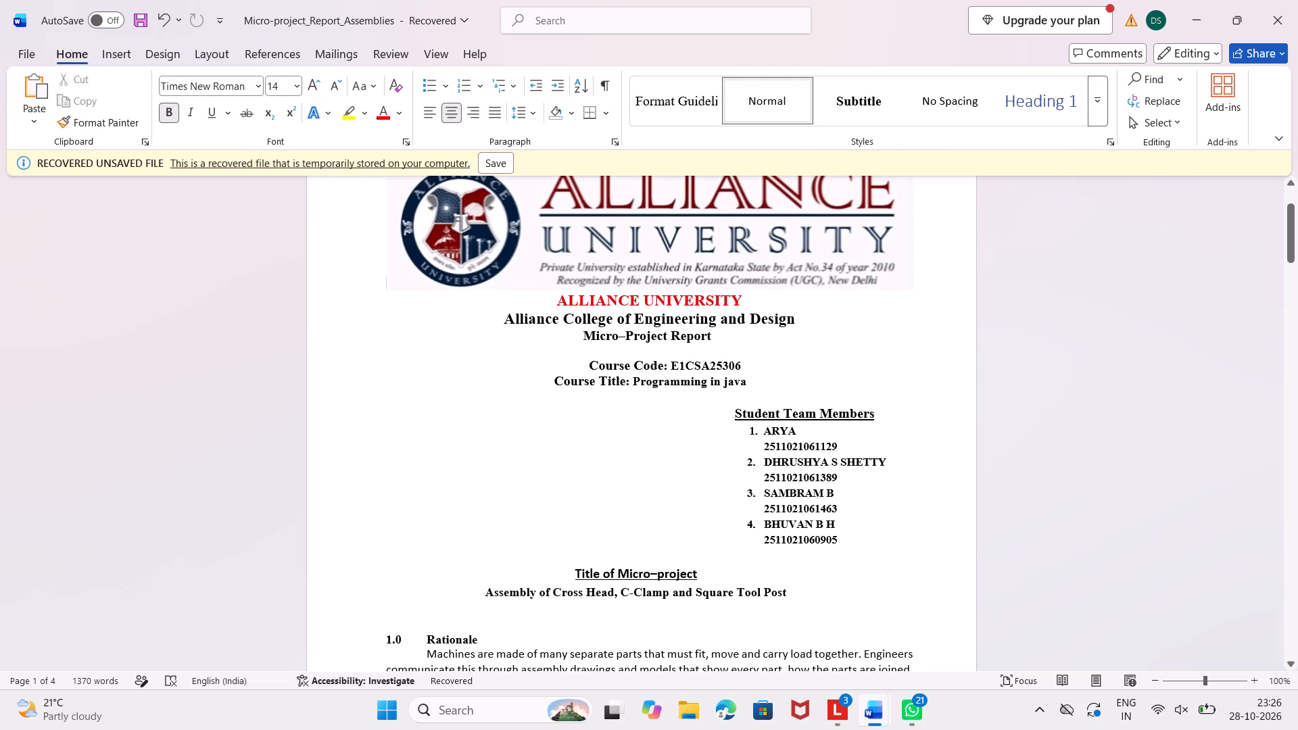
Dismiss the Lenovo Vantage update prompt without installing the BIOS update.
scroll(859, 224, "up", 1)
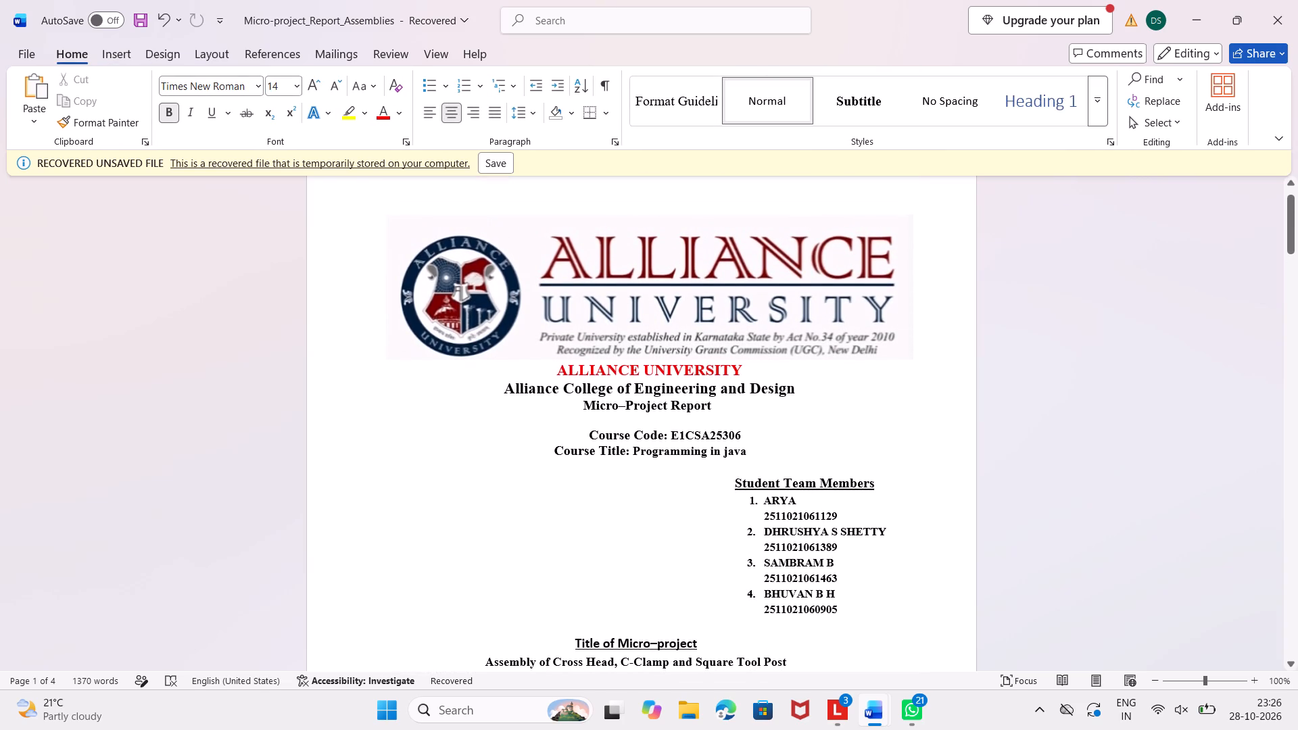
scroll(859, 224, "up", 1)
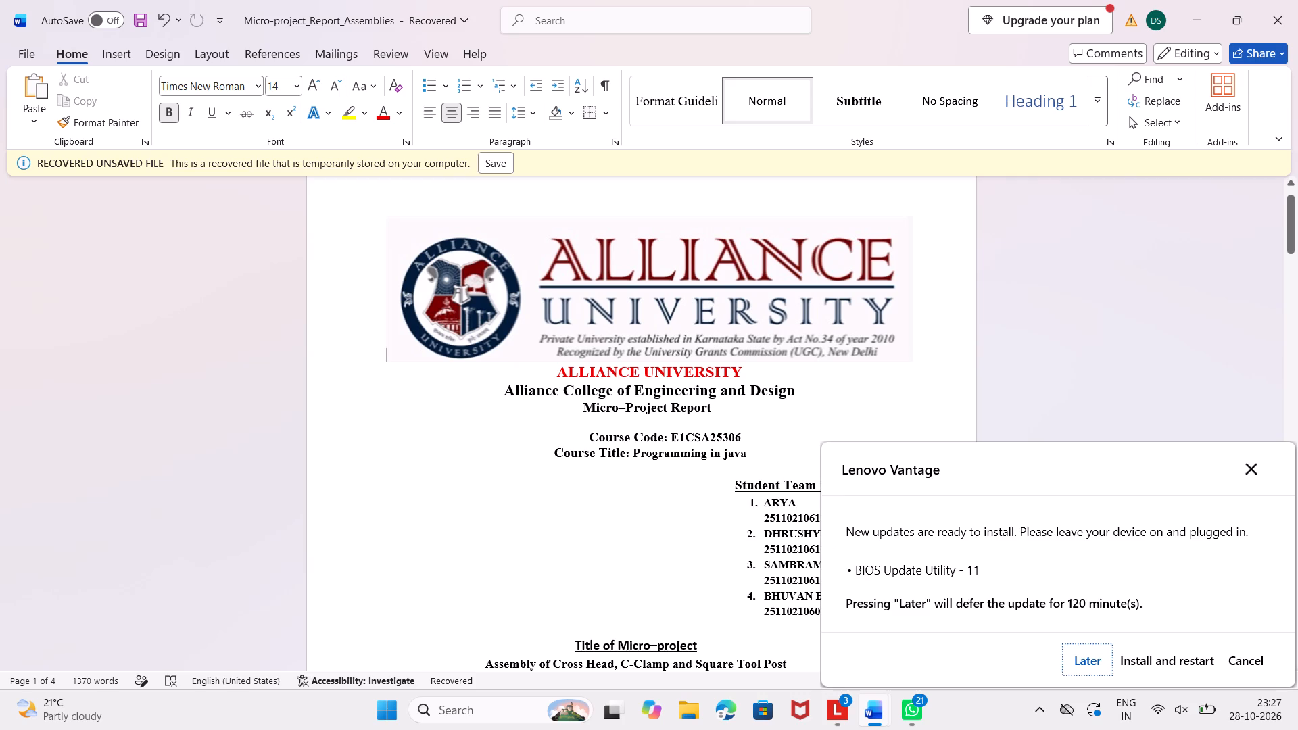
left_click(1251, 470)
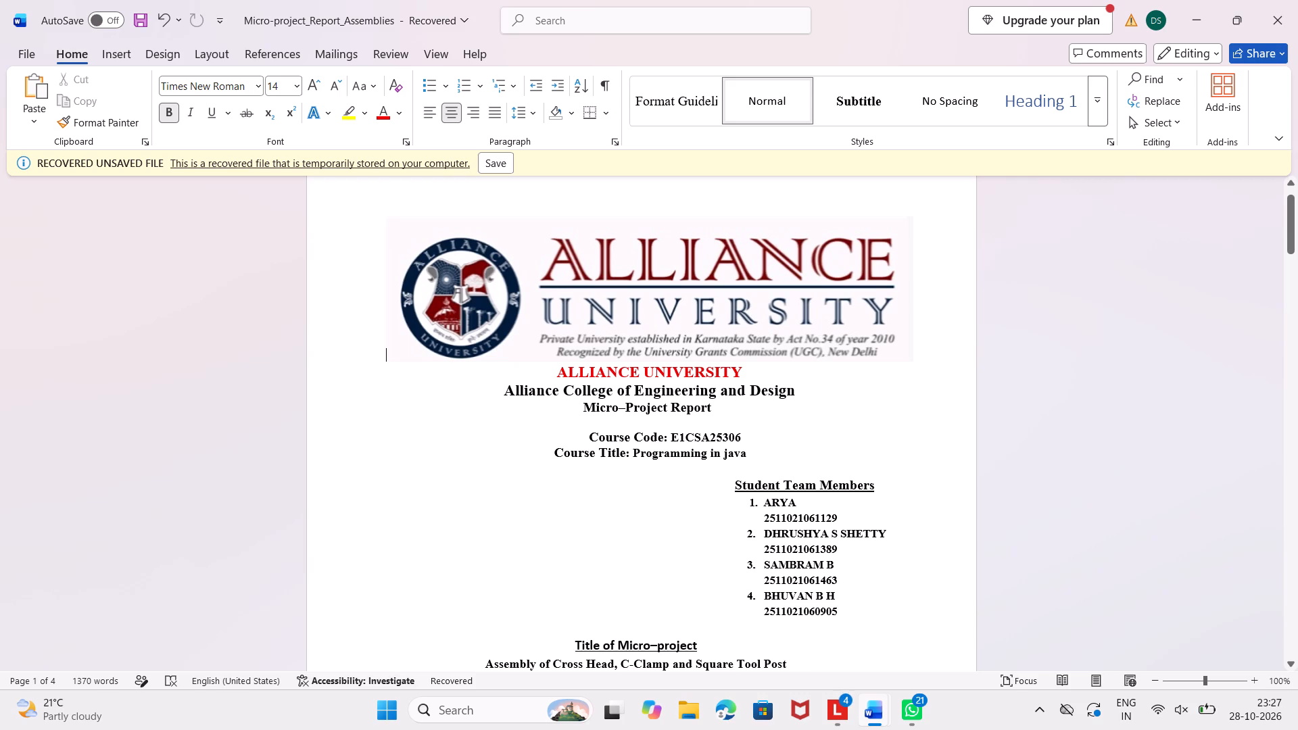
Shrink the Alliance University logo banner proportionally, keeping the red ALLIANCE UNIVERSITY heading centred on its own line beneath it.
left_click_drag(412, 238, 503, 239)
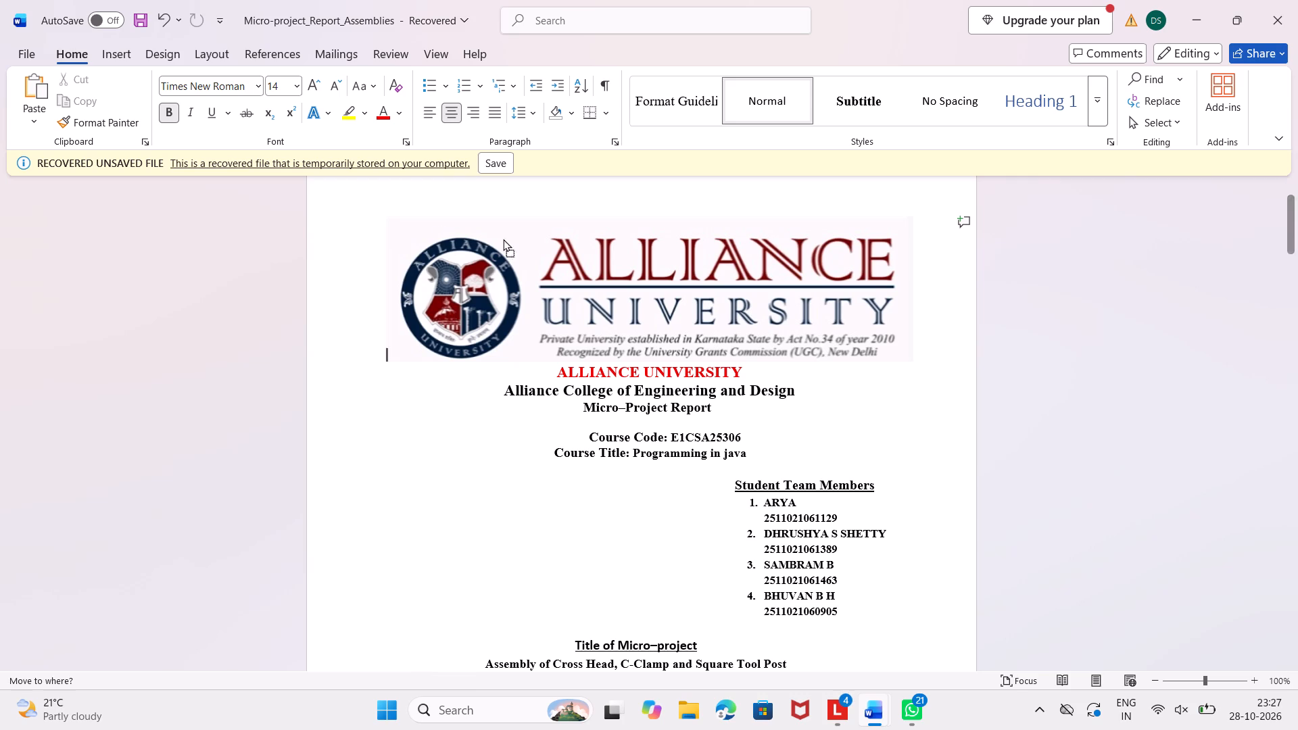
left_click_drag(503, 239, 734, 306)
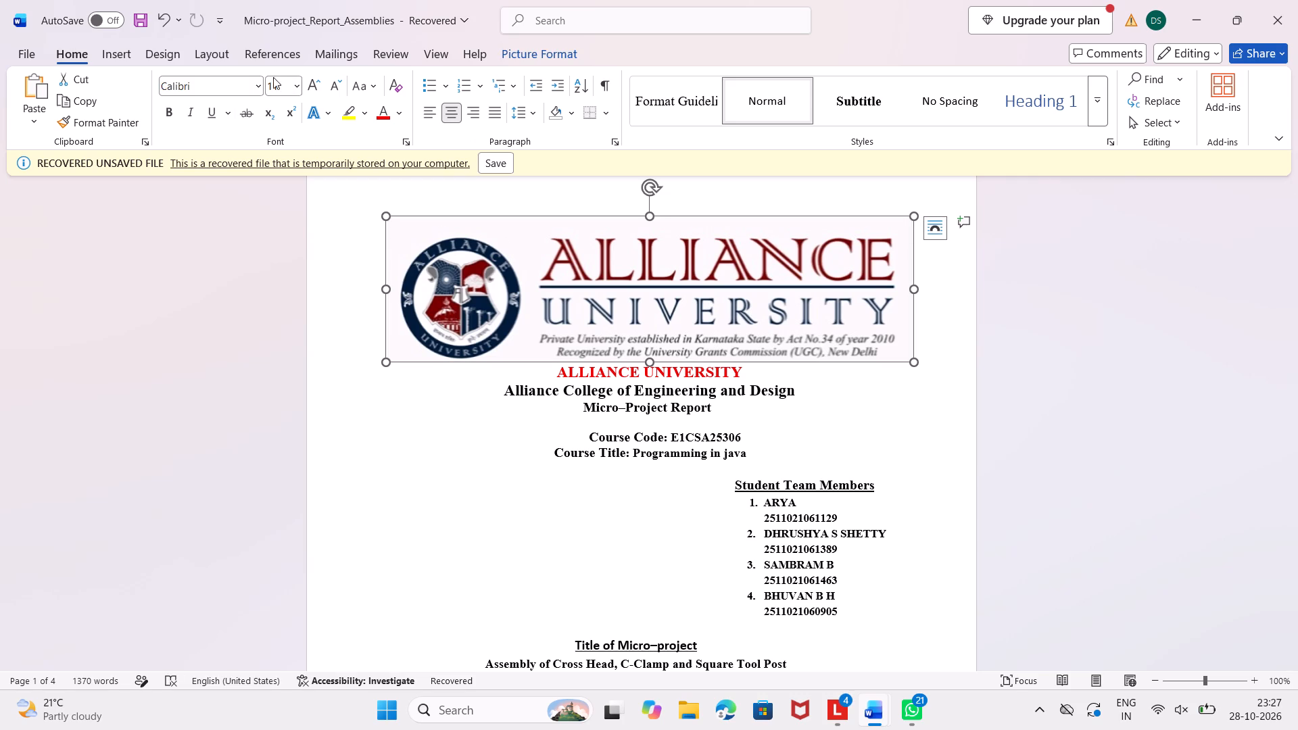
left_click(334, 89)
left_click_drag(915, 362, 915, 359)
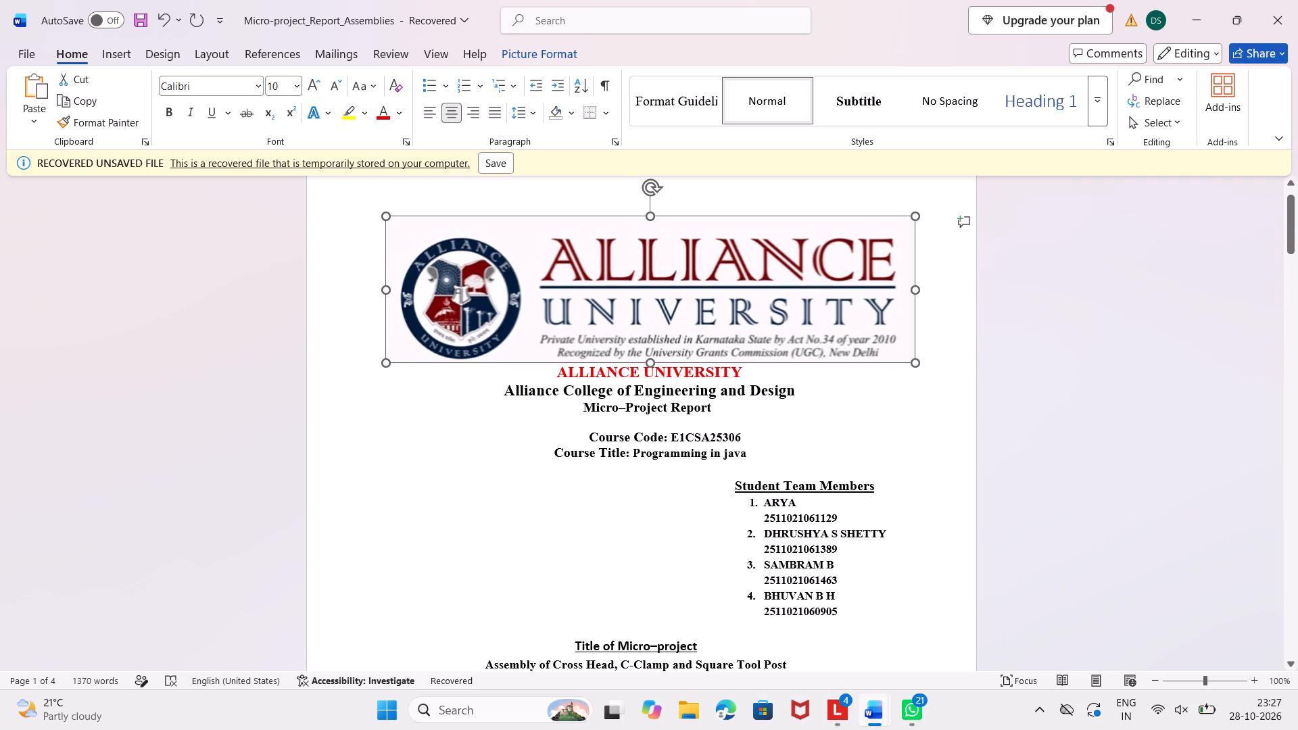
left_click_drag(915, 359, 896, 331)
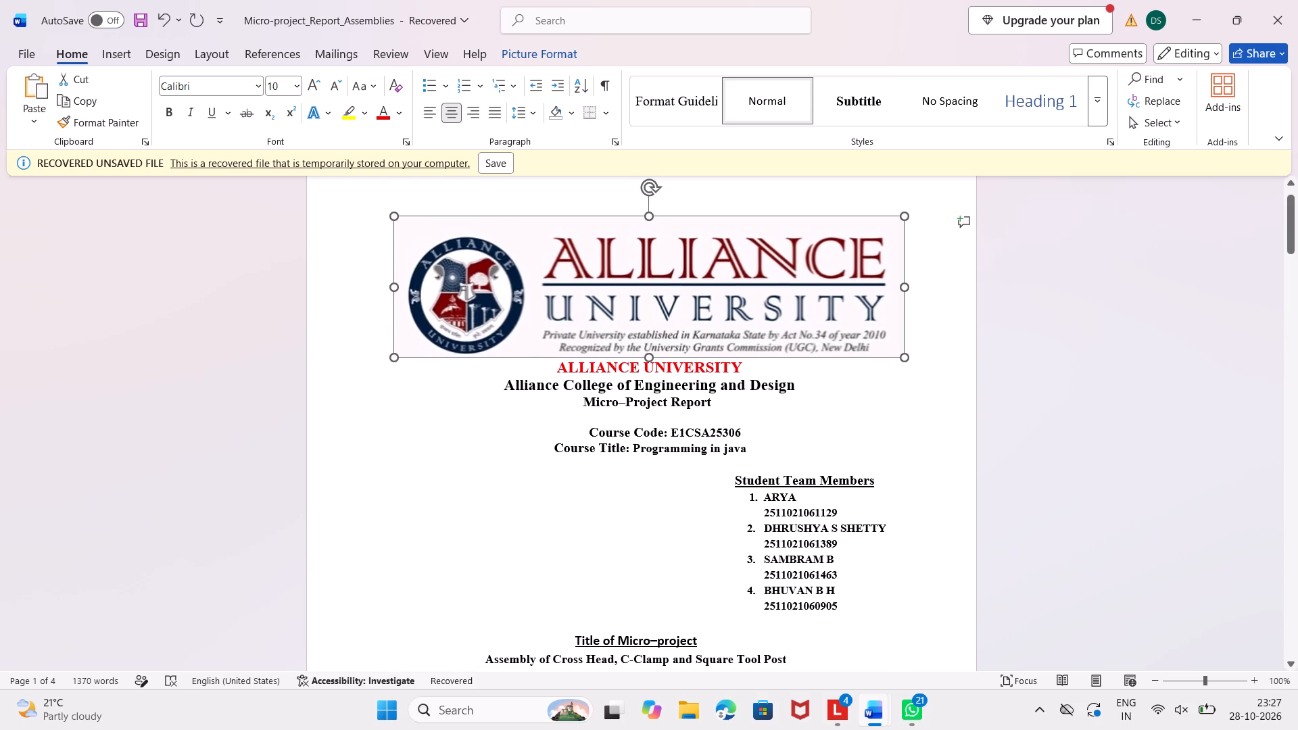
left_click_drag(896, 331, 864, 299)
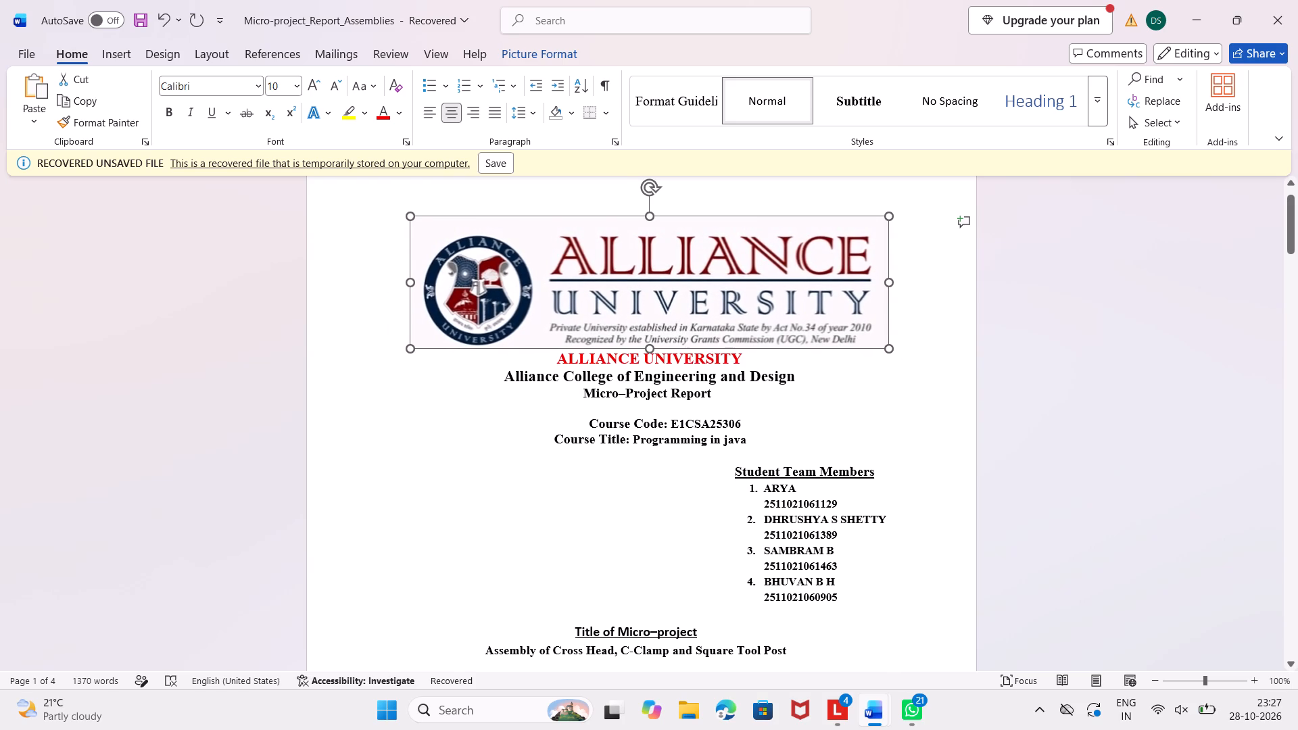
left_click_drag(864, 299, 859, 295)
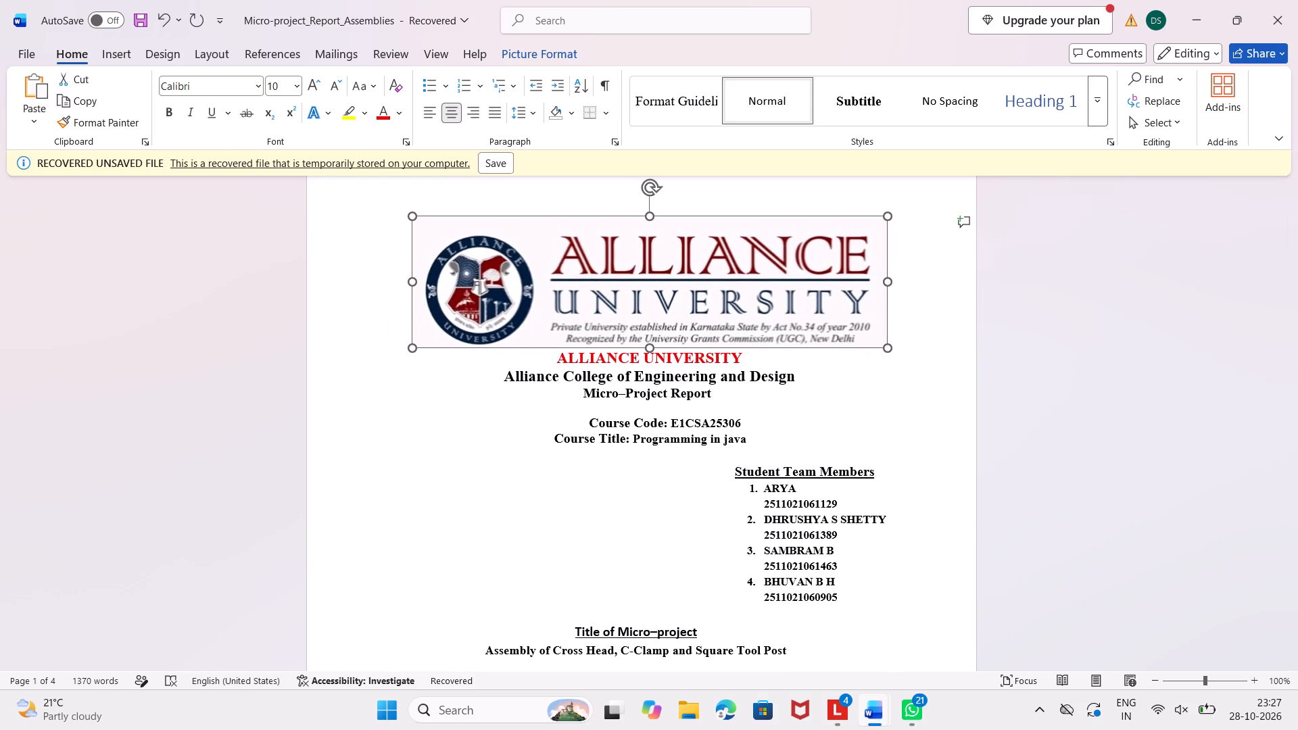
left_click_drag(859, 295, 832, 274)
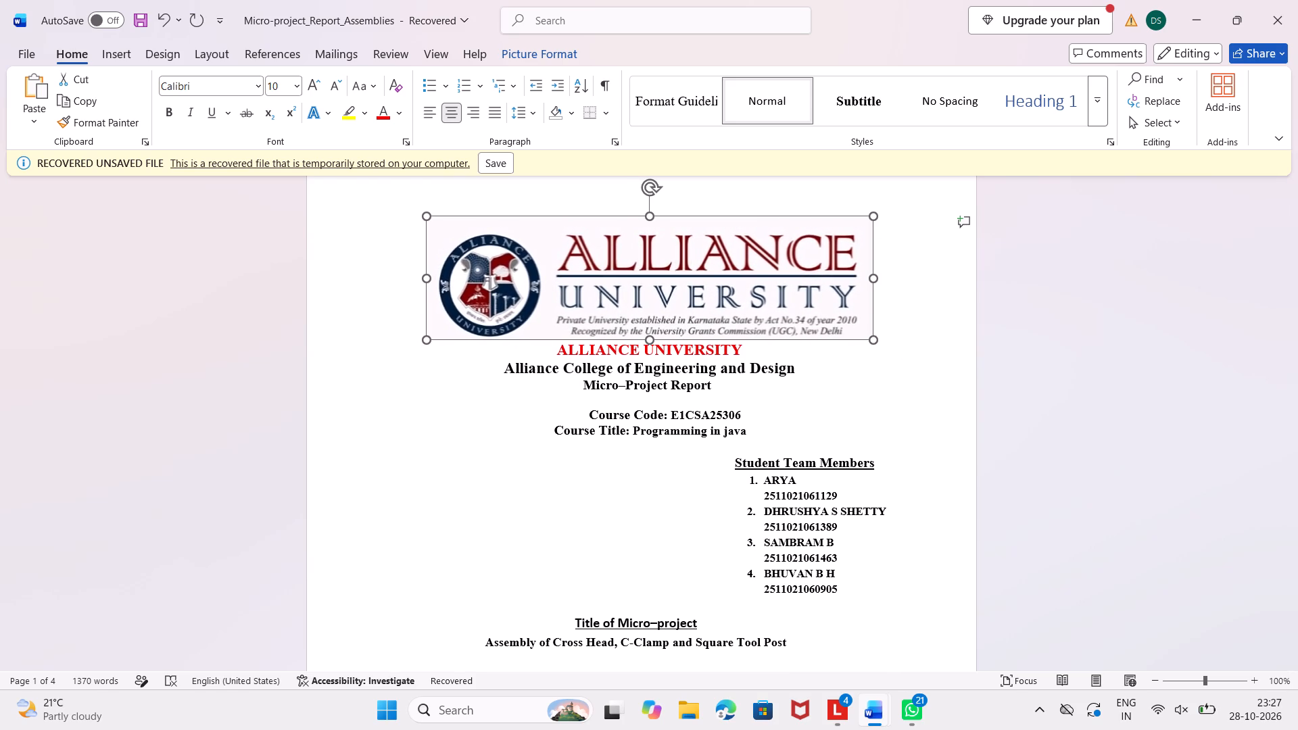
left_click_drag(832, 274, 829, 263)
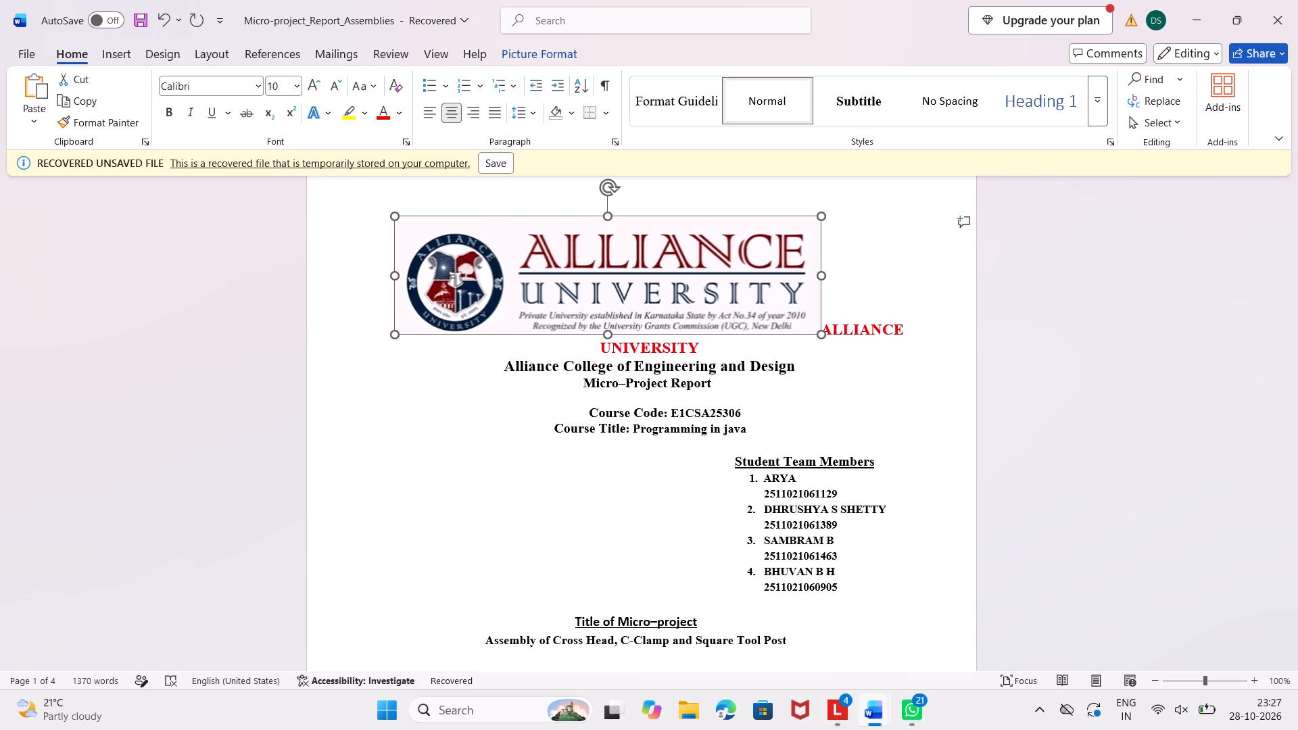
left_click_drag(829, 263, 849, 261)
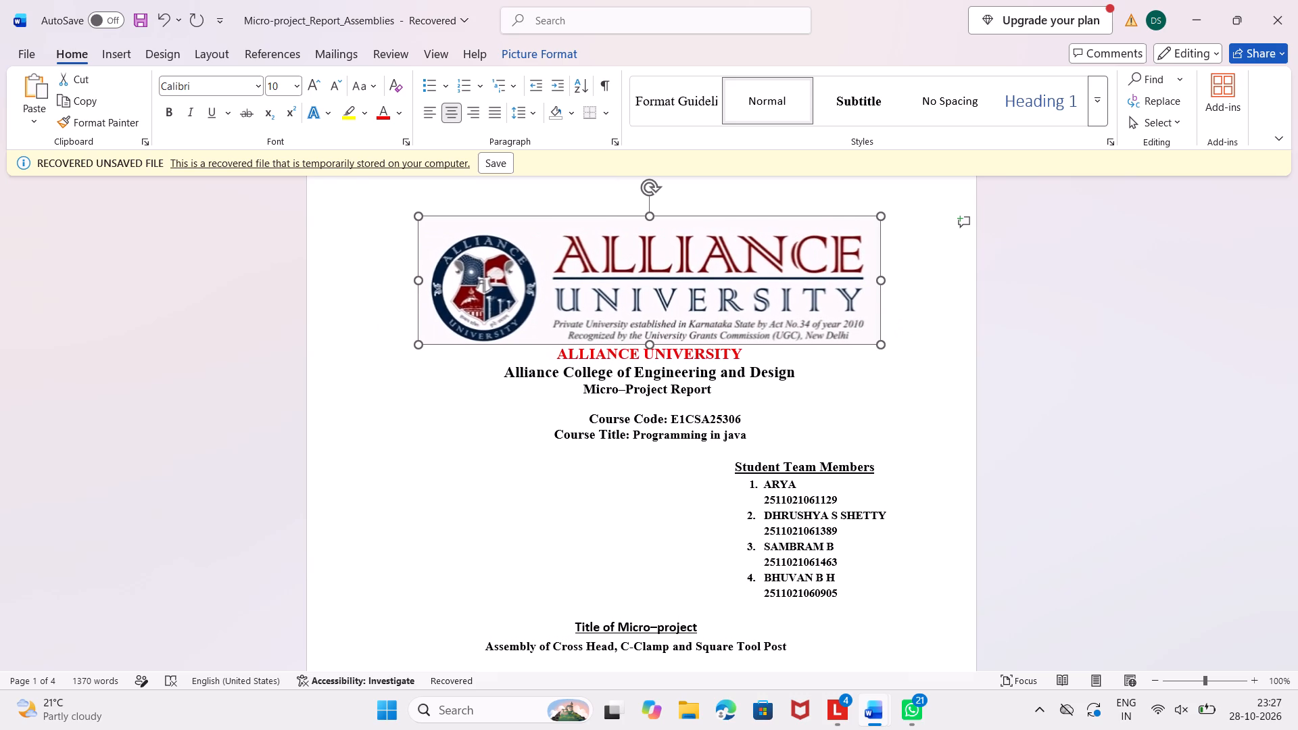
left_click_drag(849, 261, 831, 247)
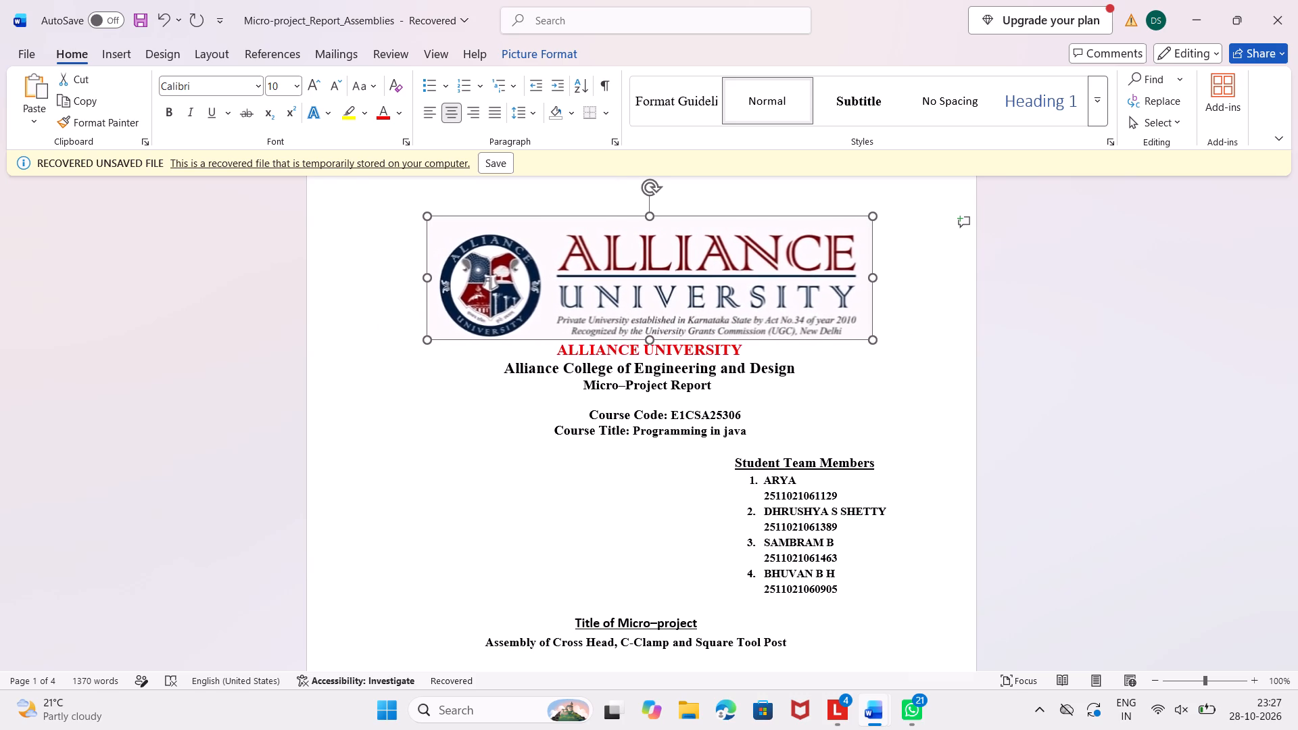
left_click_drag(831, 247, 844, 235)
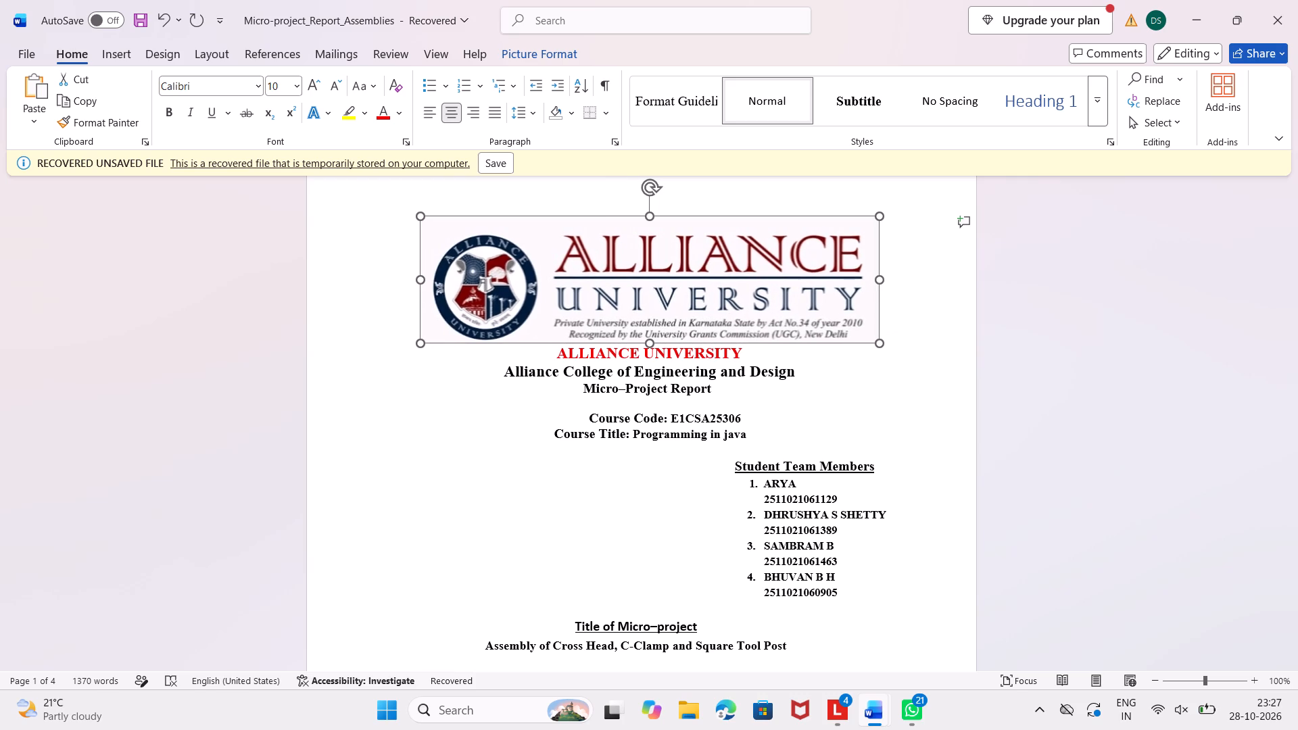
left_click_drag(844, 235, 840, 231)
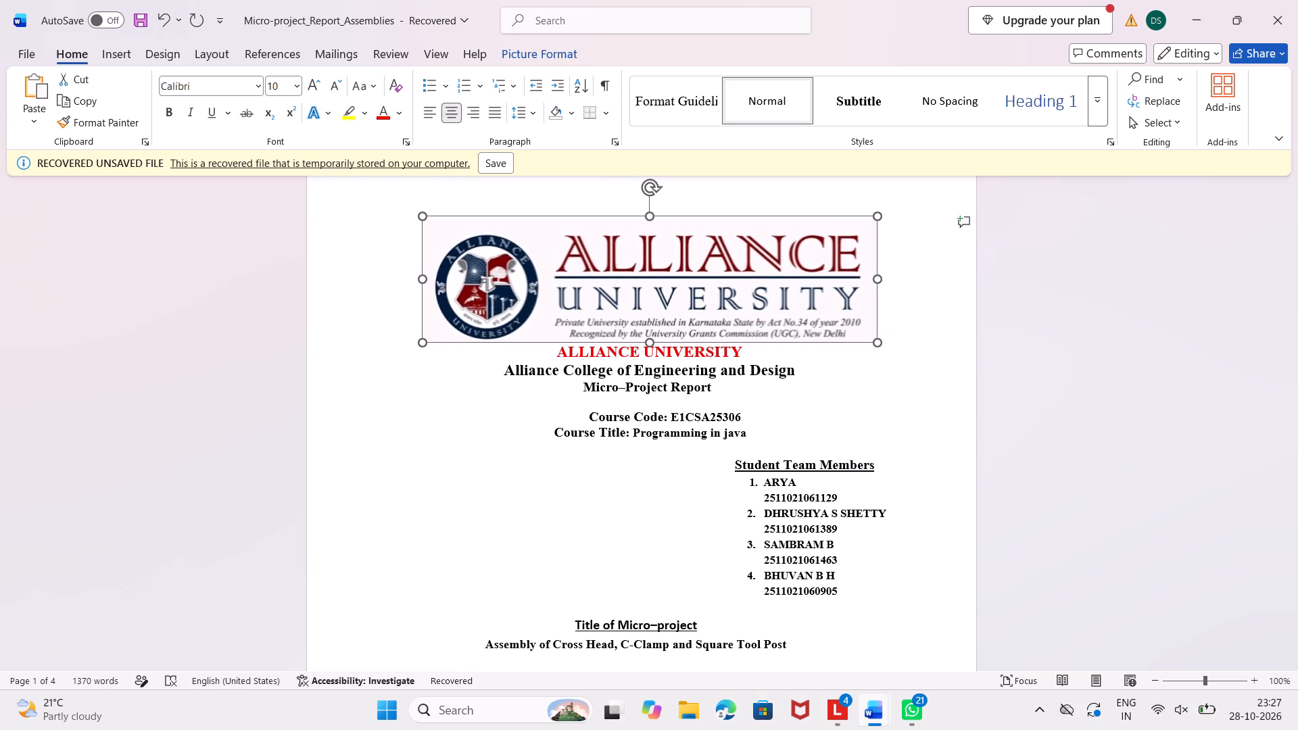
left_click_drag(840, 231, 840, 230)
left_click(840, 230)
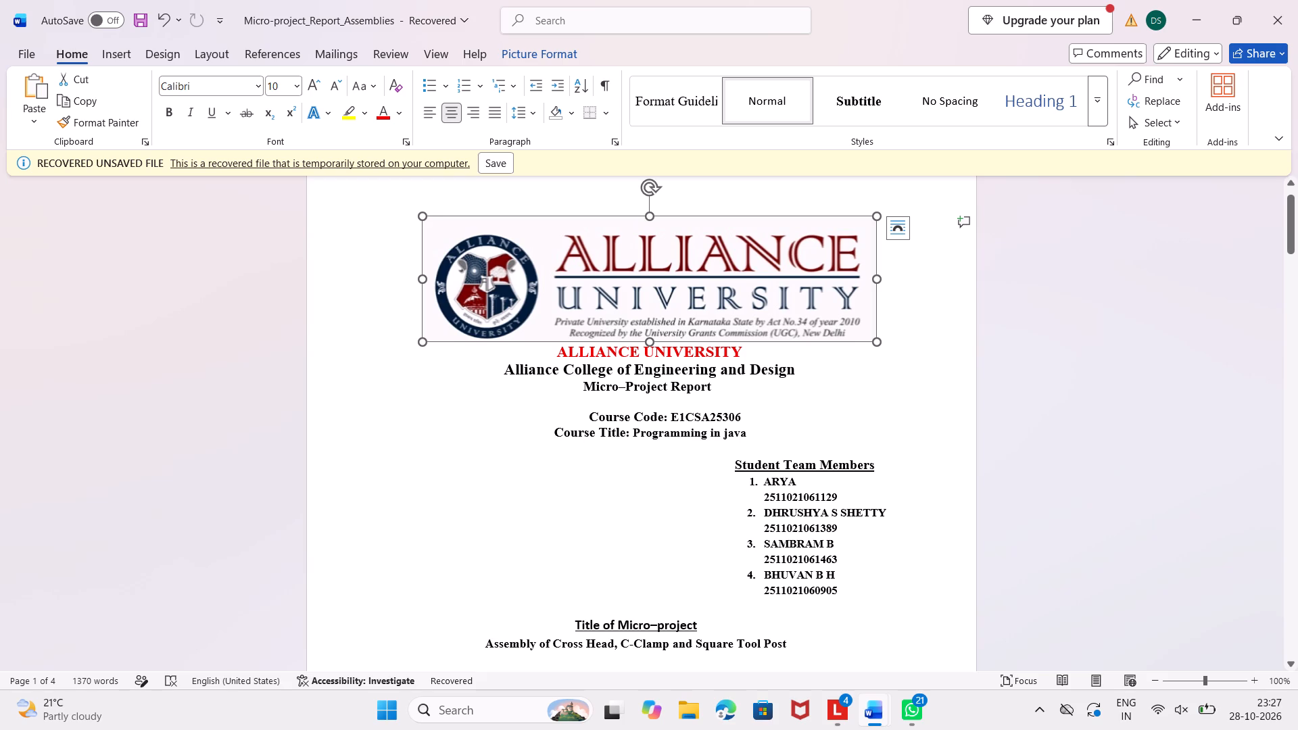
Fine-tune the logo banner slightly smaller from its upper-left corner and top edge, and deselect it.
left_click_drag(425, 218, 450, 226)
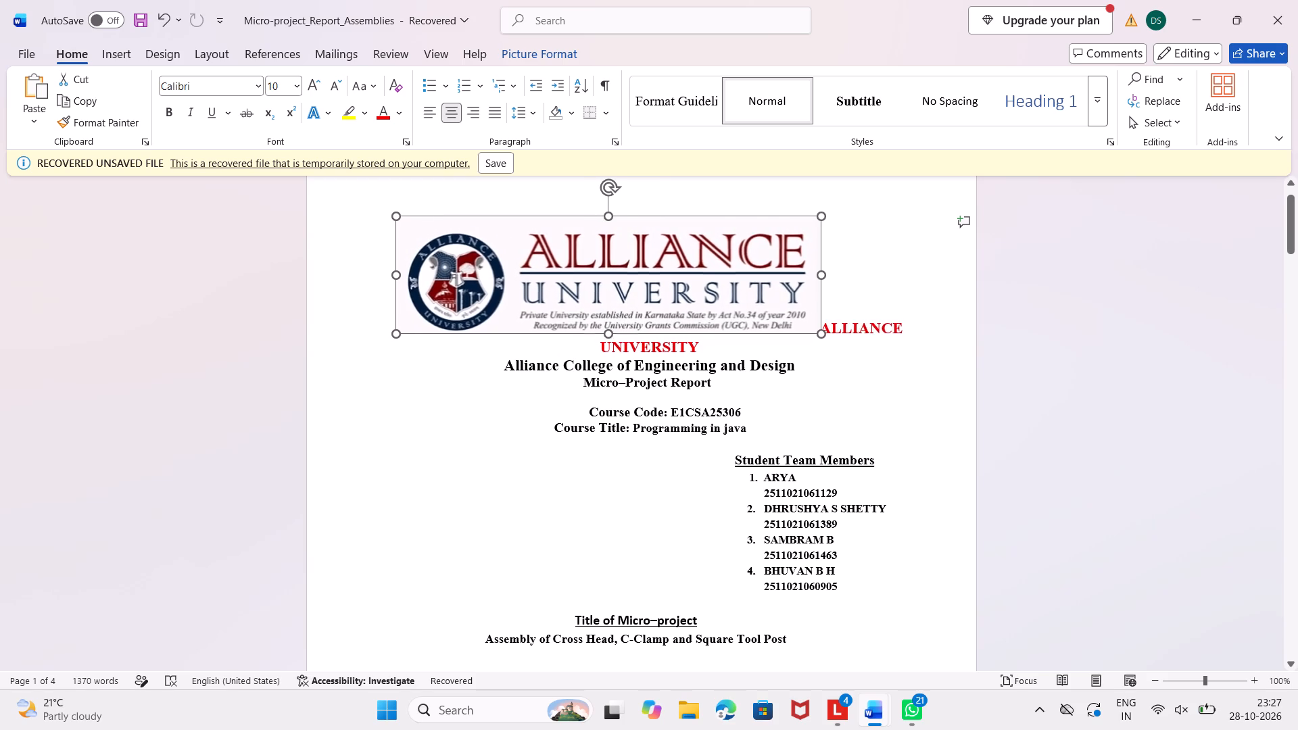
left_click_drag(450, 226, 431, 220)
left_click_drag(654, 183, 652, 216)
left_click(652, 216)
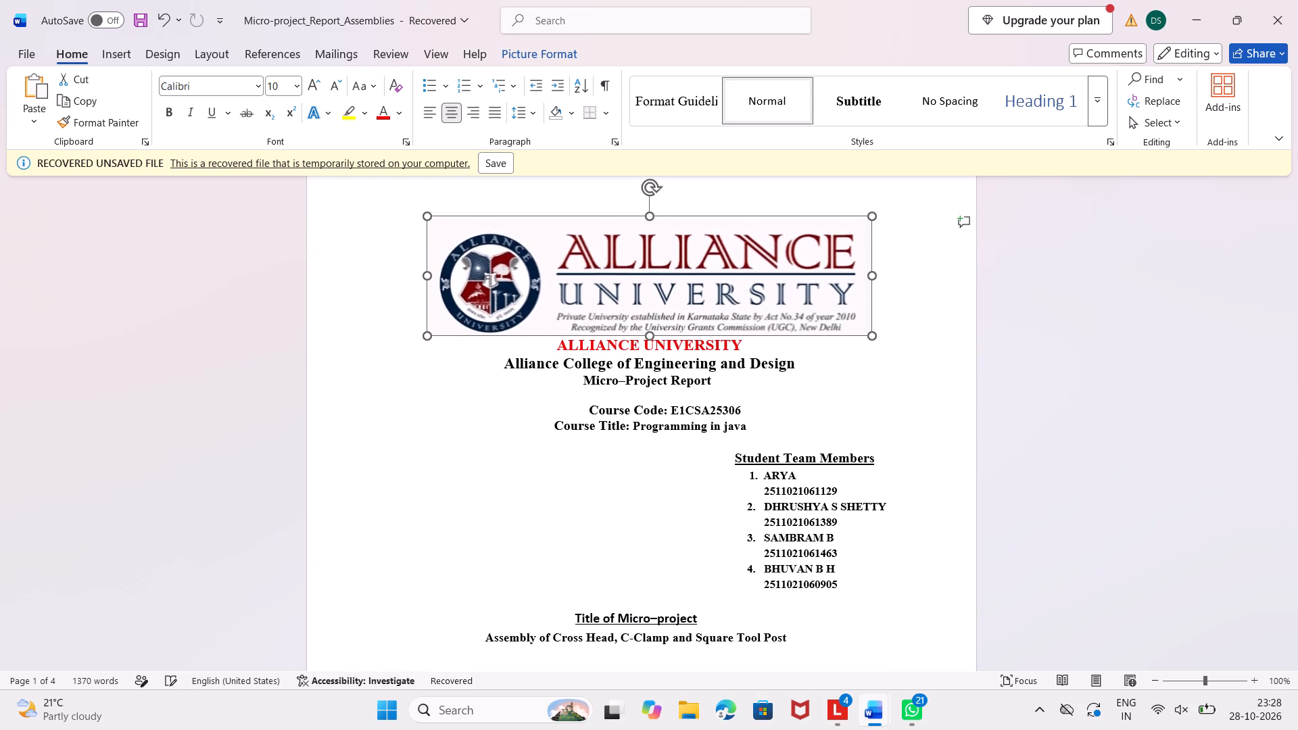
left_click(657, 220)
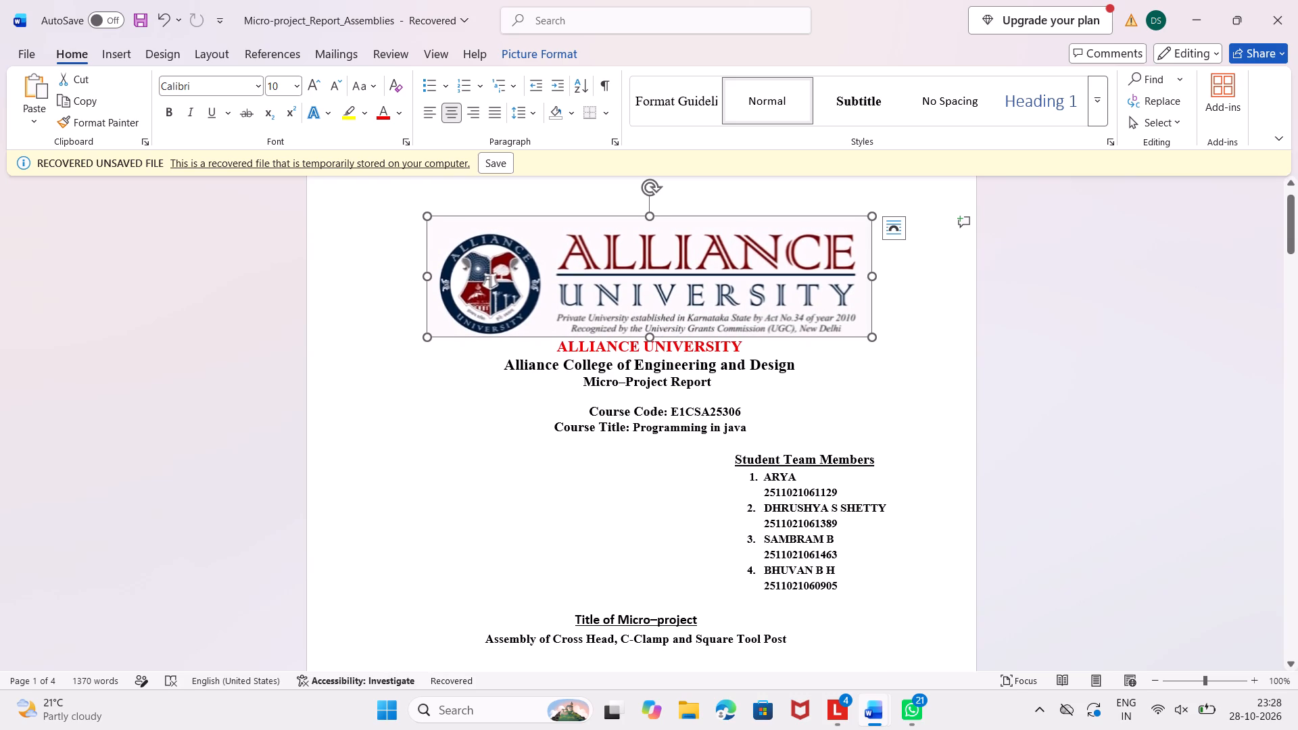
left_click(857, 372)
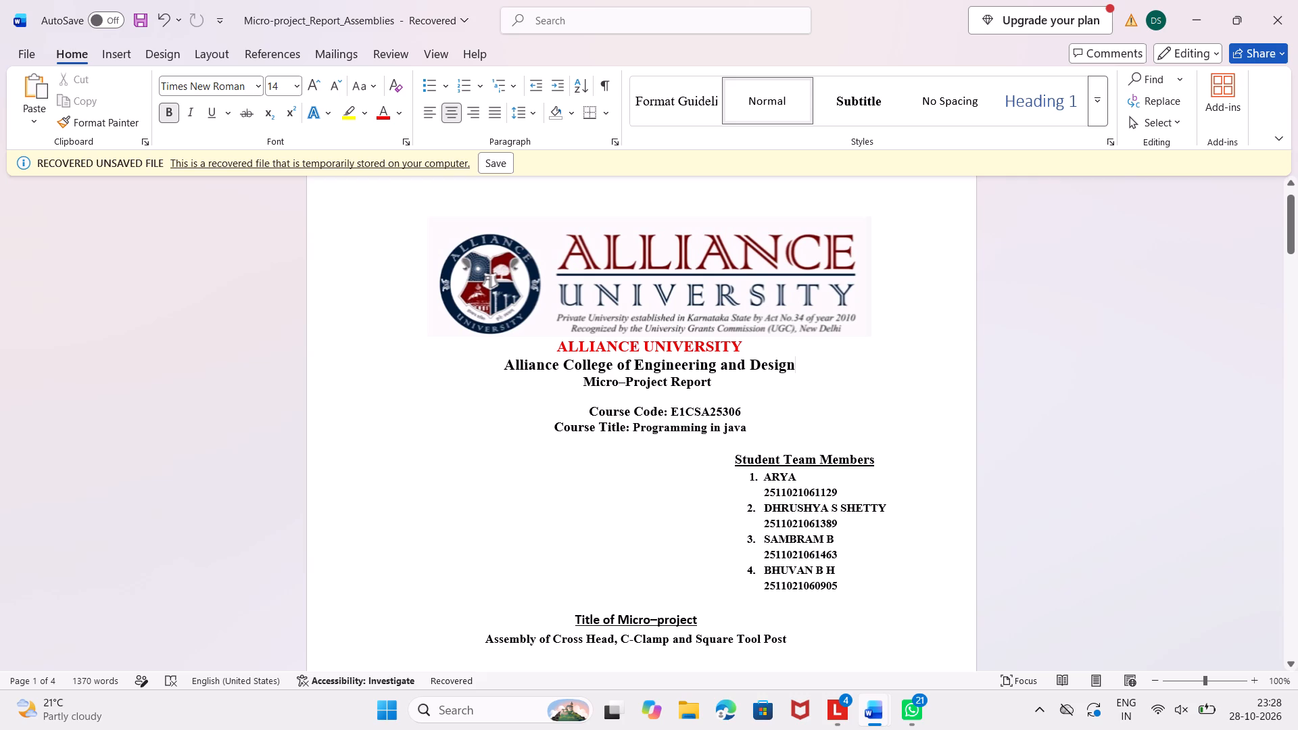
Replace "Report" with "Proposal" in the "Micro–Project Report" line and remove the blank line below it.
left_click_drag(669, 383, 704, 389)
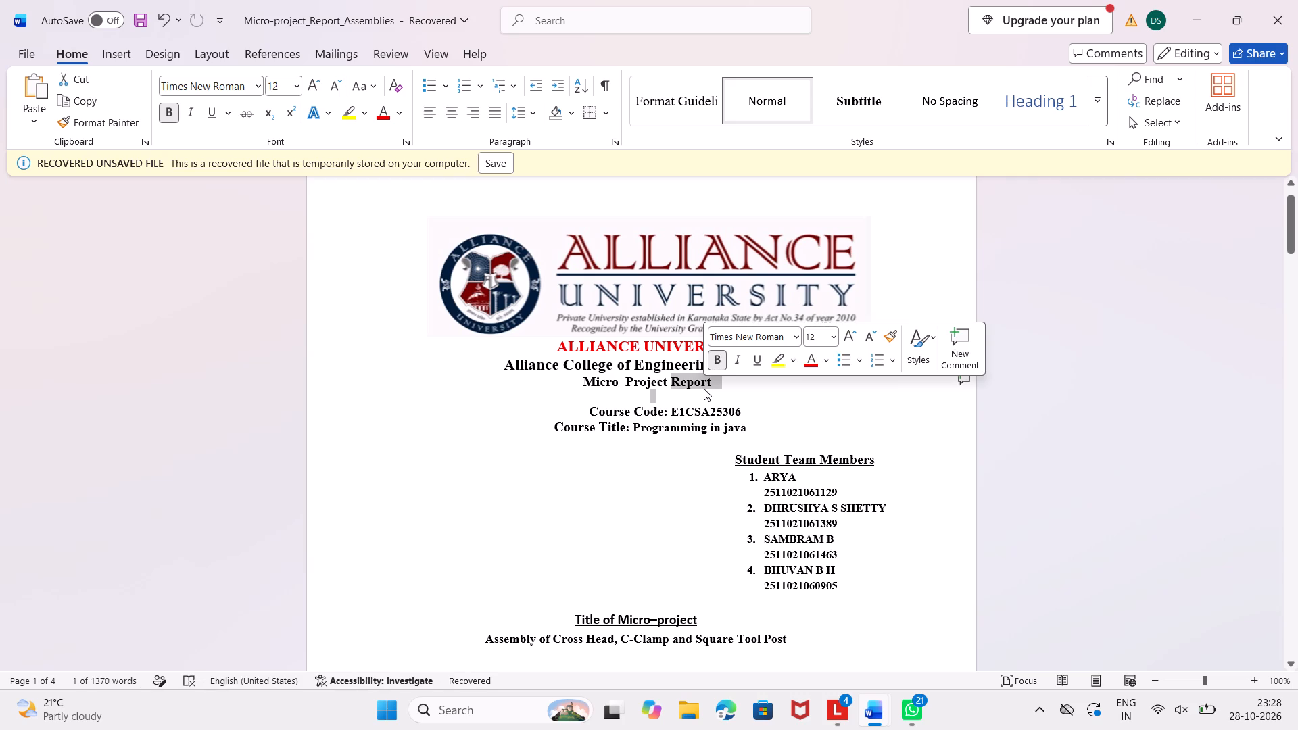
key("BackSpace")
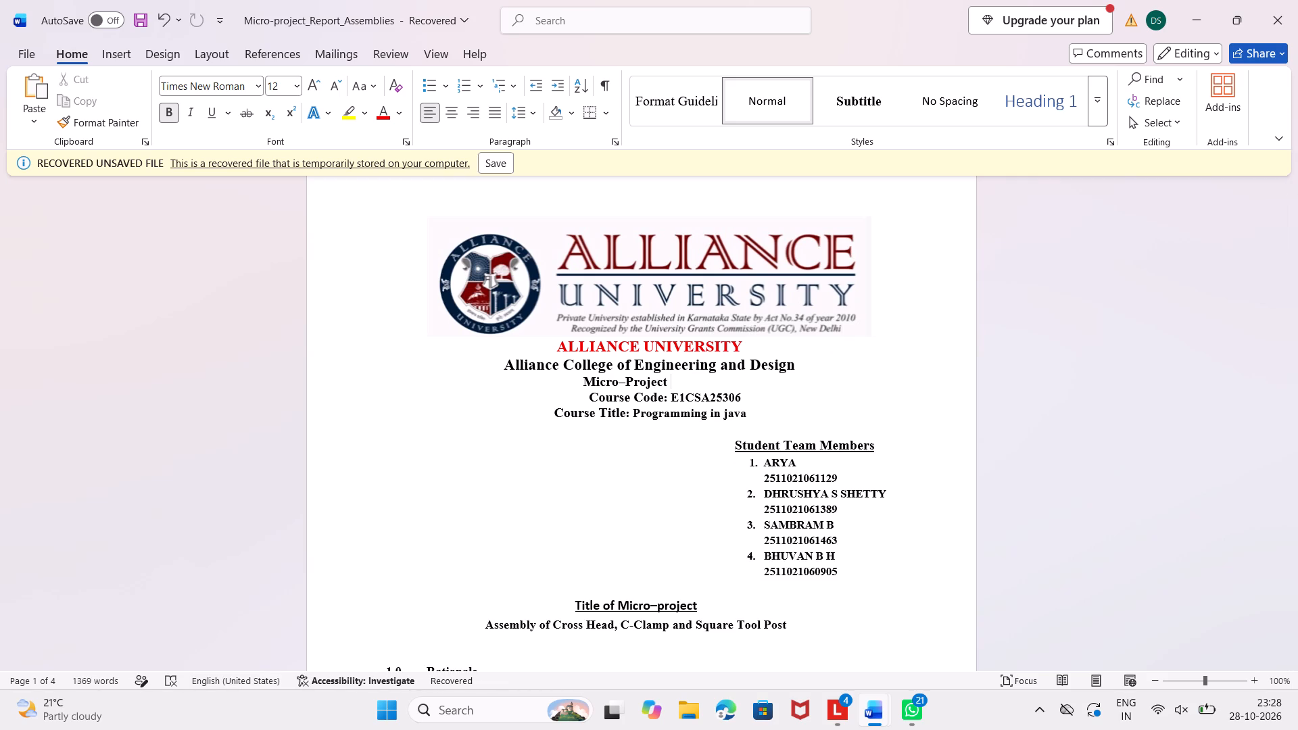
key("shift+p")
type("roposal")
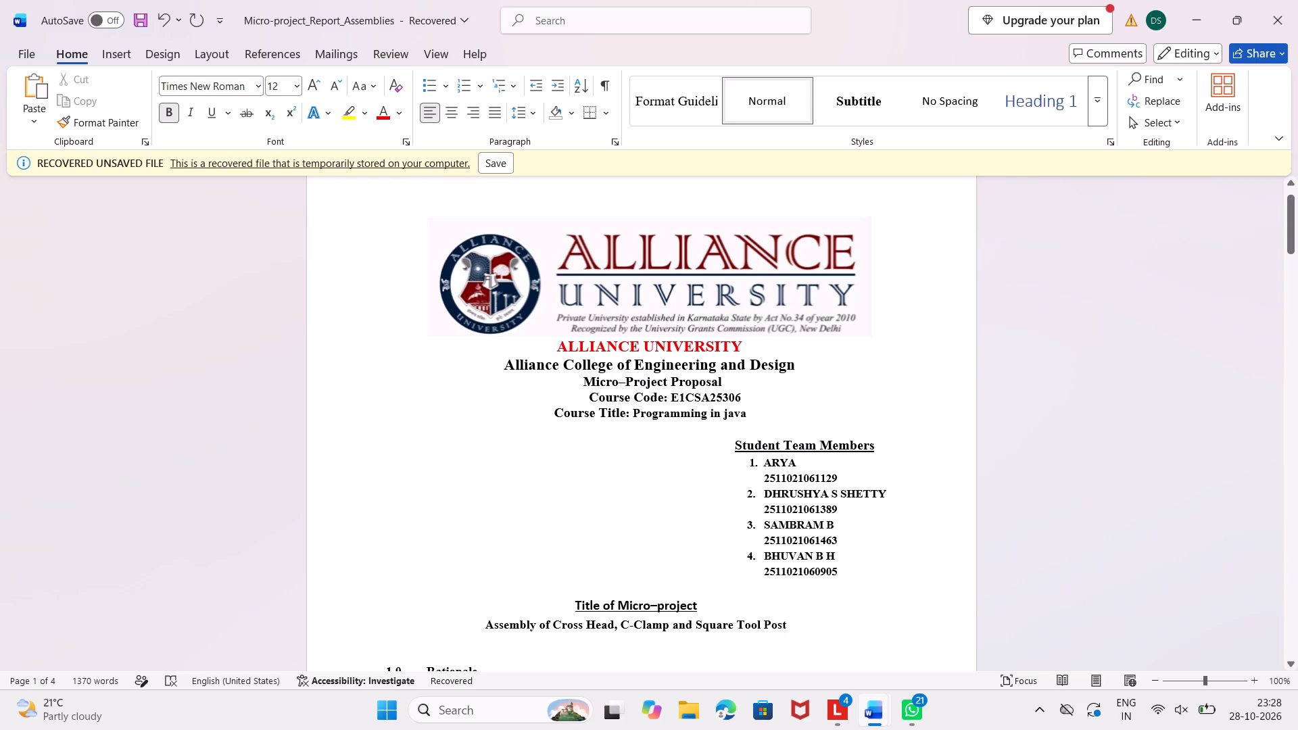
Insert leading spaces before "Course Title: Programming in java" to line it up under the course code.
left_click(547, 413)
key("space")
key("space")
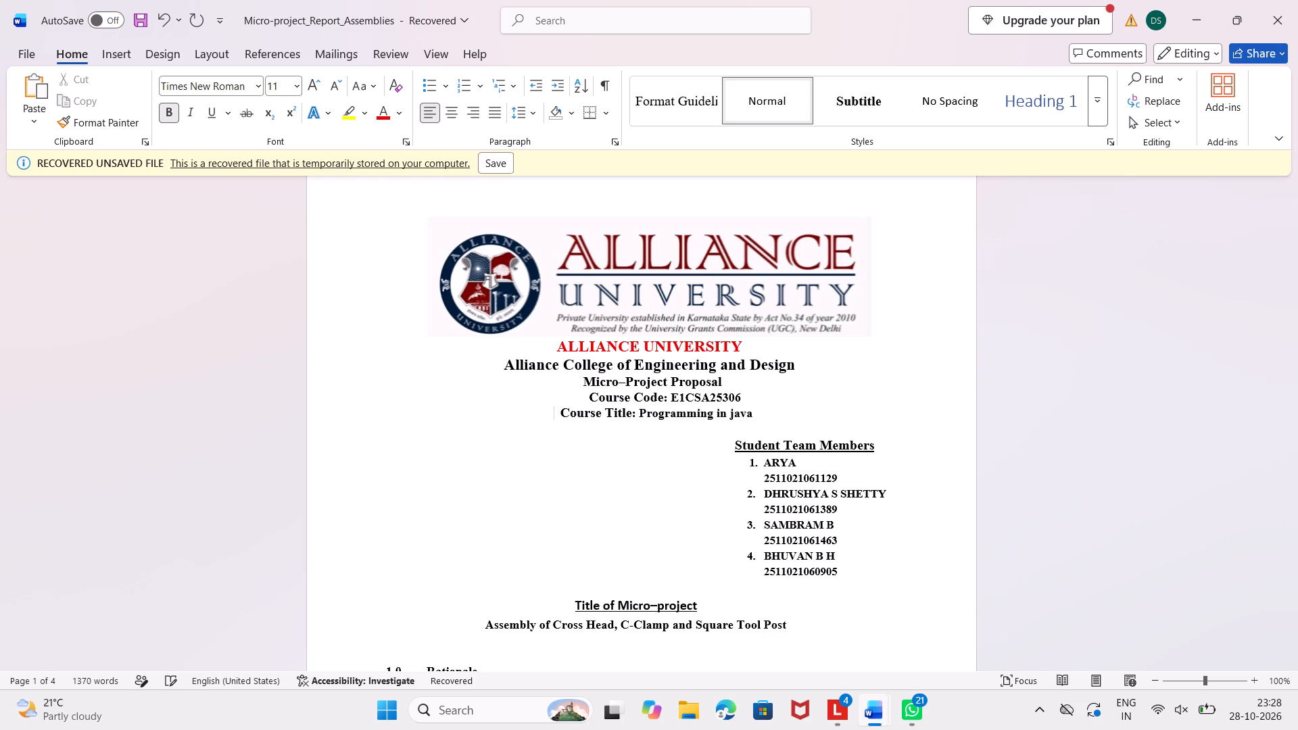
key("space")
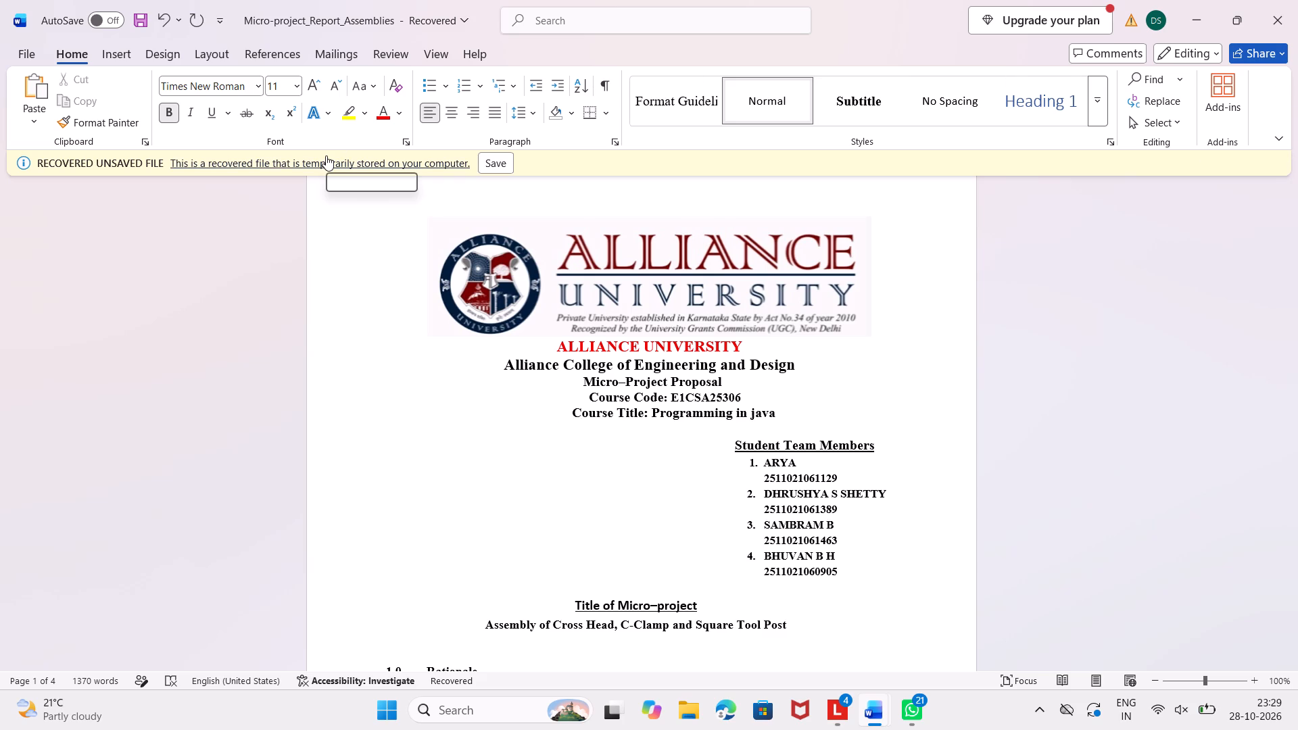
Save the recovered document permanently.
left_click(486, 161)
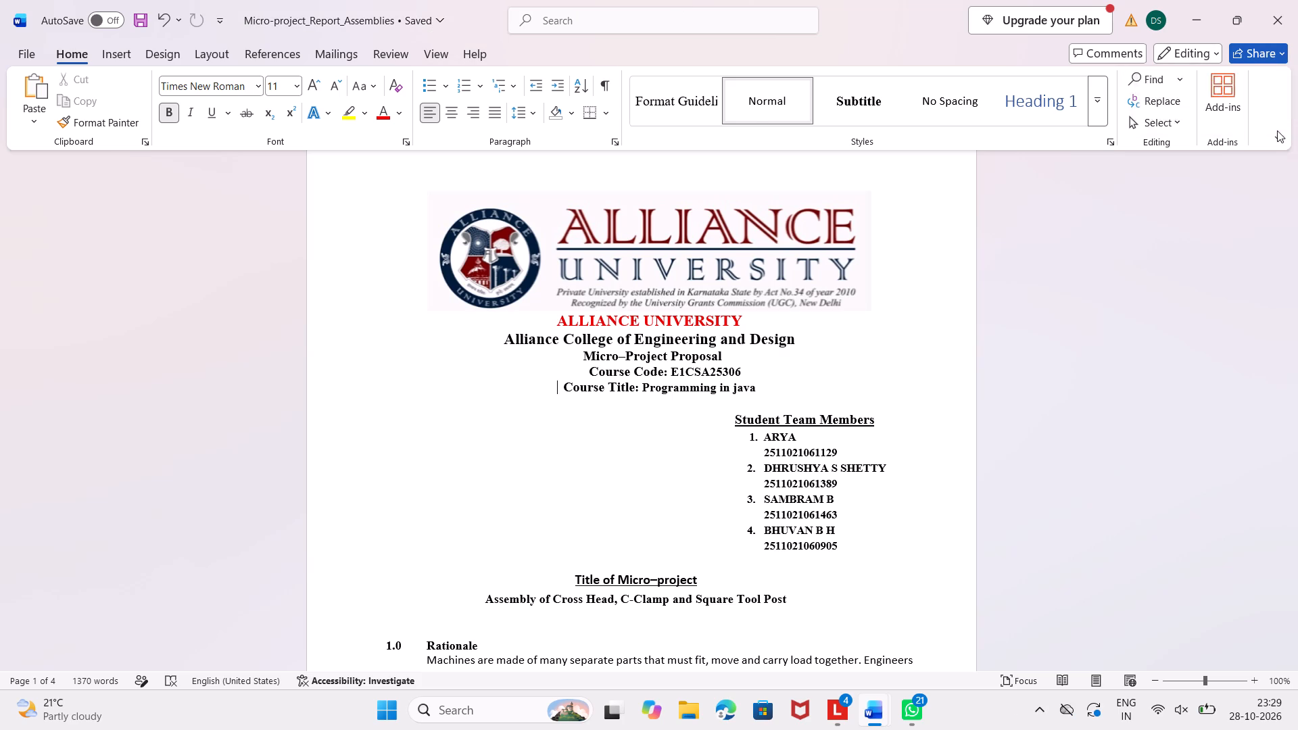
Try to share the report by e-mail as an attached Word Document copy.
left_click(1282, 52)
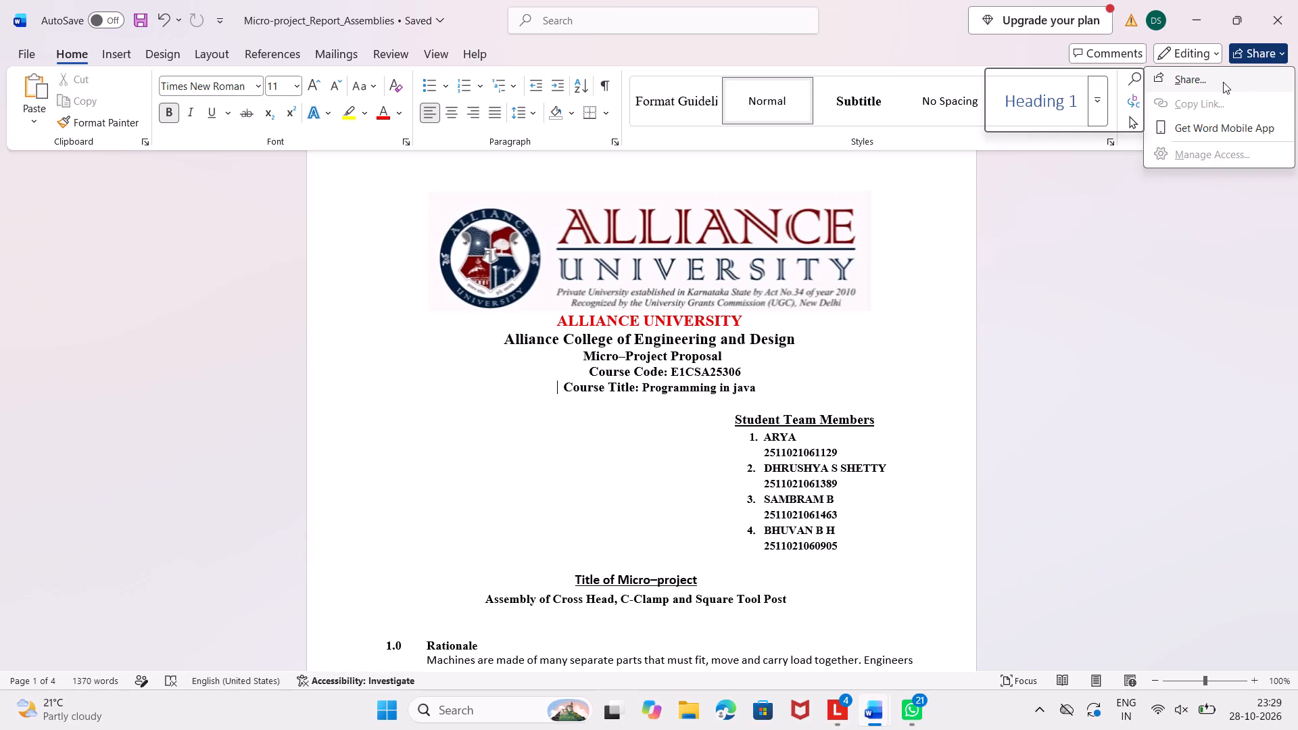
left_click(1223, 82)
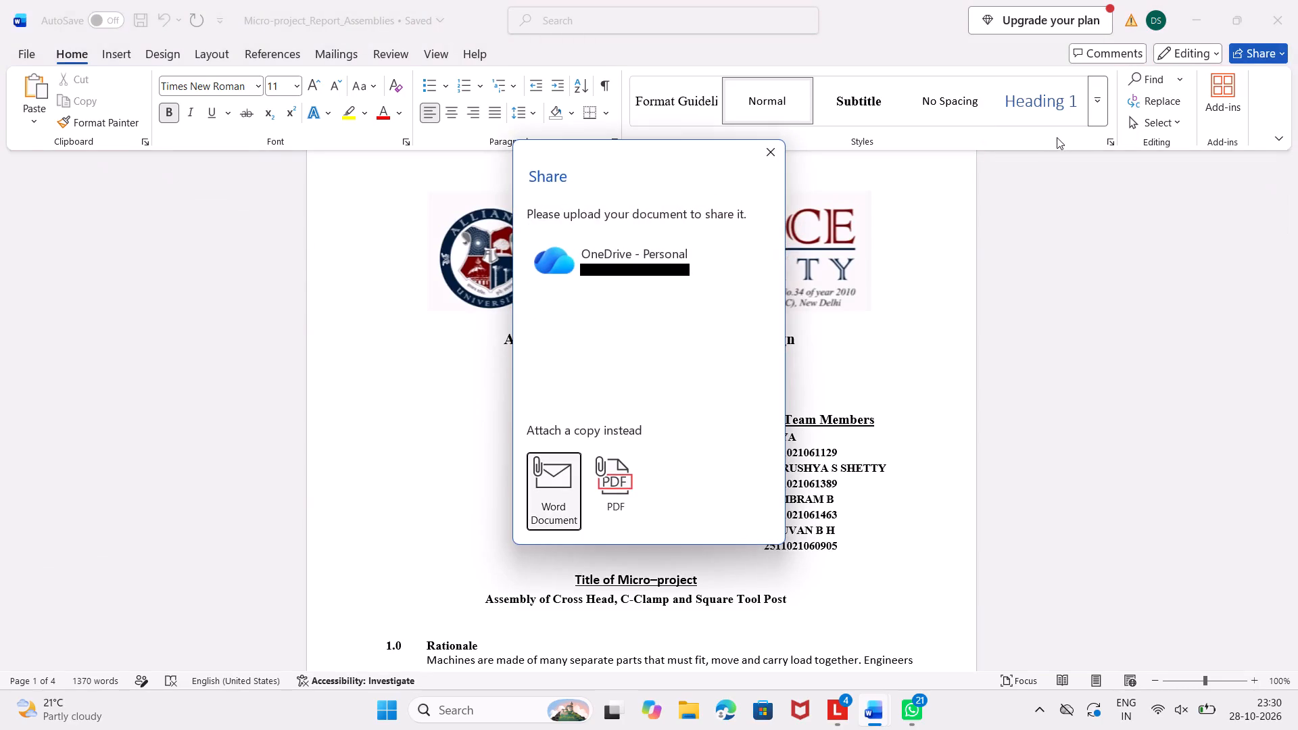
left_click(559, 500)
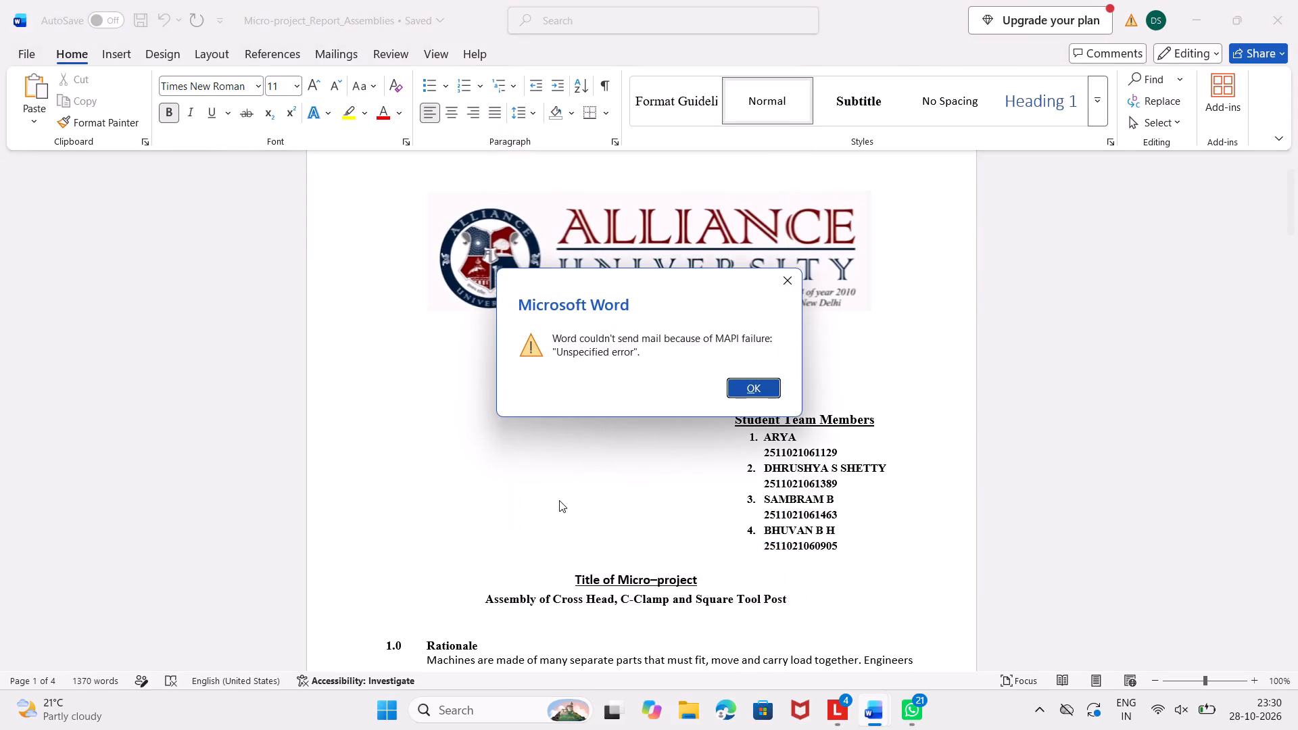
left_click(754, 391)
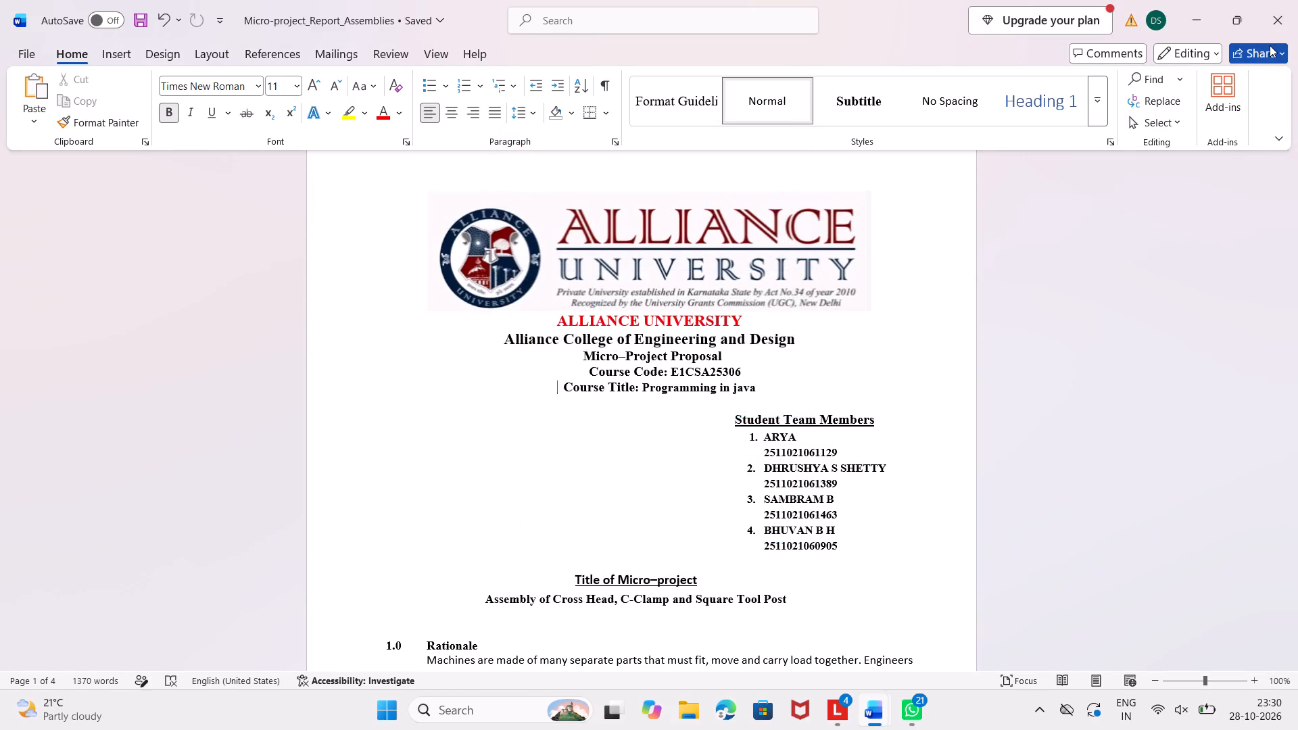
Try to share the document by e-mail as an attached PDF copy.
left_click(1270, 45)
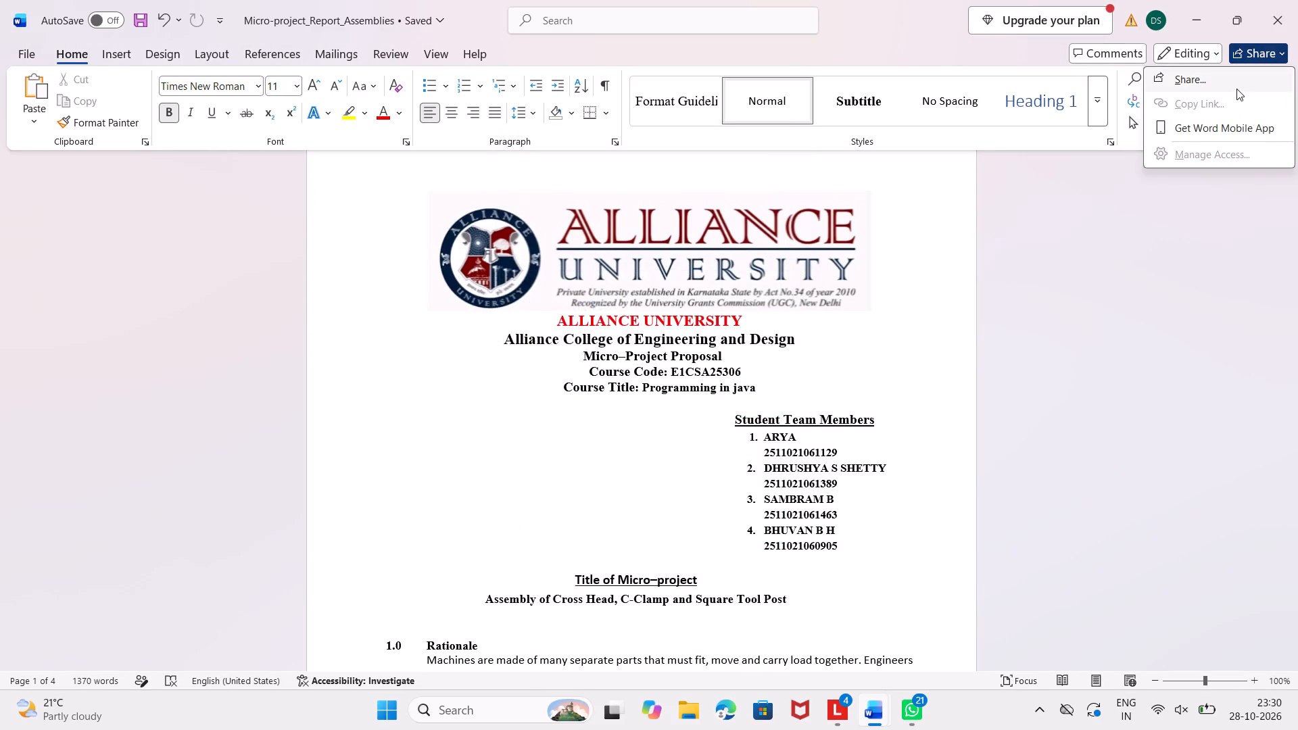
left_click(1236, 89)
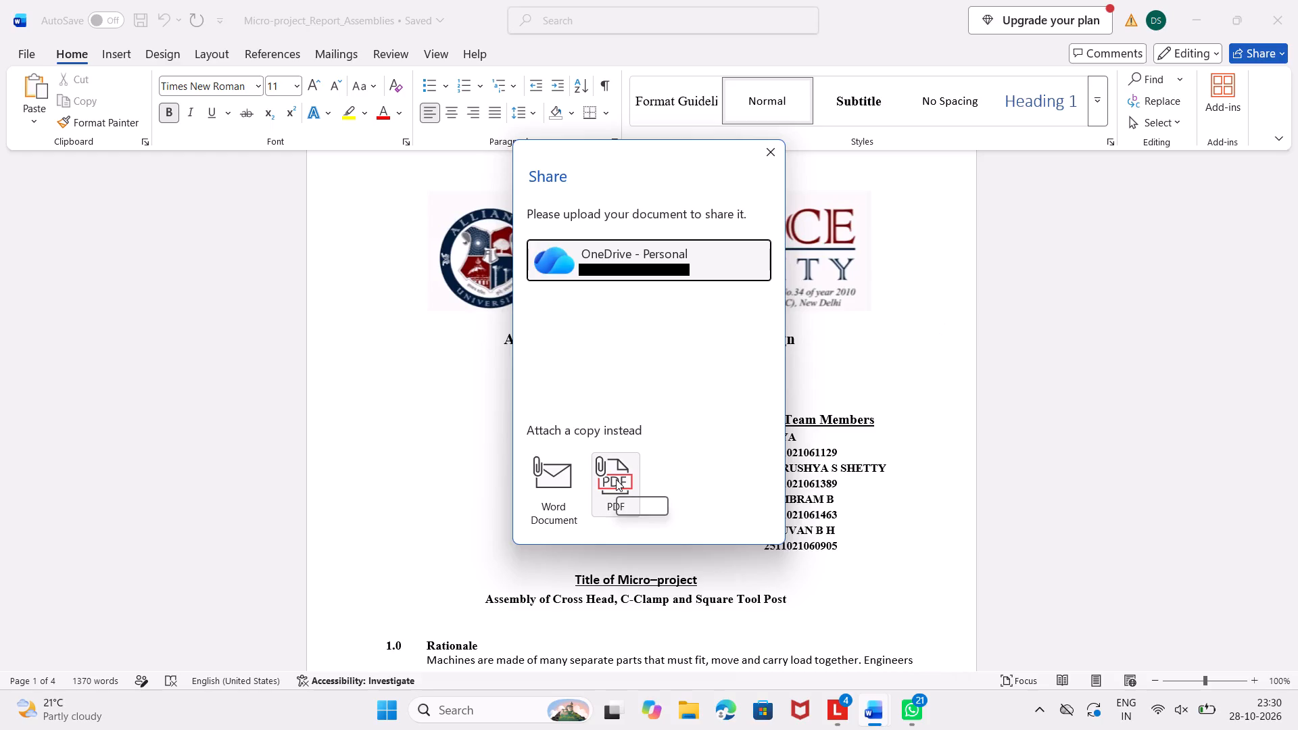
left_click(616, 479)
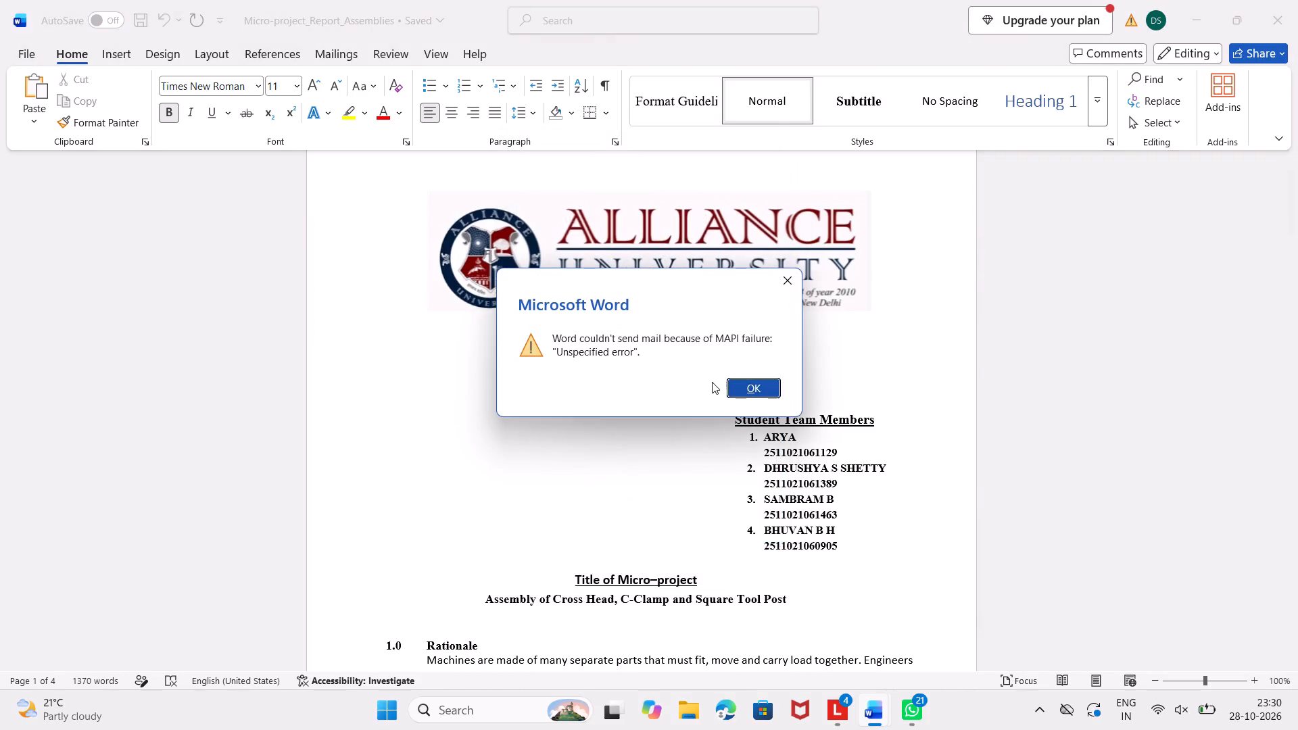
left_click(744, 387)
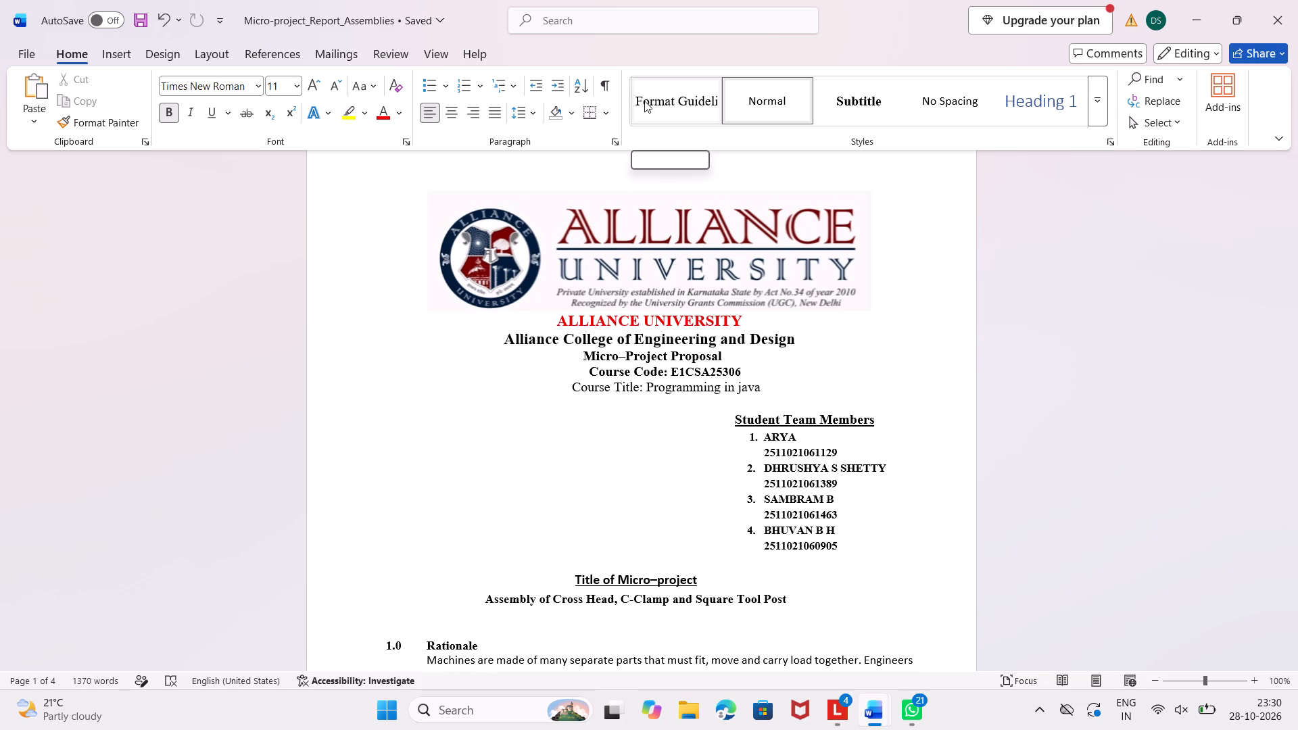
Apply the "Format Guideli…" style to the "Course Title: Programming in java" line.
left_click(644, 101)
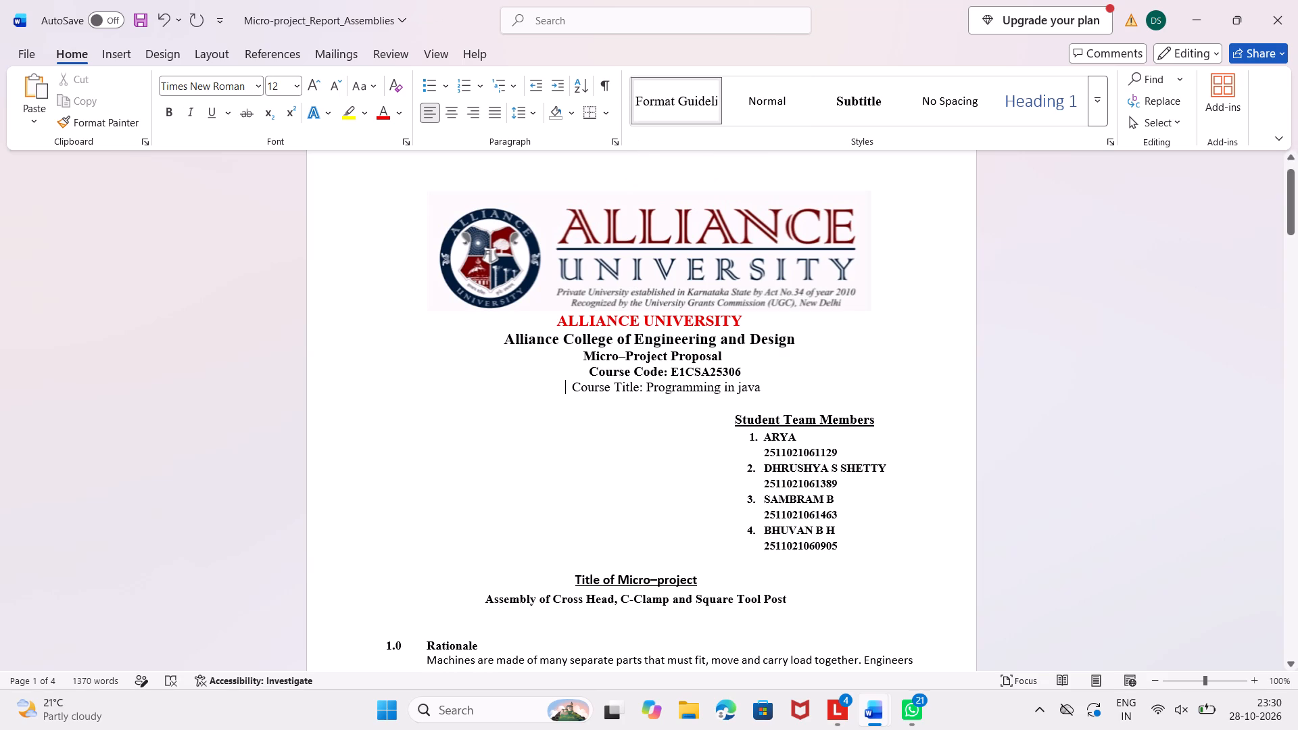
Remove bold from the paragraph under heading 2.0 "Competency of the Course".
scroll(618, 283, "down", 6)
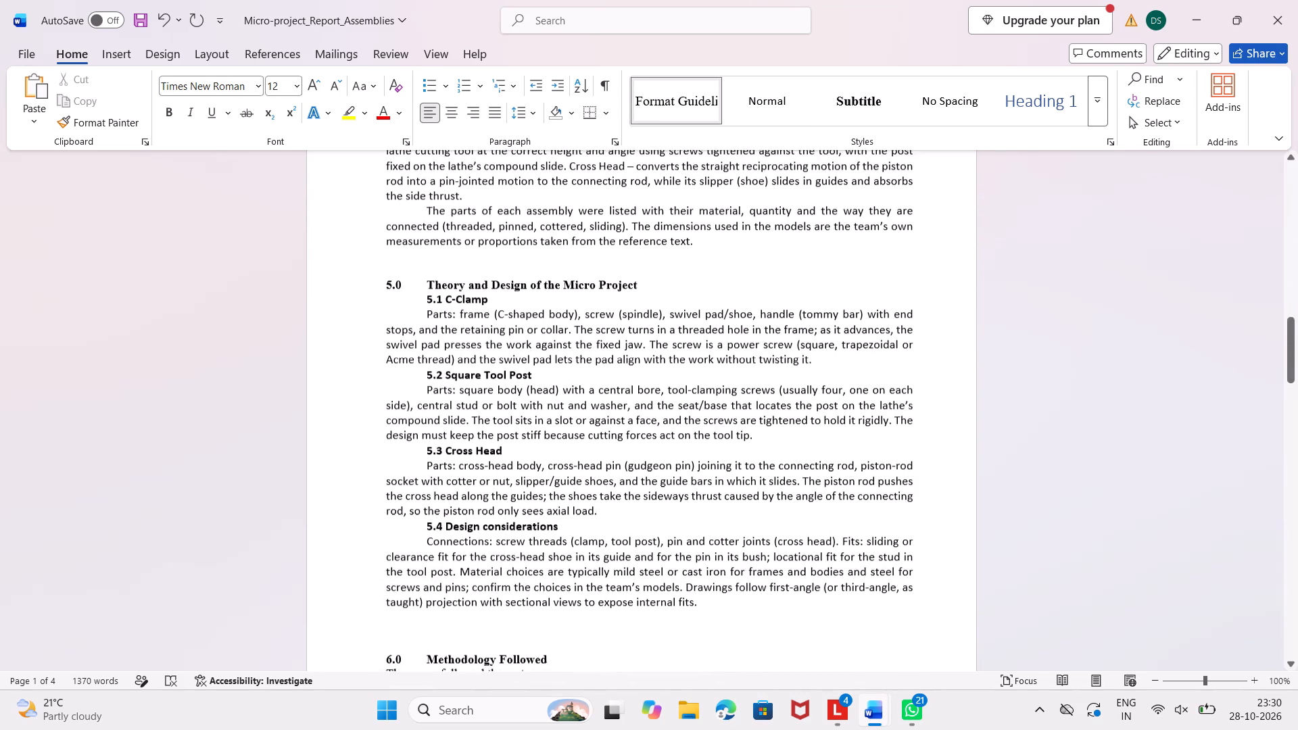
scroll(618, 283, "down", 1)
scroll(618, 283, "up", 2)
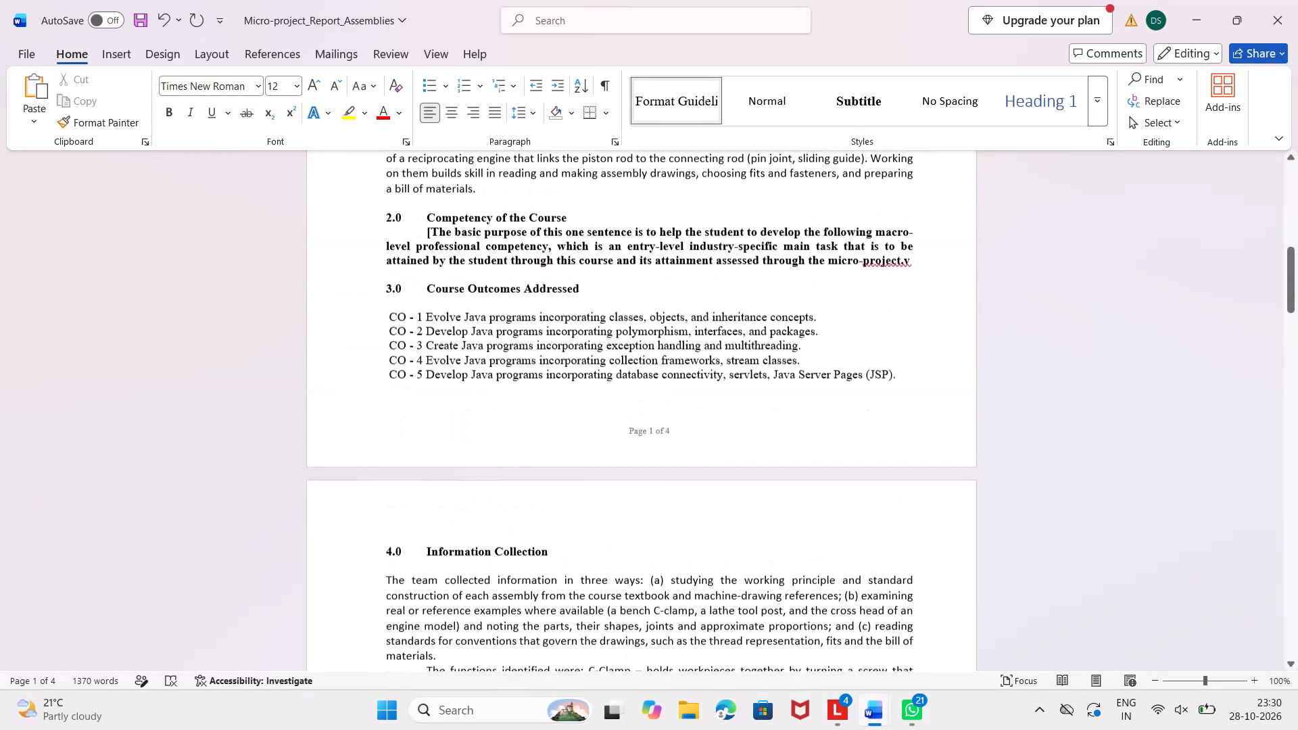
scroll(618, 283, "up", 2)
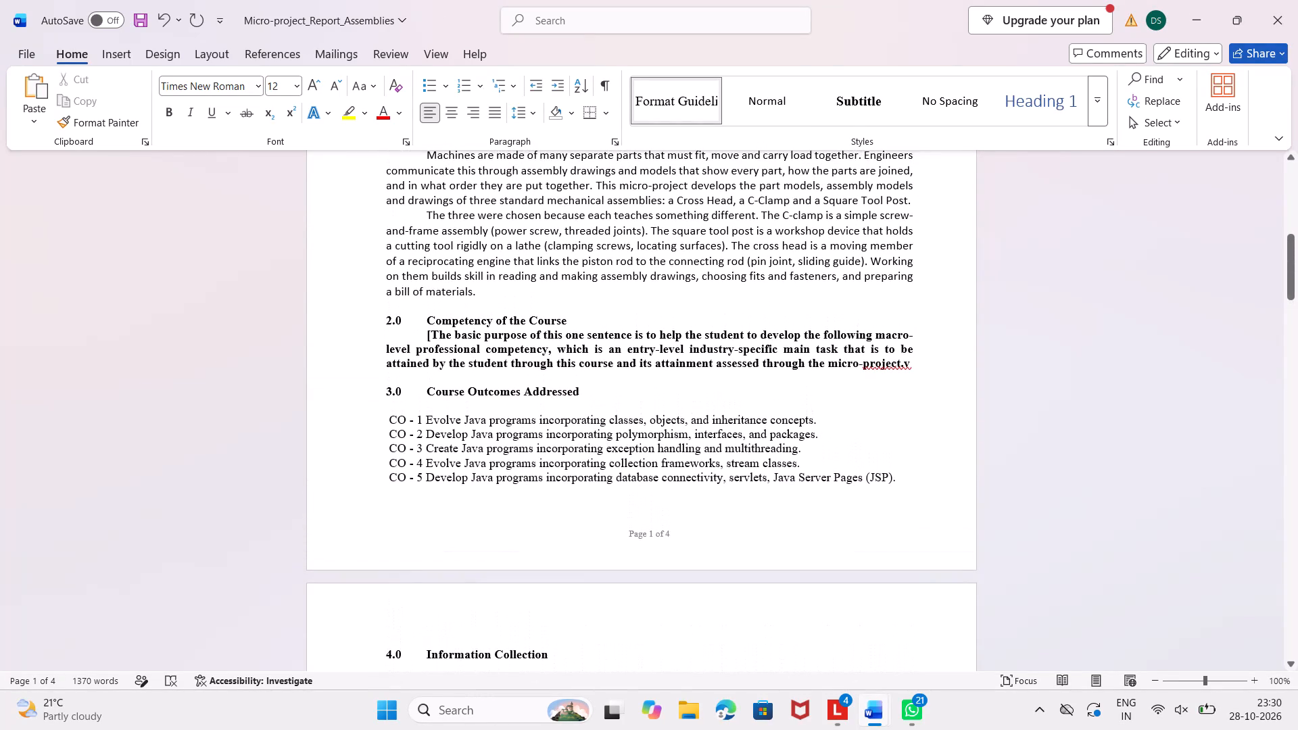
scroll(618, 283, "up", 1)
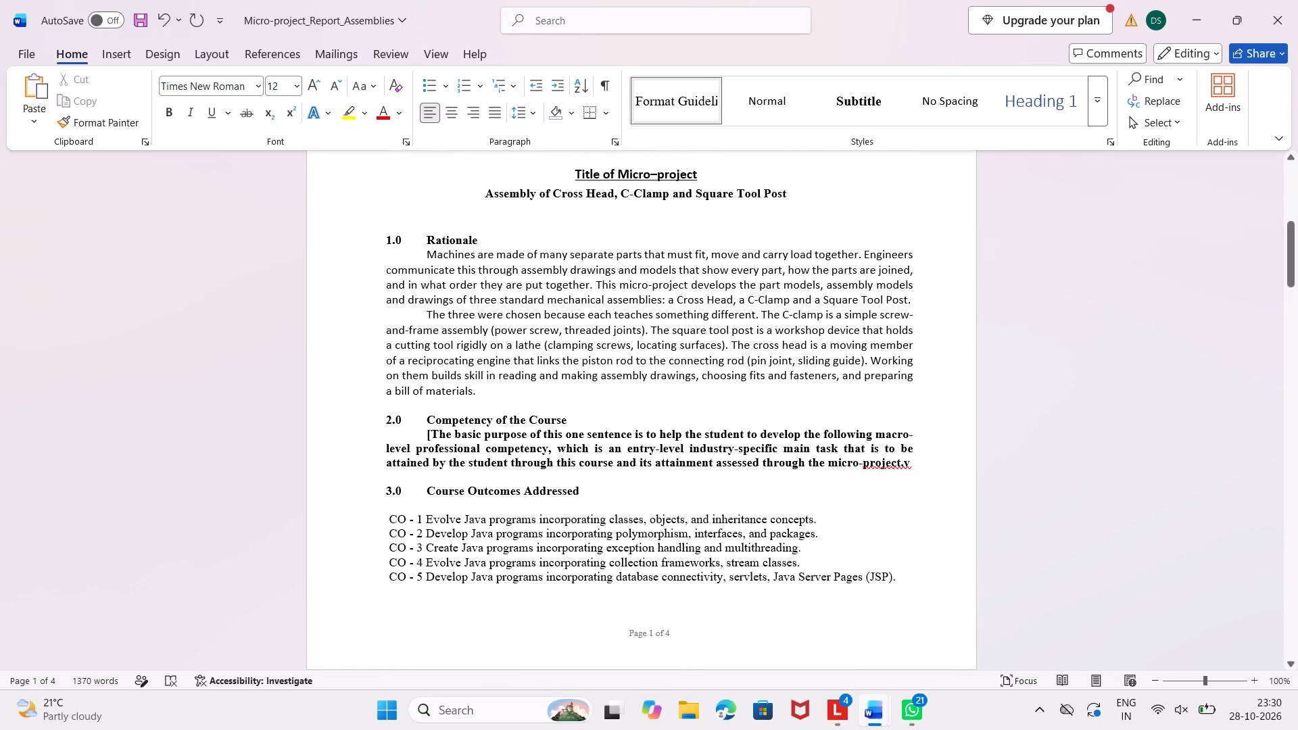
left_click_drag(431, 435, 602, 475)
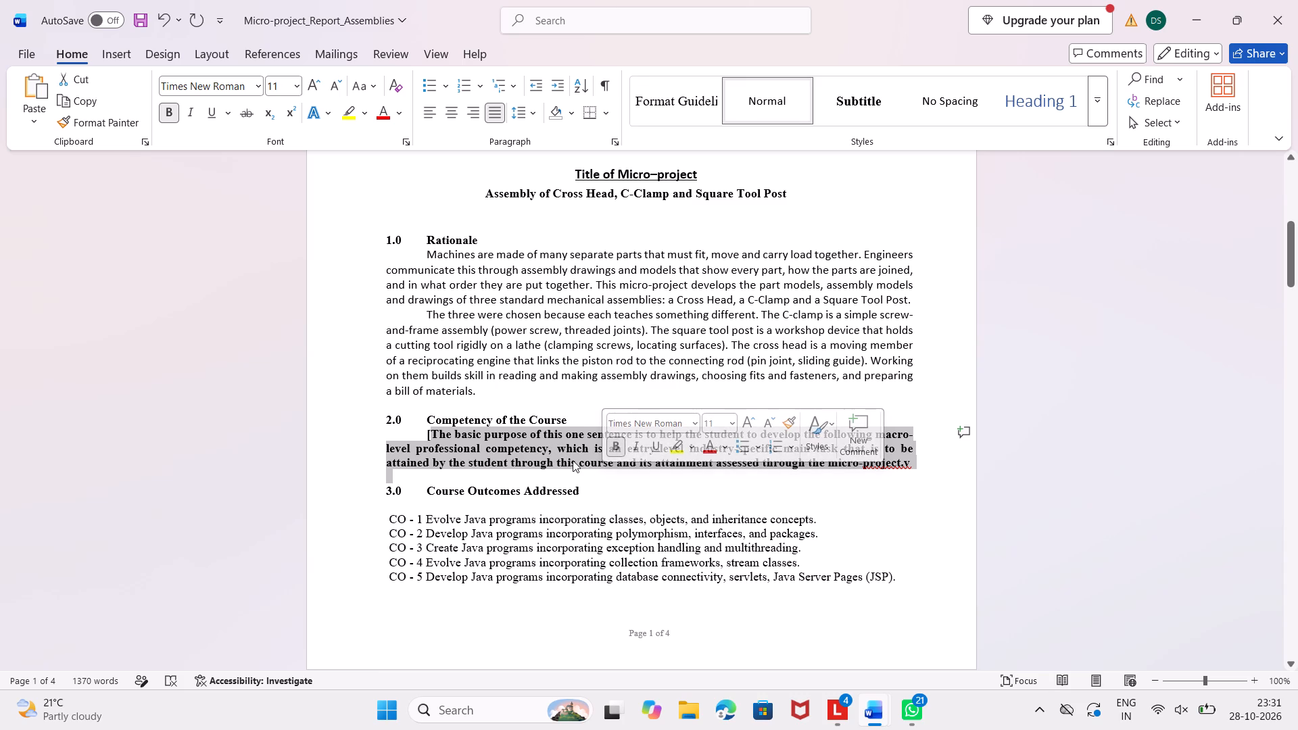
left_click(619, 450)
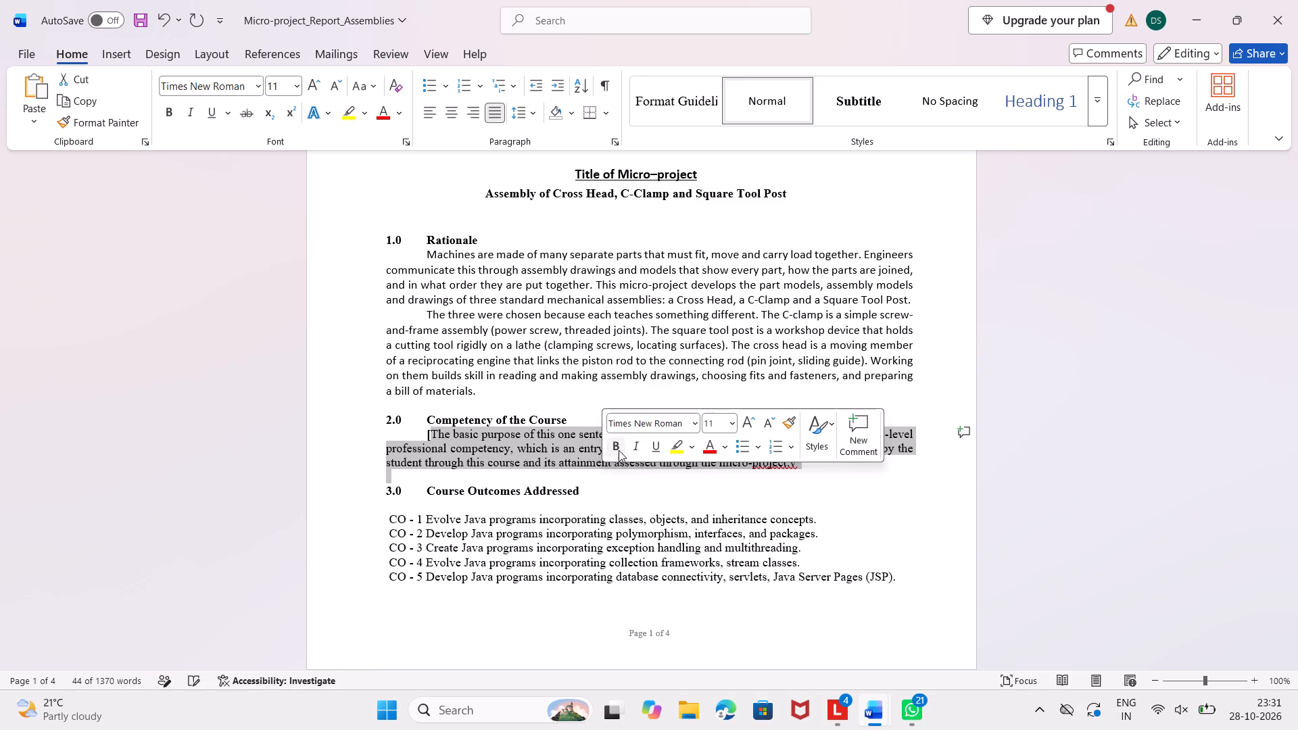
Delete the opening bracket and the first-line indent before "The basic purpose of this one sentence" in section 2.0.
left_click(431, 434)
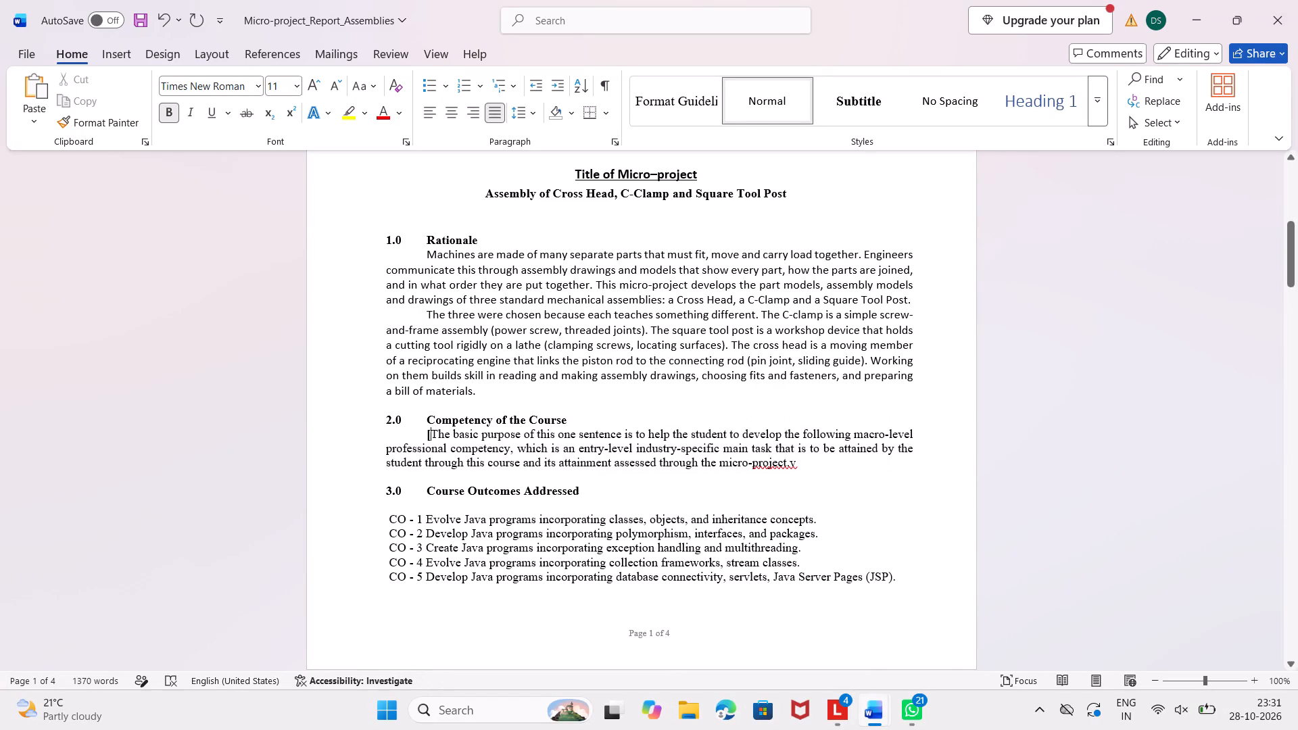
key("BackSpace")
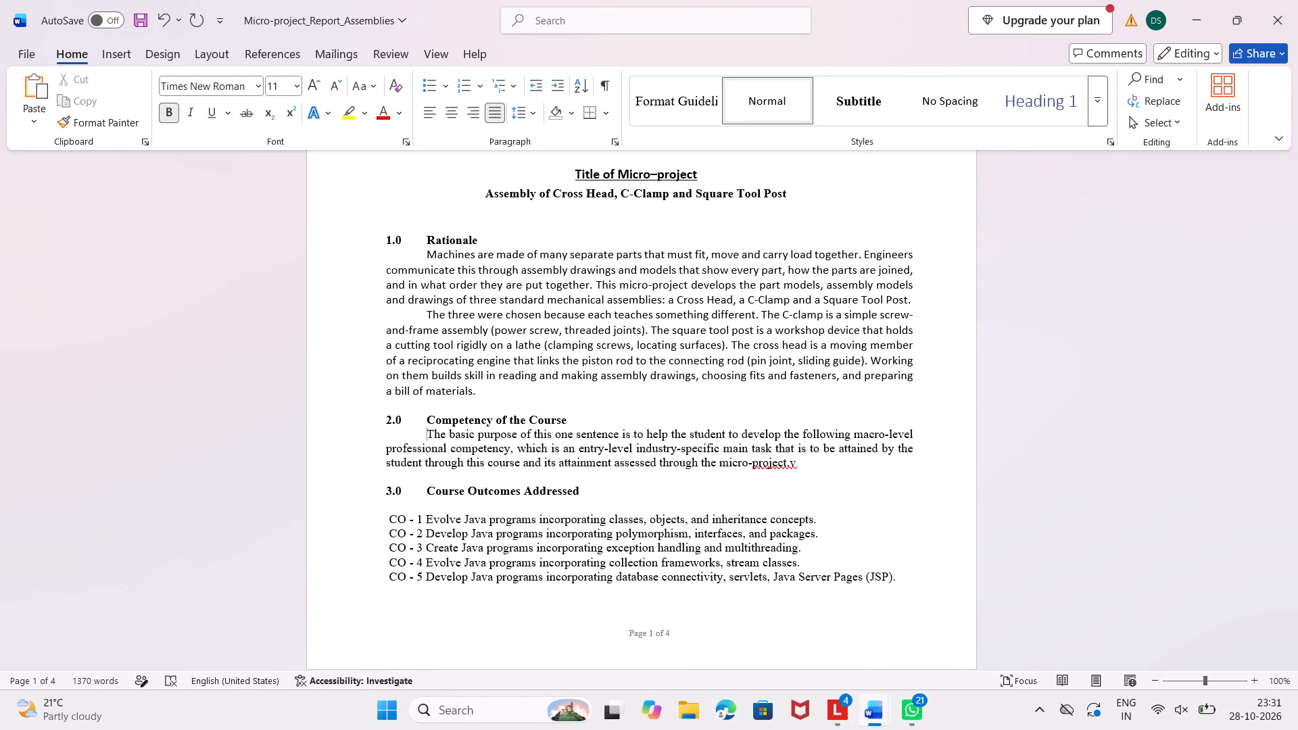
key("BackSpace")
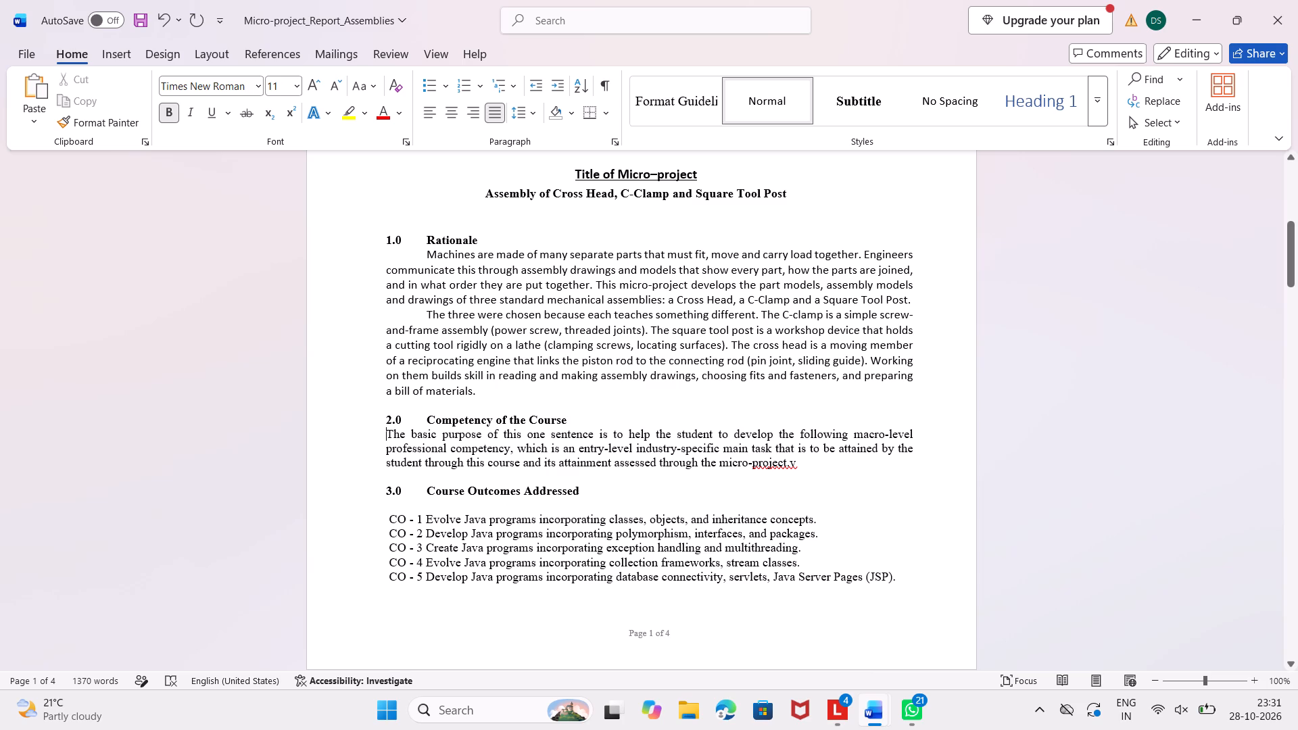
Delete the blank line between heading 3.0 "Course Outcomes Addressed" and the CO - 1 line.
left_click(387, 509)
key("BackSpace")
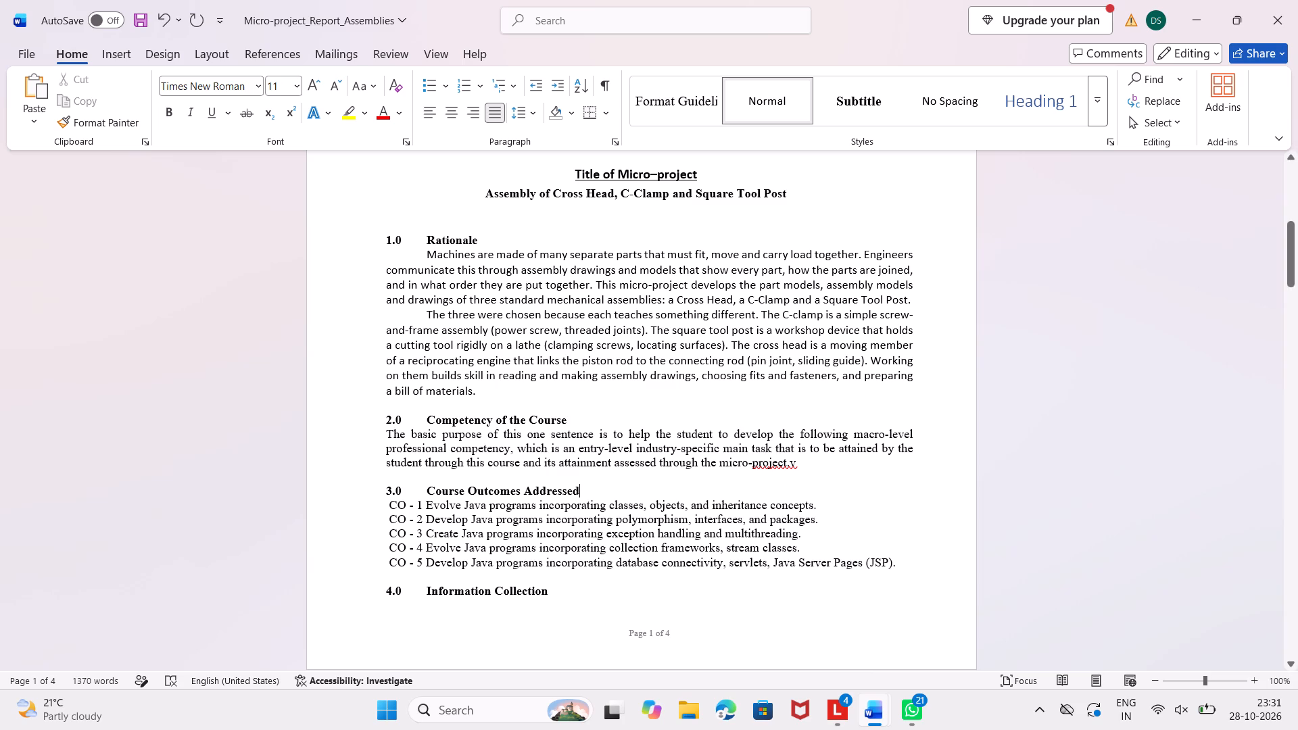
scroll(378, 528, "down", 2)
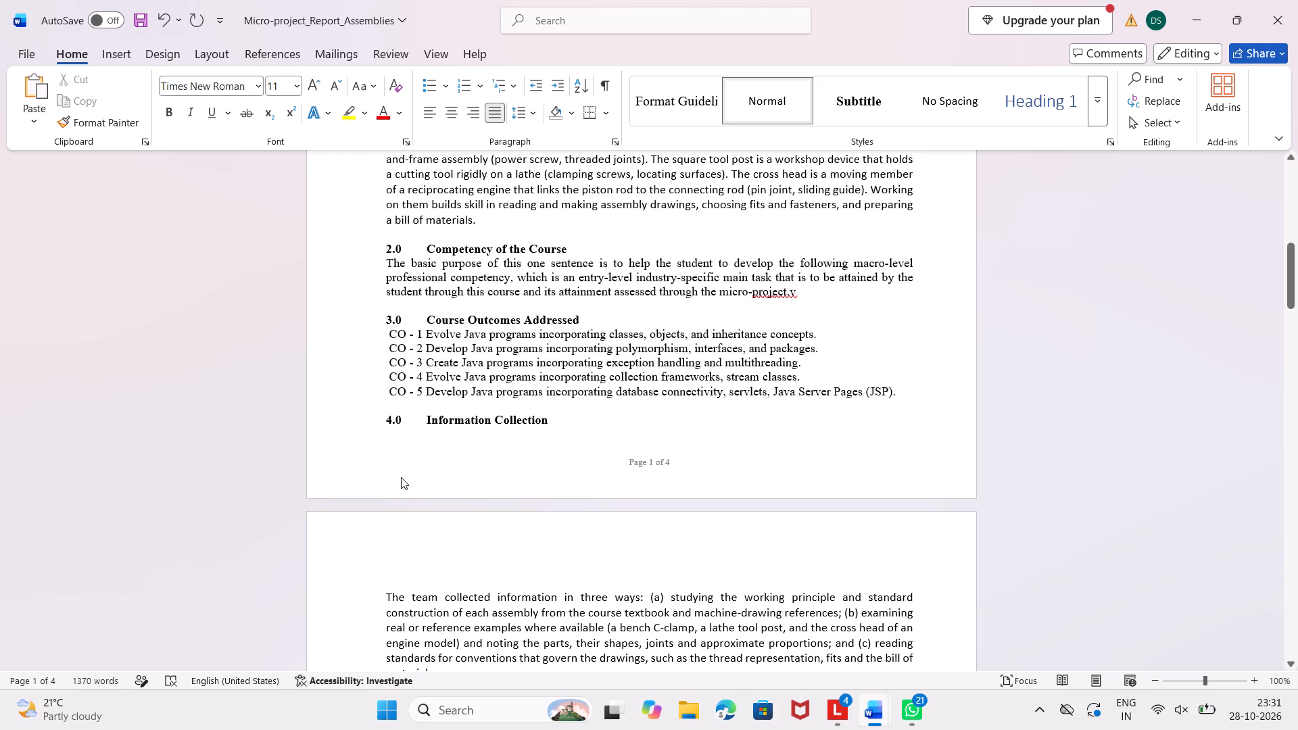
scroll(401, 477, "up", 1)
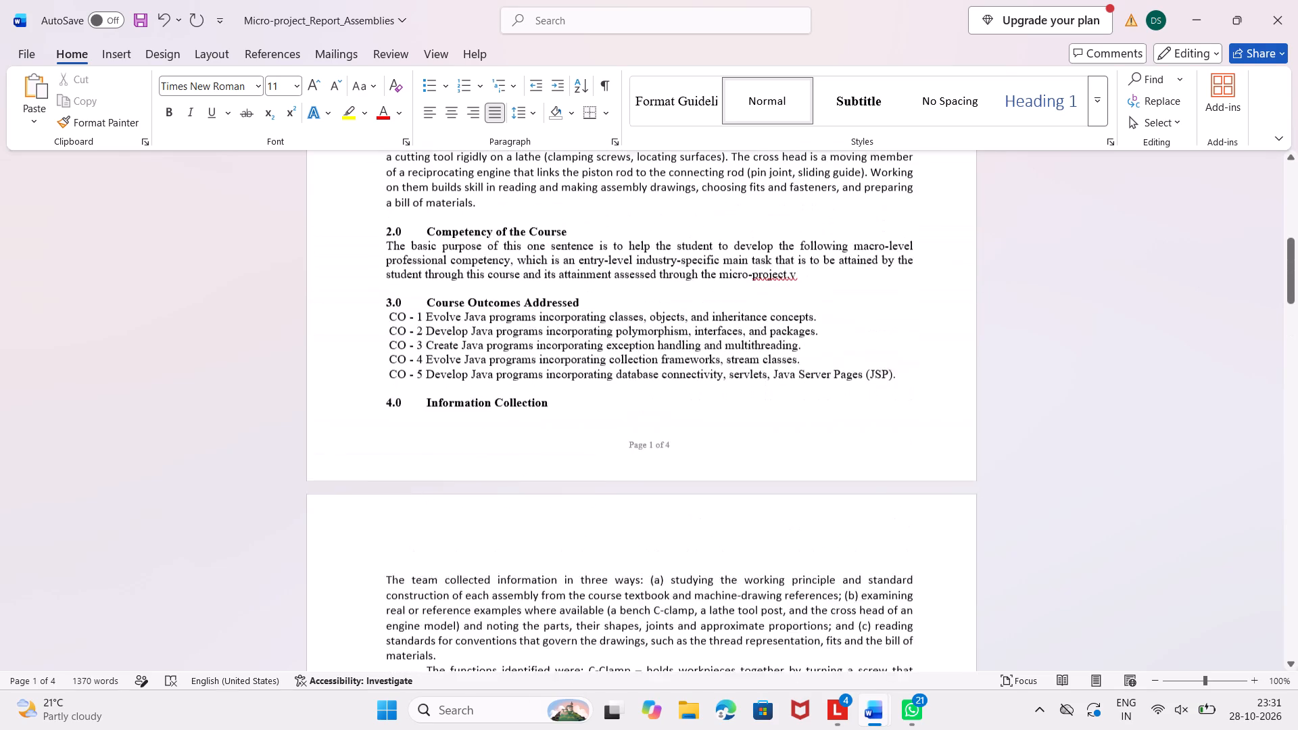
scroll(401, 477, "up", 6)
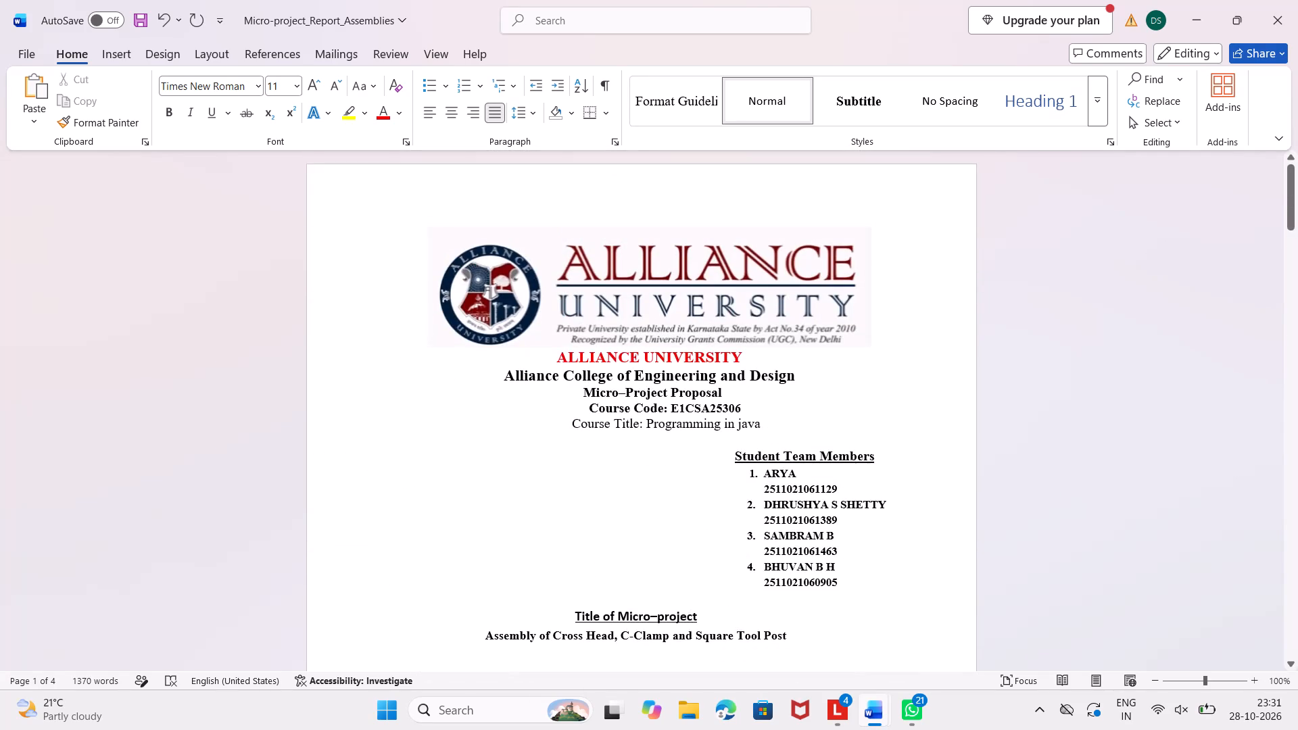
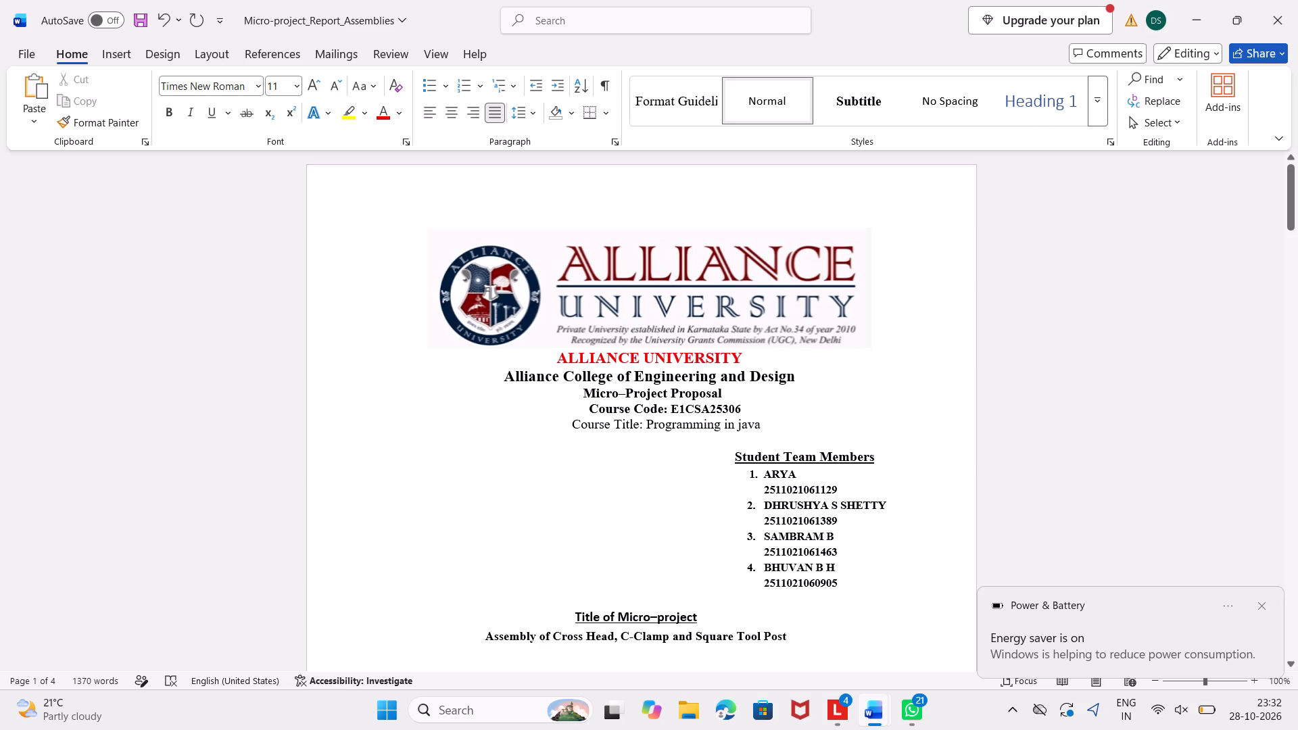
Dismiss the energy saver notification and start saving a copy of the proposal to a folder on This PC.
left_click(1261, 607)
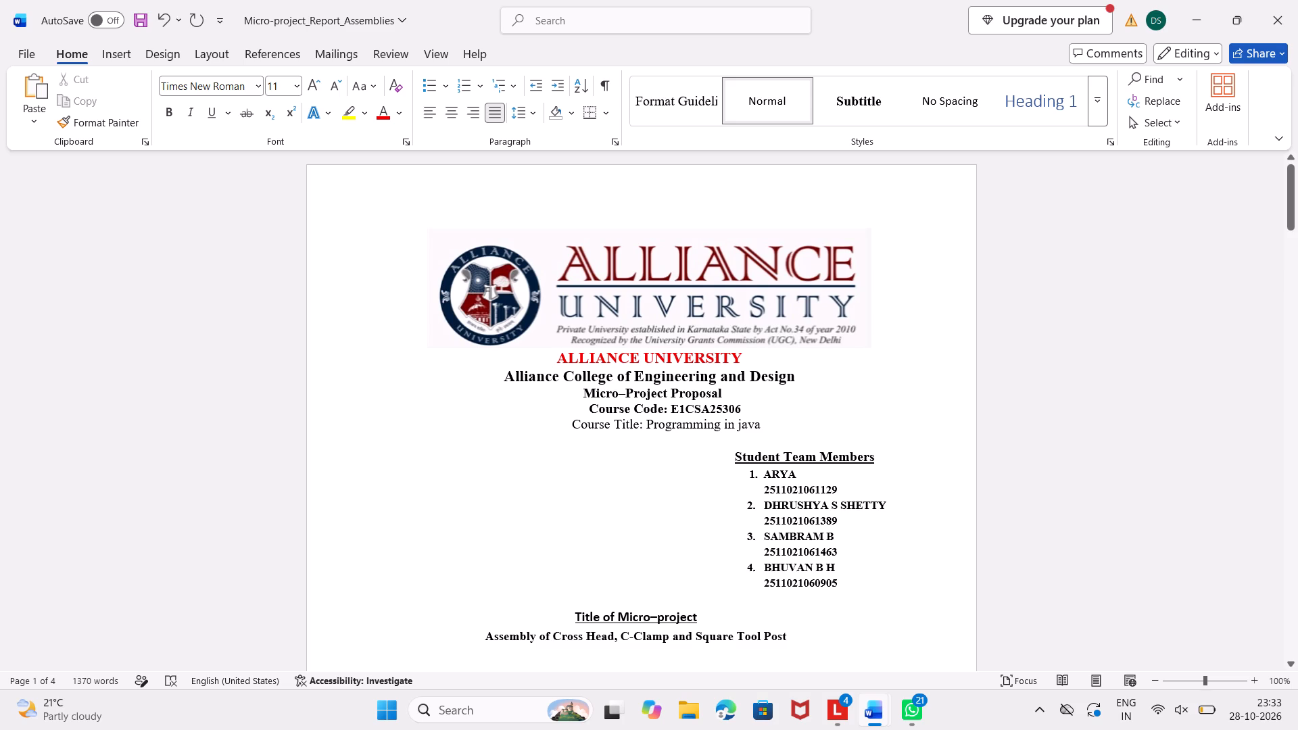
left_click(24, 52)
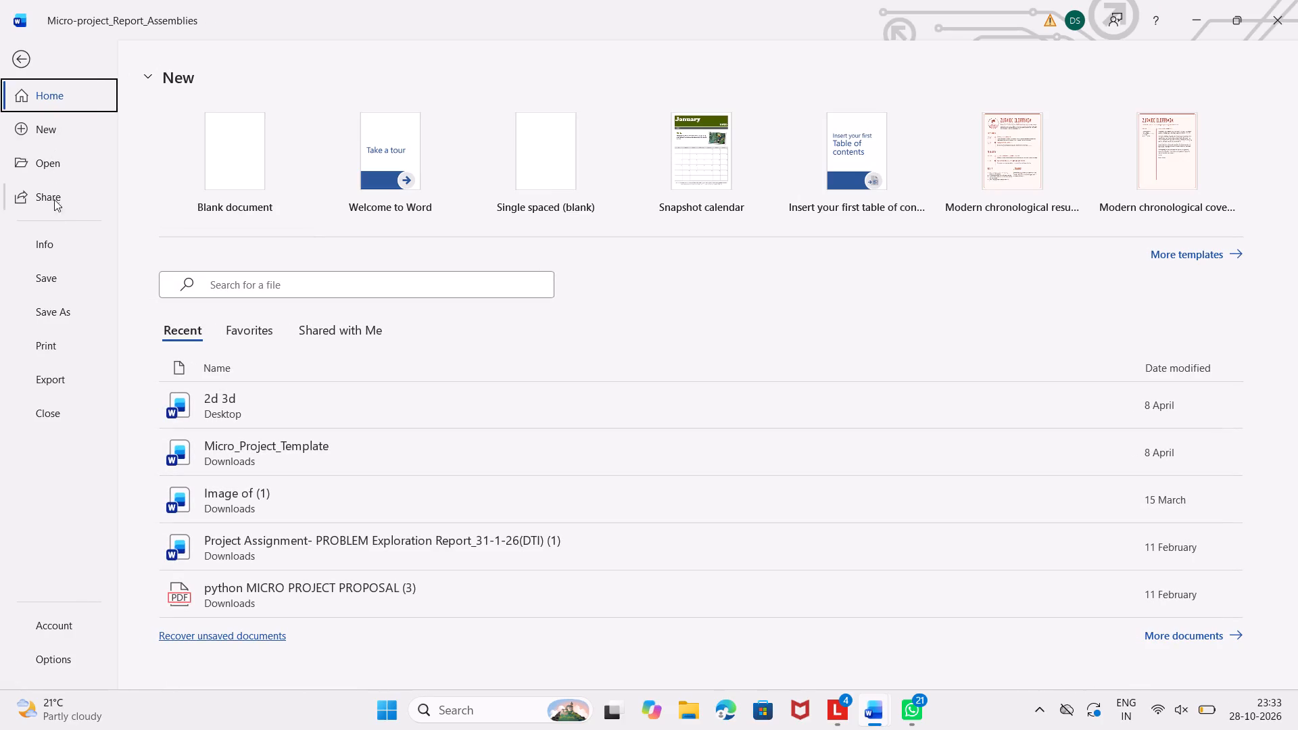
left_click(55, 312)
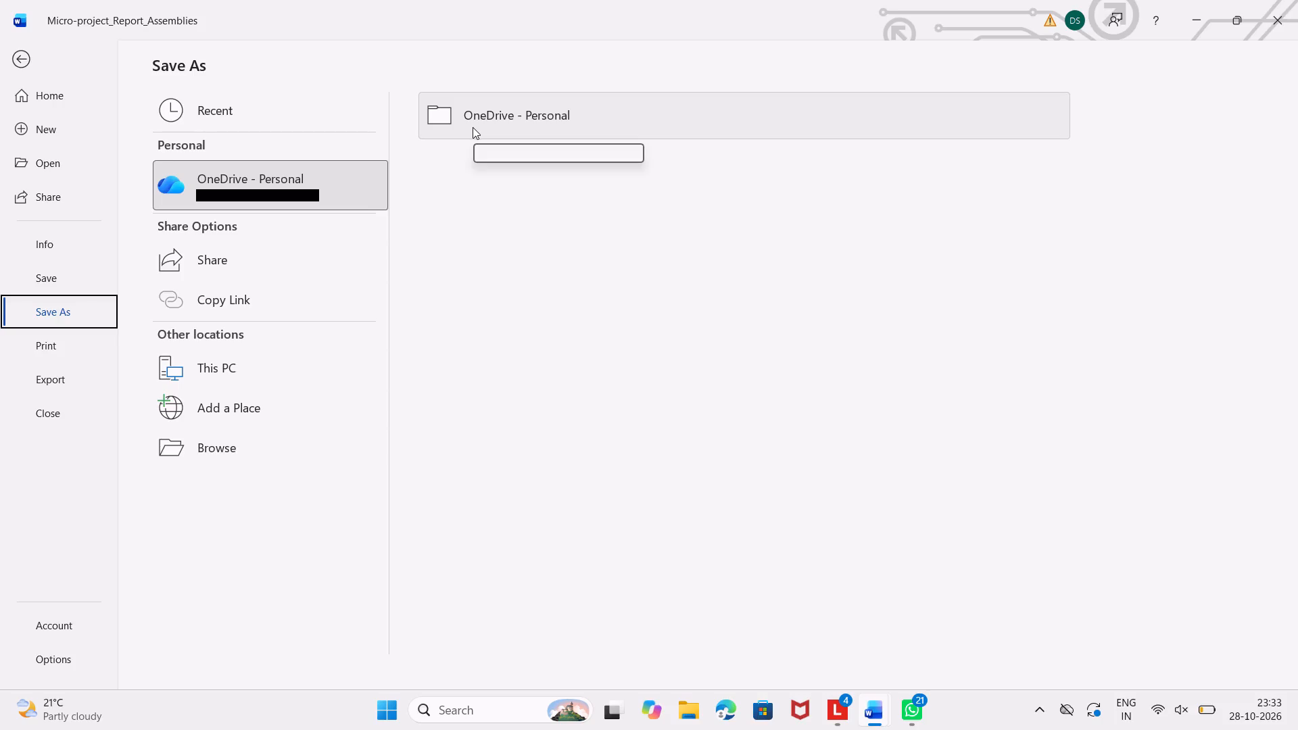
left_click(268, 375)
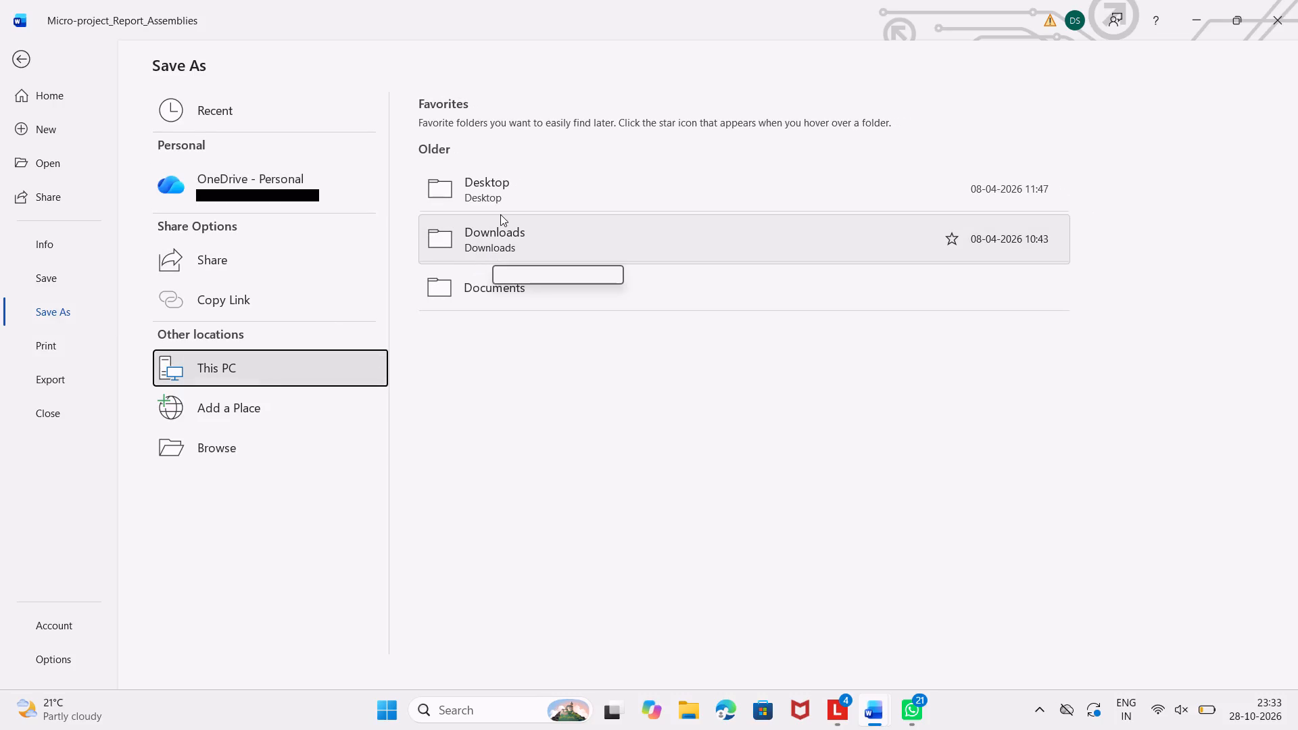
Save the report to the Desktop as a Word document named "java micro project".
left_click(519, 187)
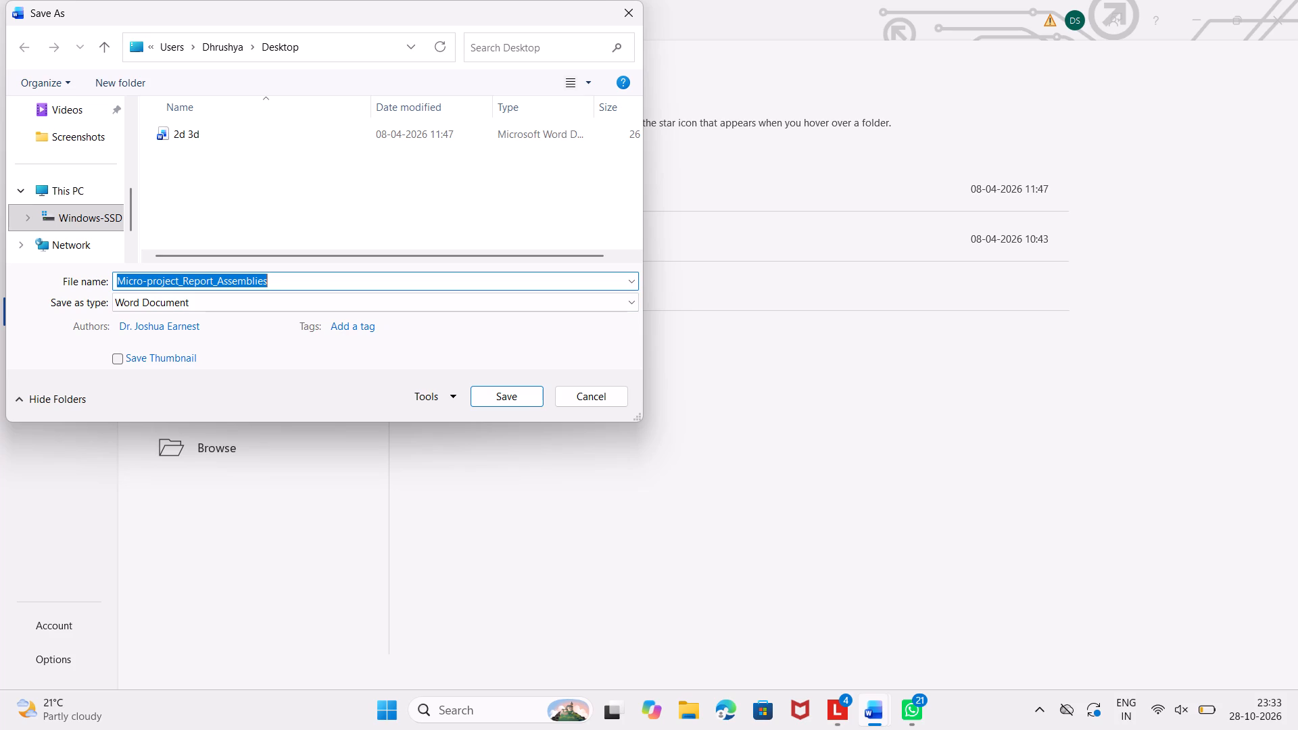
key("BackSpace")
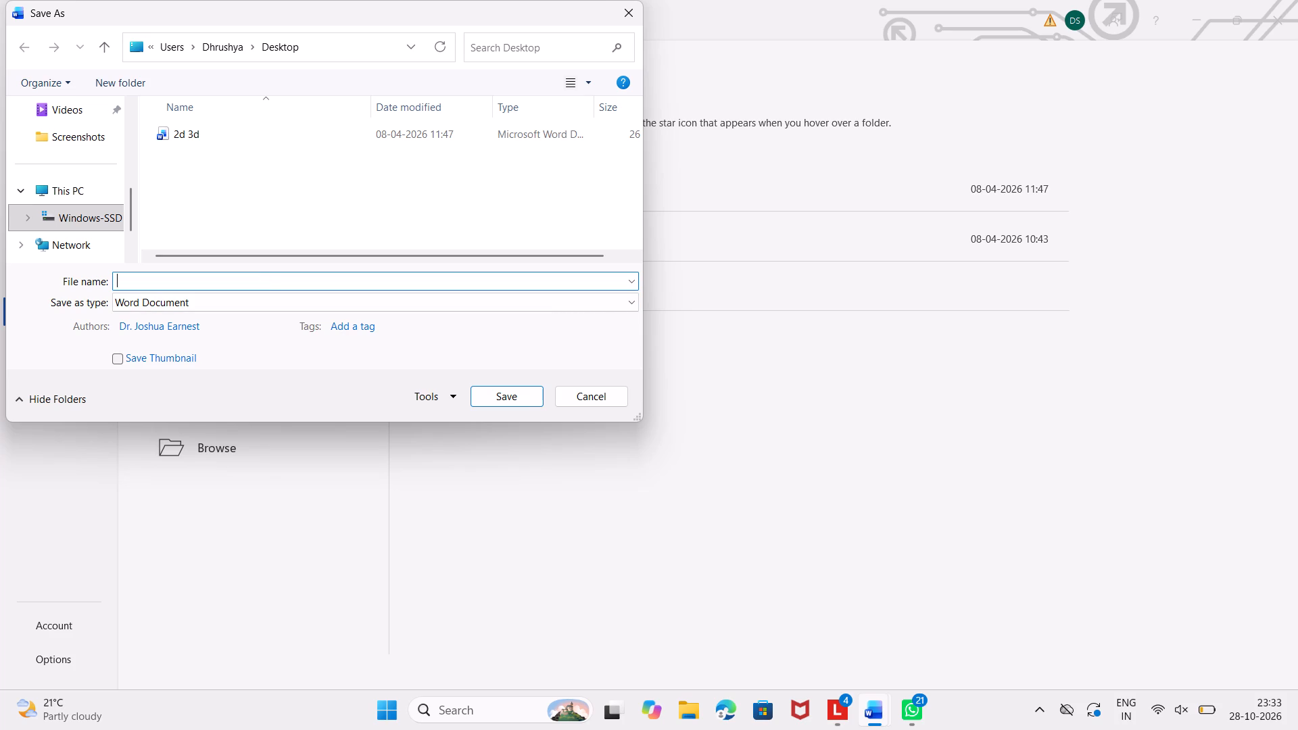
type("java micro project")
left_click(506, 393)
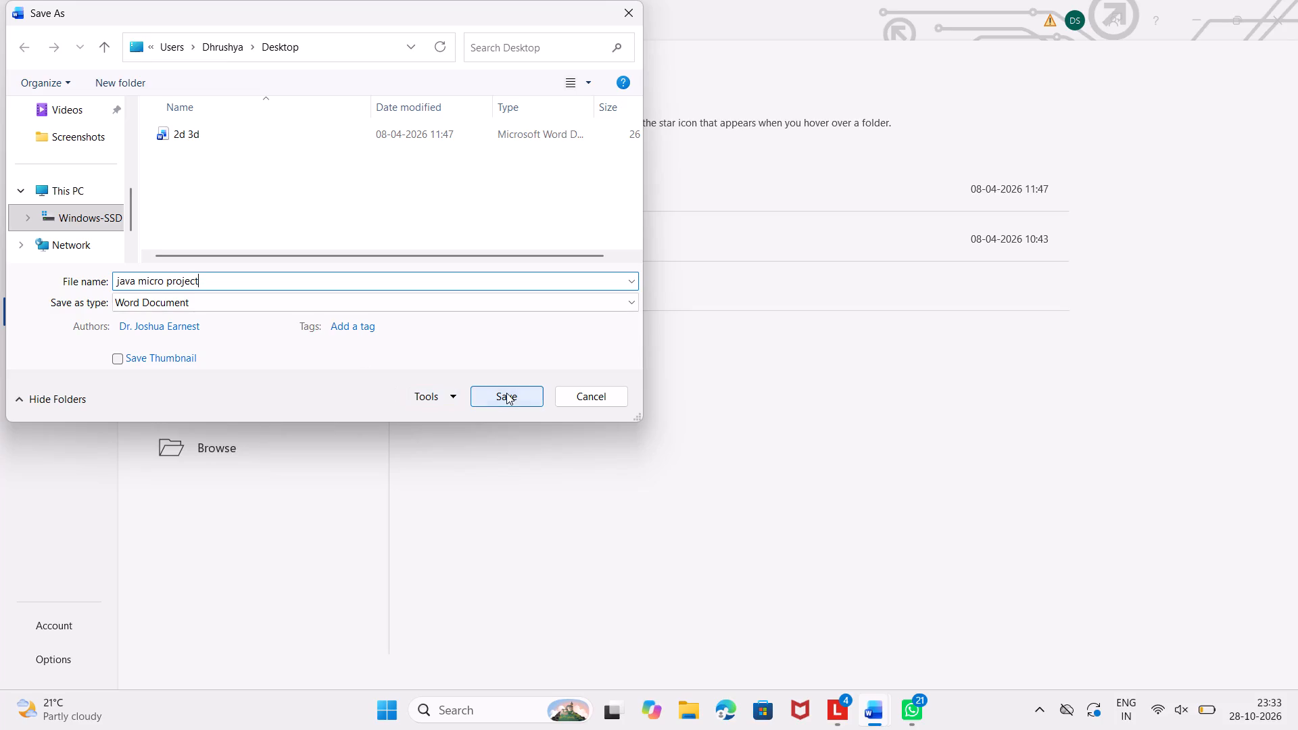